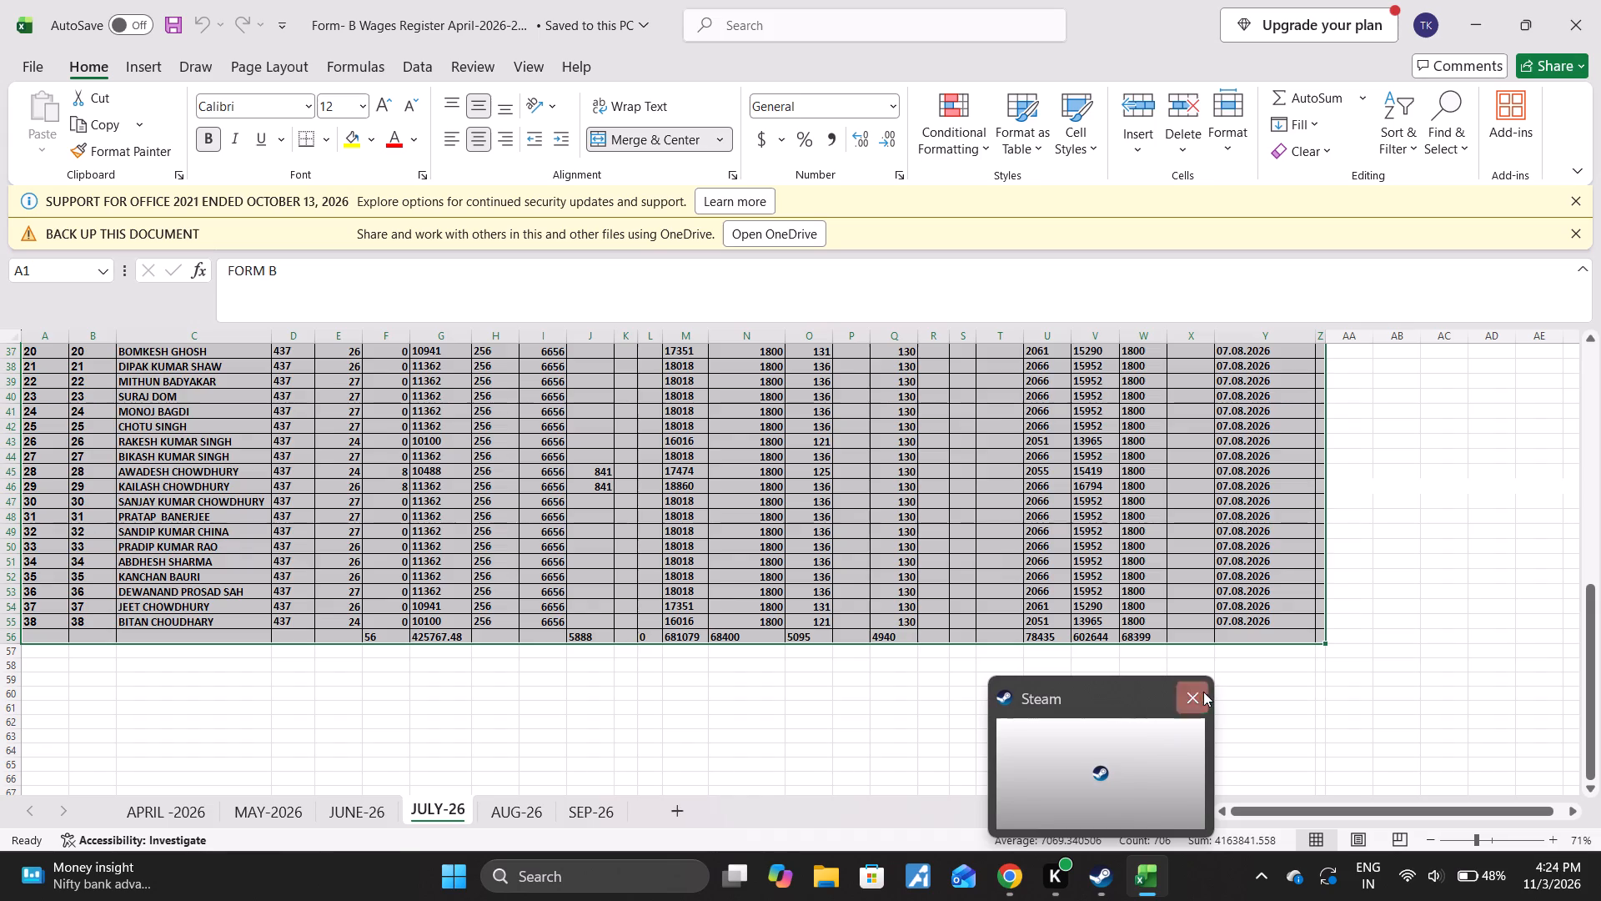
Close the Steam window that is open alongside the wages register workbook.
left_click(1201, 693)
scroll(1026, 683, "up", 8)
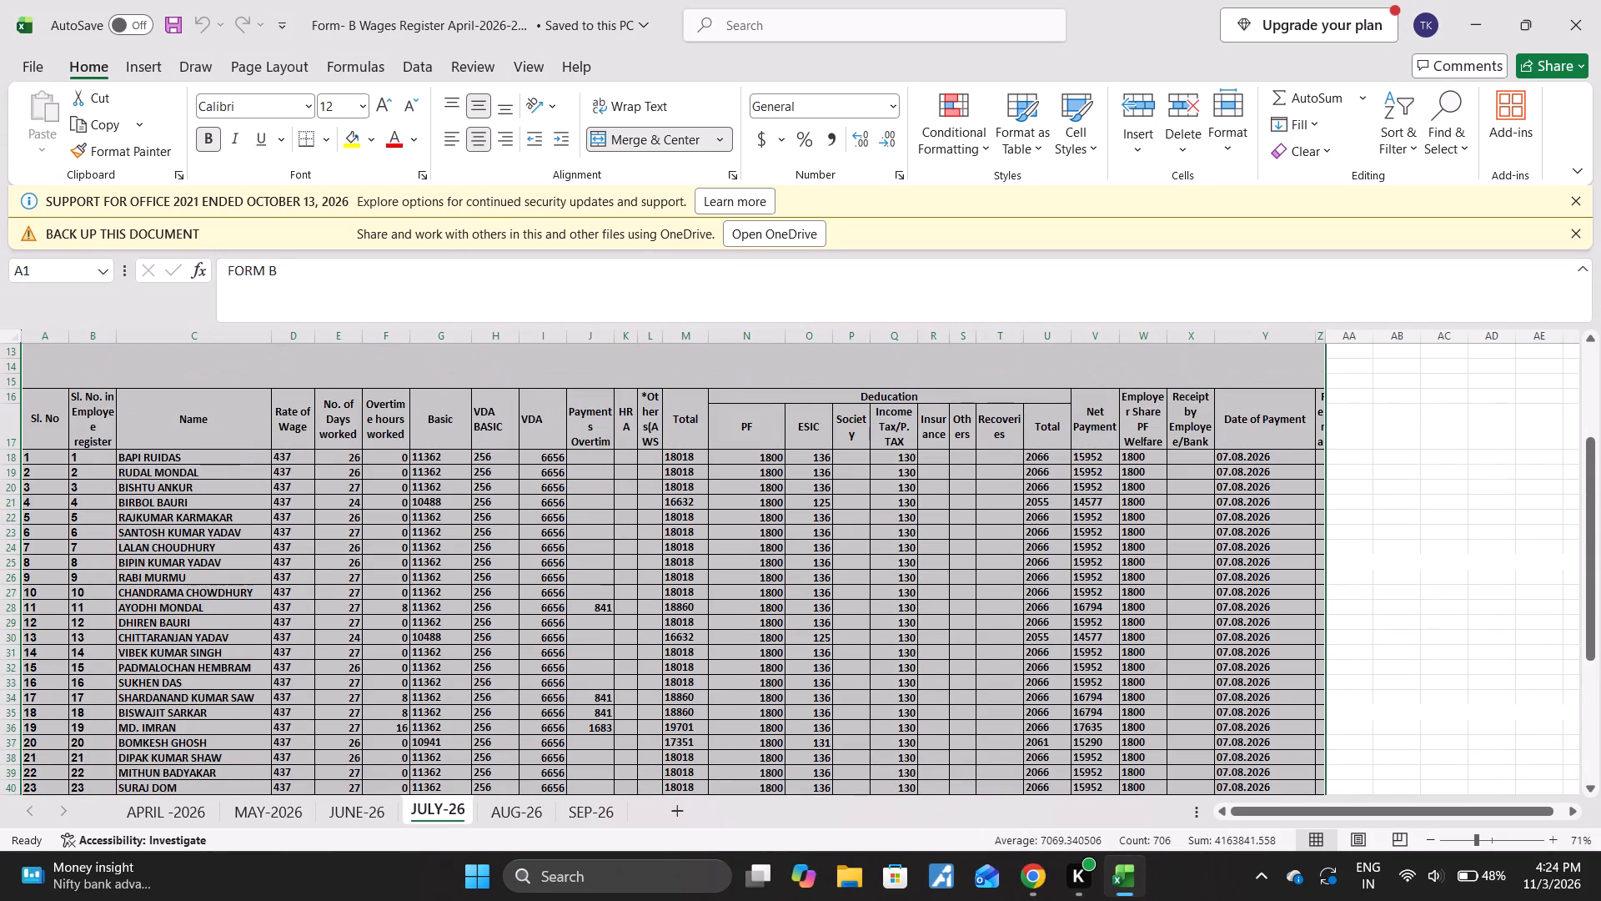
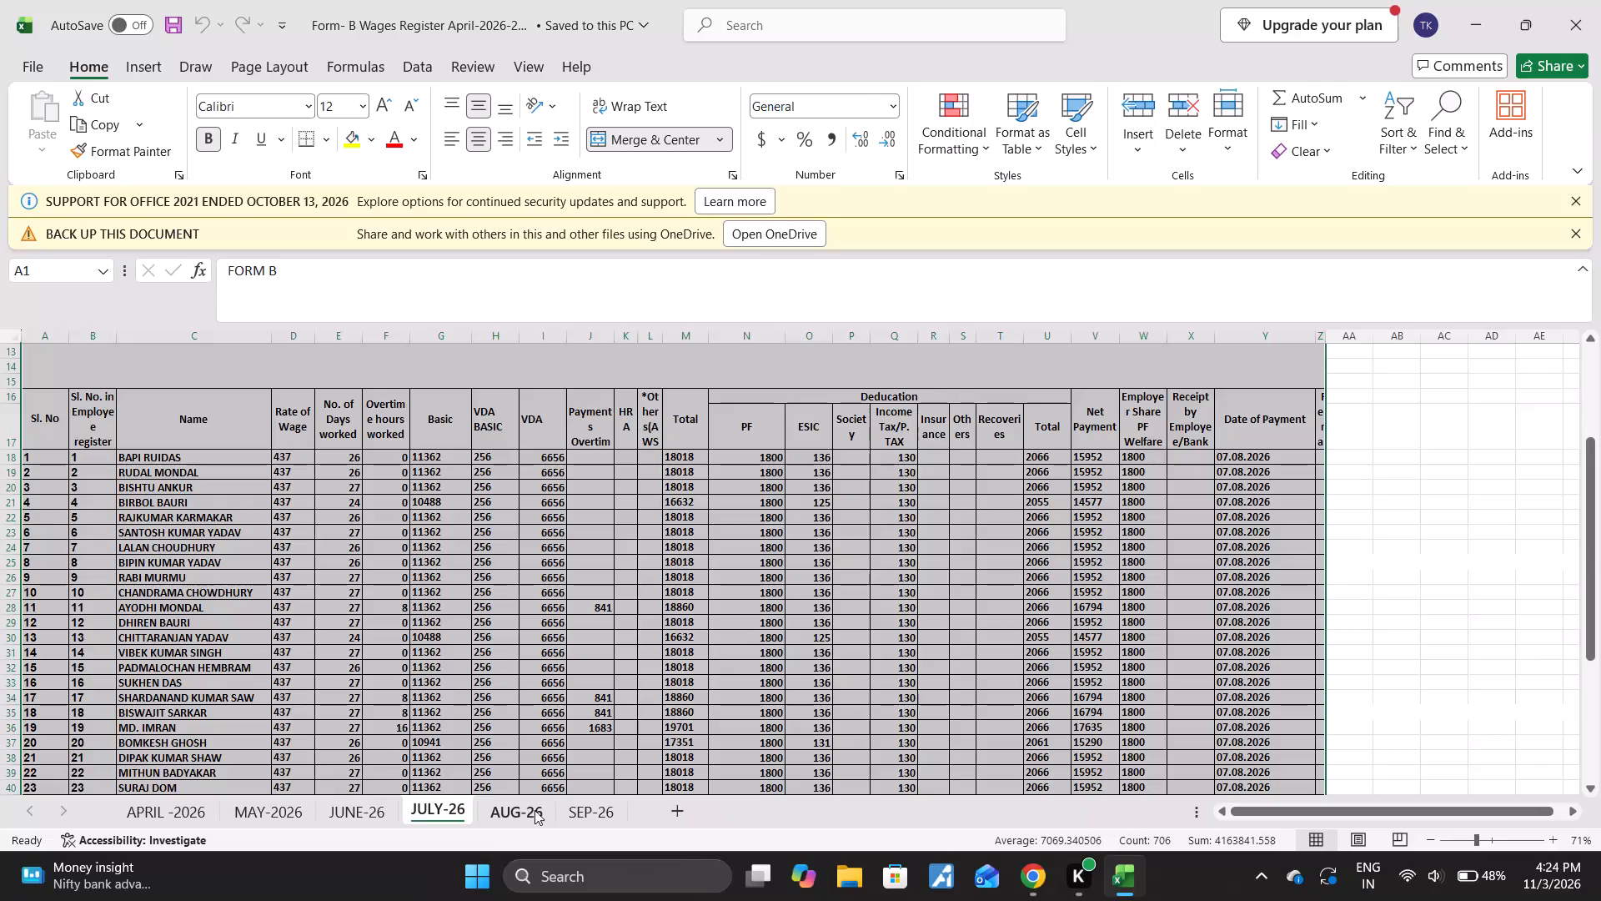
Examine the employee wage, overtime and deduction rows on the AUG-26 sheet.
left_click(519, 808)
scroll(599, 626, "down", 2)
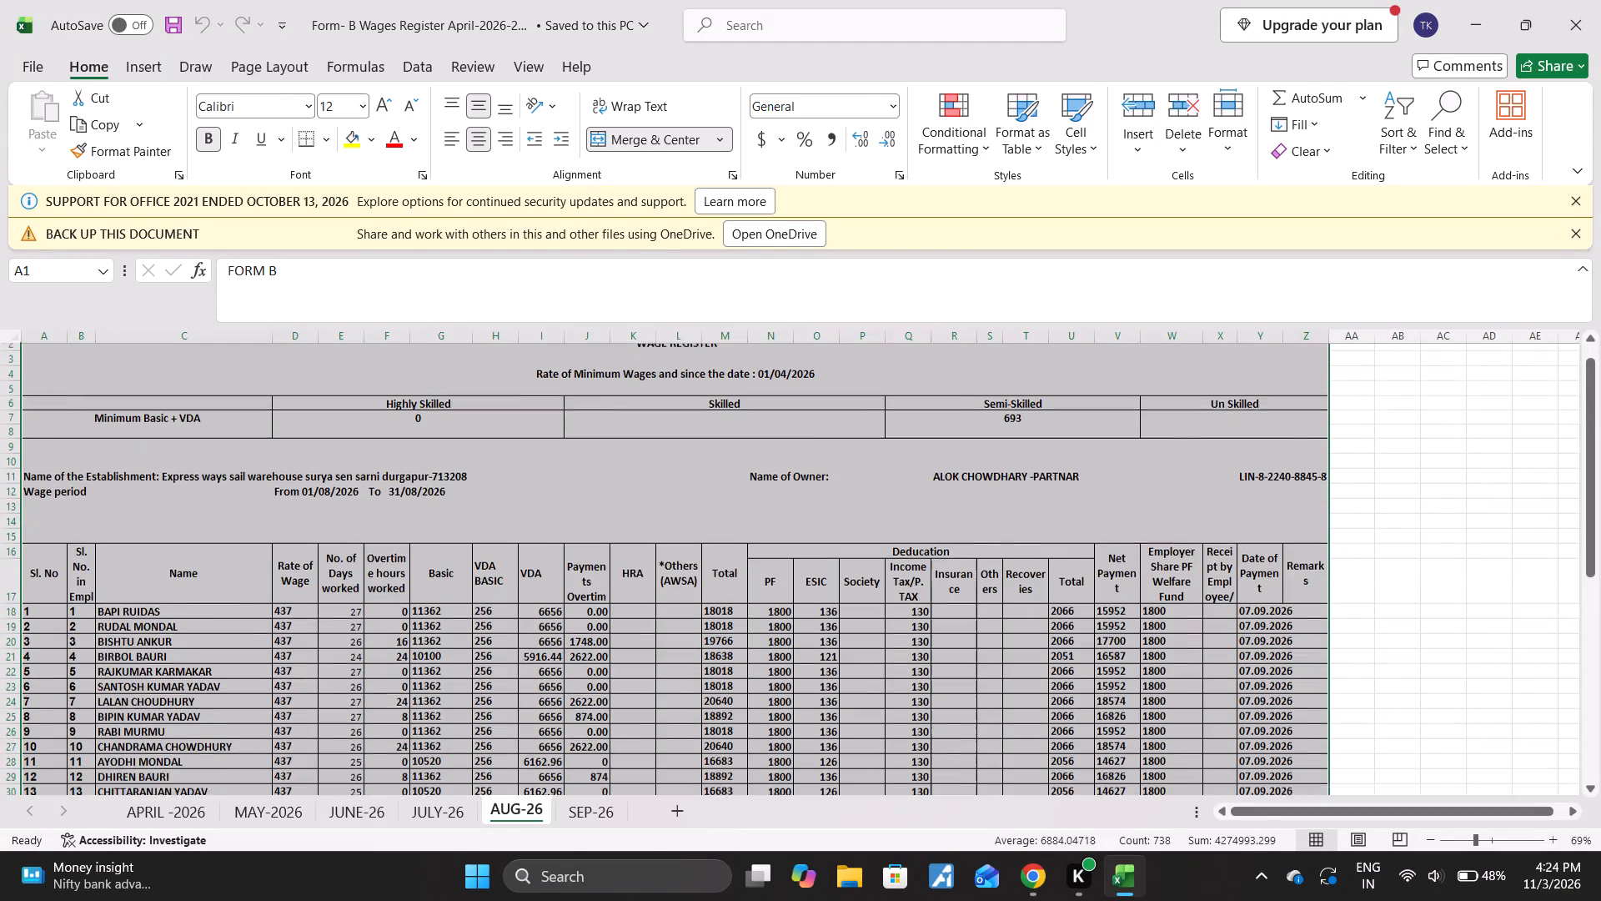
scroll(599, 625, "down", 4)
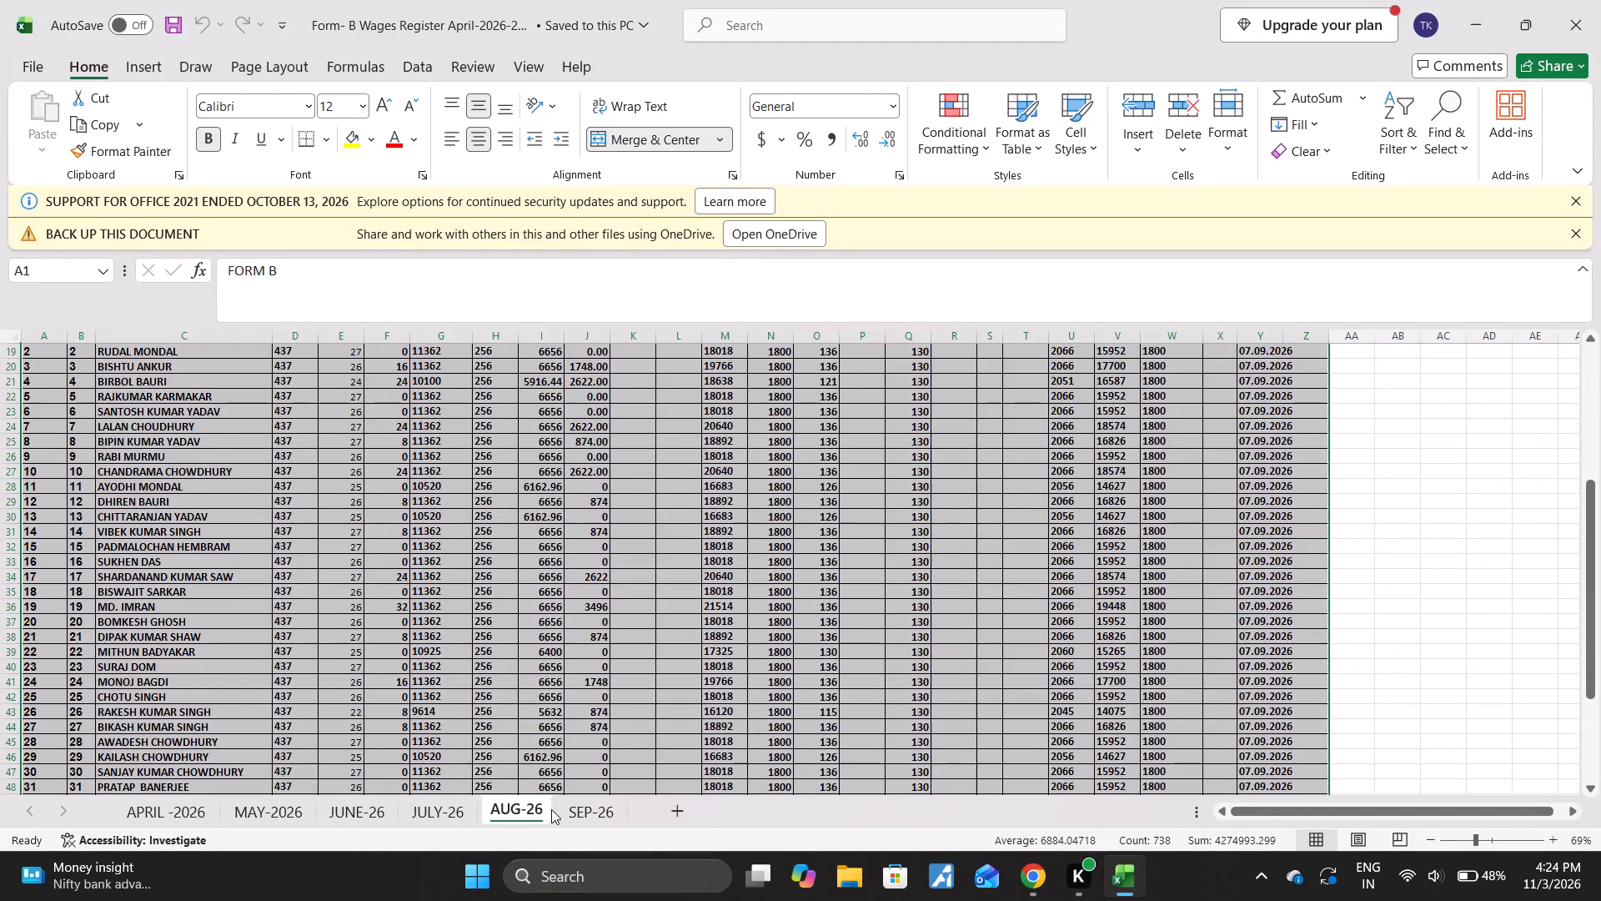
scroll(502, 686, "up", 4)
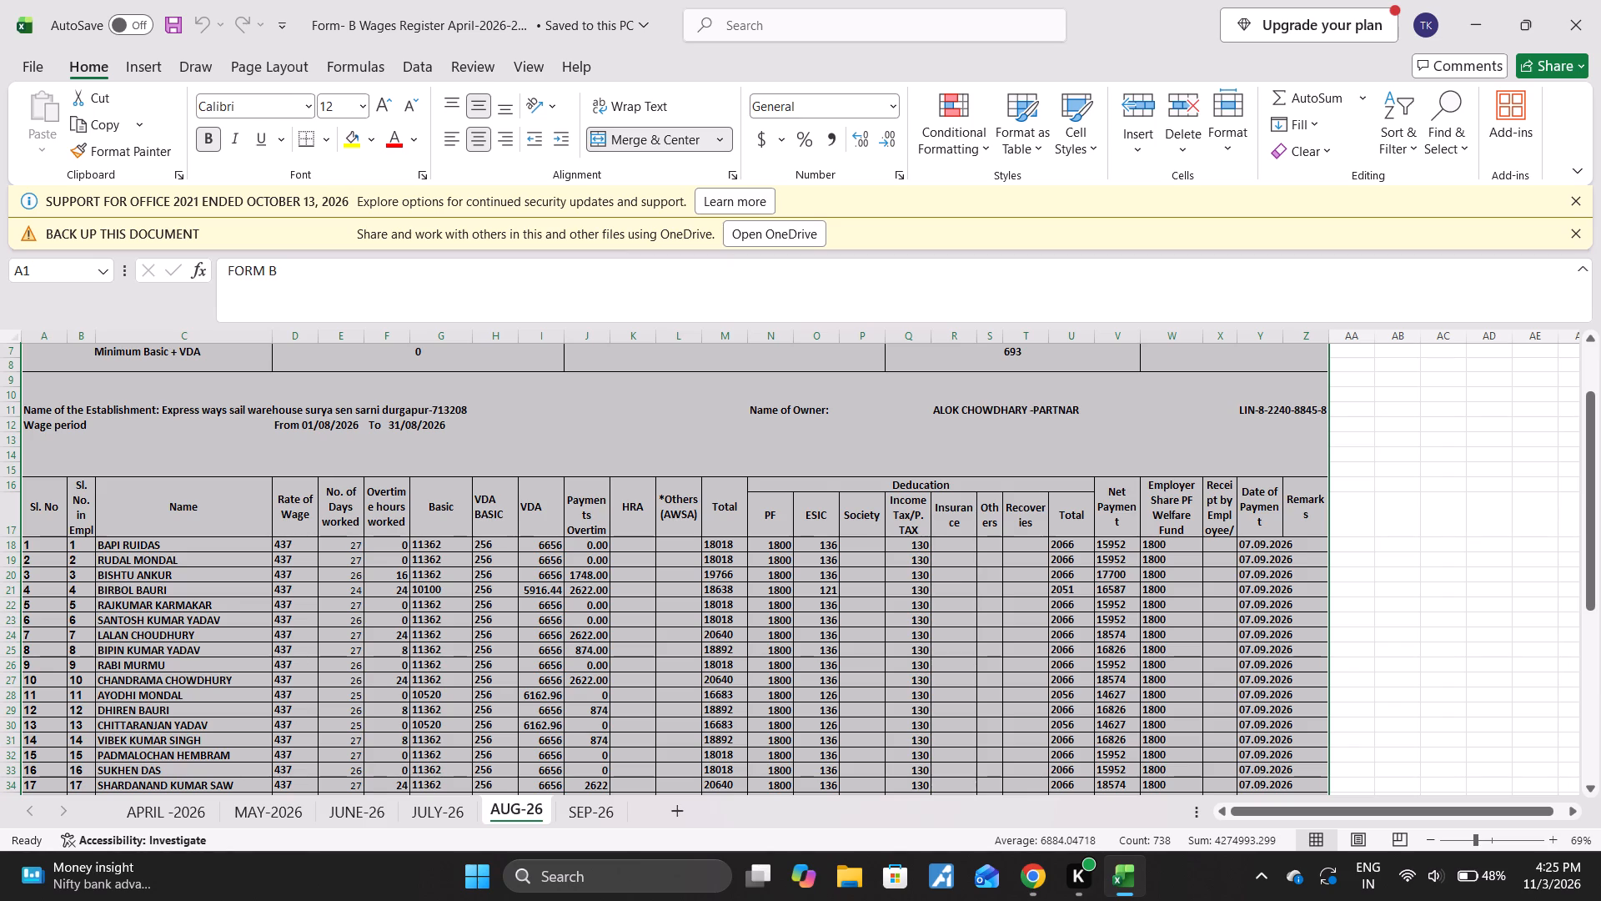
scroll(595, 604, "down", 1)
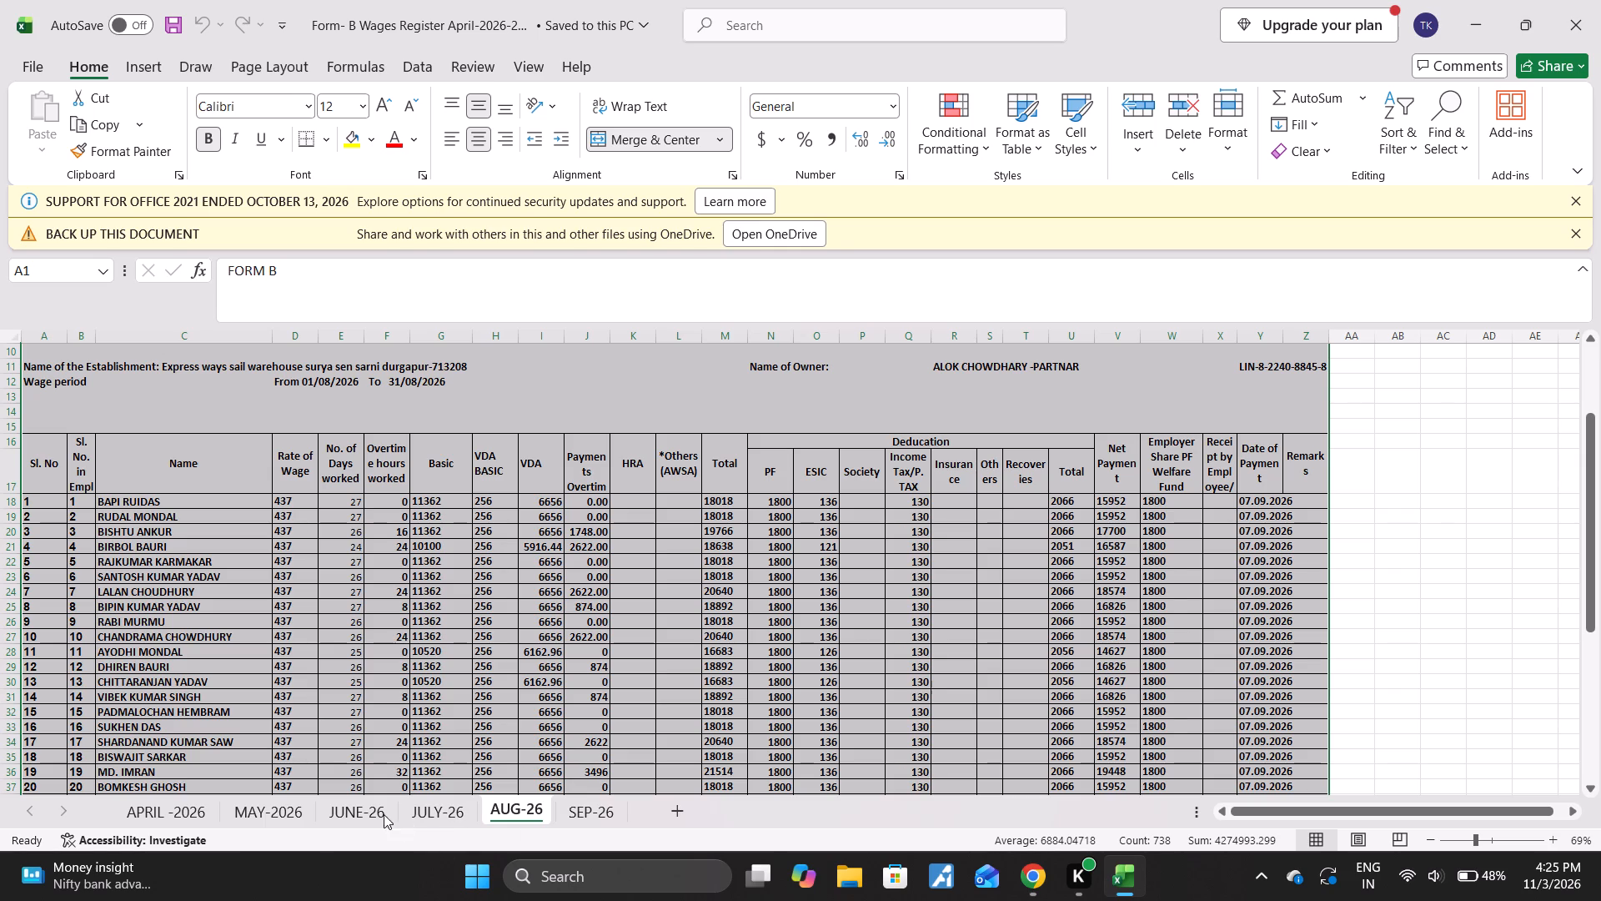
Examine the employee wage and deduction rows and the column layout on the JUNE-26 sheet.
left_click(354, 808)
scroll(499, 632, "down", 3)
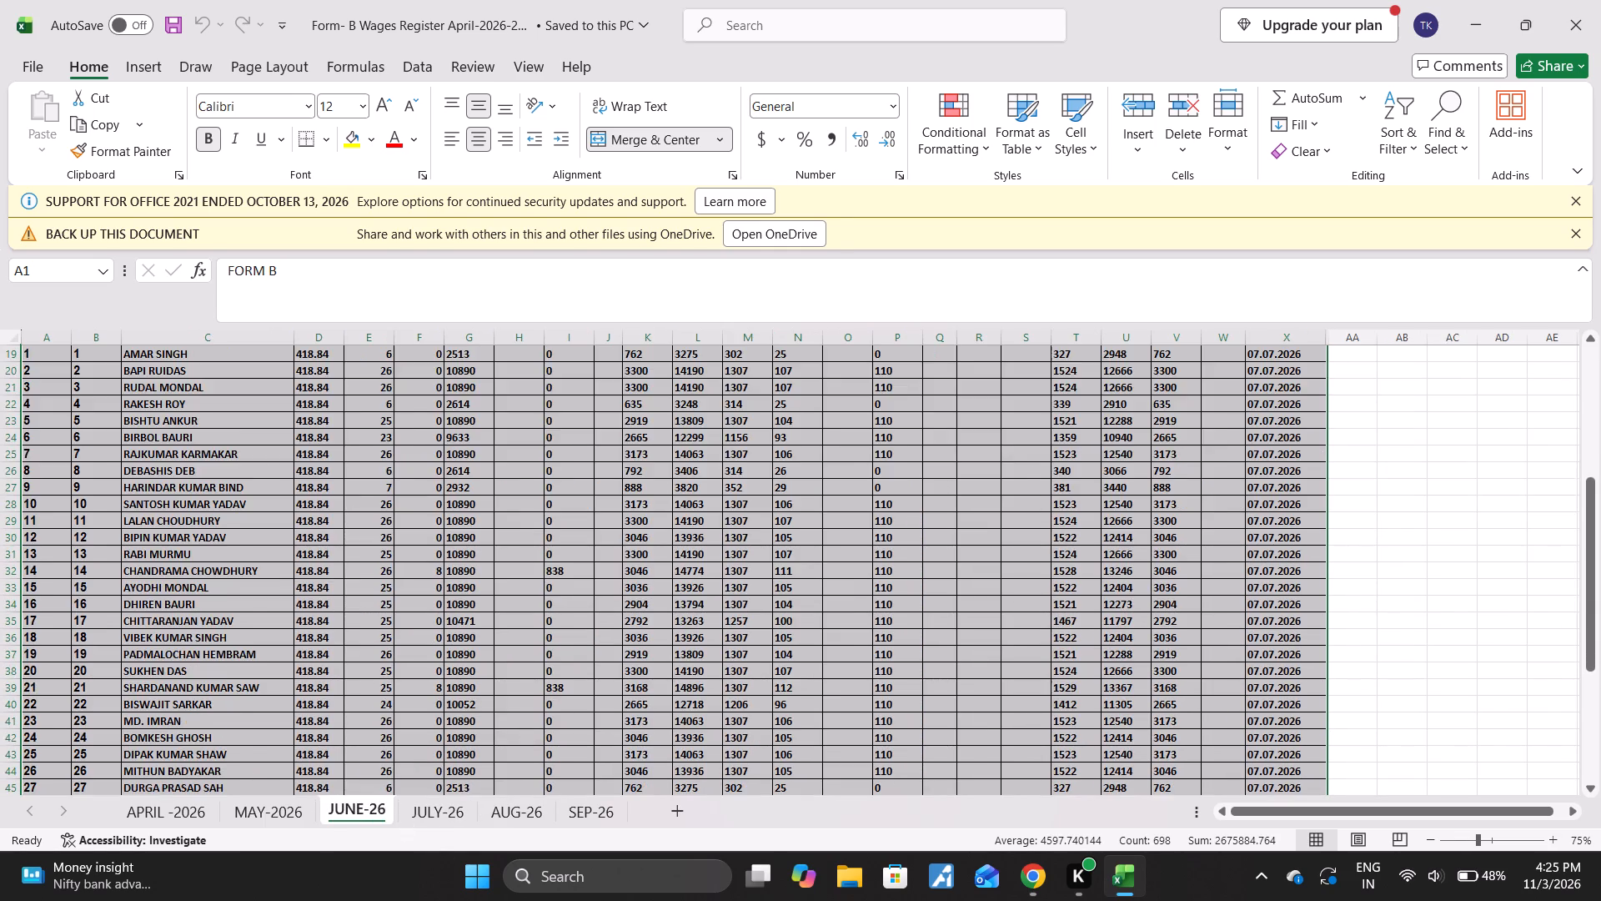
scroll(512, 637, "up", 2)
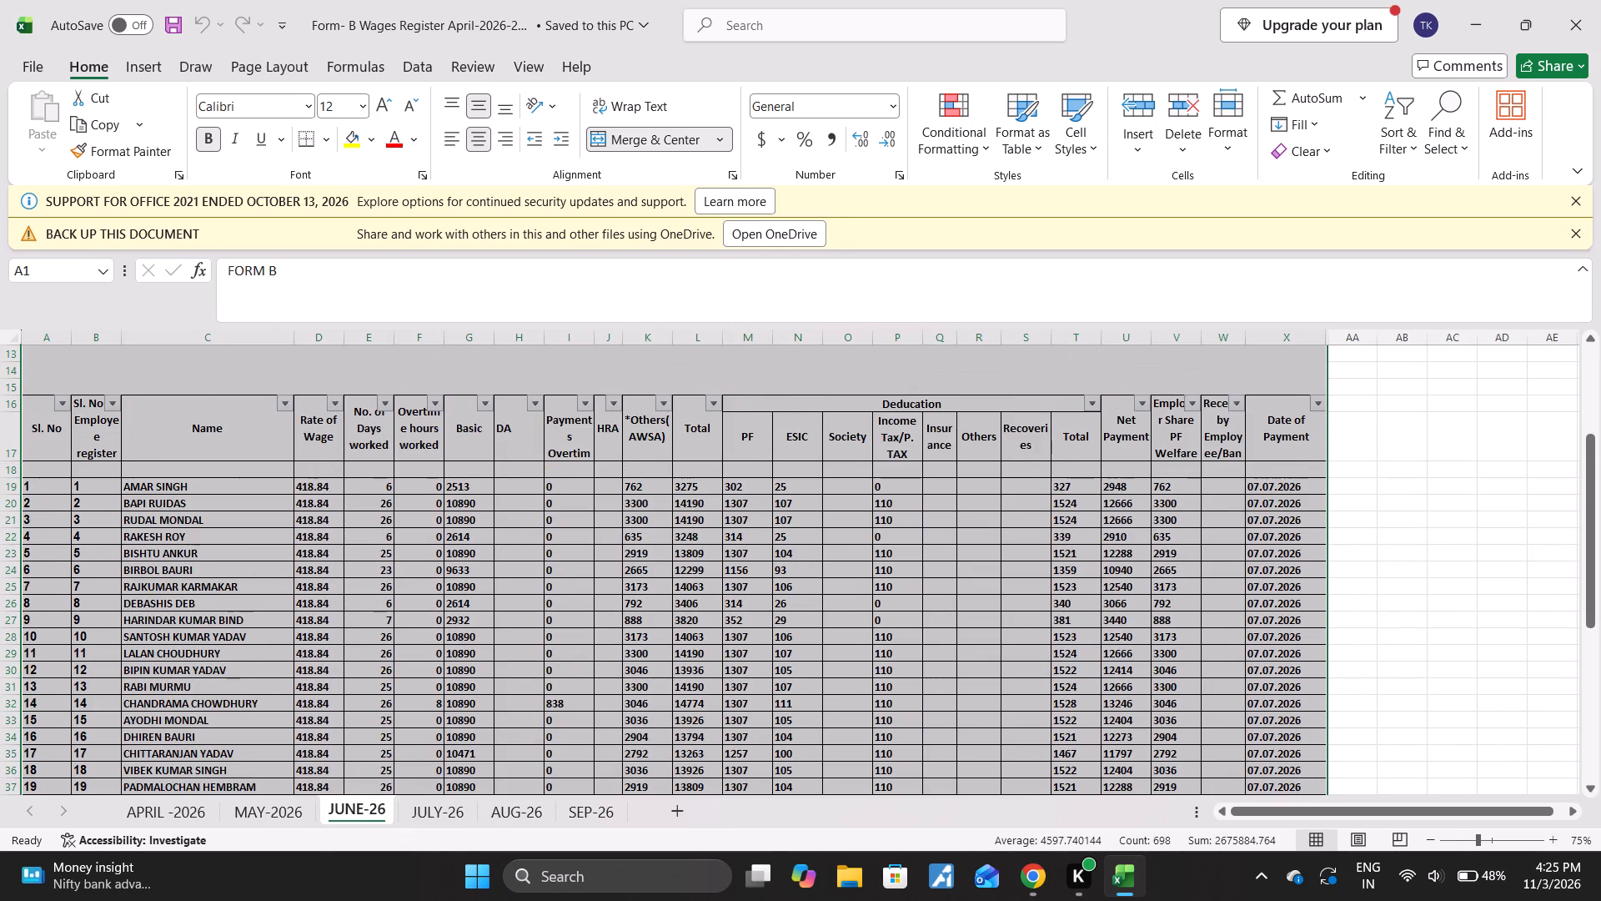
scroll(592, 575, "down", 2)
scroll(570, 596, "up", 2)
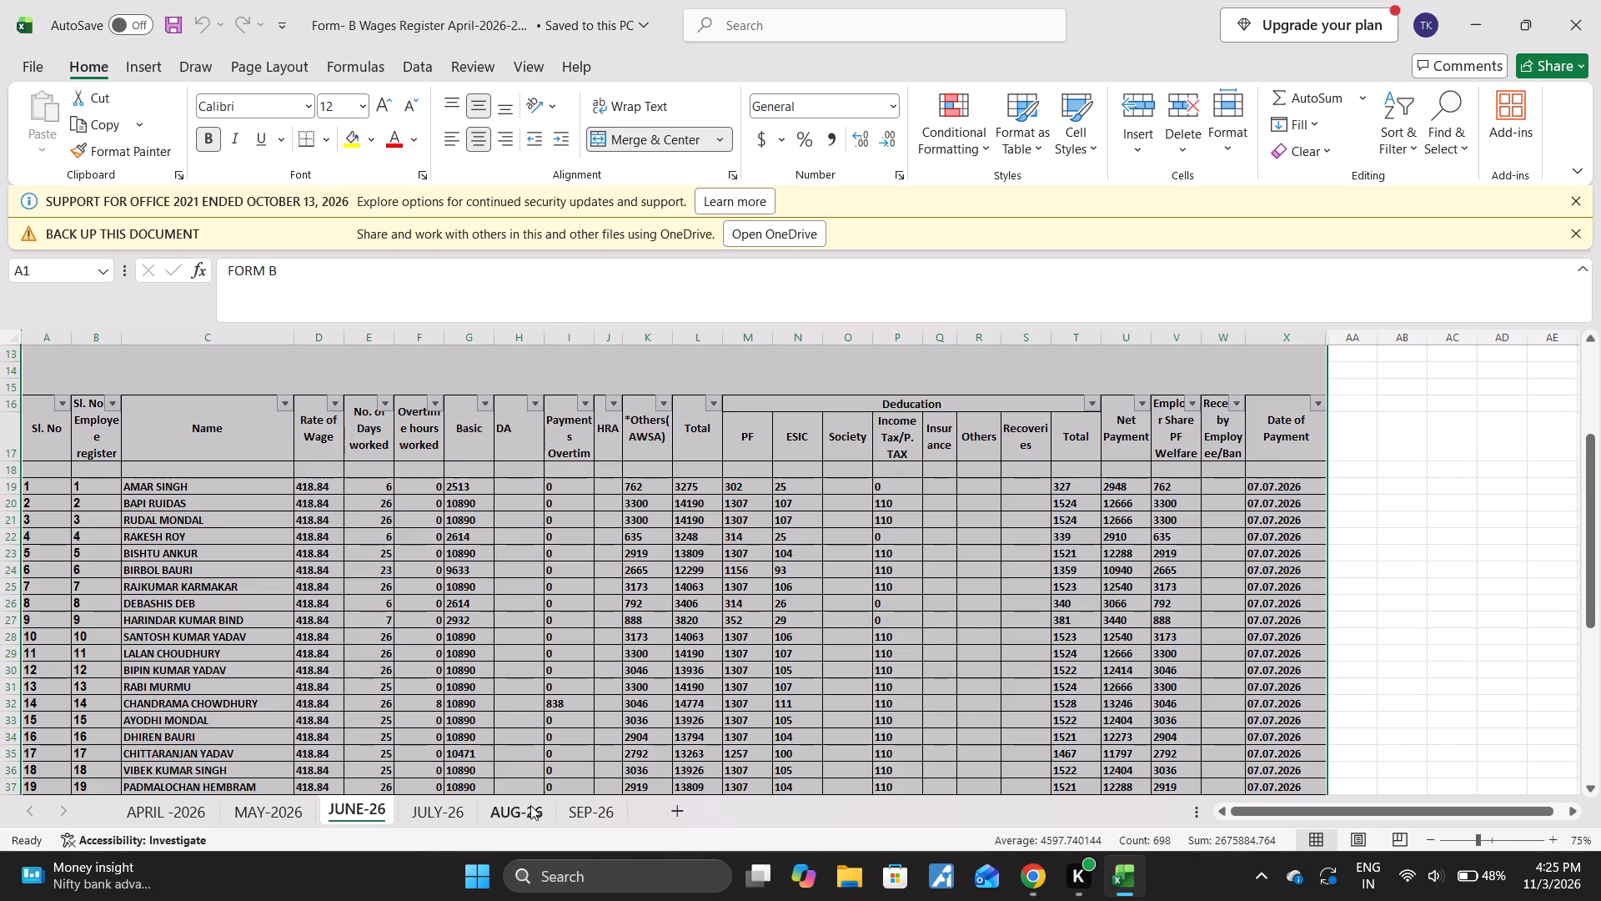
scroll(554, 662, "down", 1)
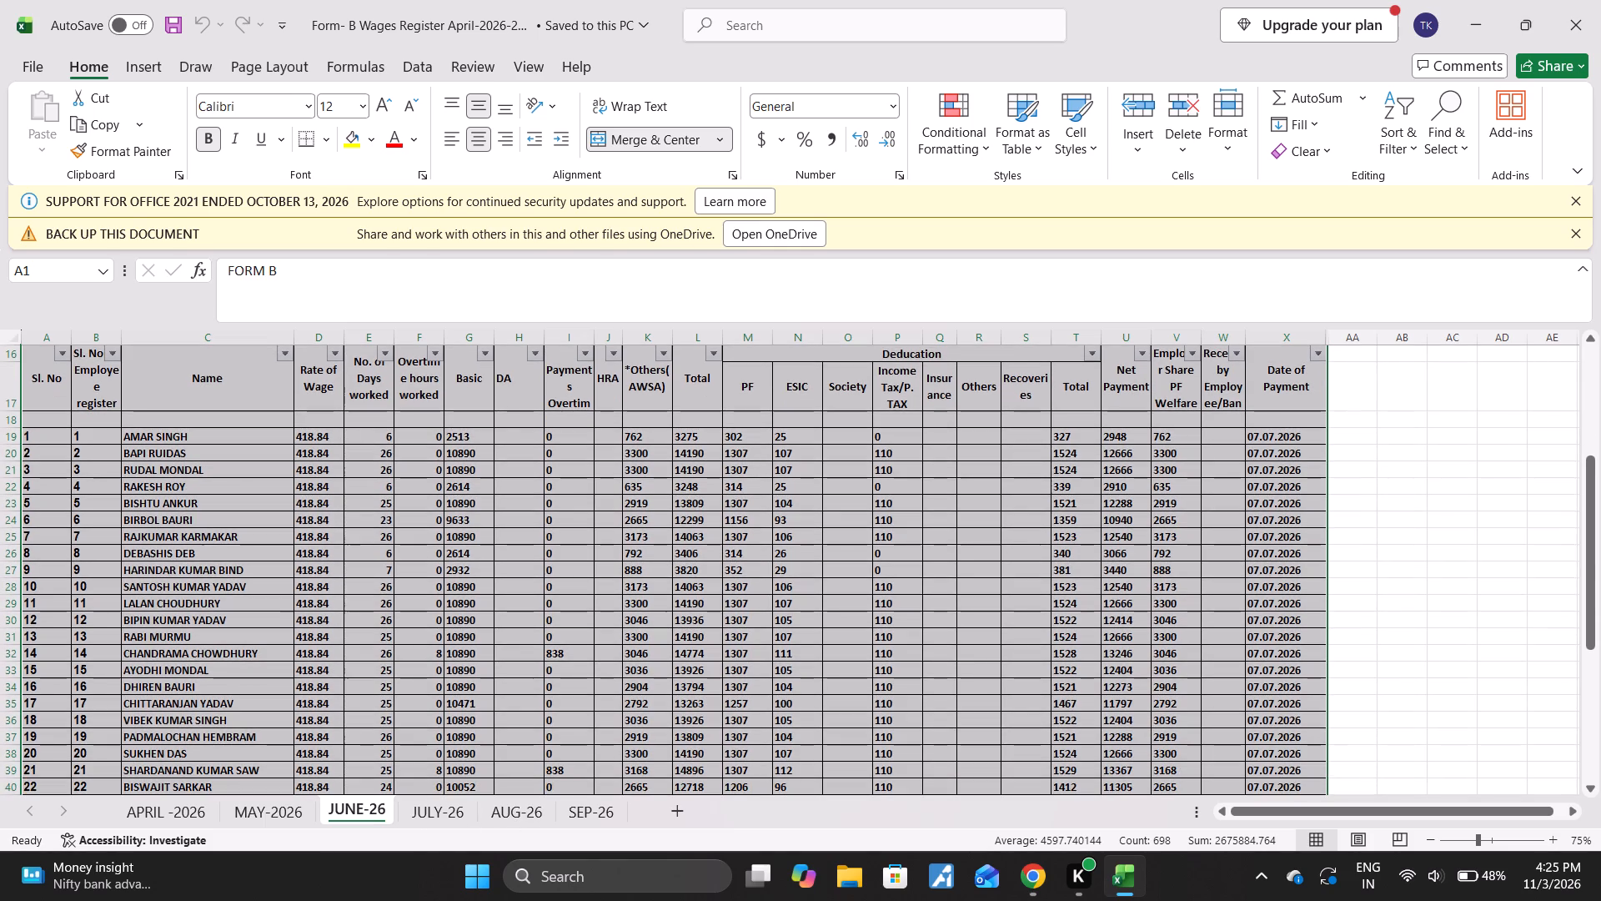
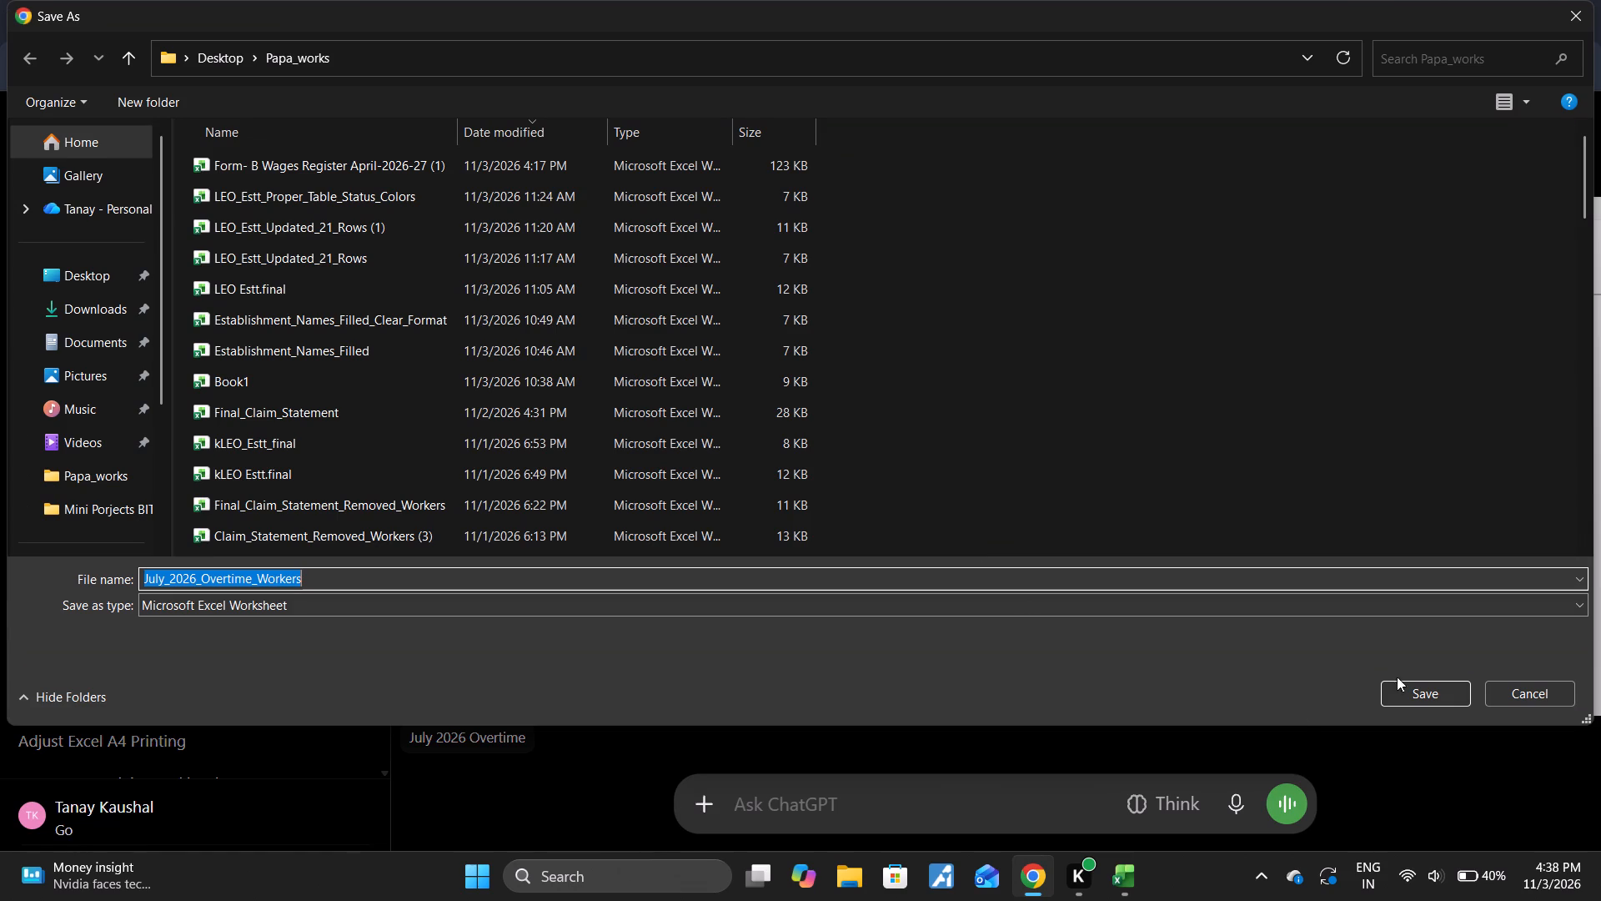
left_click(1439, 688)
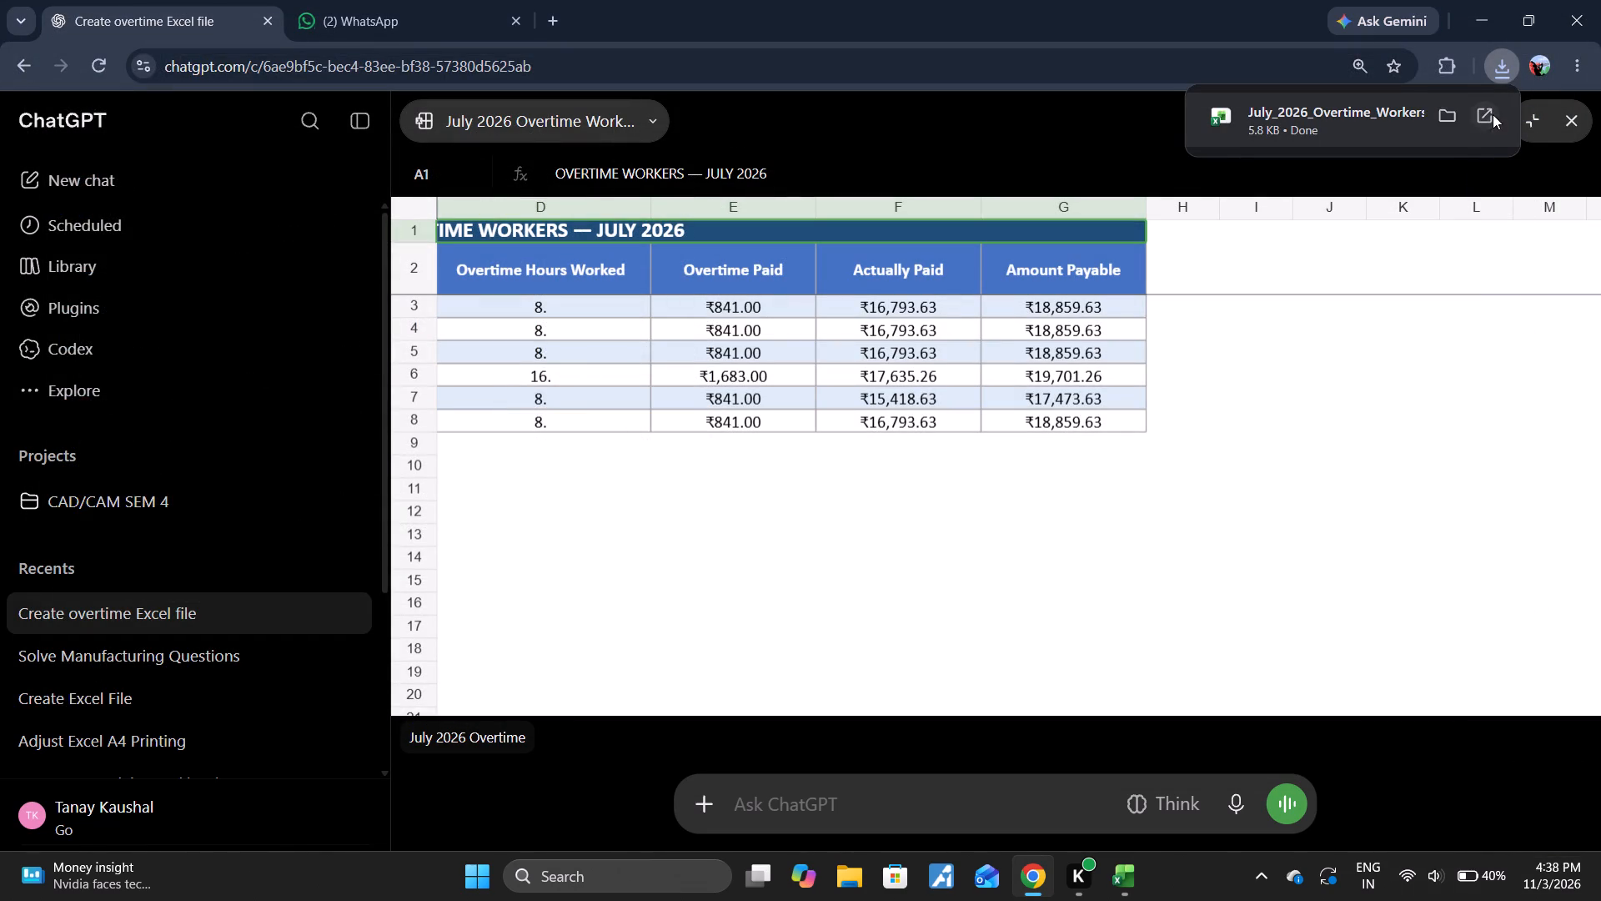
Try to open the downloaded July_2026_Overtime_Workers workbook, first from the browser's download and again from the Papa_works folder.
left_click(1493, 114)
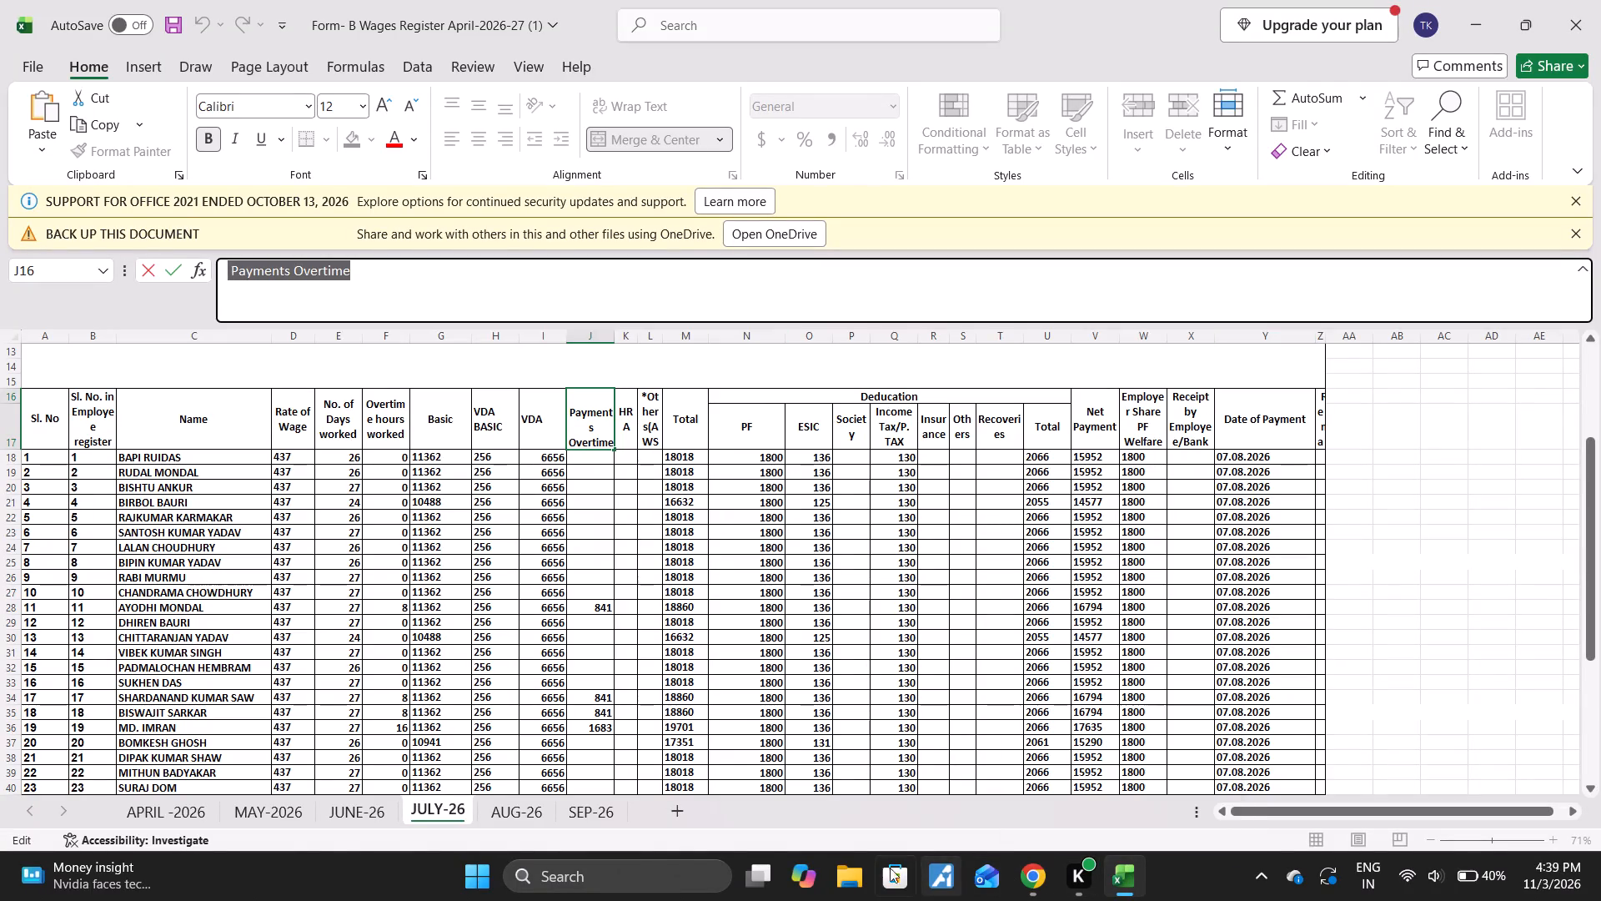
left_click(849, 886)
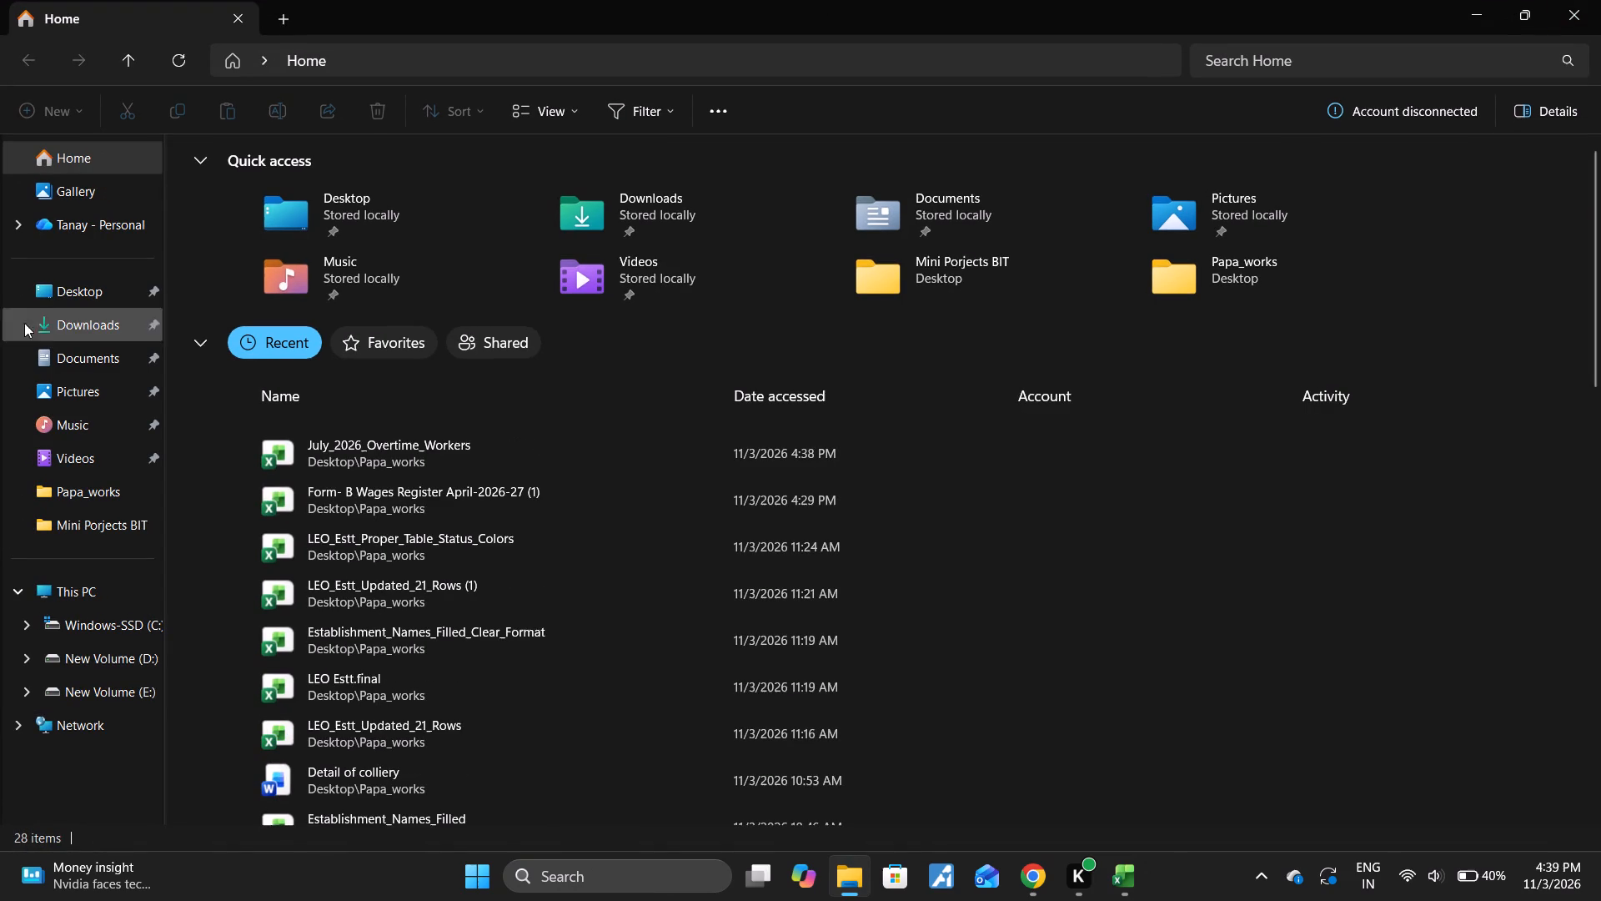
left_click(86, 503)
double_click(326, 184)
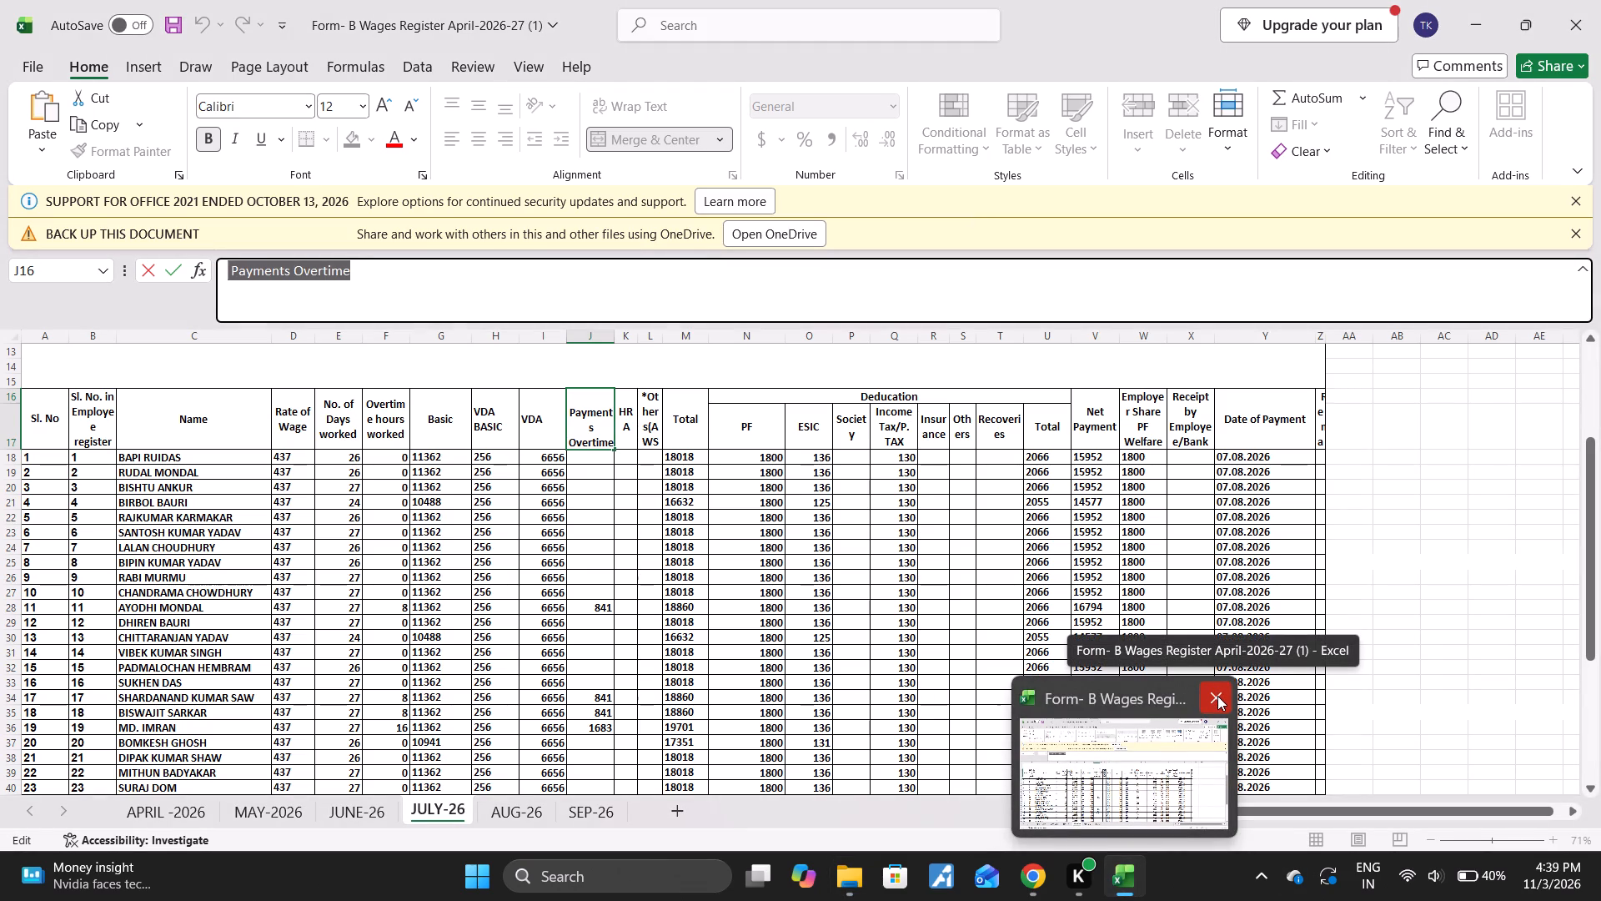
Close the Form- B Wages Register April-2026-27 (1) workbook without saving its changes.
left_click(1217, 696)
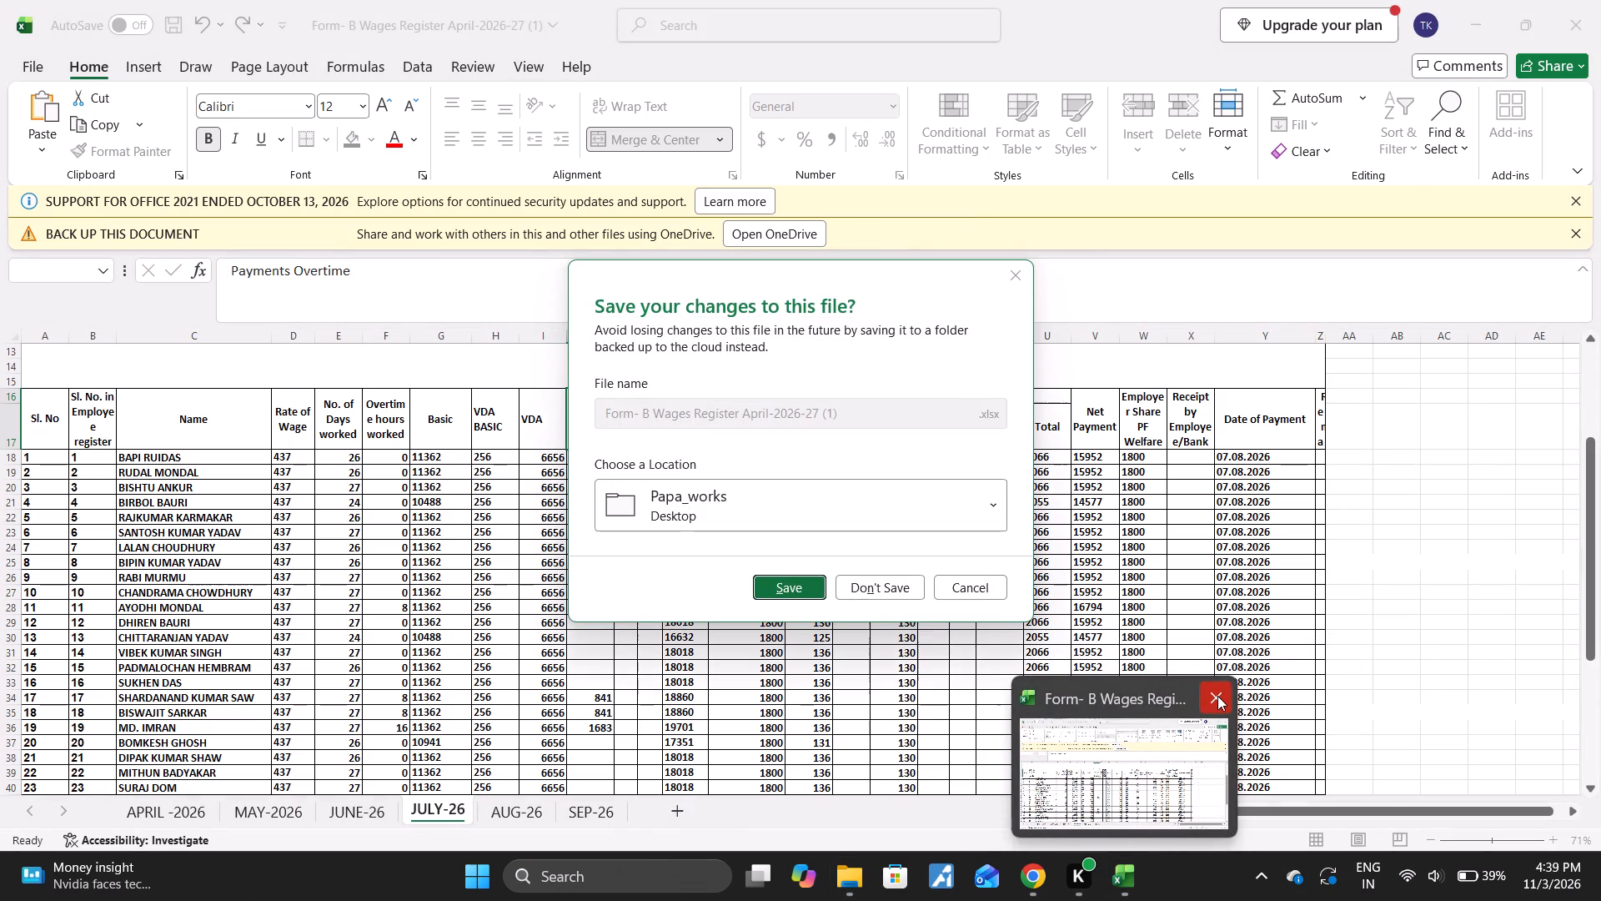
left_click(865, 584)
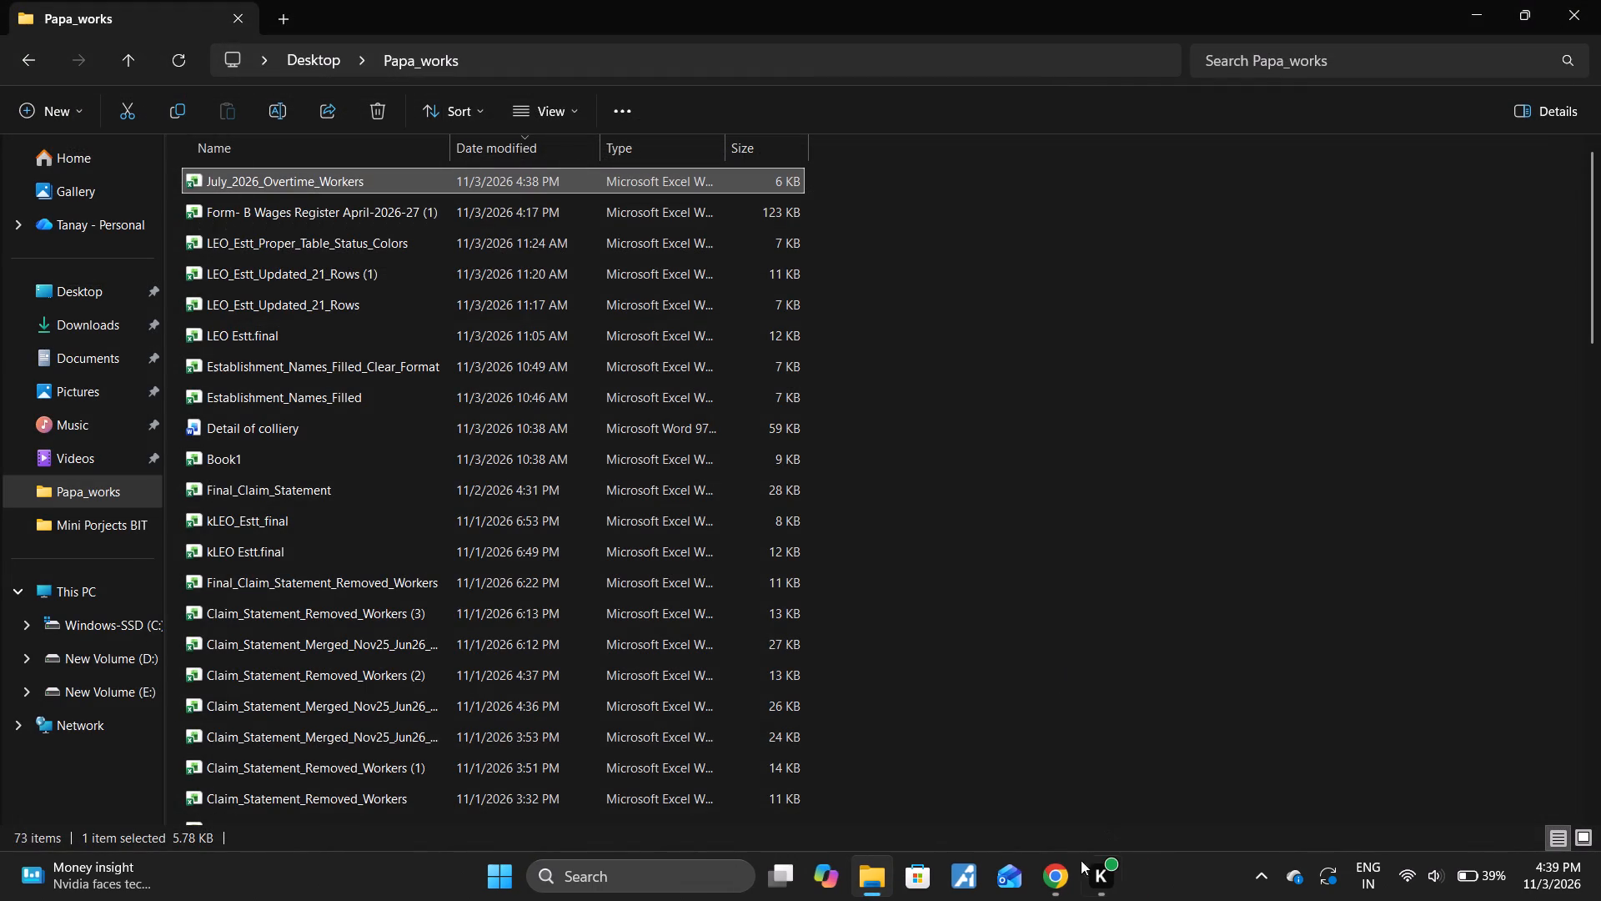
Open July_2026_Overtime_Workers from the Papa_works folder and enable editing in the workbook.
double_click(263, 174)
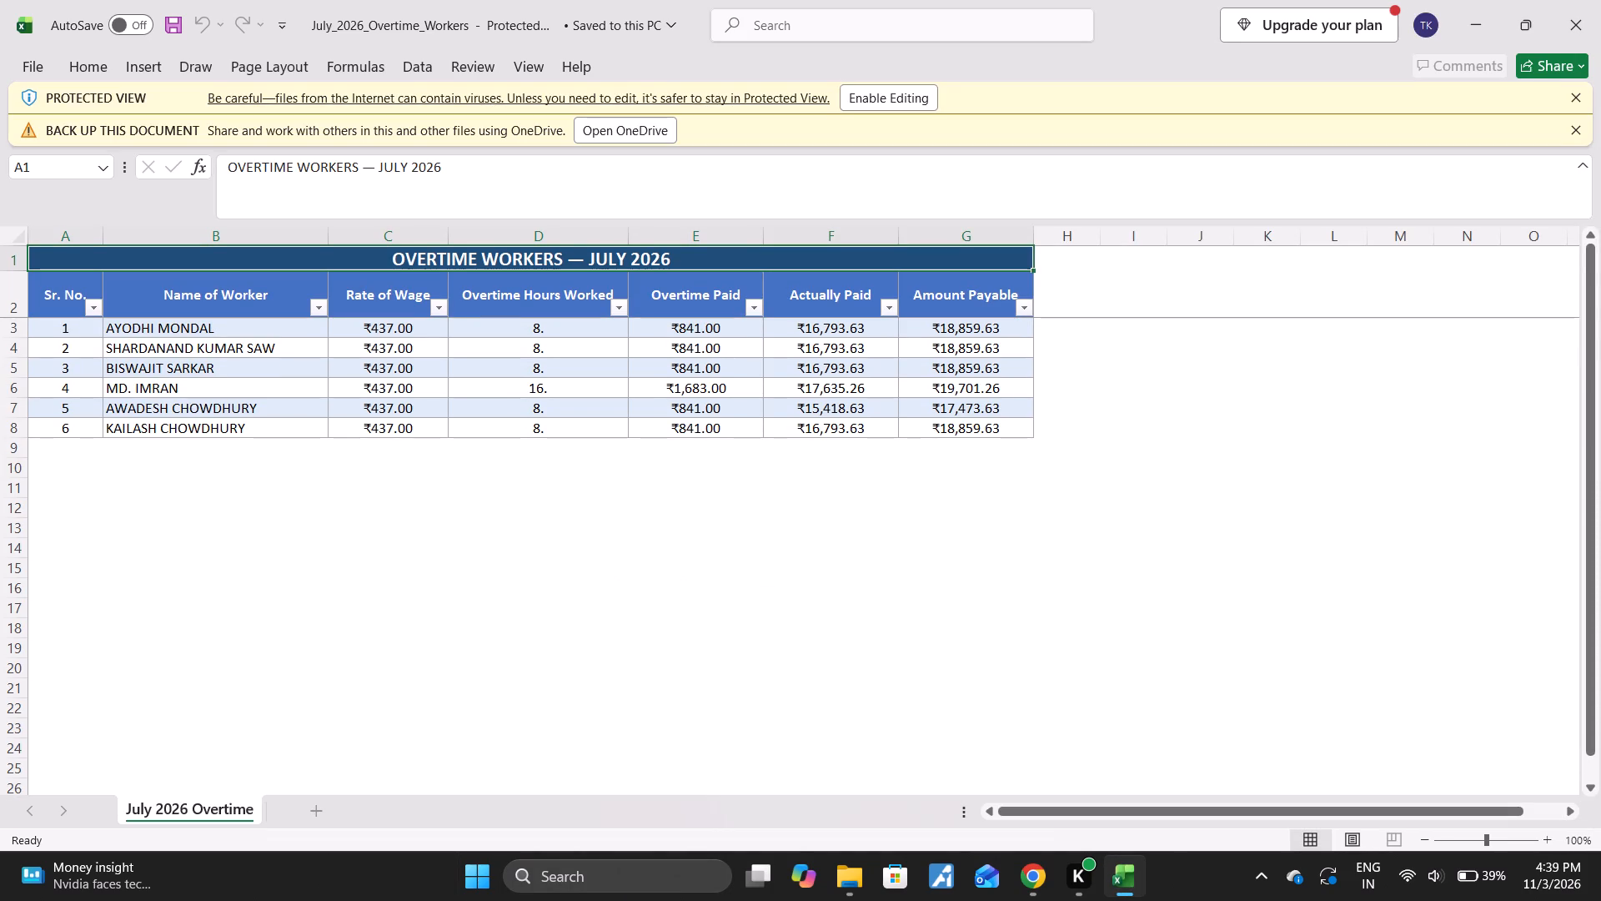
left_click(557, 330)
left_click(858, 94)
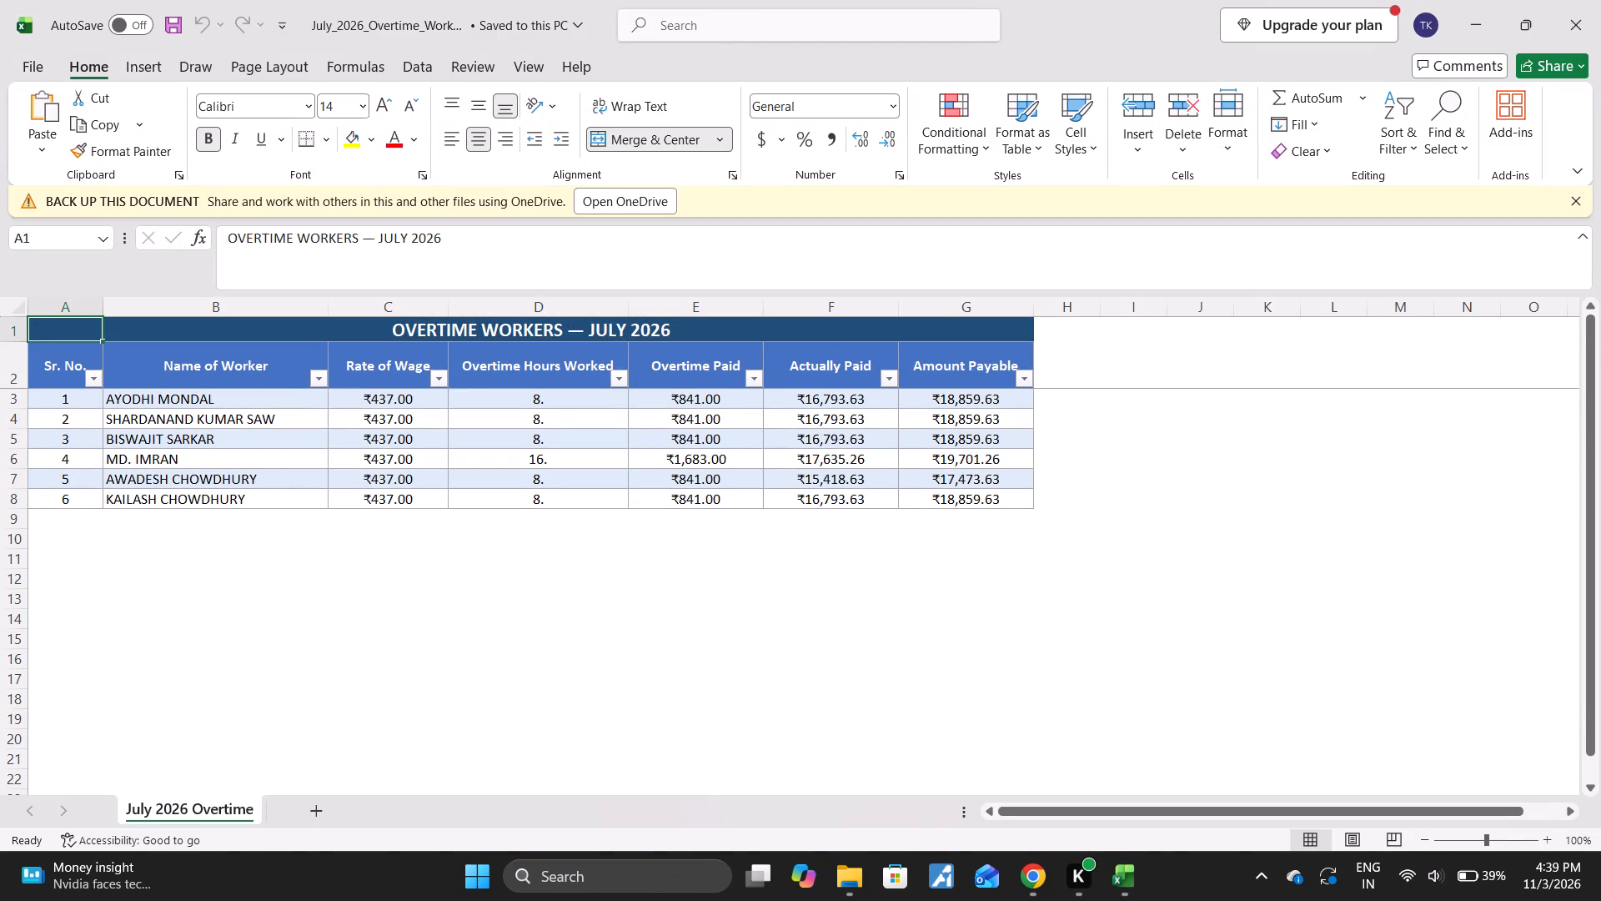
Reopen Form- B Wages Register April-2026-27 (1) from the Papa_works folder and go to its JULY-26 sheet.
left_click(836, 876)
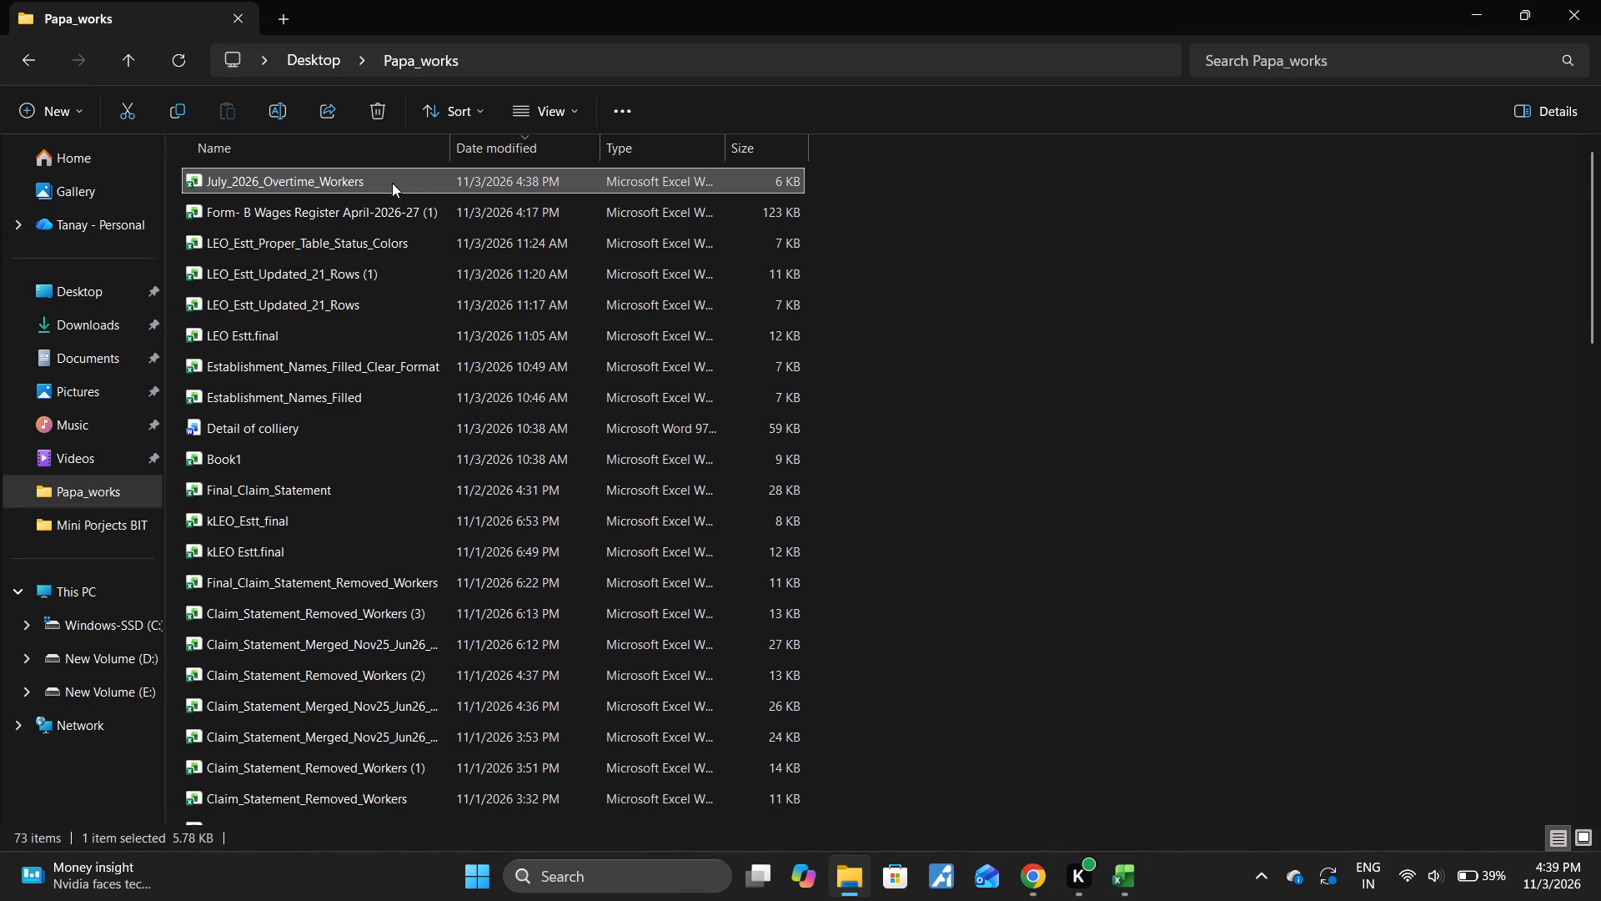
double_click(391, 204)
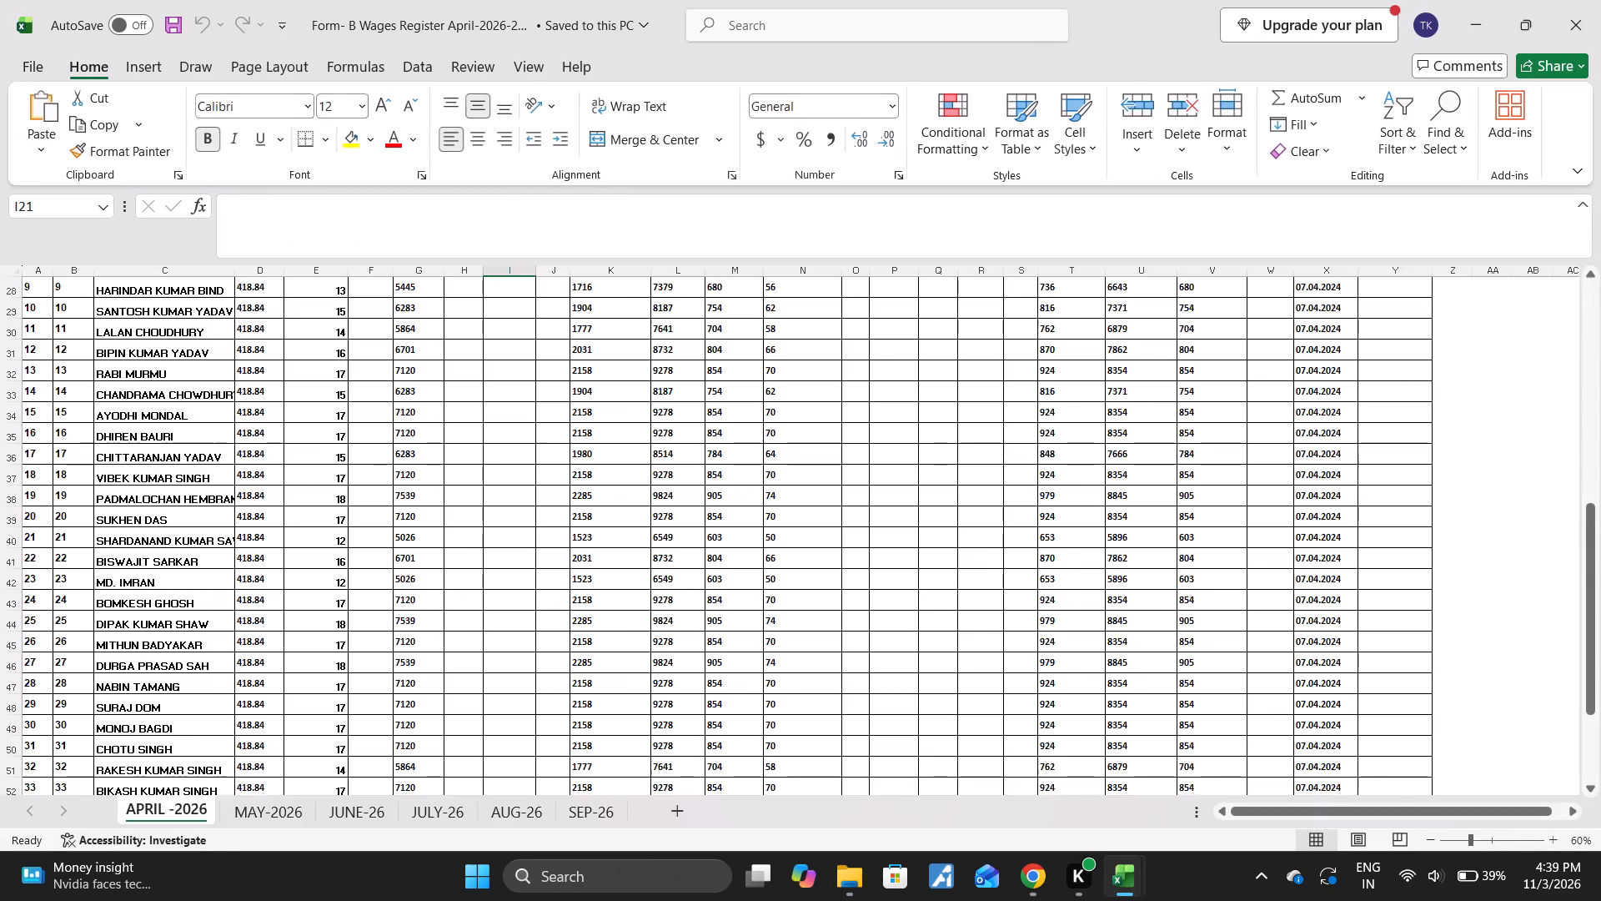
scroll(458, 474, "up", 10)
left_click(449, 813)
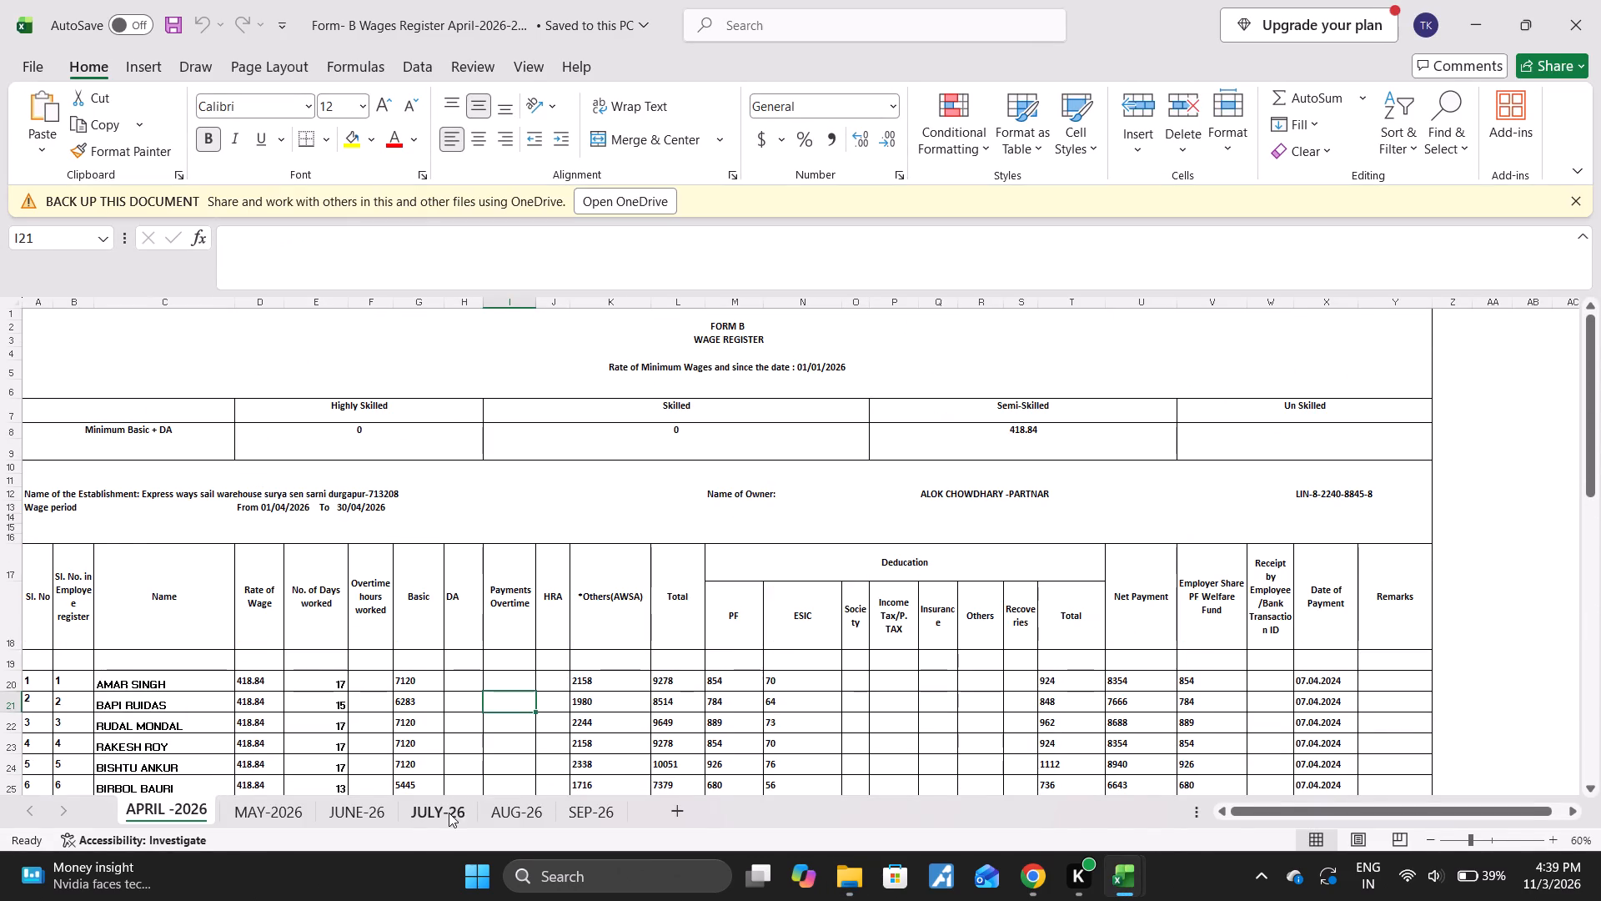
Compare the overtime workers' wage, overtime and payment figures in July_2026_Overtime_Workers with the JULY-26 sheet of the wages register.
scroll(420, 488, "up", 7)
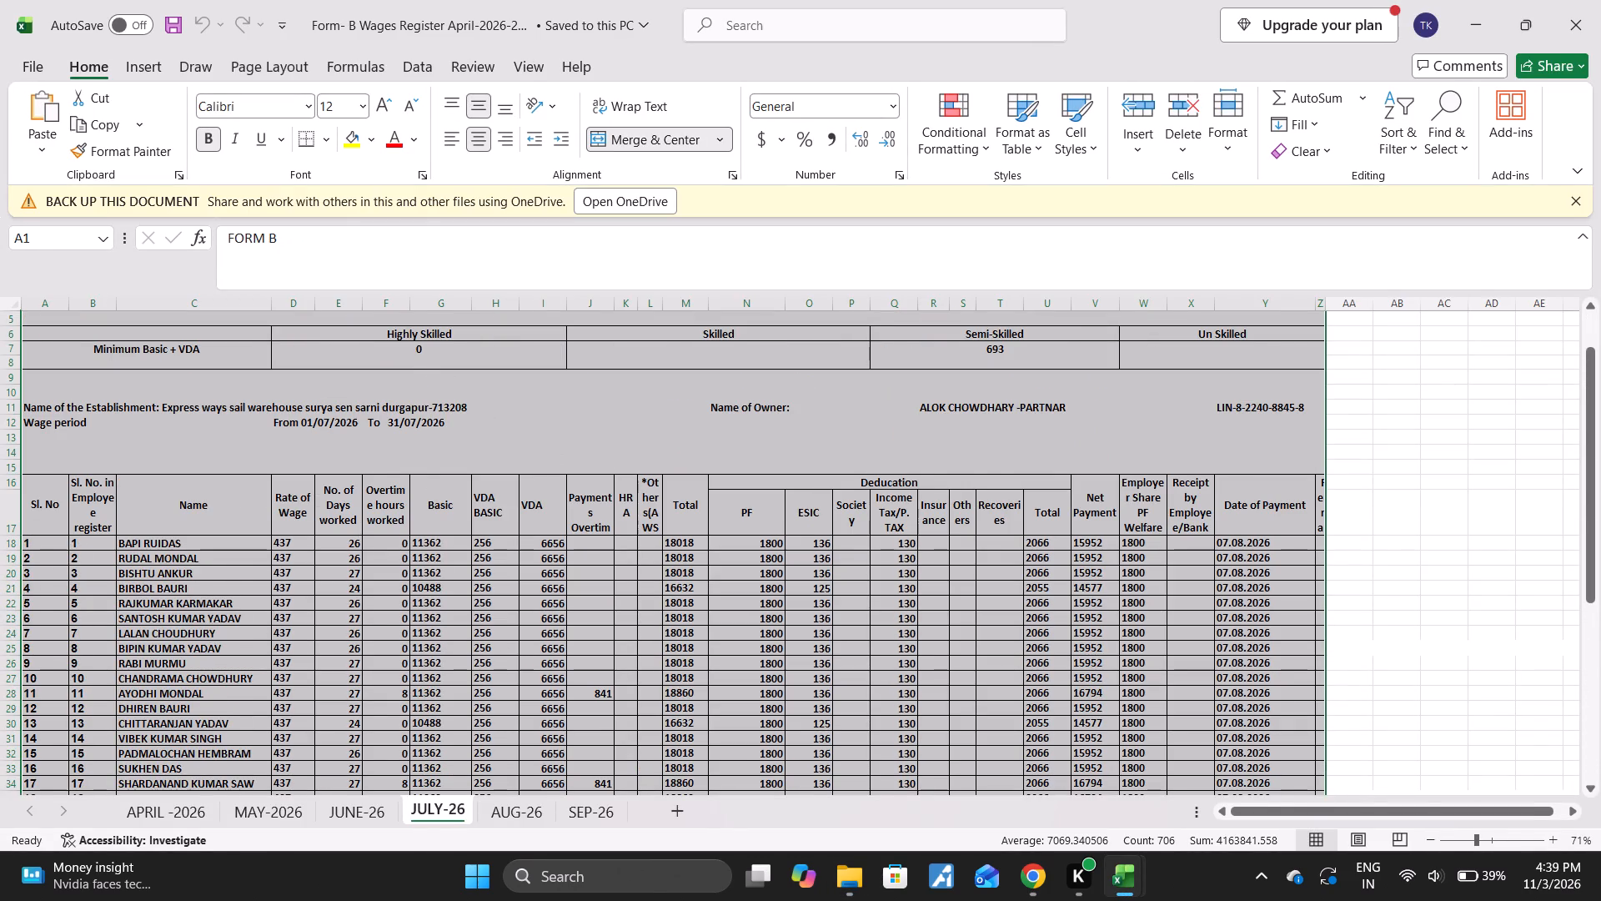
scroll(411, 663, "down", 2)
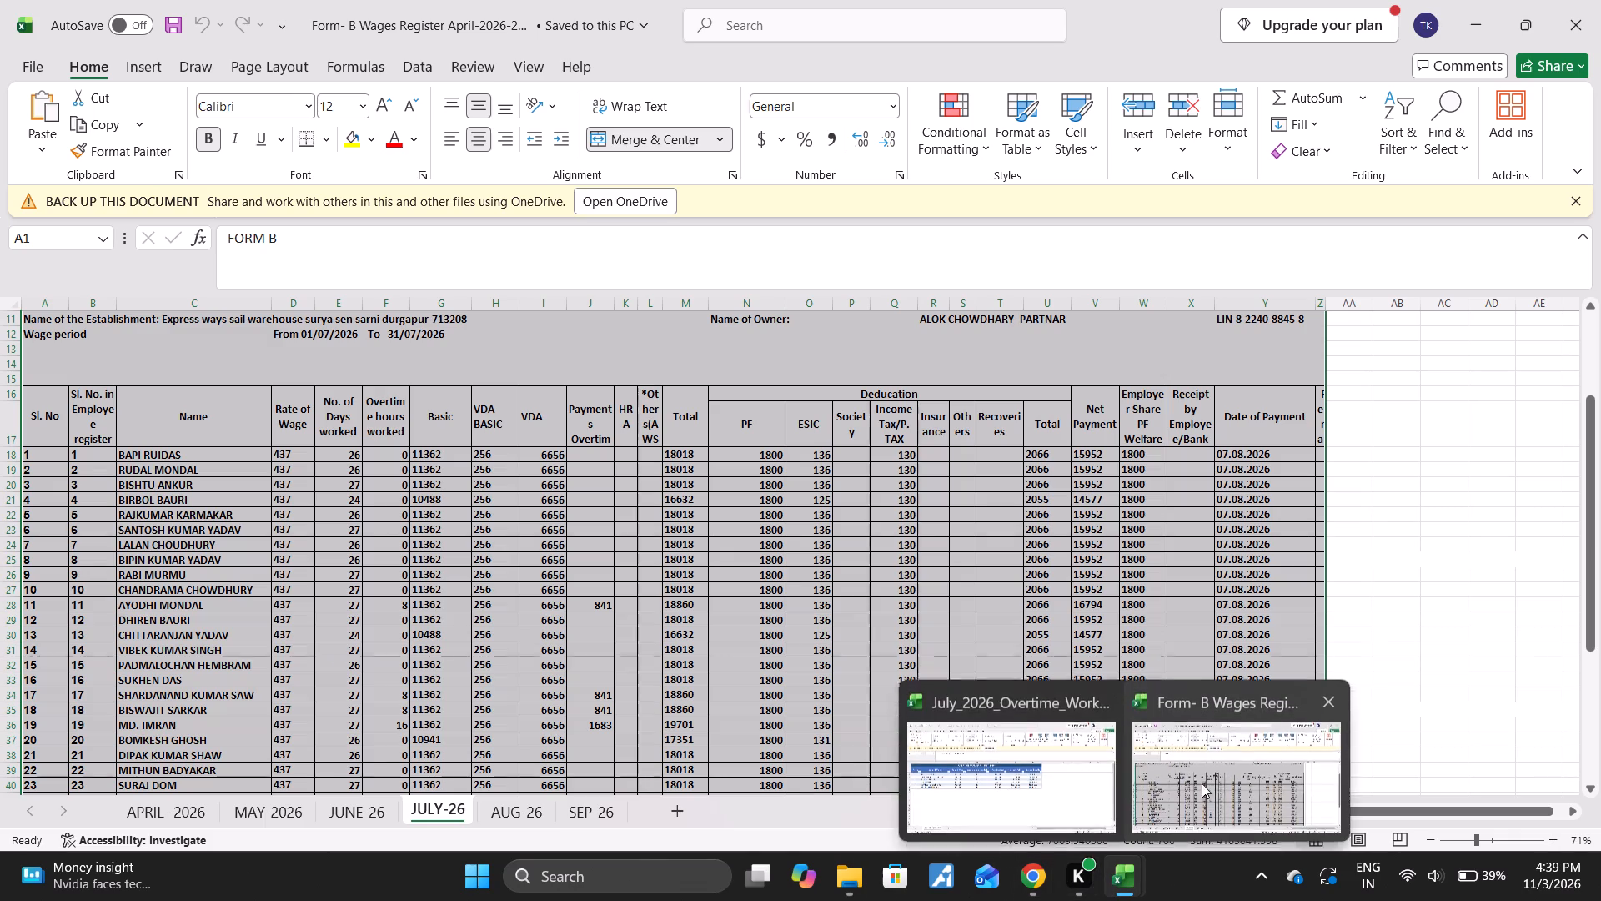
left_click(1223, 763)
left_click(1011, 776)
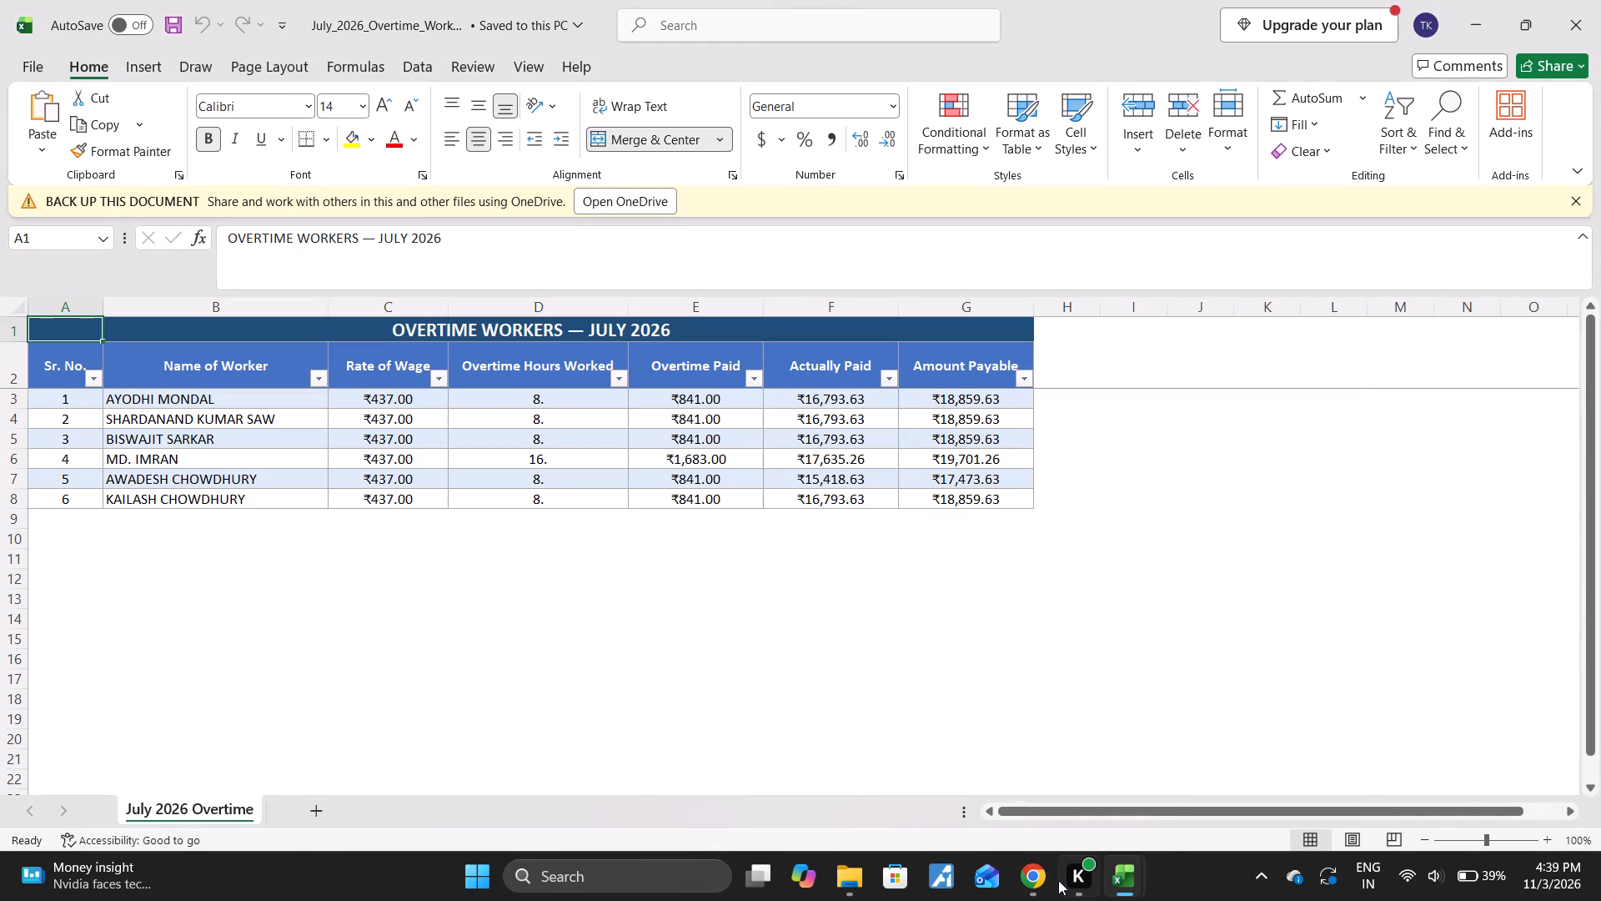
left_click(1207, 778)
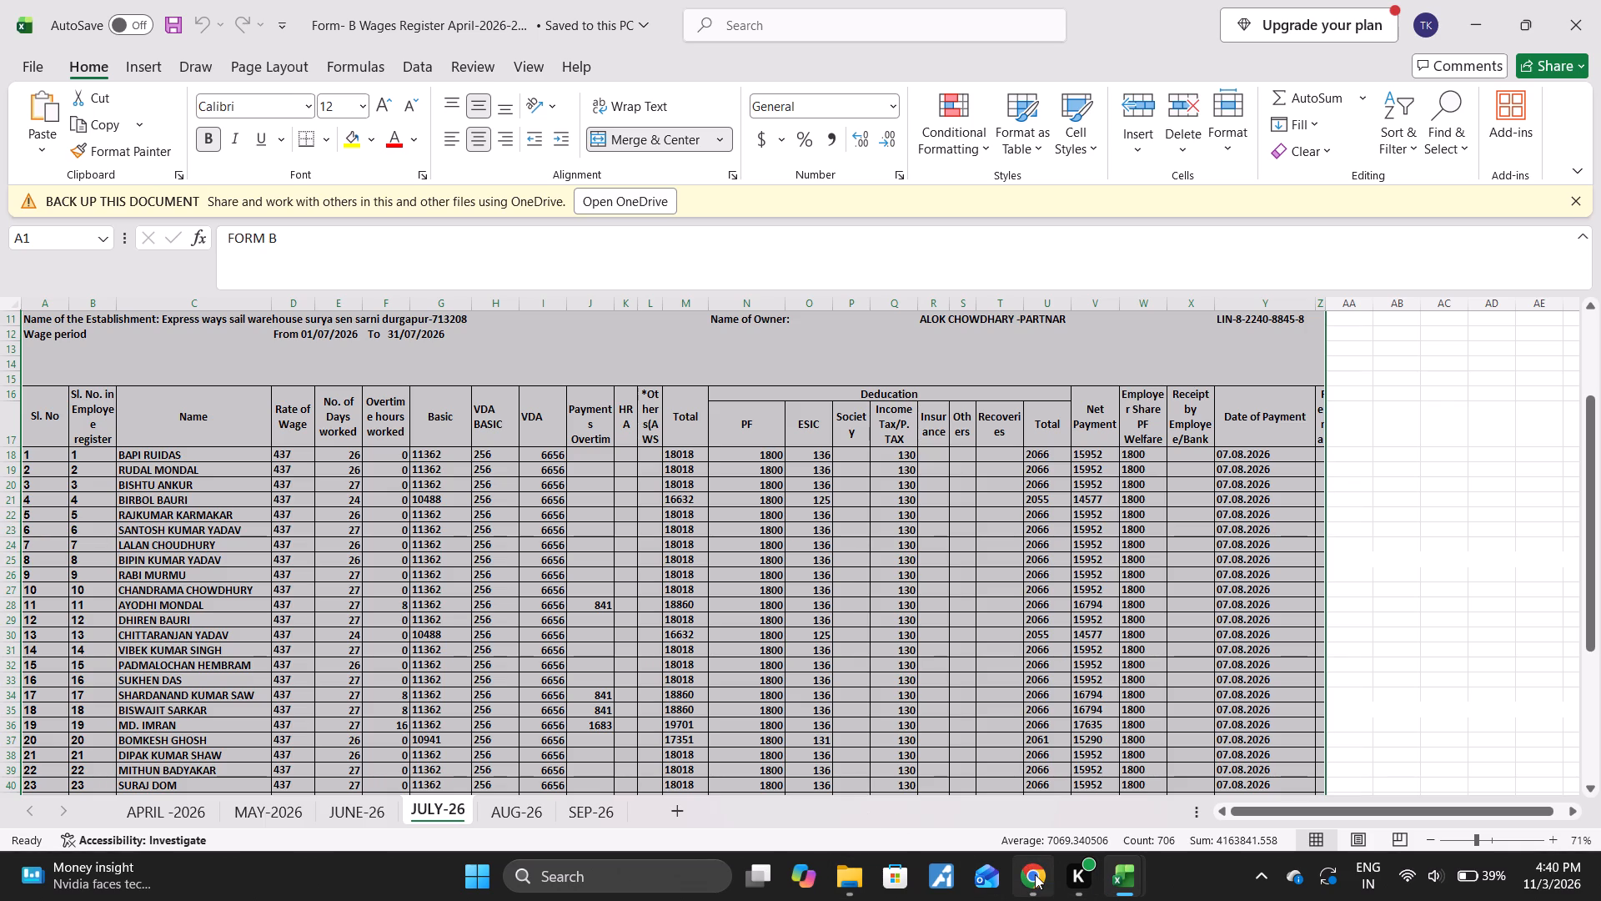
left_click(1070, 783)
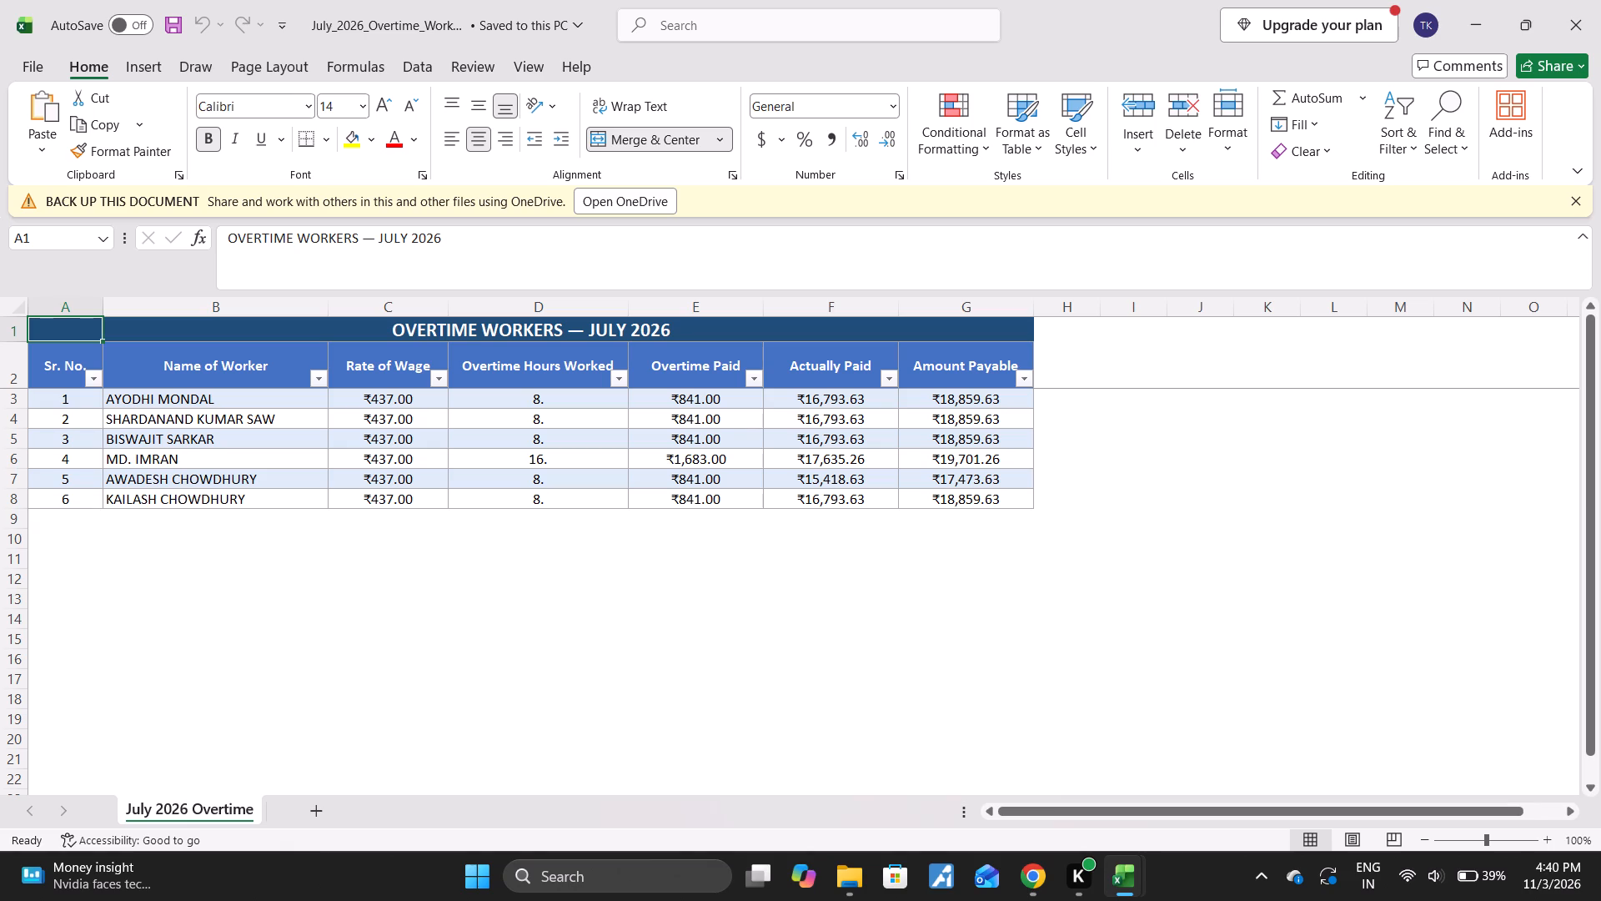
left_click(865, 409)
left_click(867, 403)
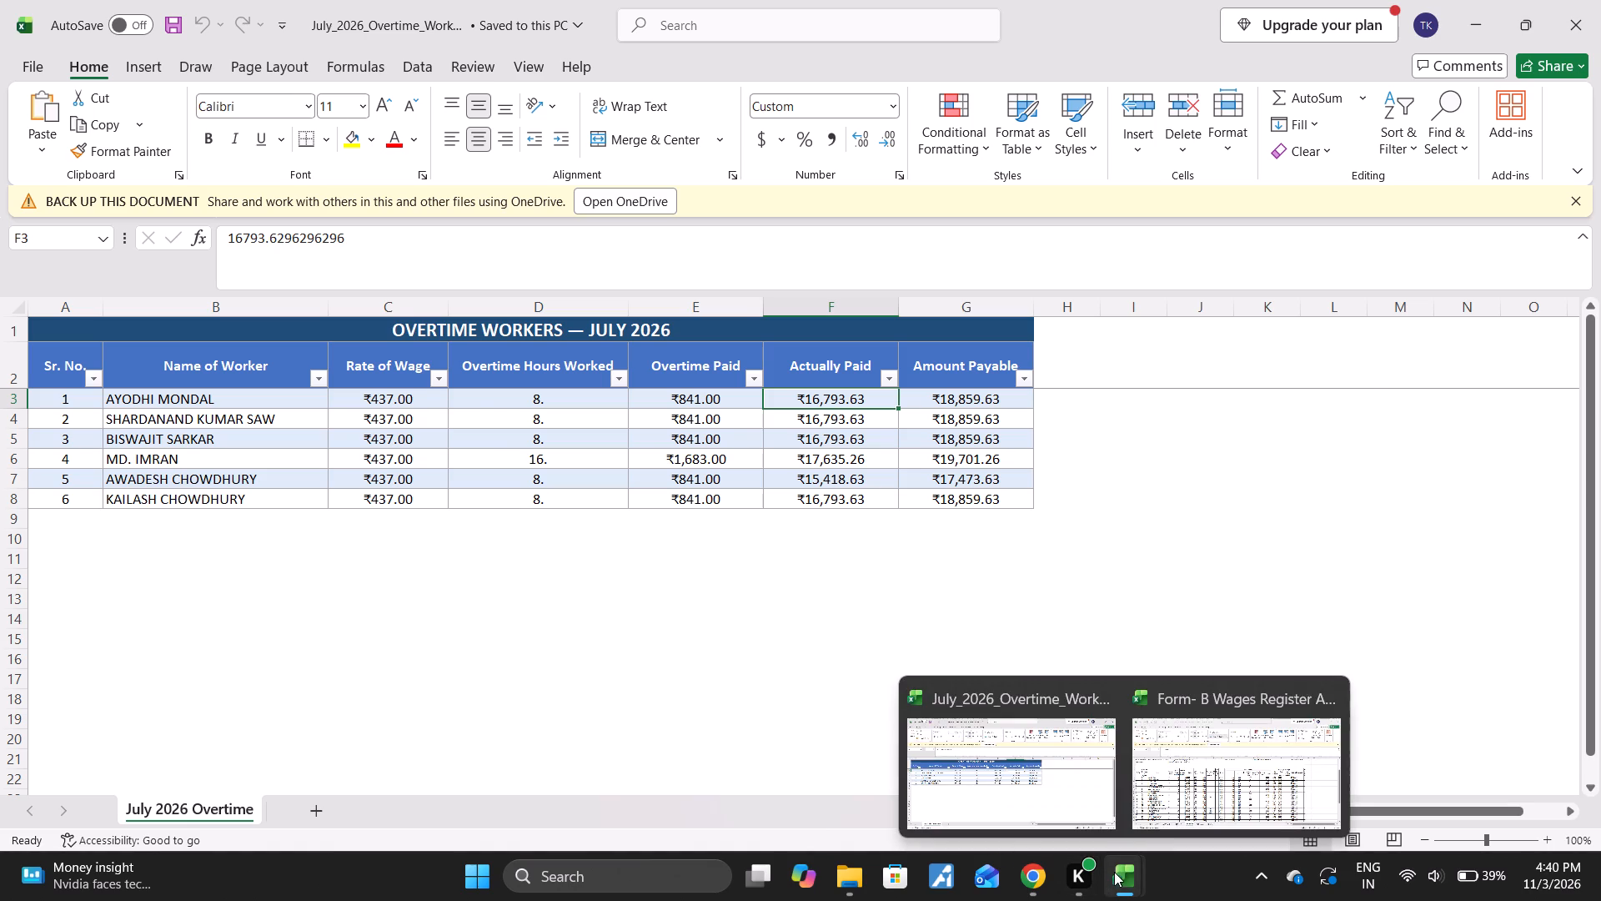
left_click(1169, 782)
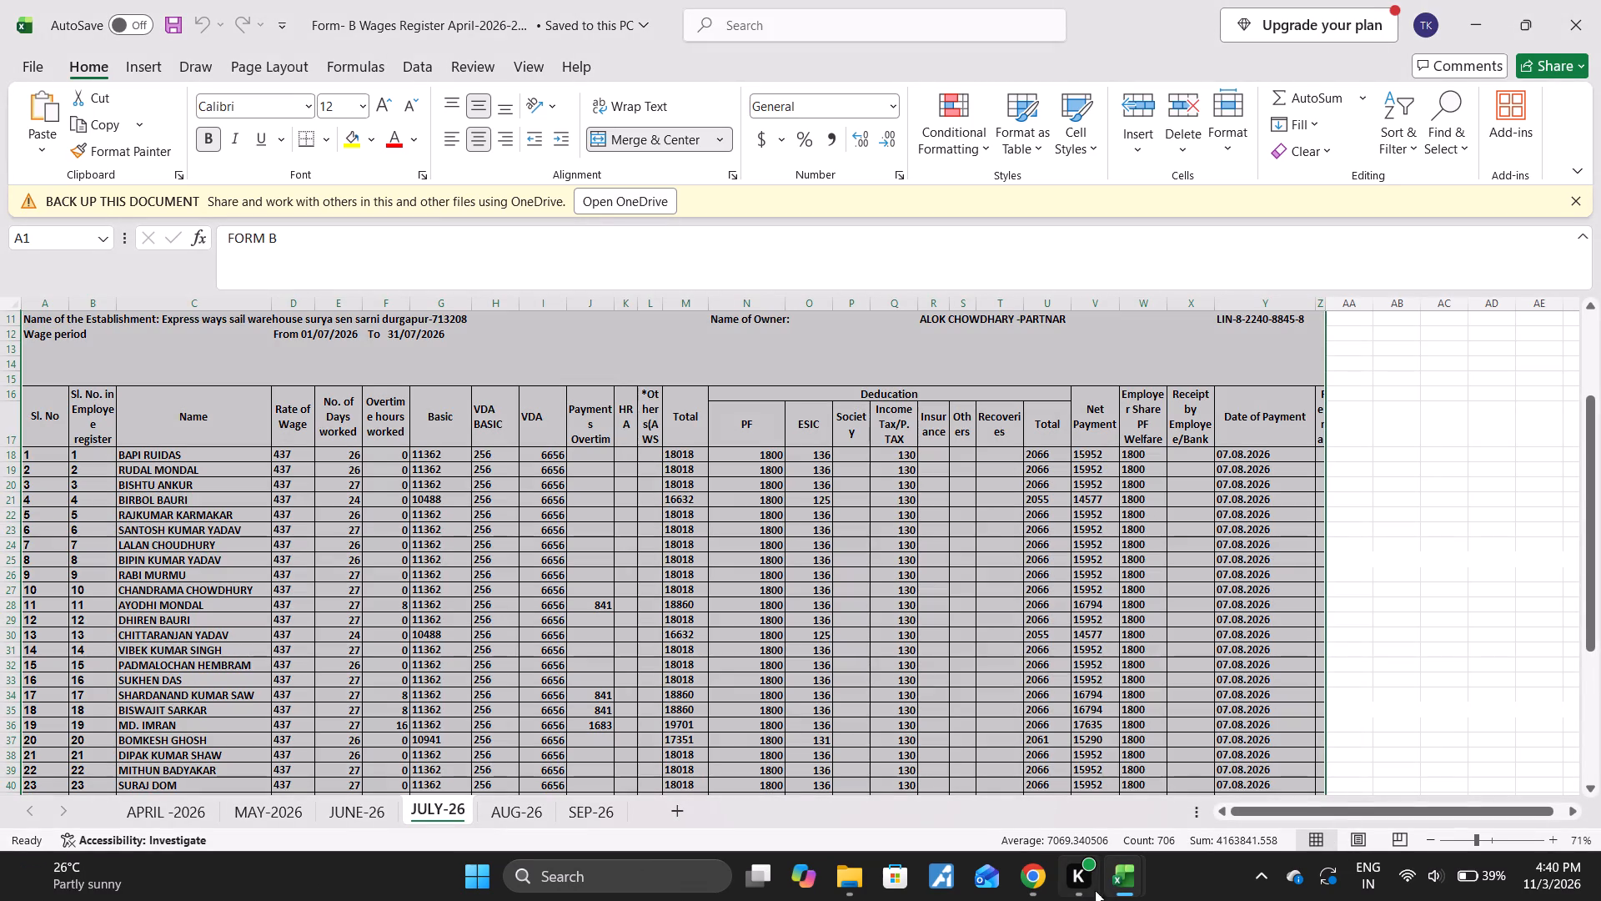
left_click(1064, 804)
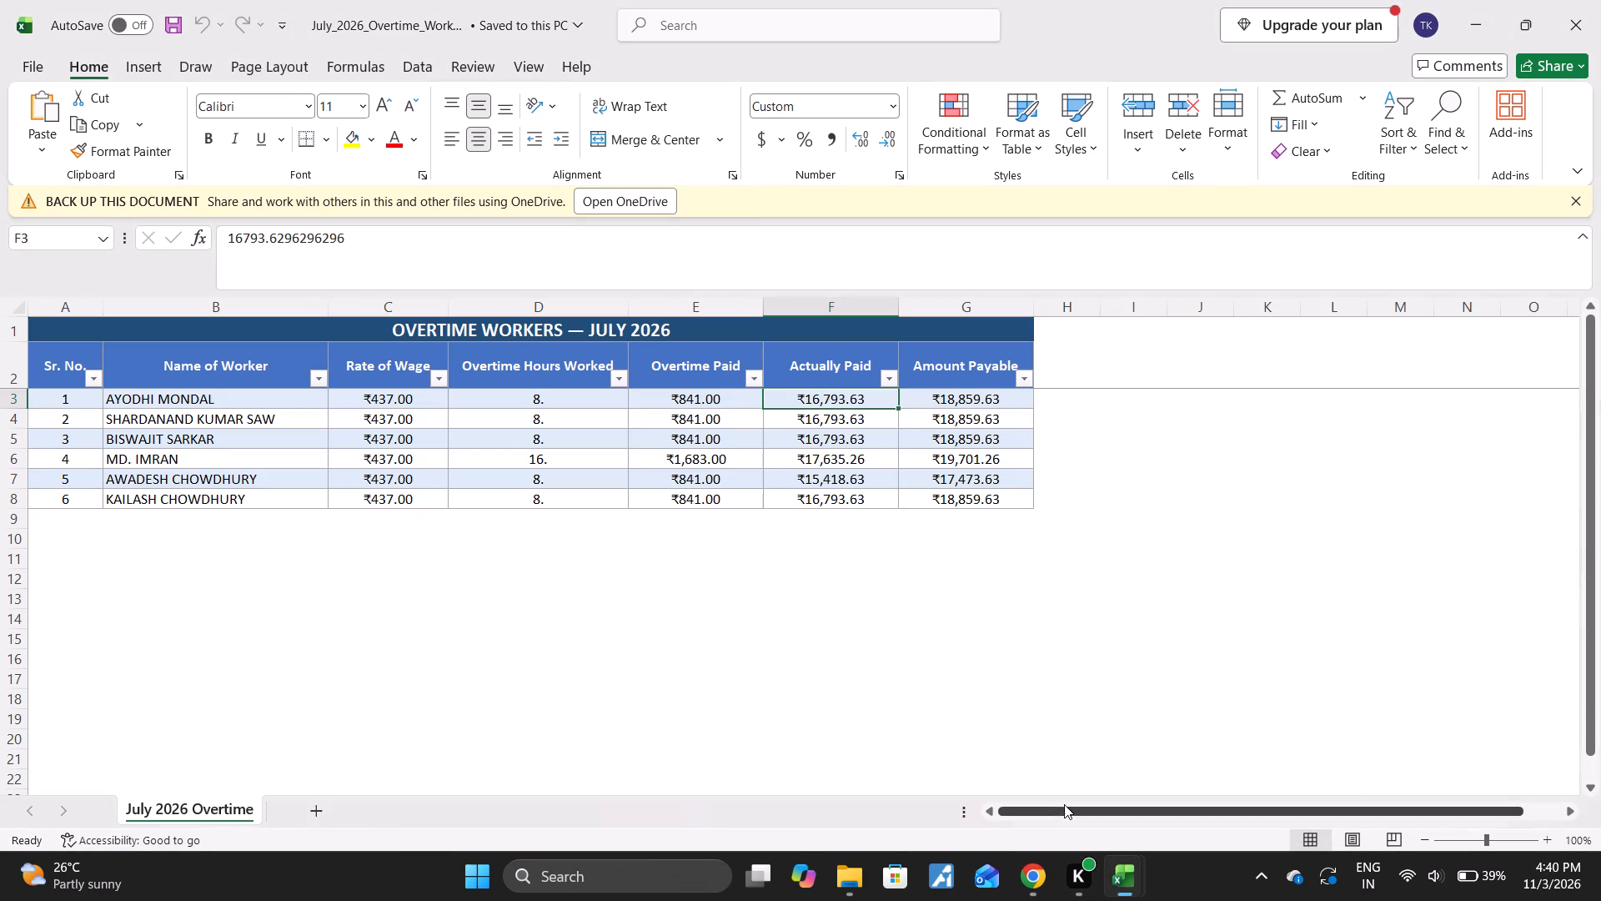
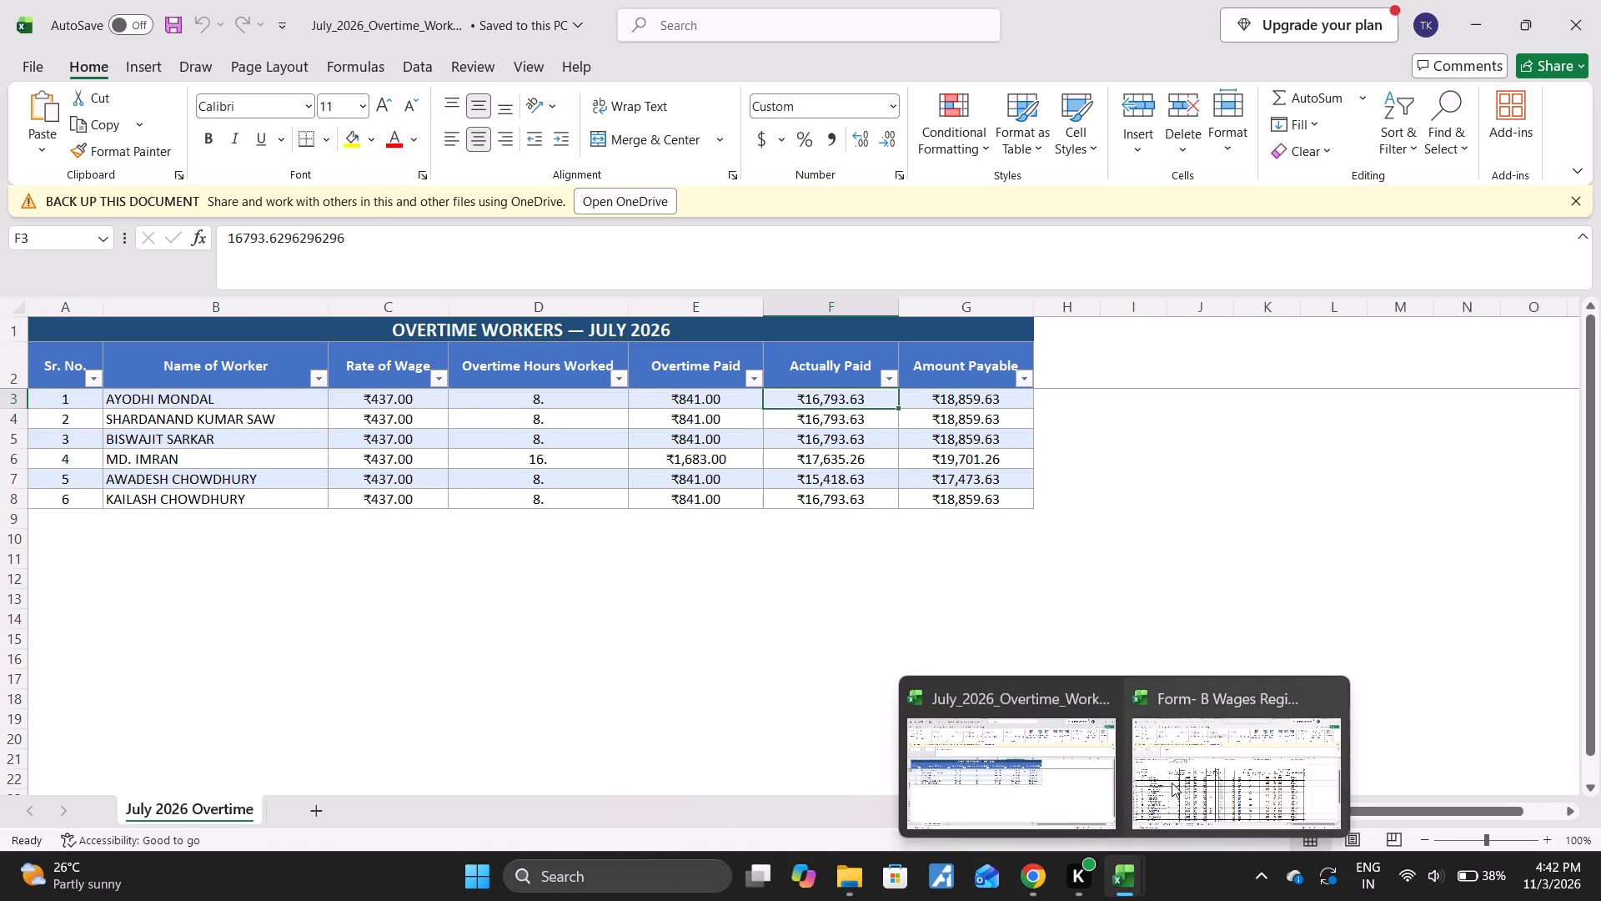
Check the wage rate, VDA and overtime columns on the JULY-26 sheet of the wages register.
left_click(1181, 768)
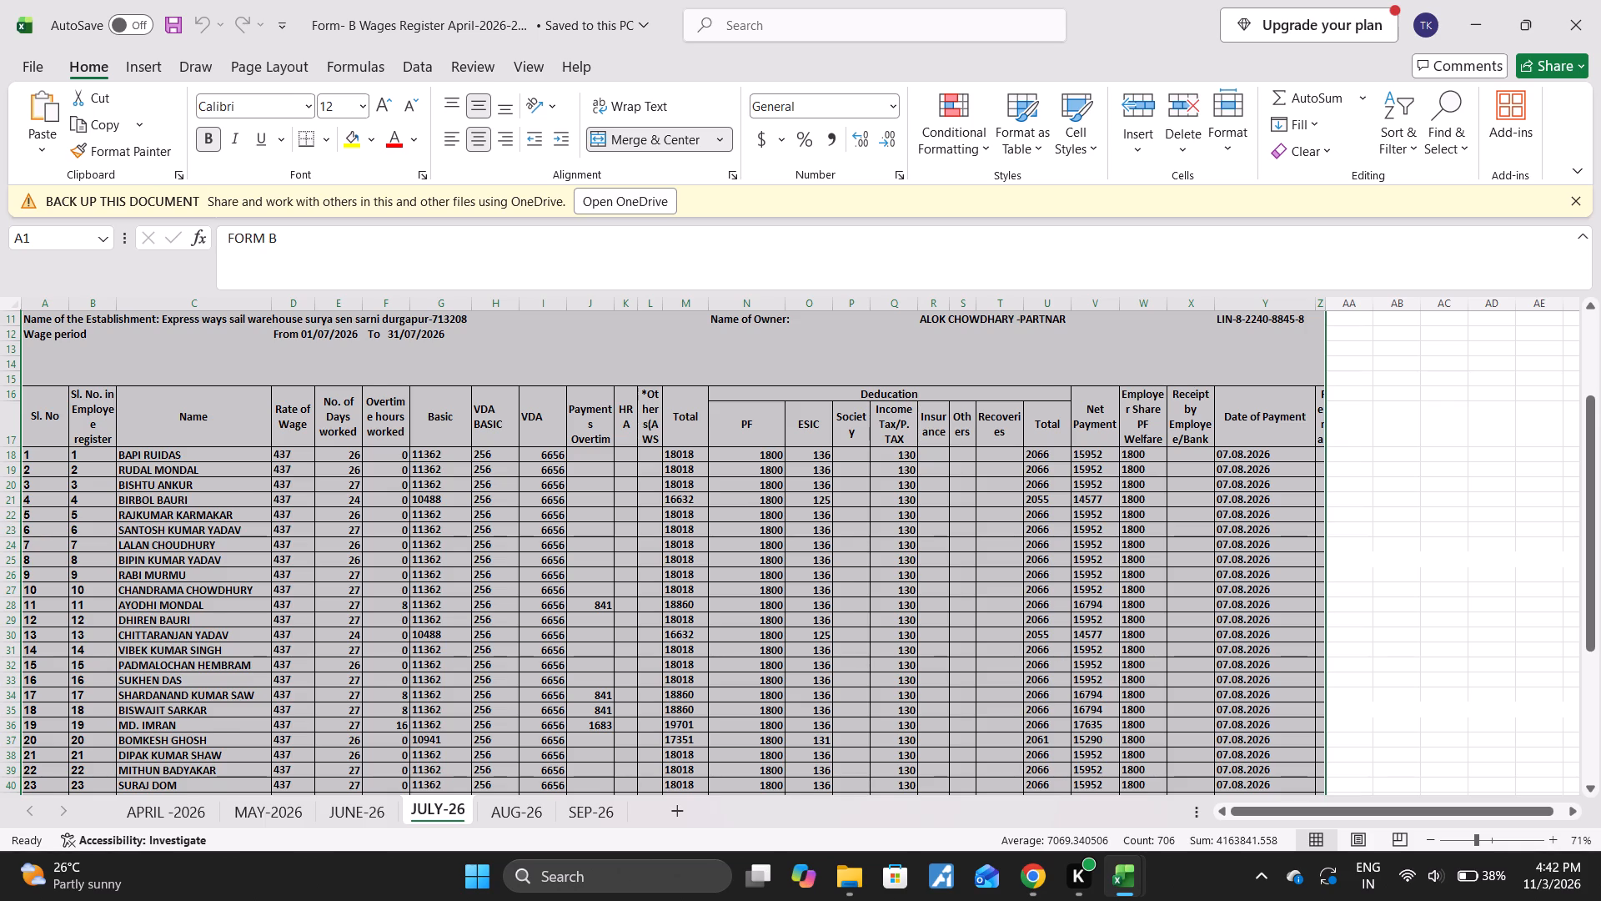
scroll(432, 588, "down", 2)
scroll(404, 546, "up", 2)
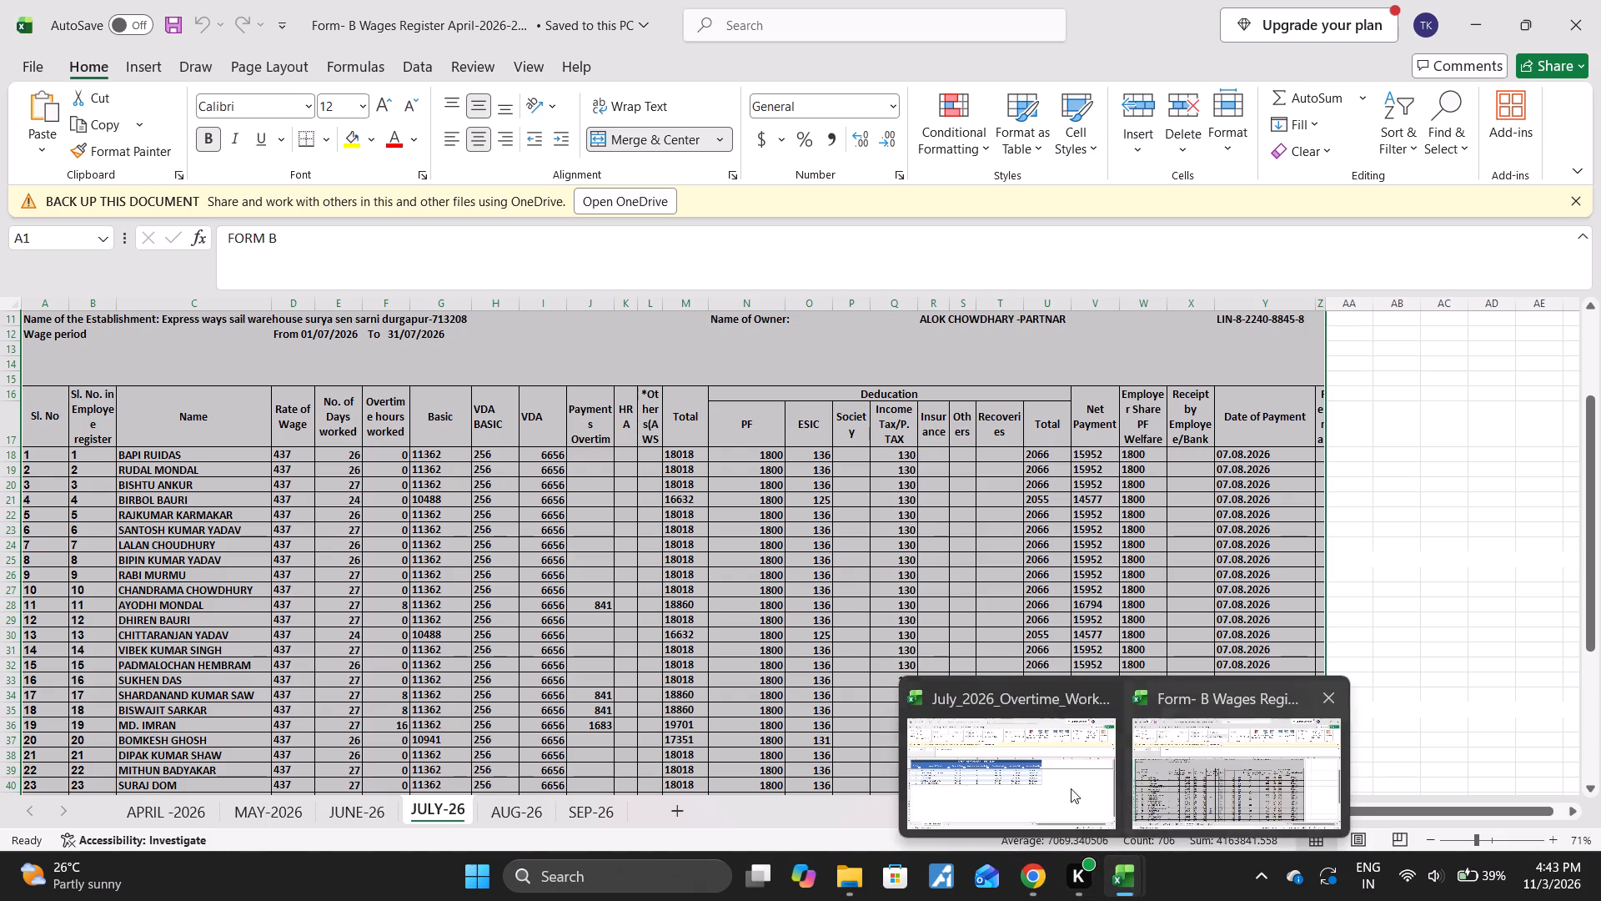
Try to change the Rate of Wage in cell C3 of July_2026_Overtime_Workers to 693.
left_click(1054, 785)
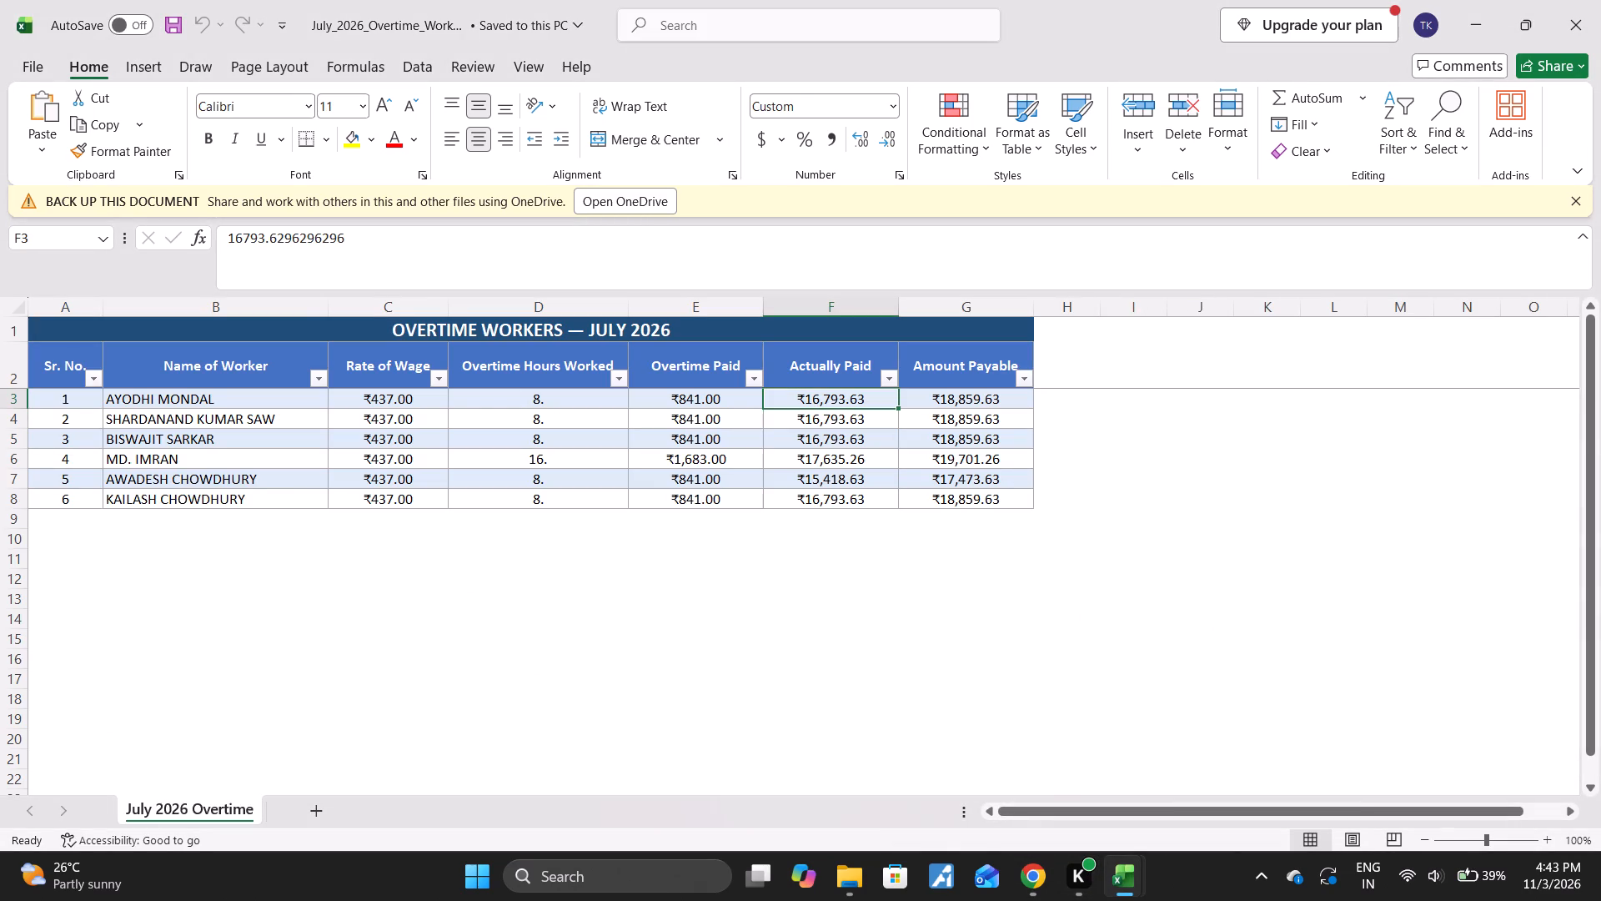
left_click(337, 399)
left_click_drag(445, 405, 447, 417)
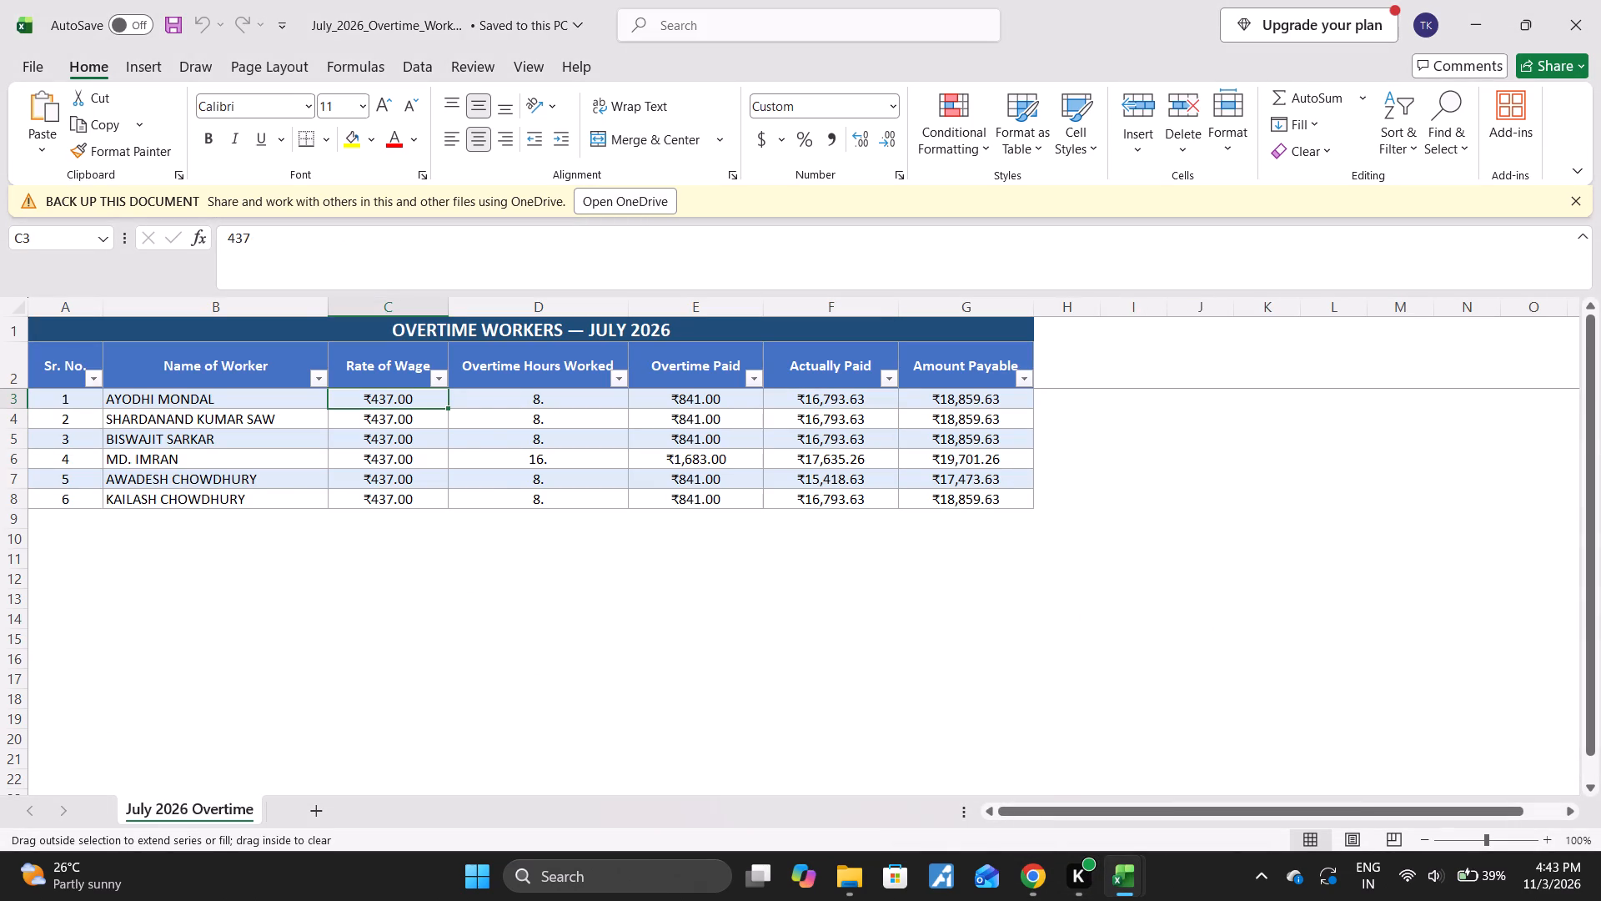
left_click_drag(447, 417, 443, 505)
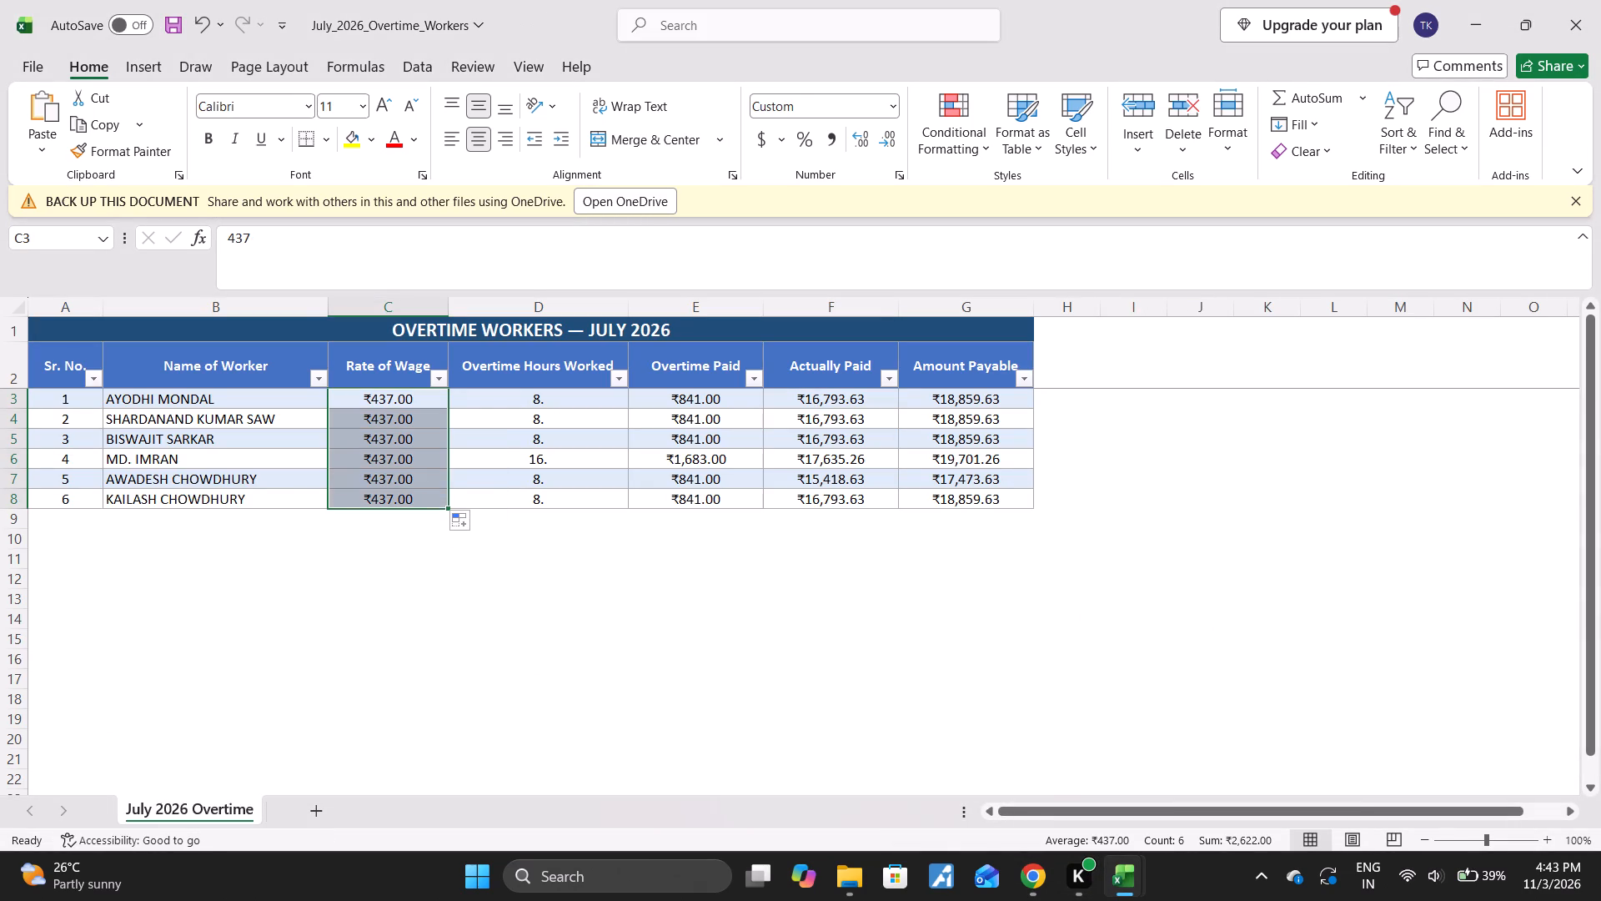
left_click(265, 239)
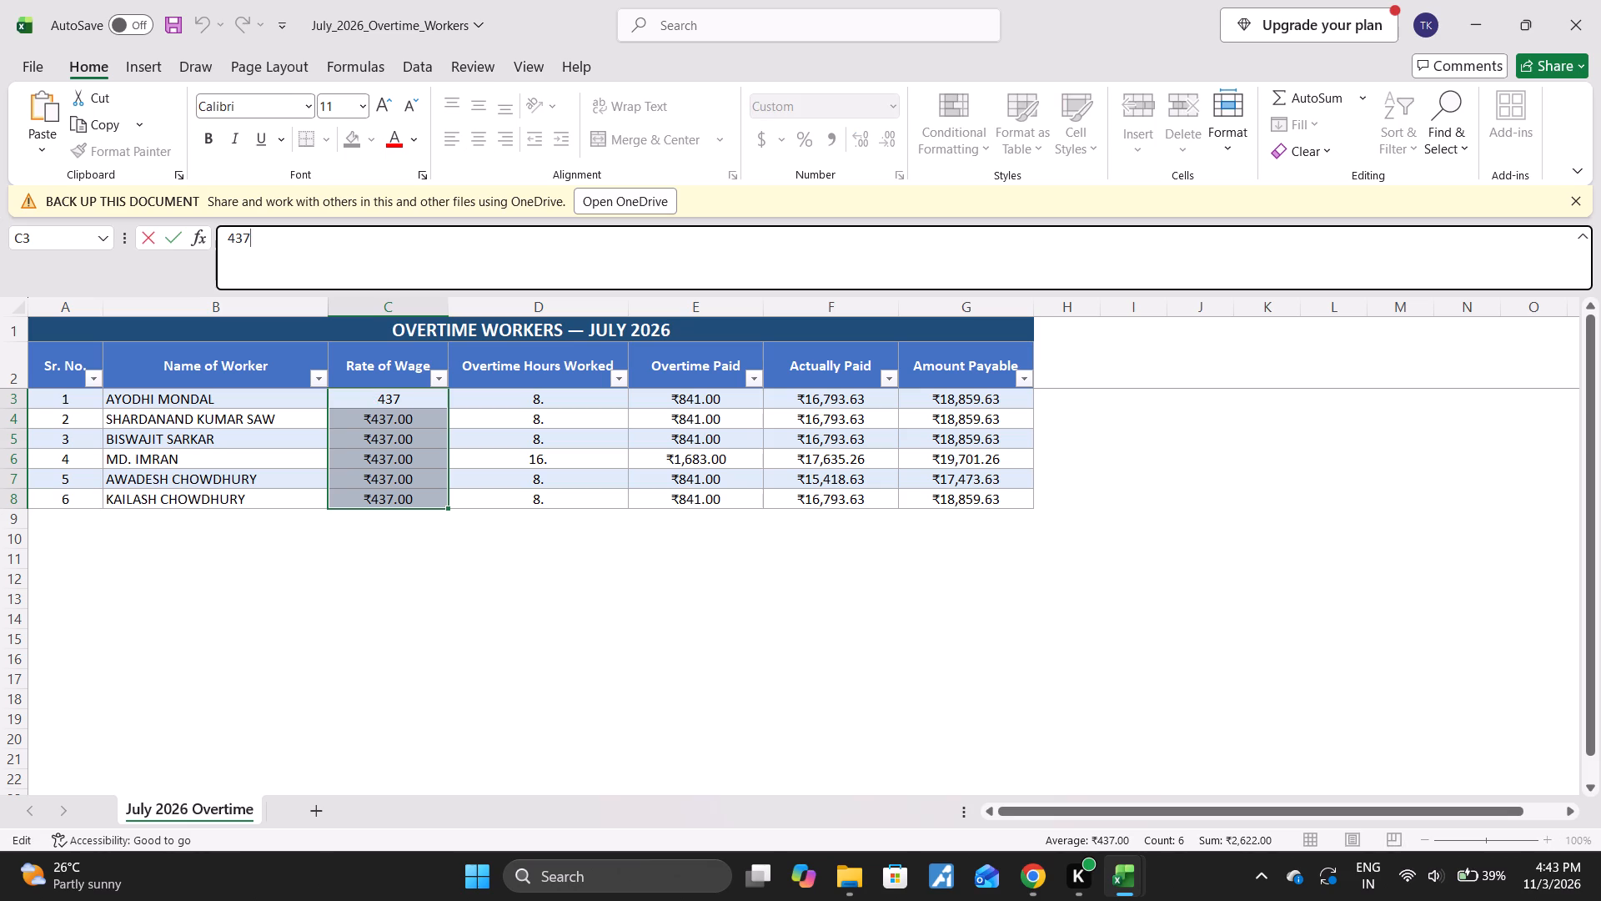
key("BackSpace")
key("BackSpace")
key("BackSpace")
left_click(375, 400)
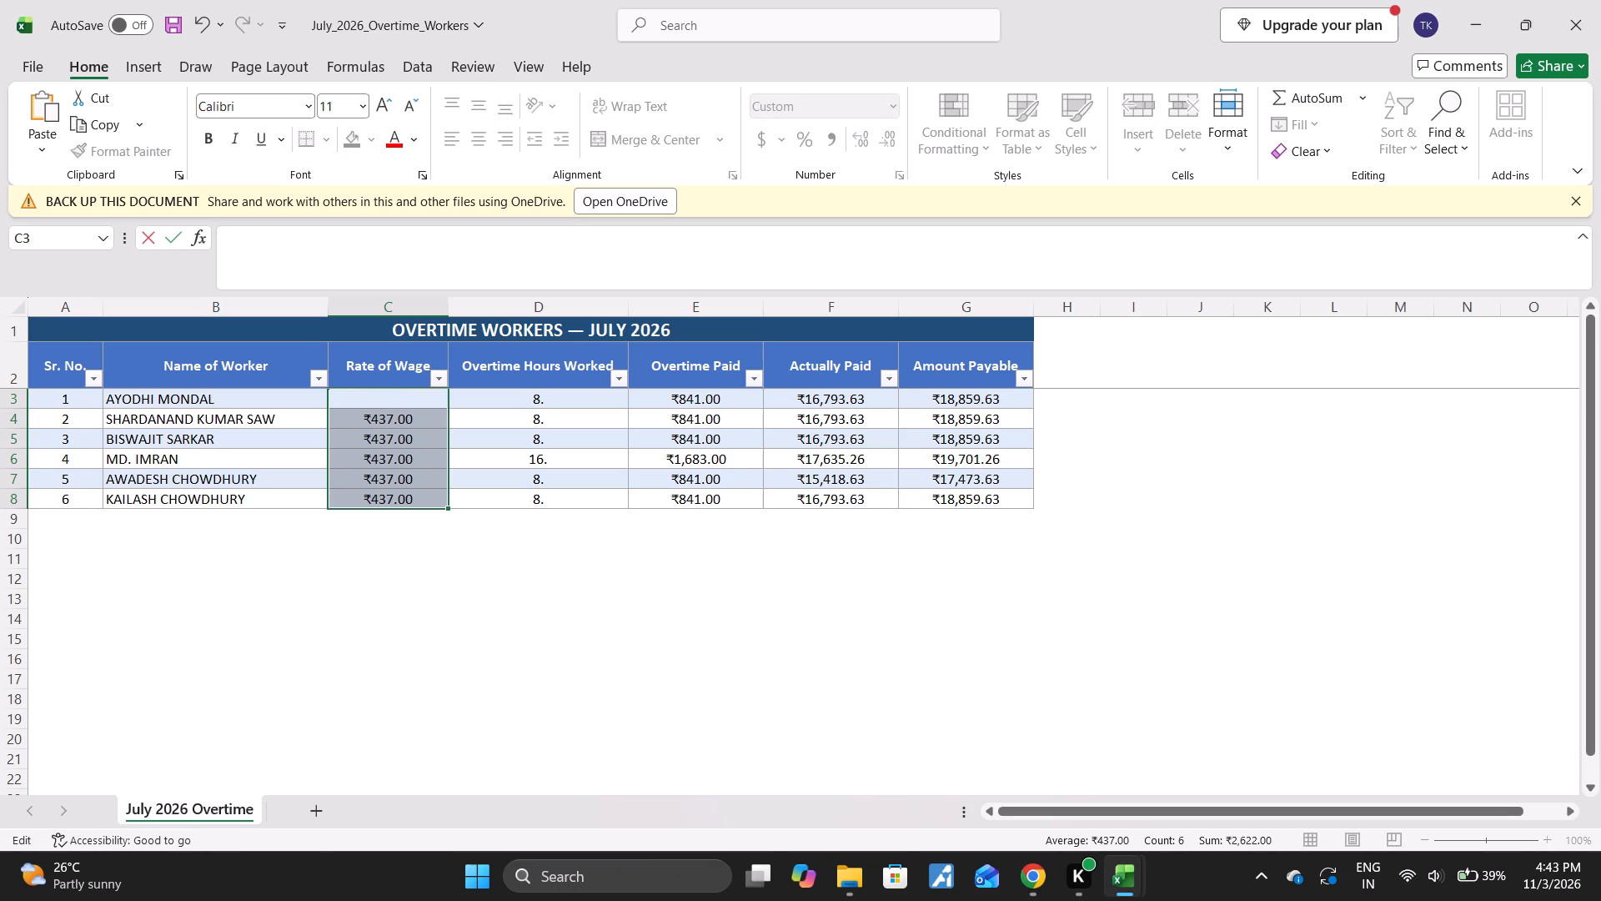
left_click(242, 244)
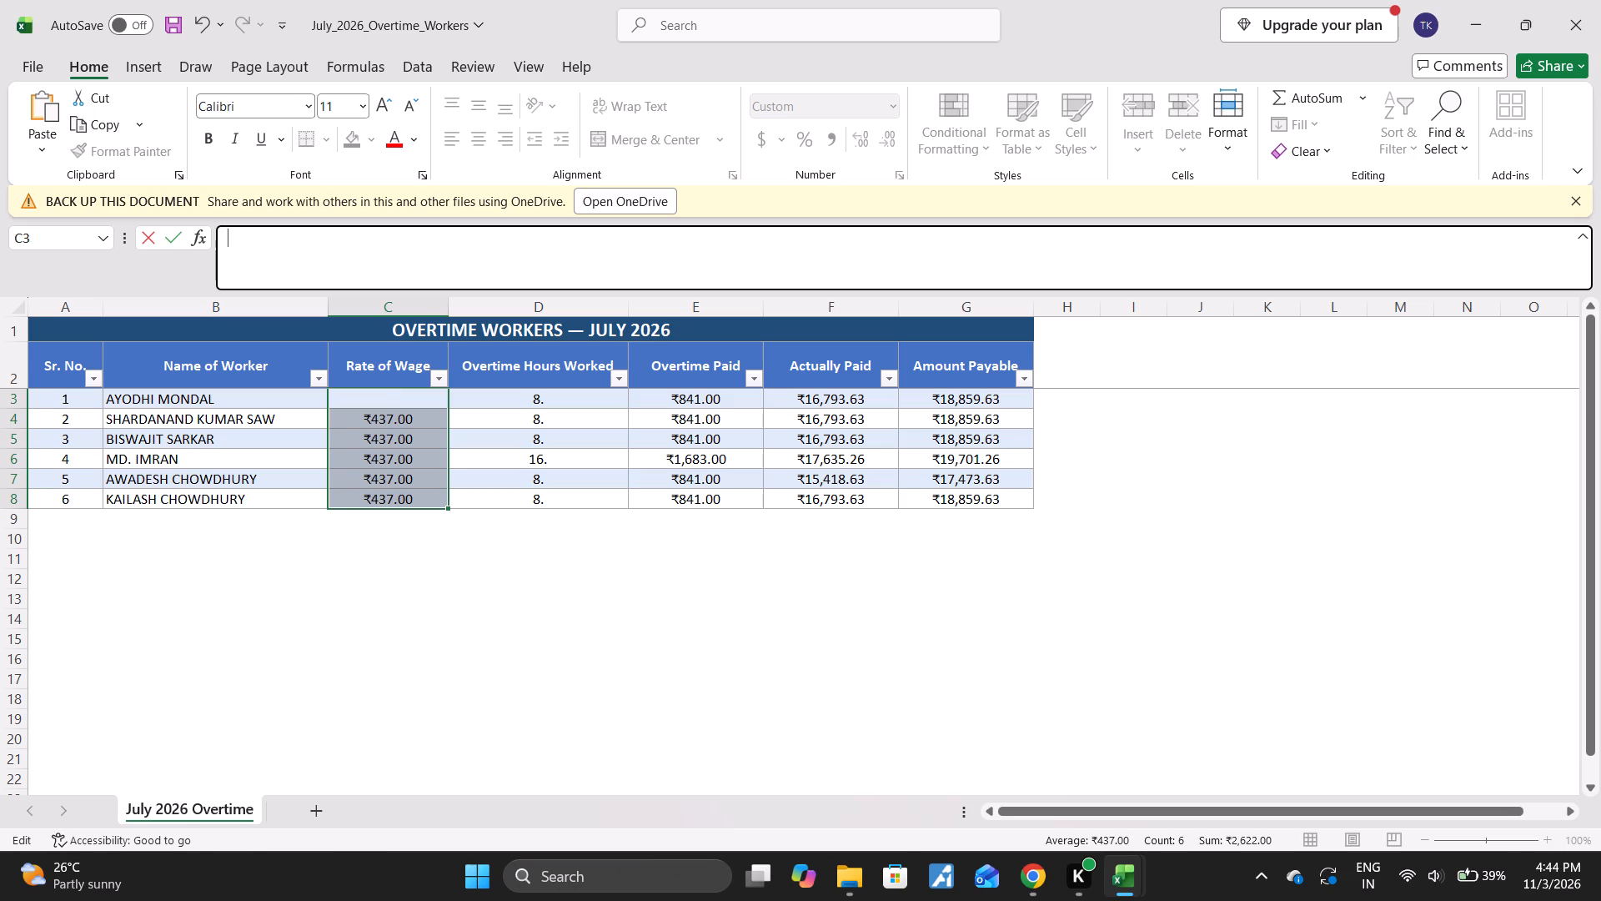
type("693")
left_click(1591, 25)
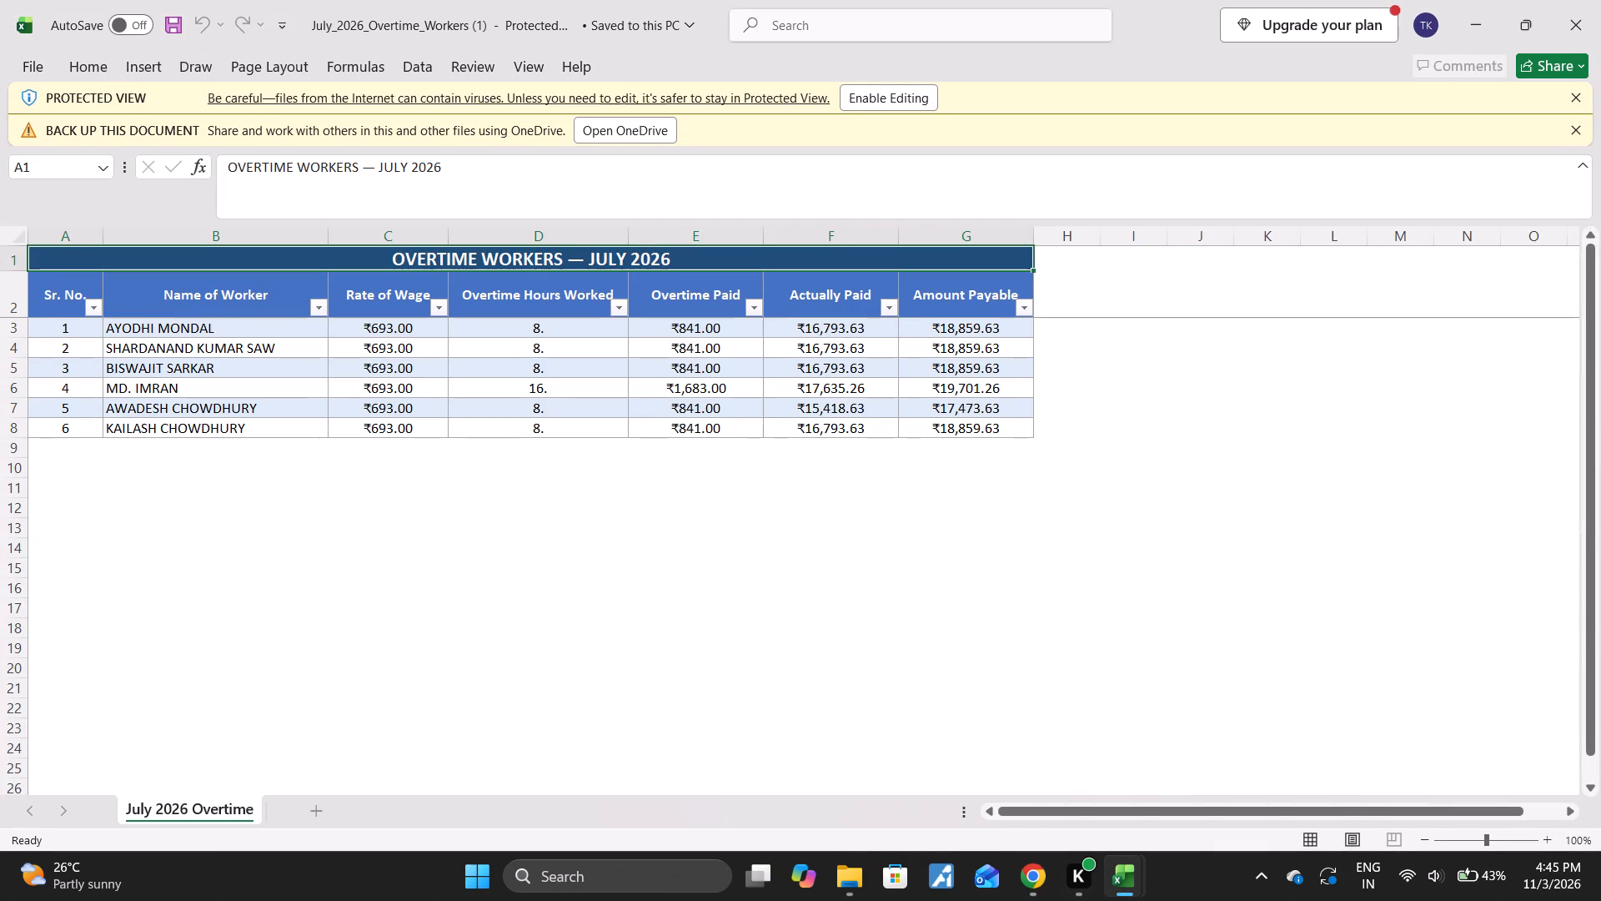
left_click(871, 87)
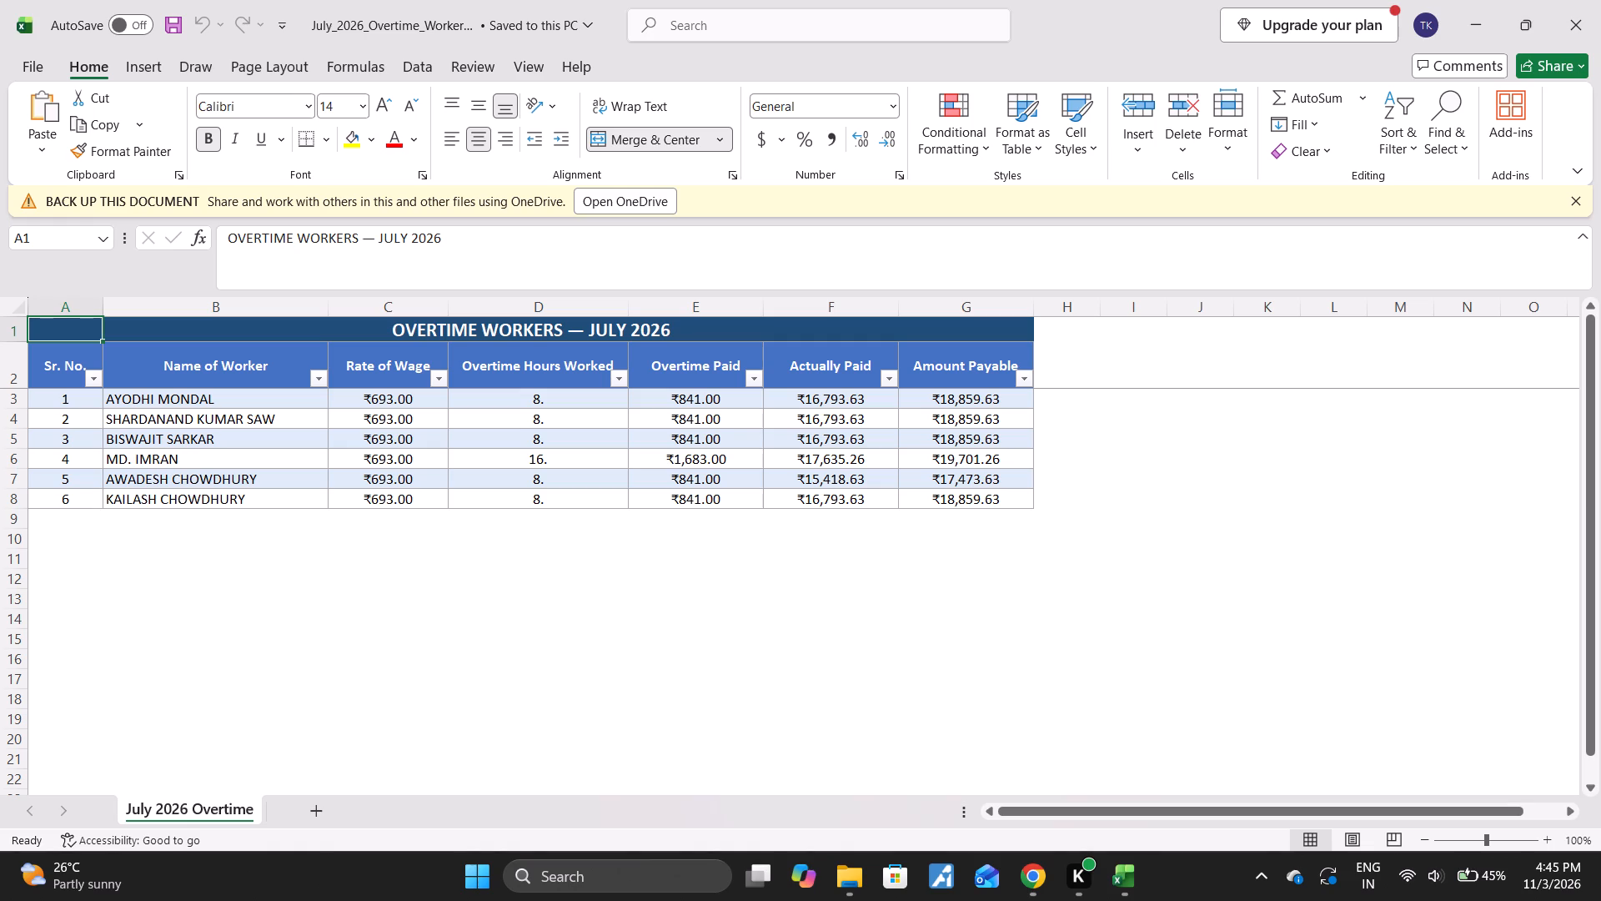
Set the Actually Paid amount of worker no. 1 in cell F3 to 1386.
left_click(867, 401)
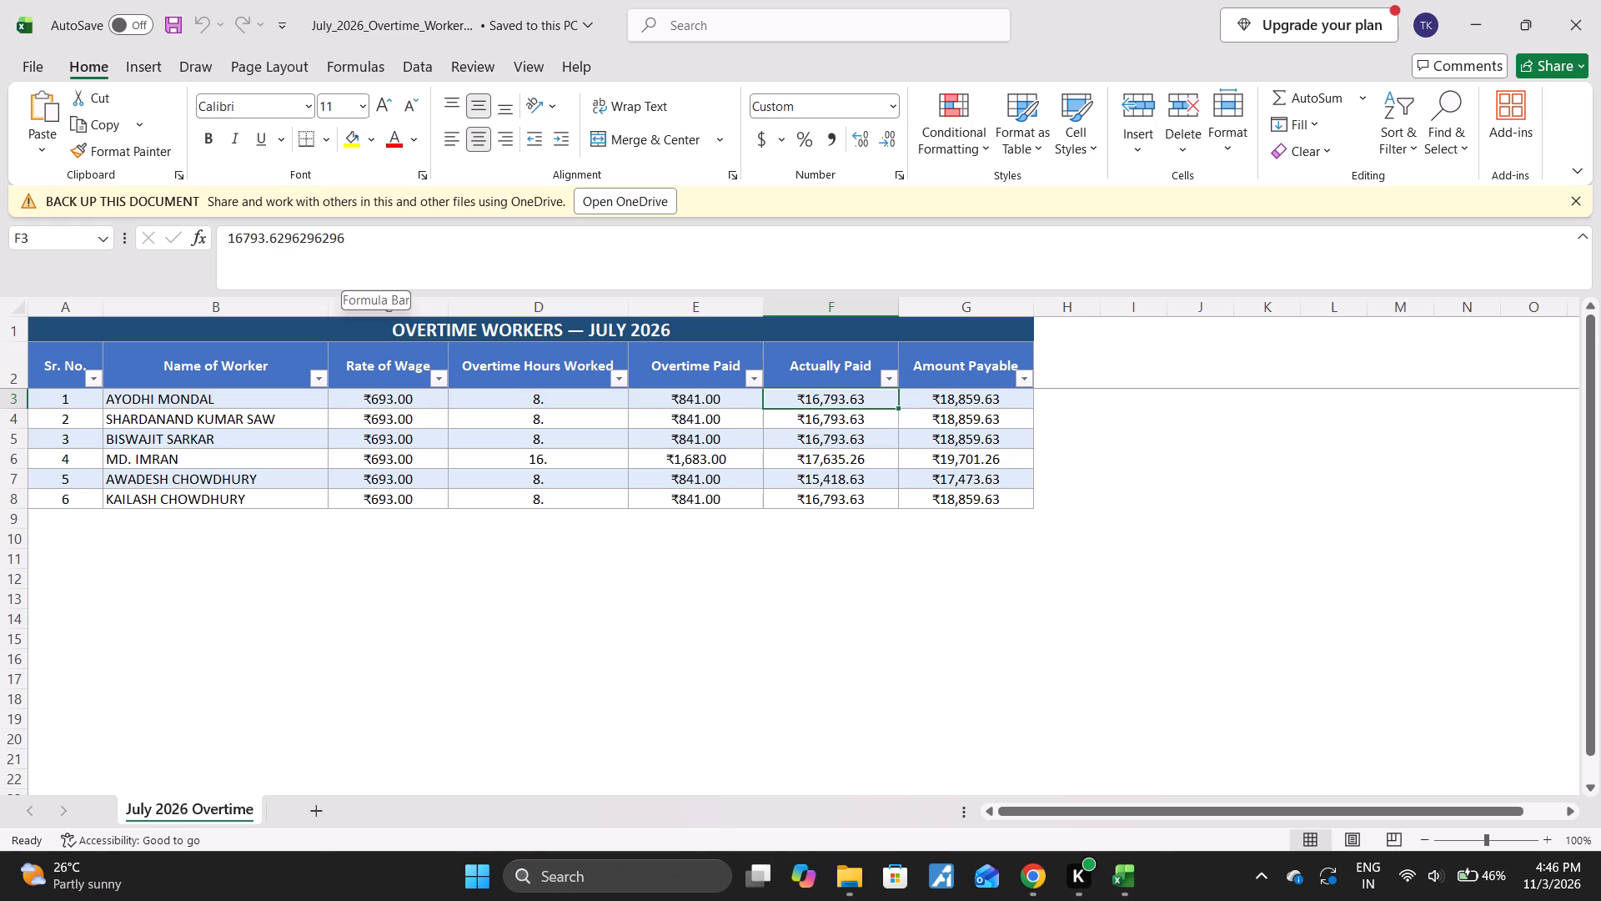
left_click_drag(348, 239, 322, 243)
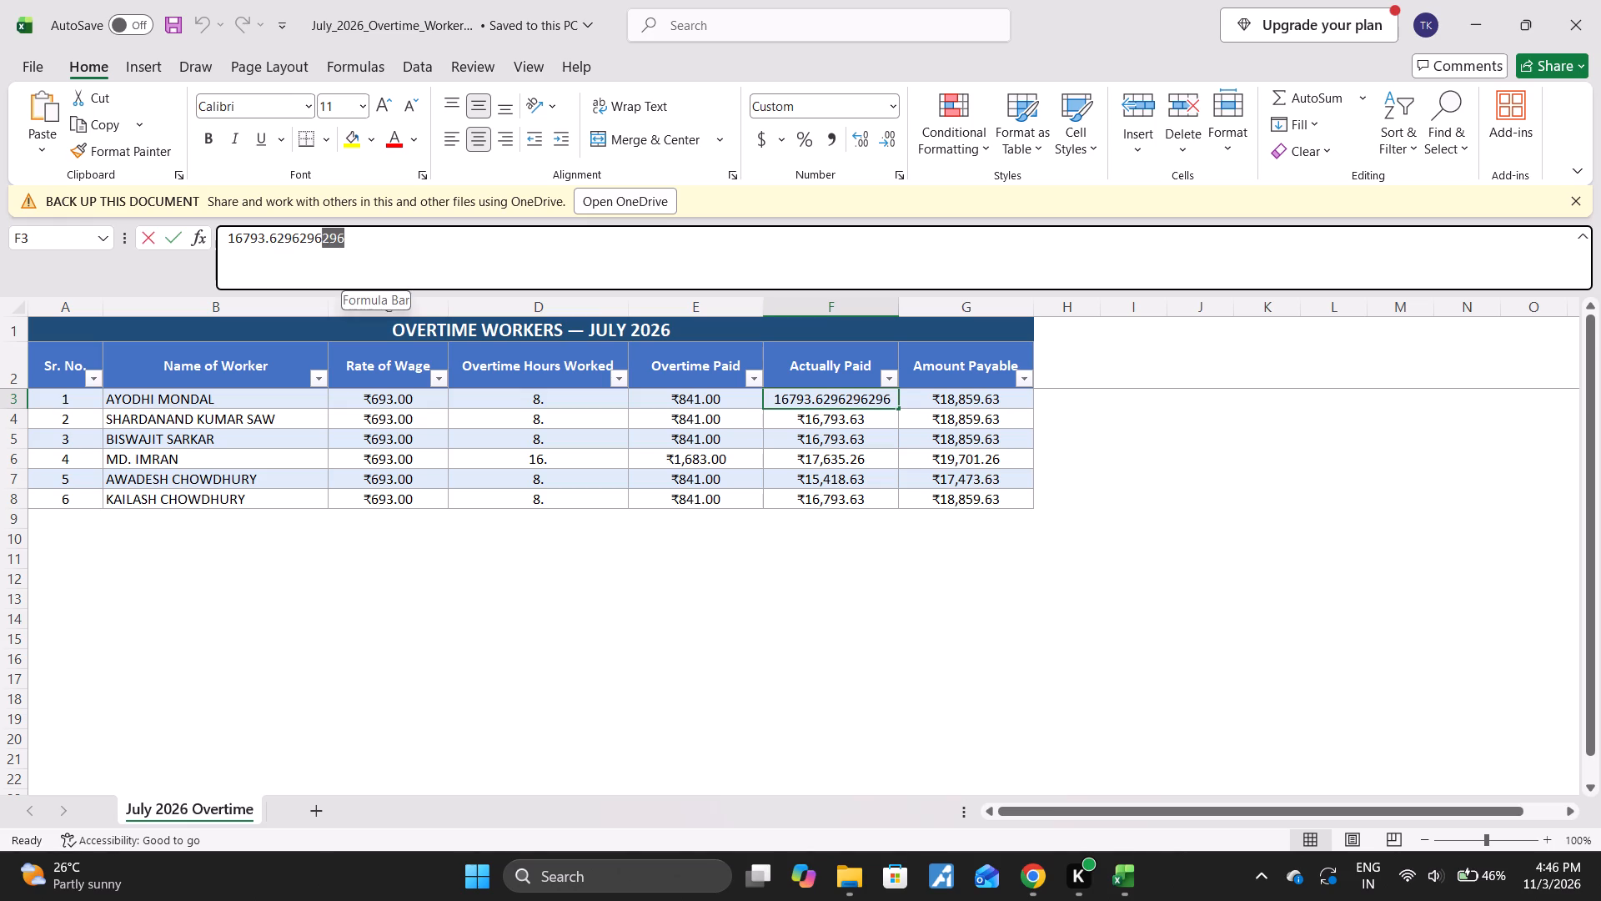
left_click_drag(322, 243, 229, 248)
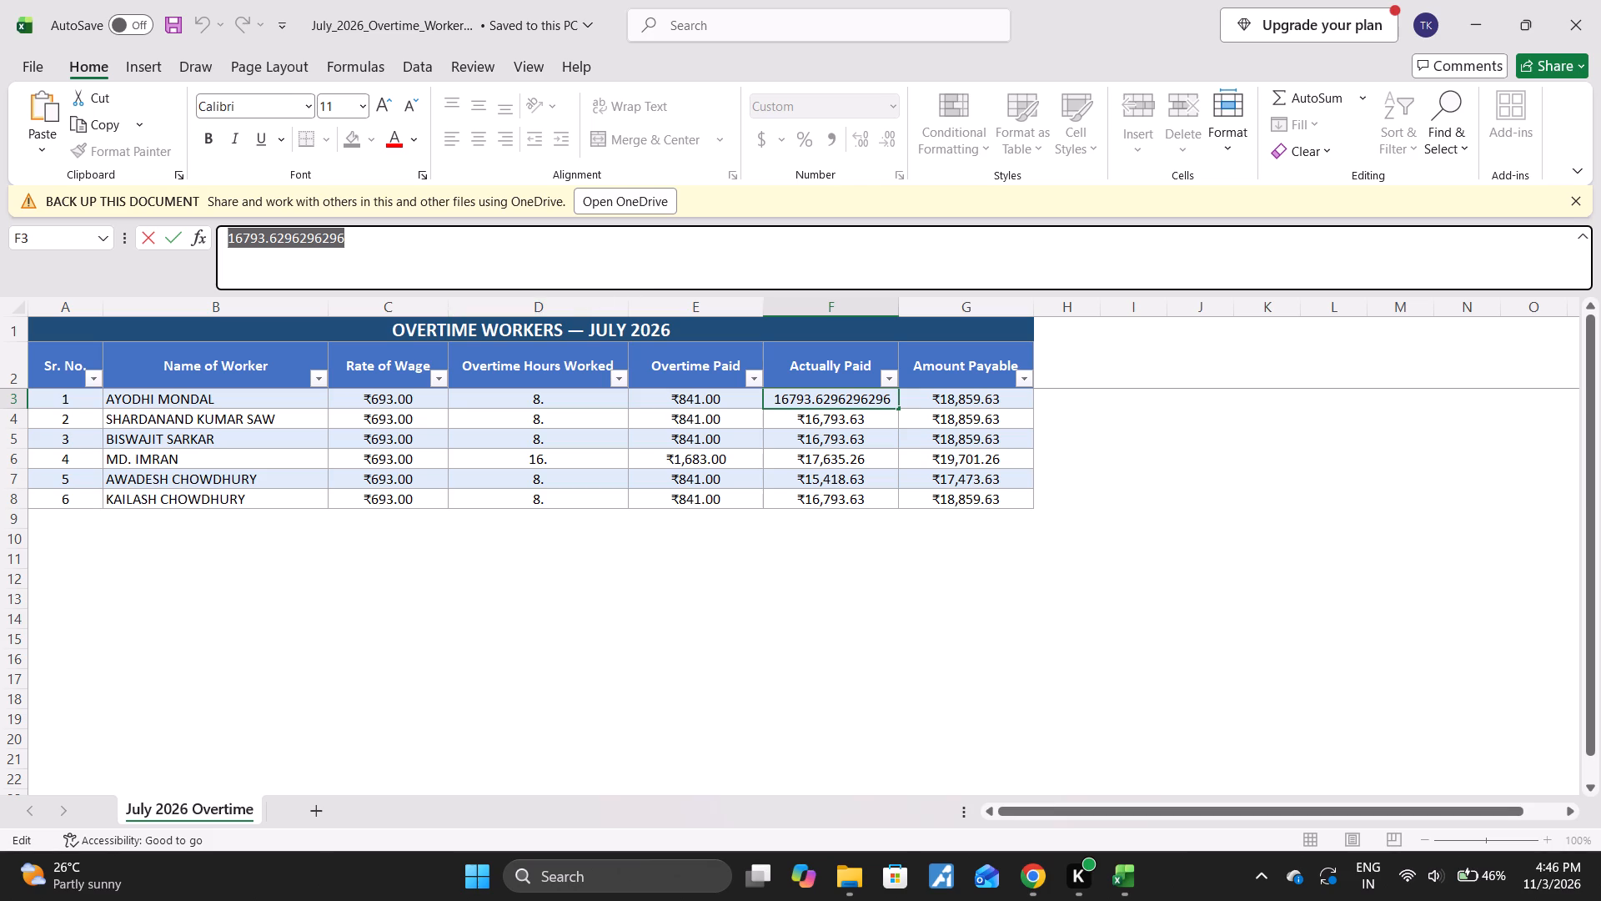
type("13")
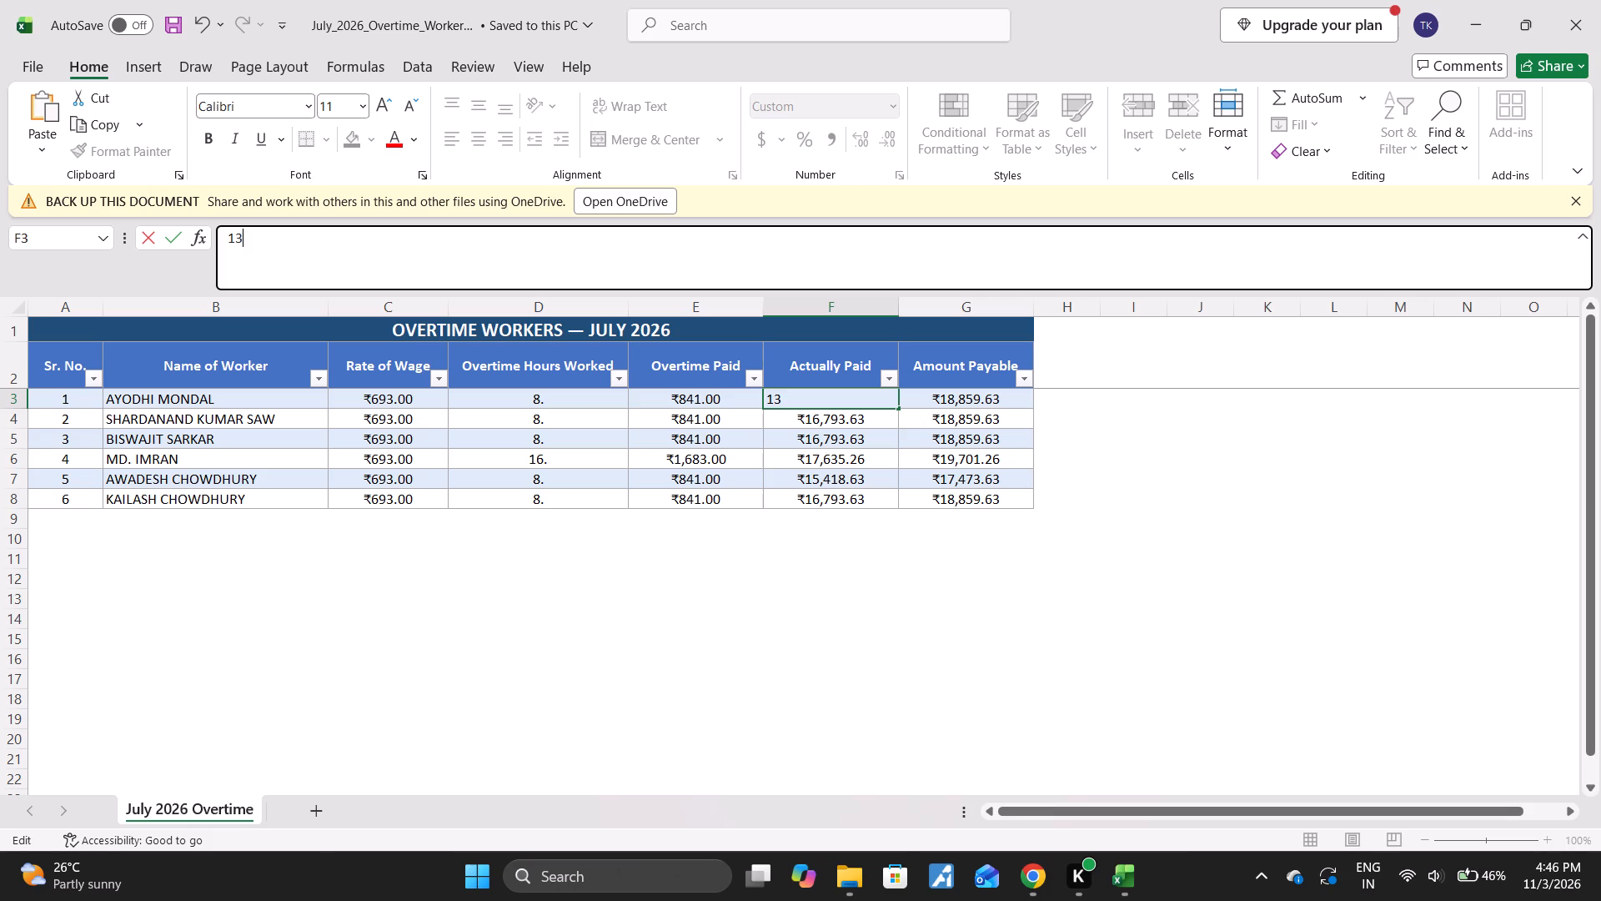
type("86")
left_click(871, 429)
Set the Actually Paid amounts of workers no. 2 and 3 in cells F4 and F5 to 1386.
left_click(869, 421)
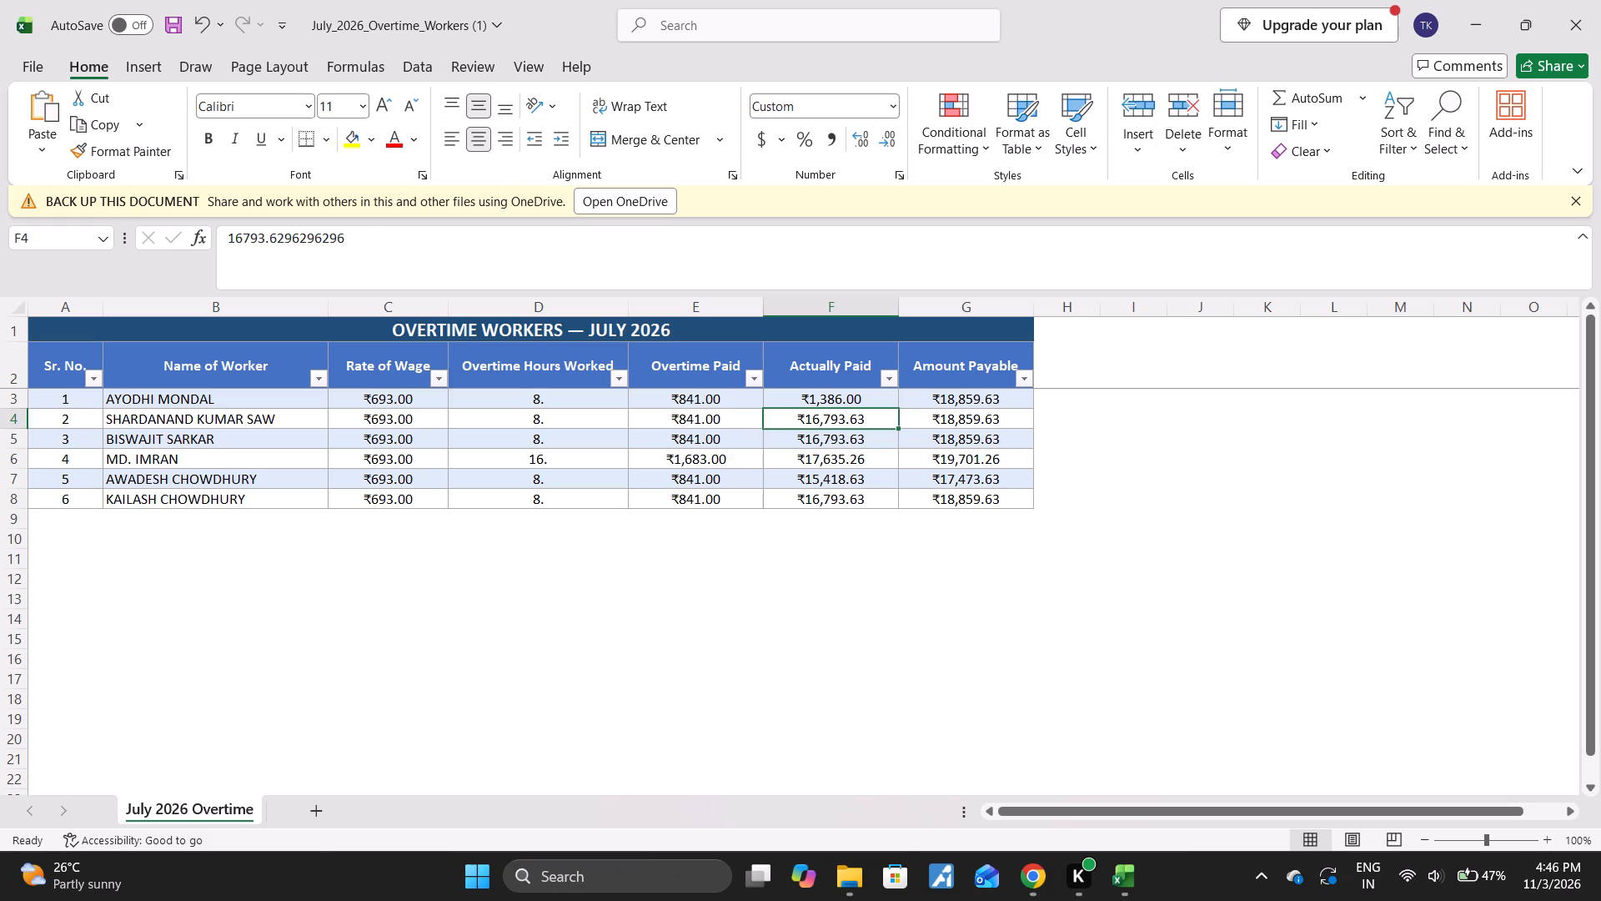
left_click_drag(359, 239, 224, 249)
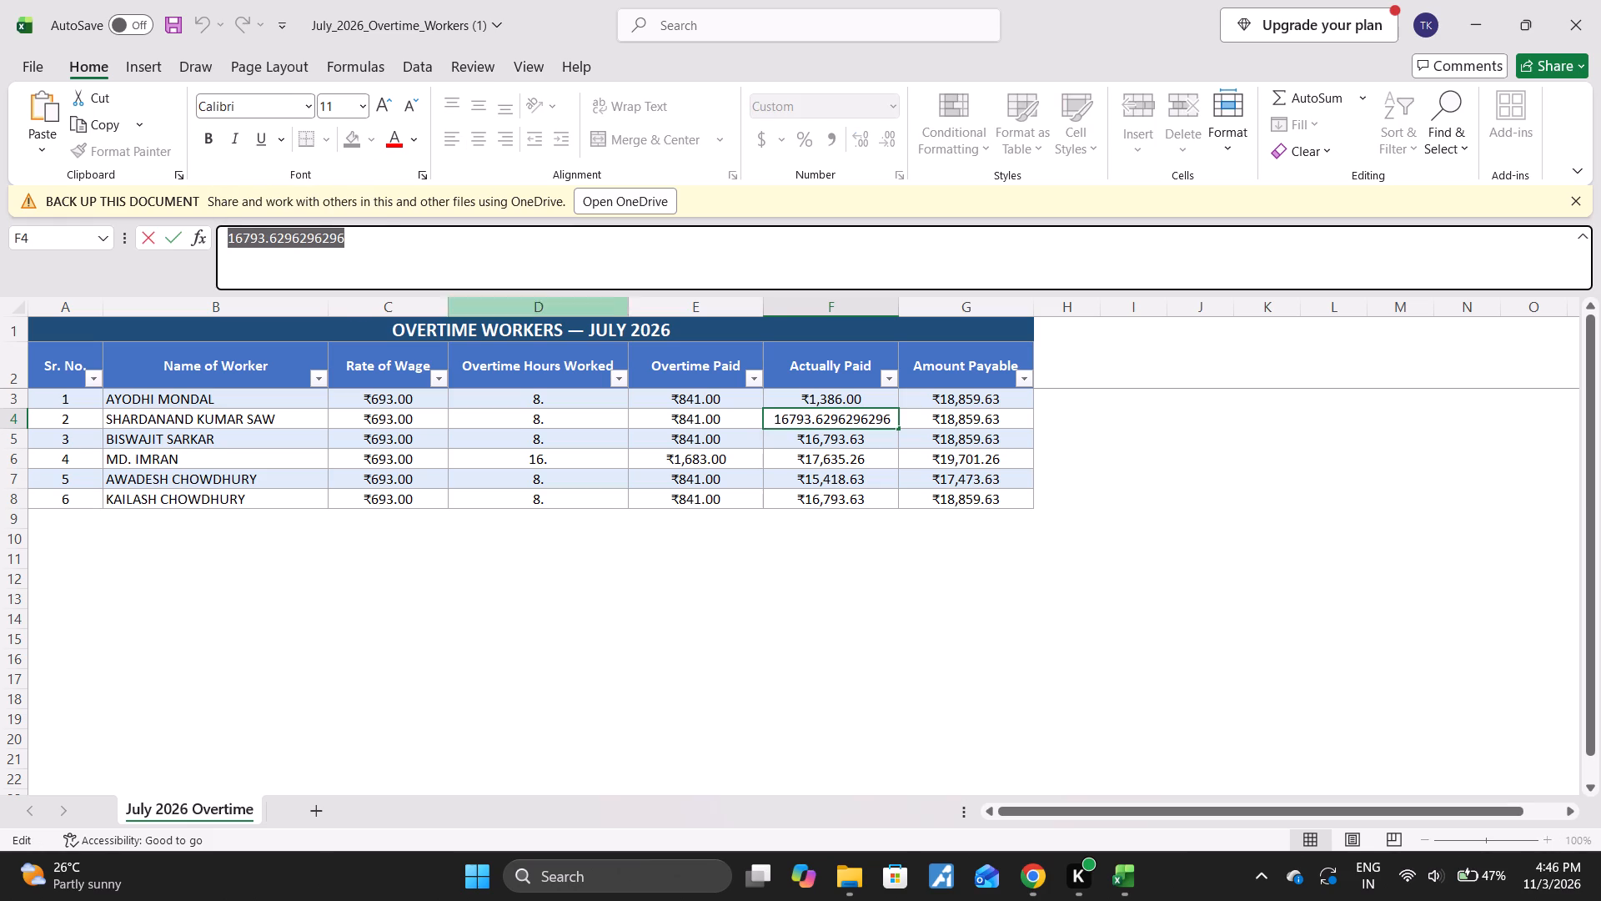
type("13")
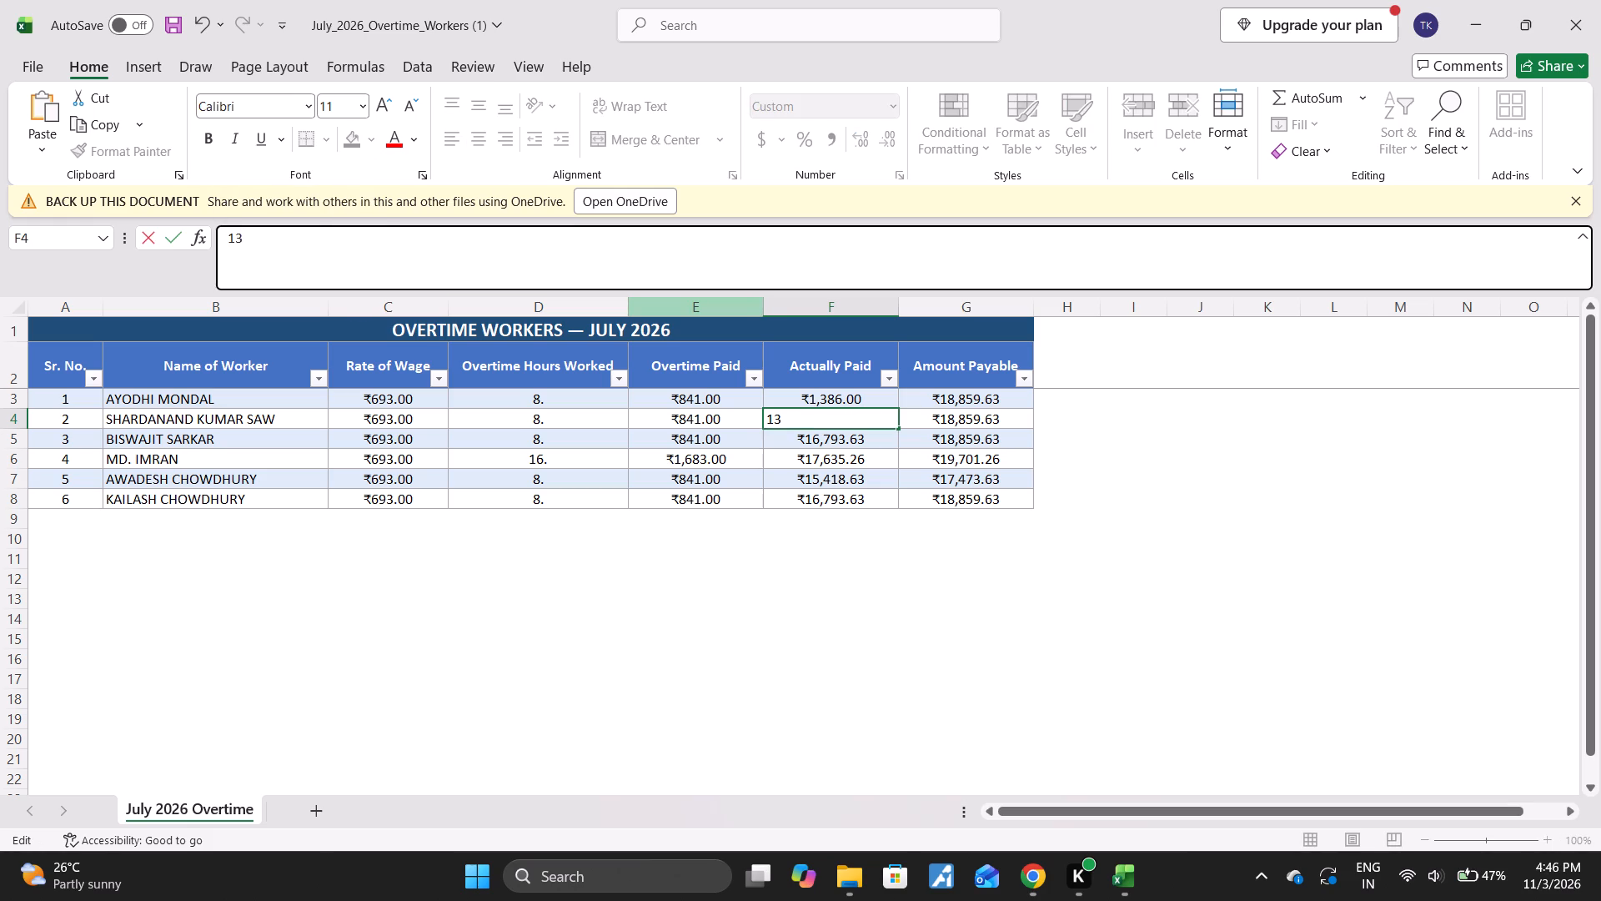
type("86")
left_click(829, 445)
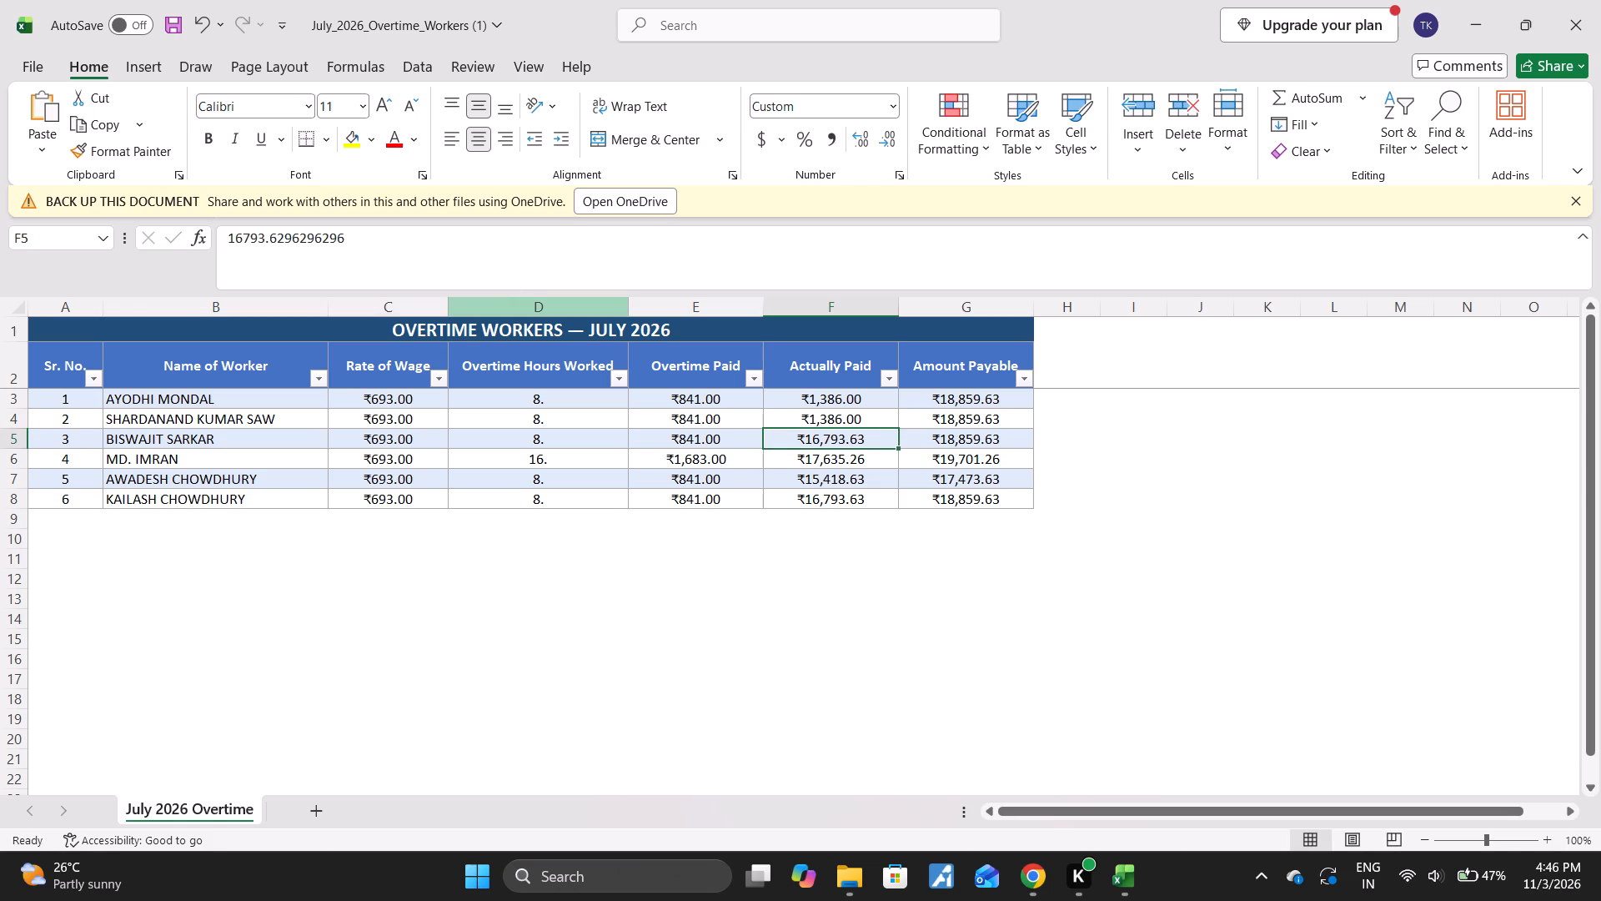
left_click_drag(359, 225, 215, 245)
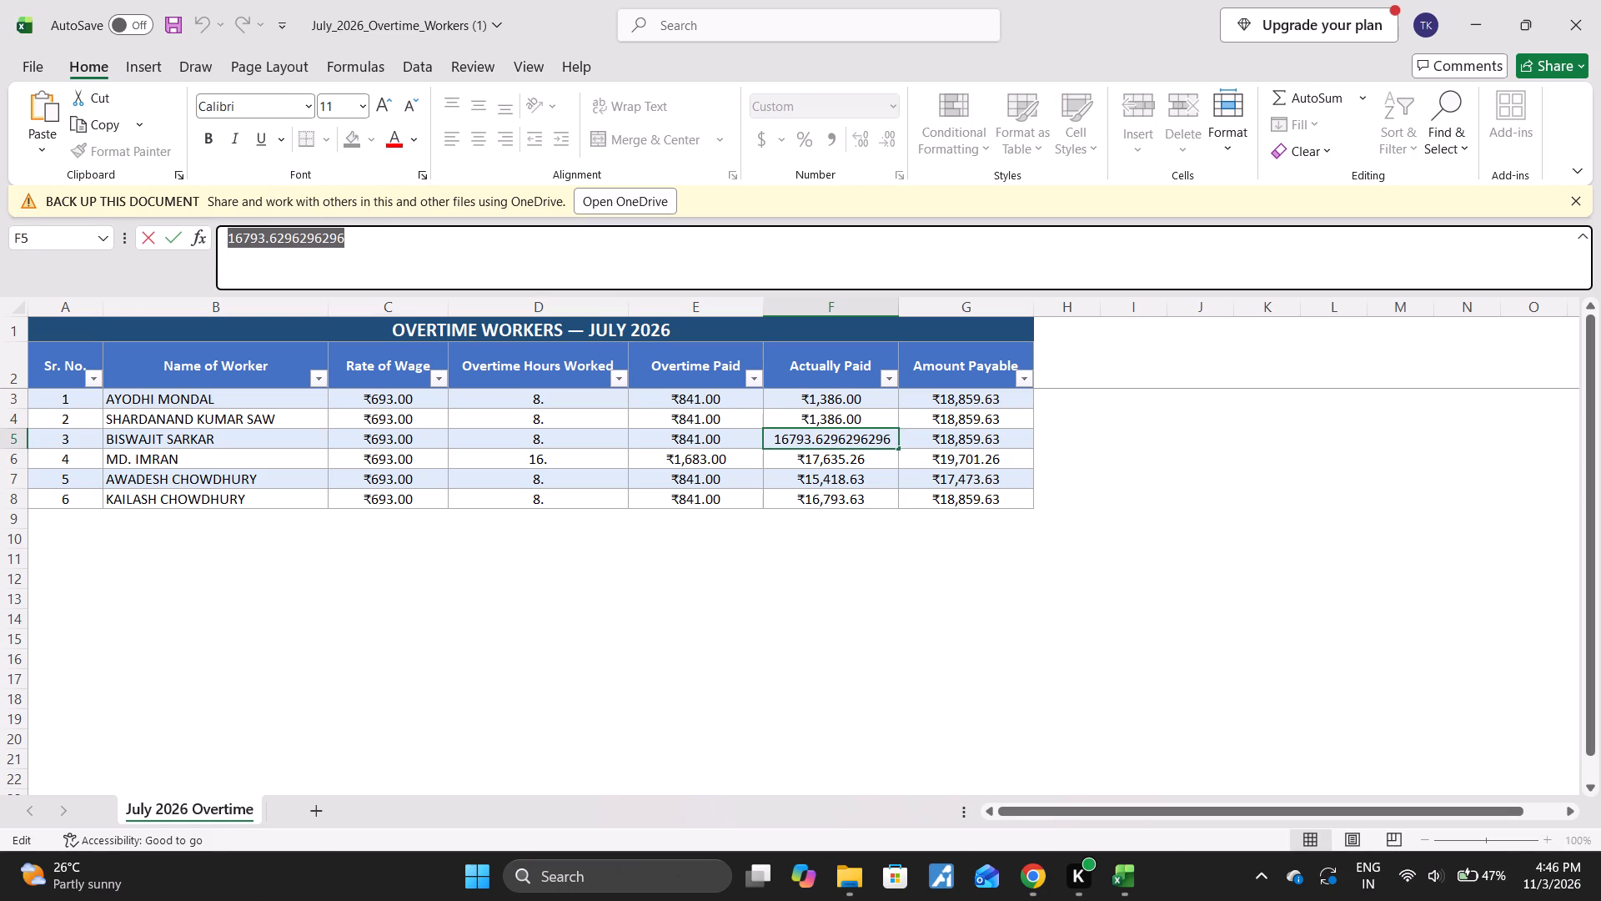
left_click(864, 415)
left_click_drag(274, 226, 224, 240)
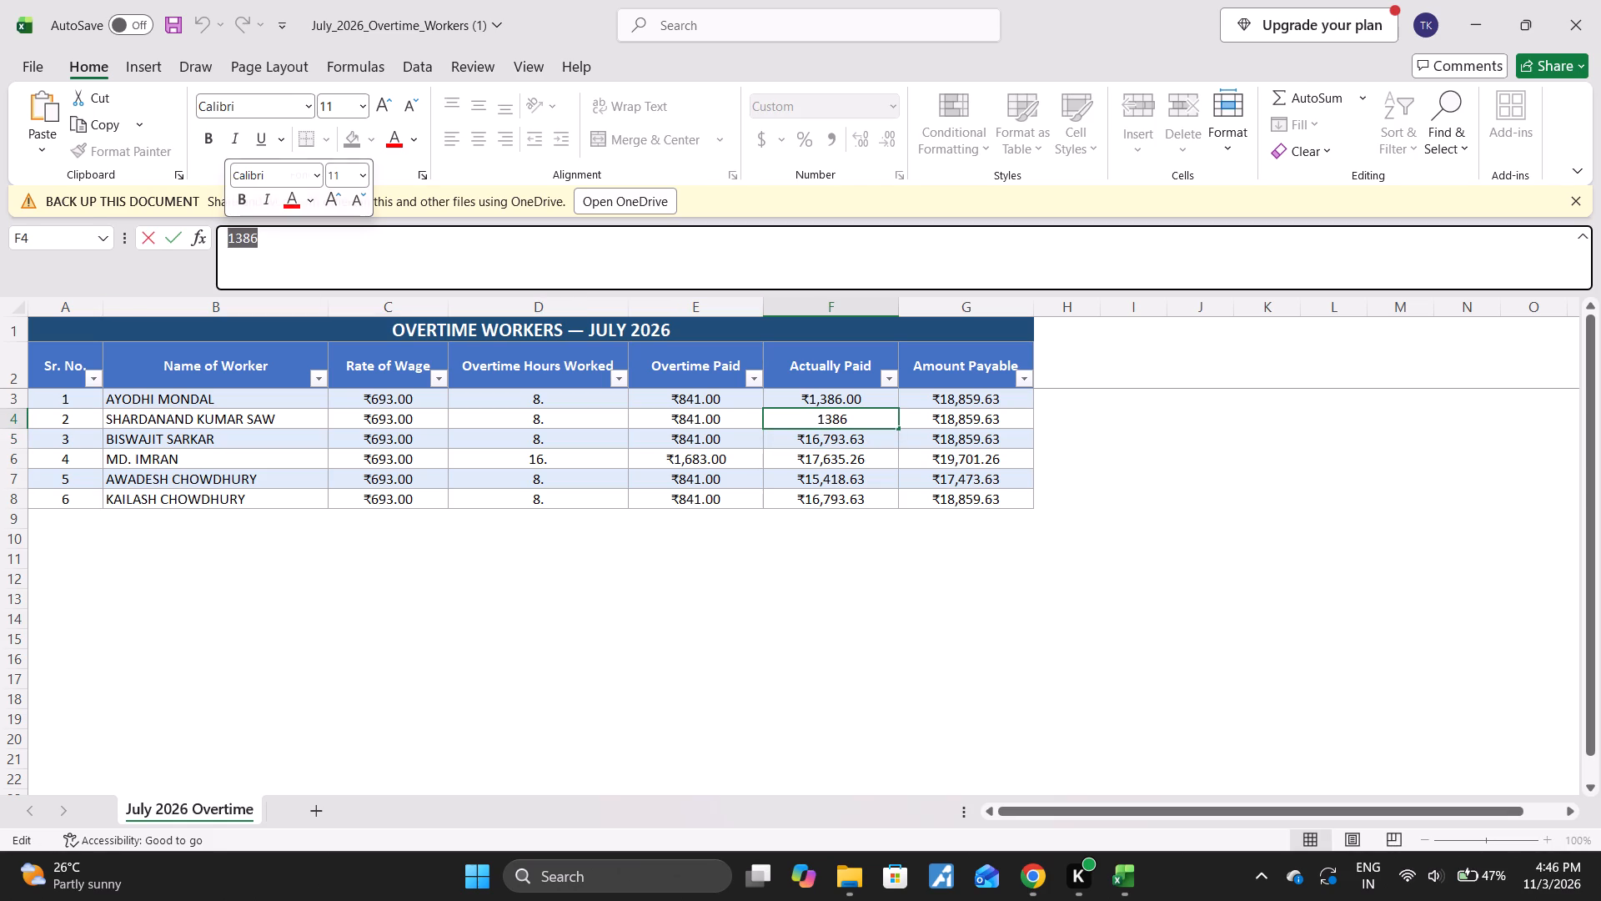
key("ctrl+c")
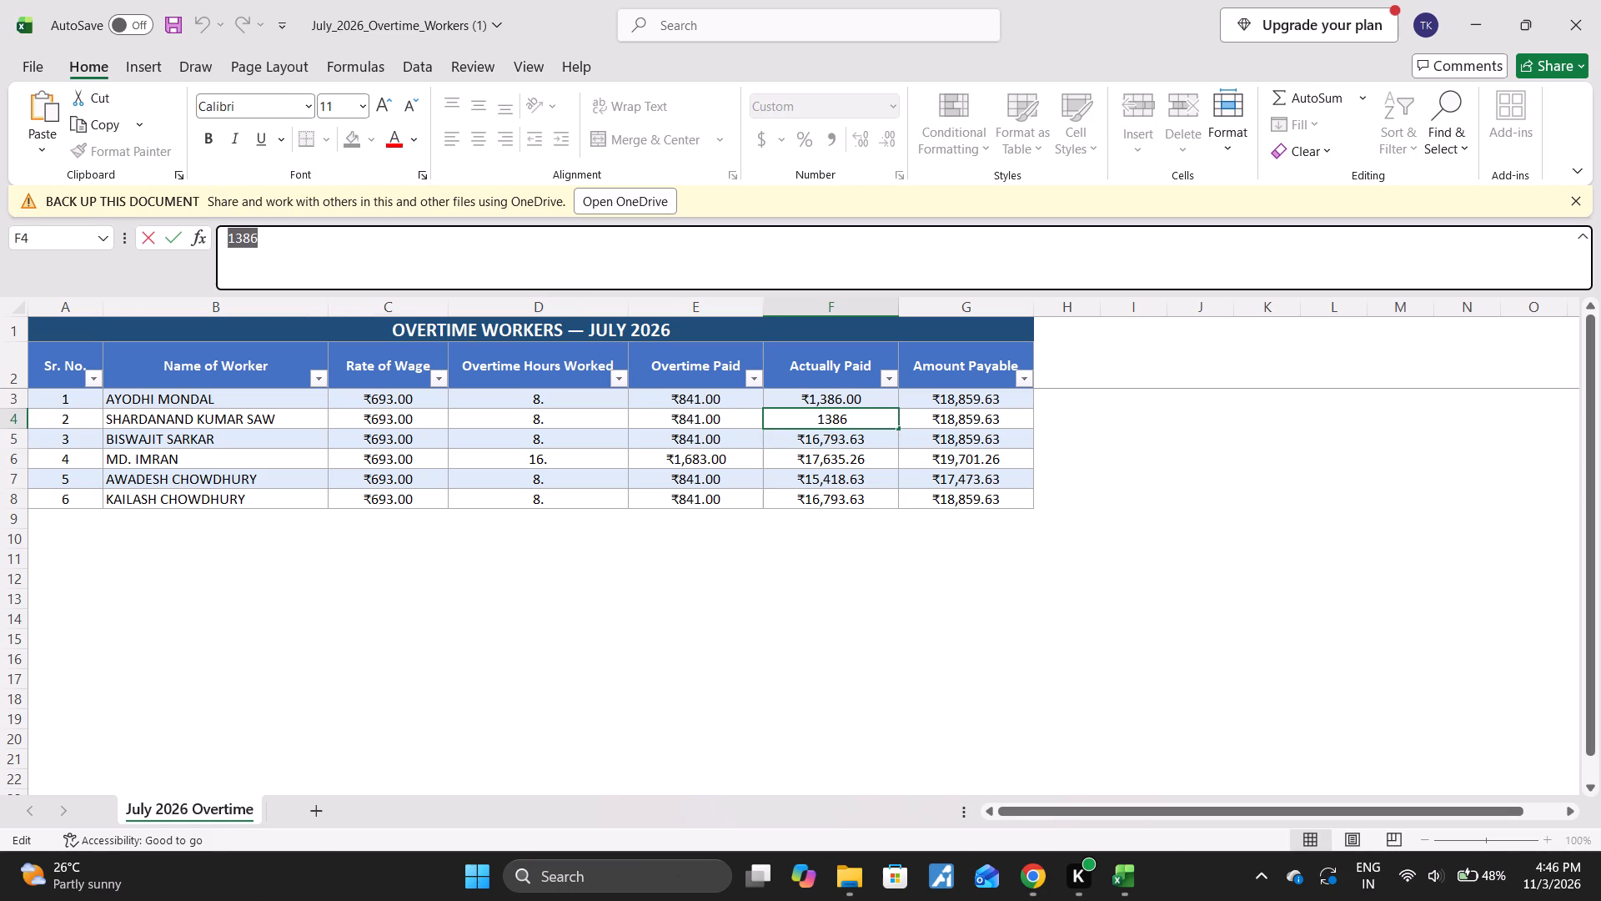
left_click(849, 437)
left_click_drag(372, 237, 143, 236)
key("ctrl+v")
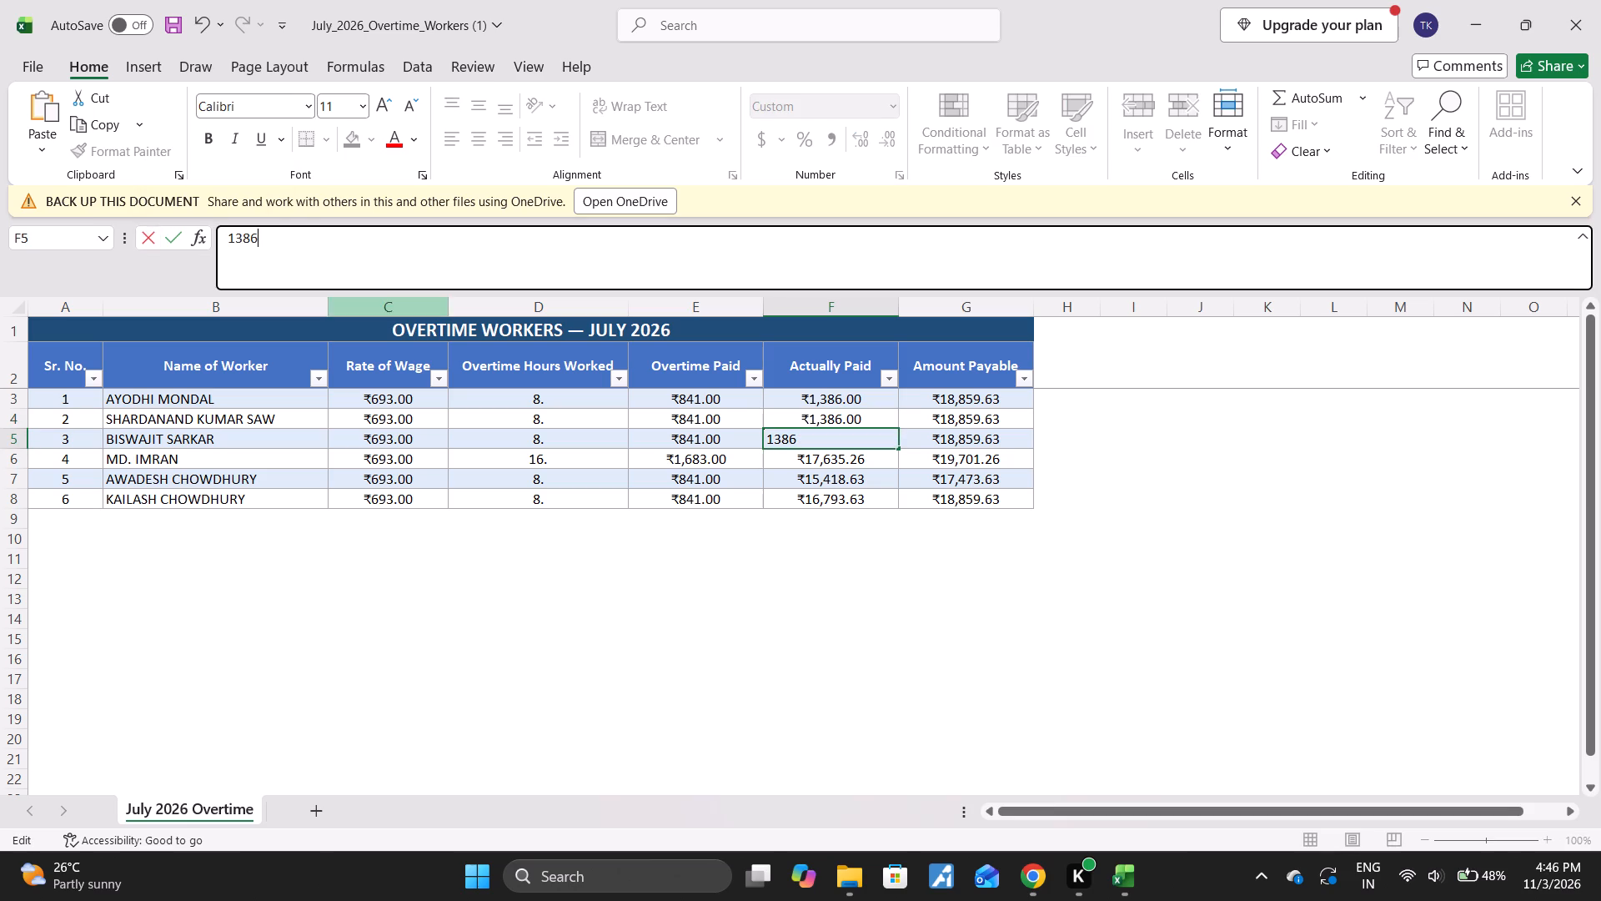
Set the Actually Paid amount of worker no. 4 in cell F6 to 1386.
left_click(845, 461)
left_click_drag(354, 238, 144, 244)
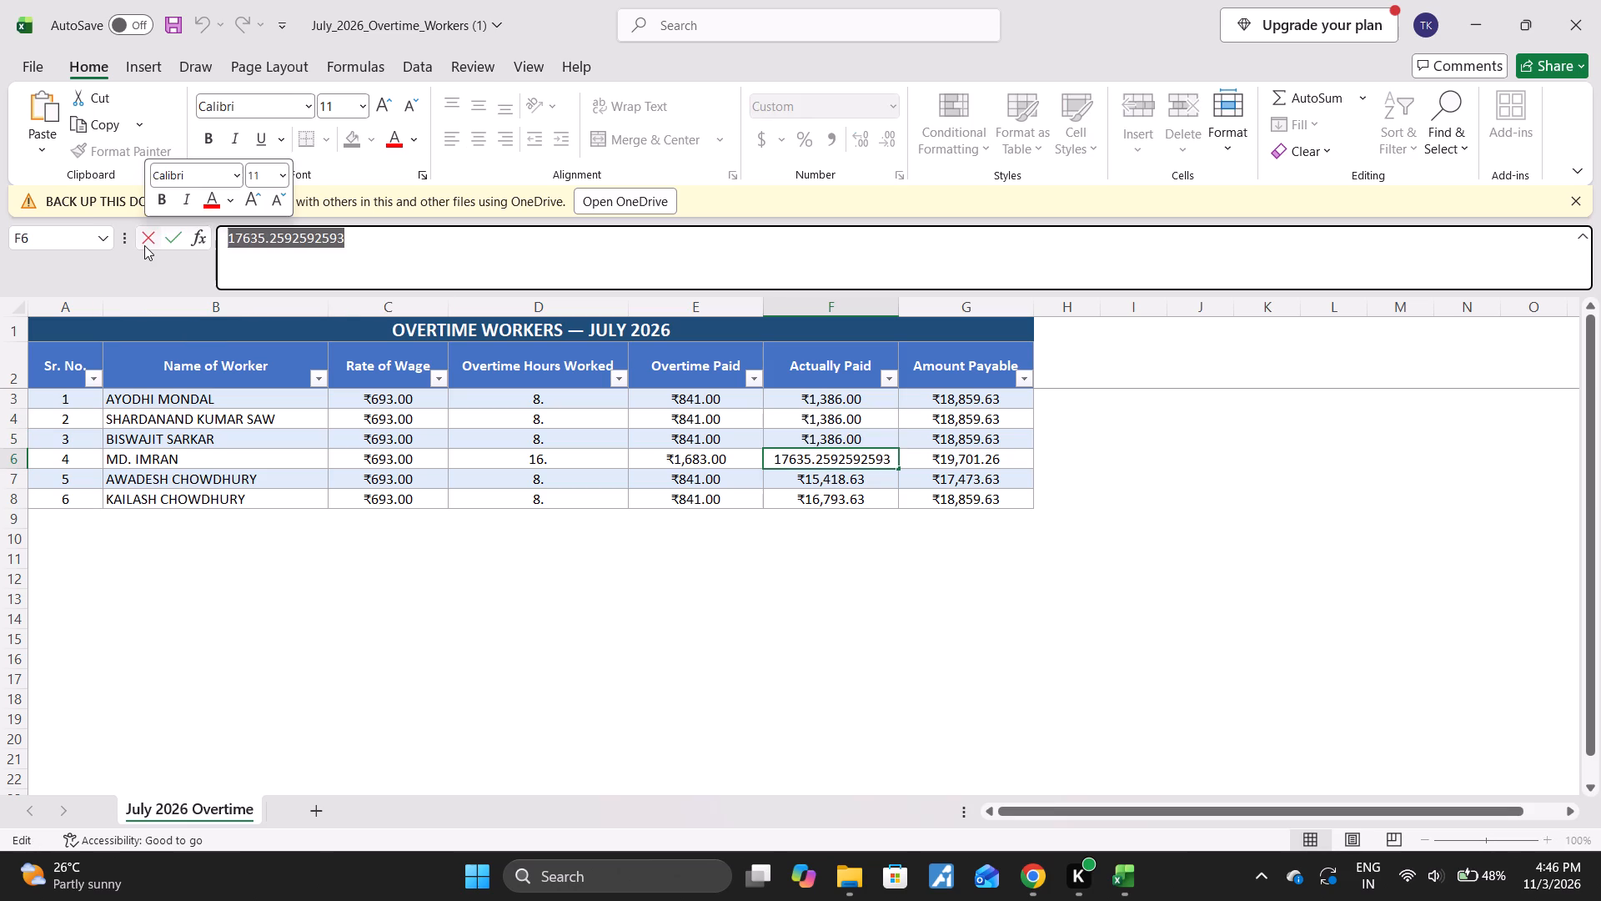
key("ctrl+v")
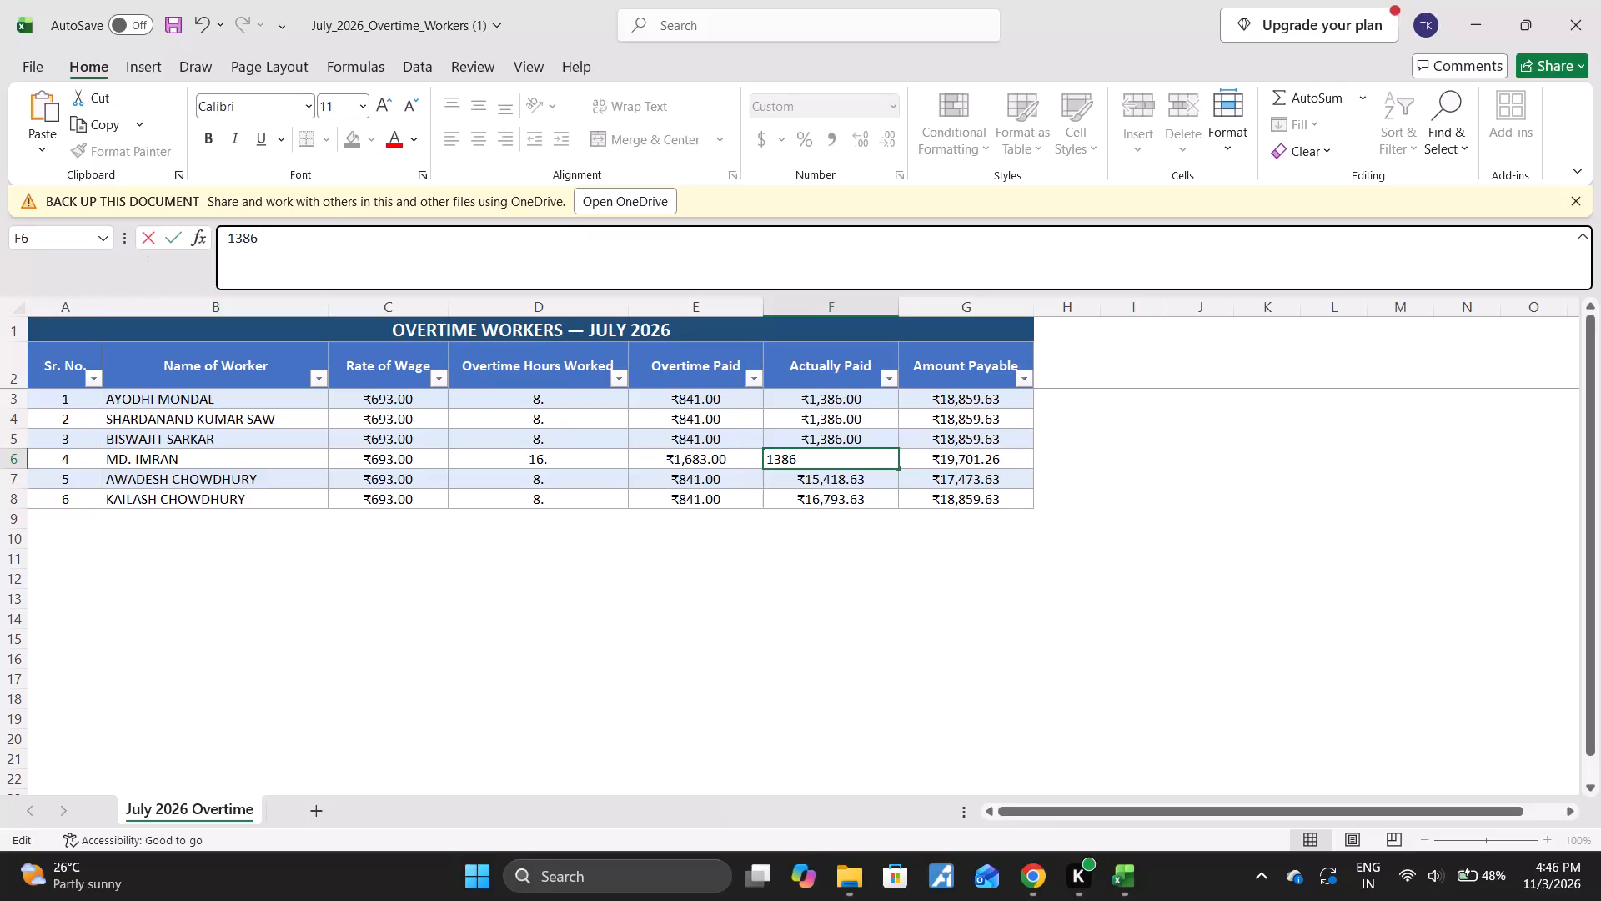
Set the Actually Paid amounts of workers no. 5 and 6 in cells F7 and F8 to 1386.
left_click(846, 484)
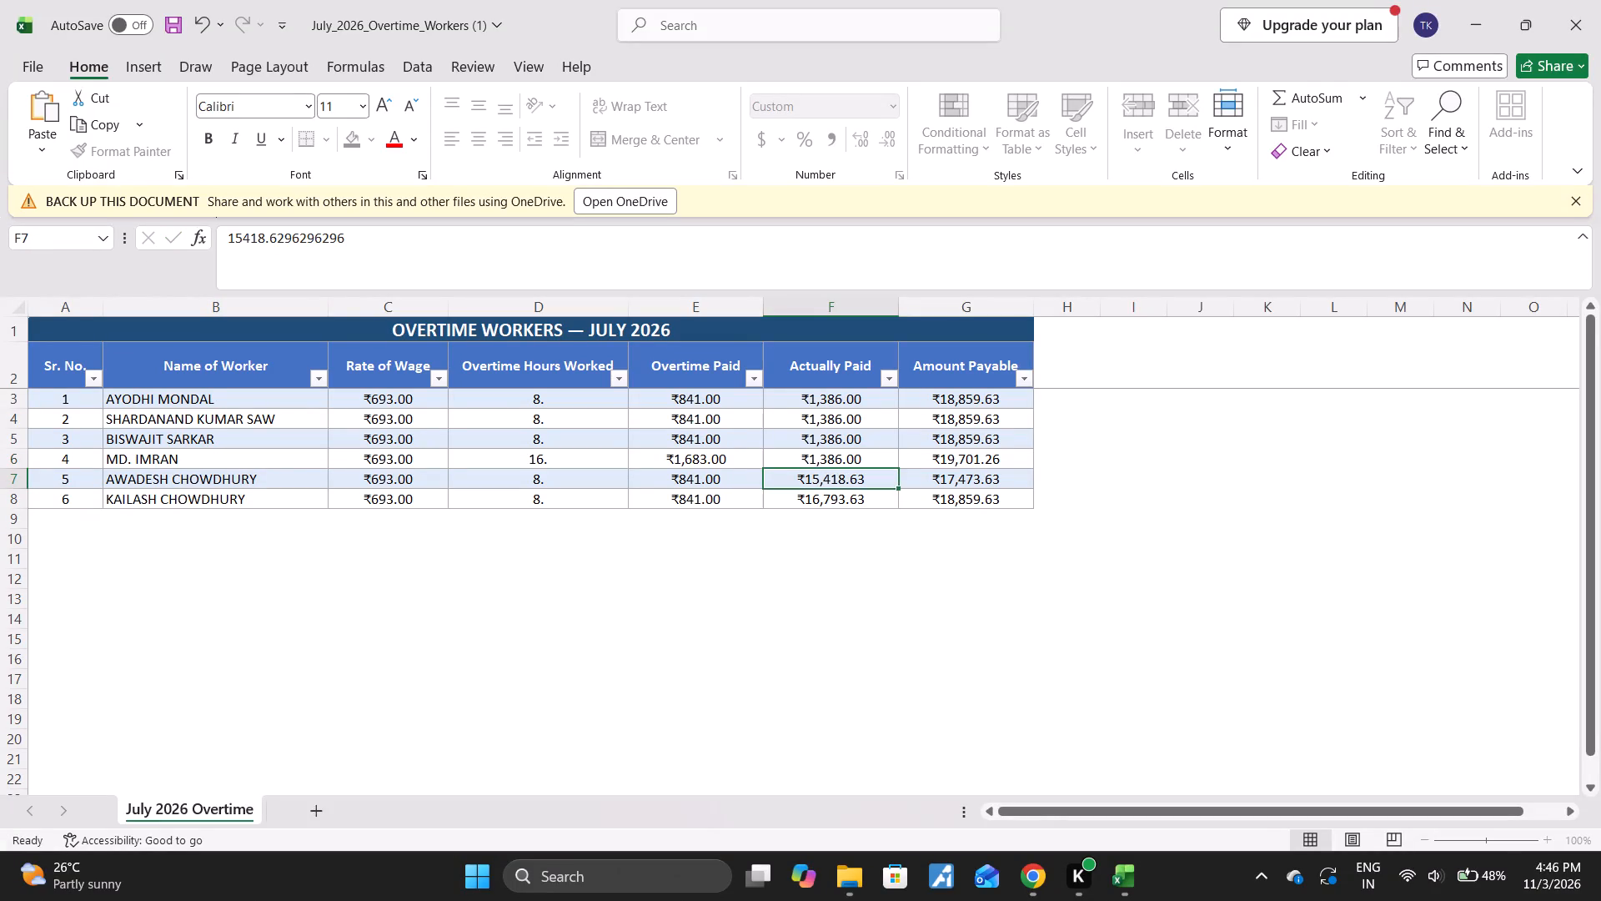
left_click_drag(363, 244, 178, 252)
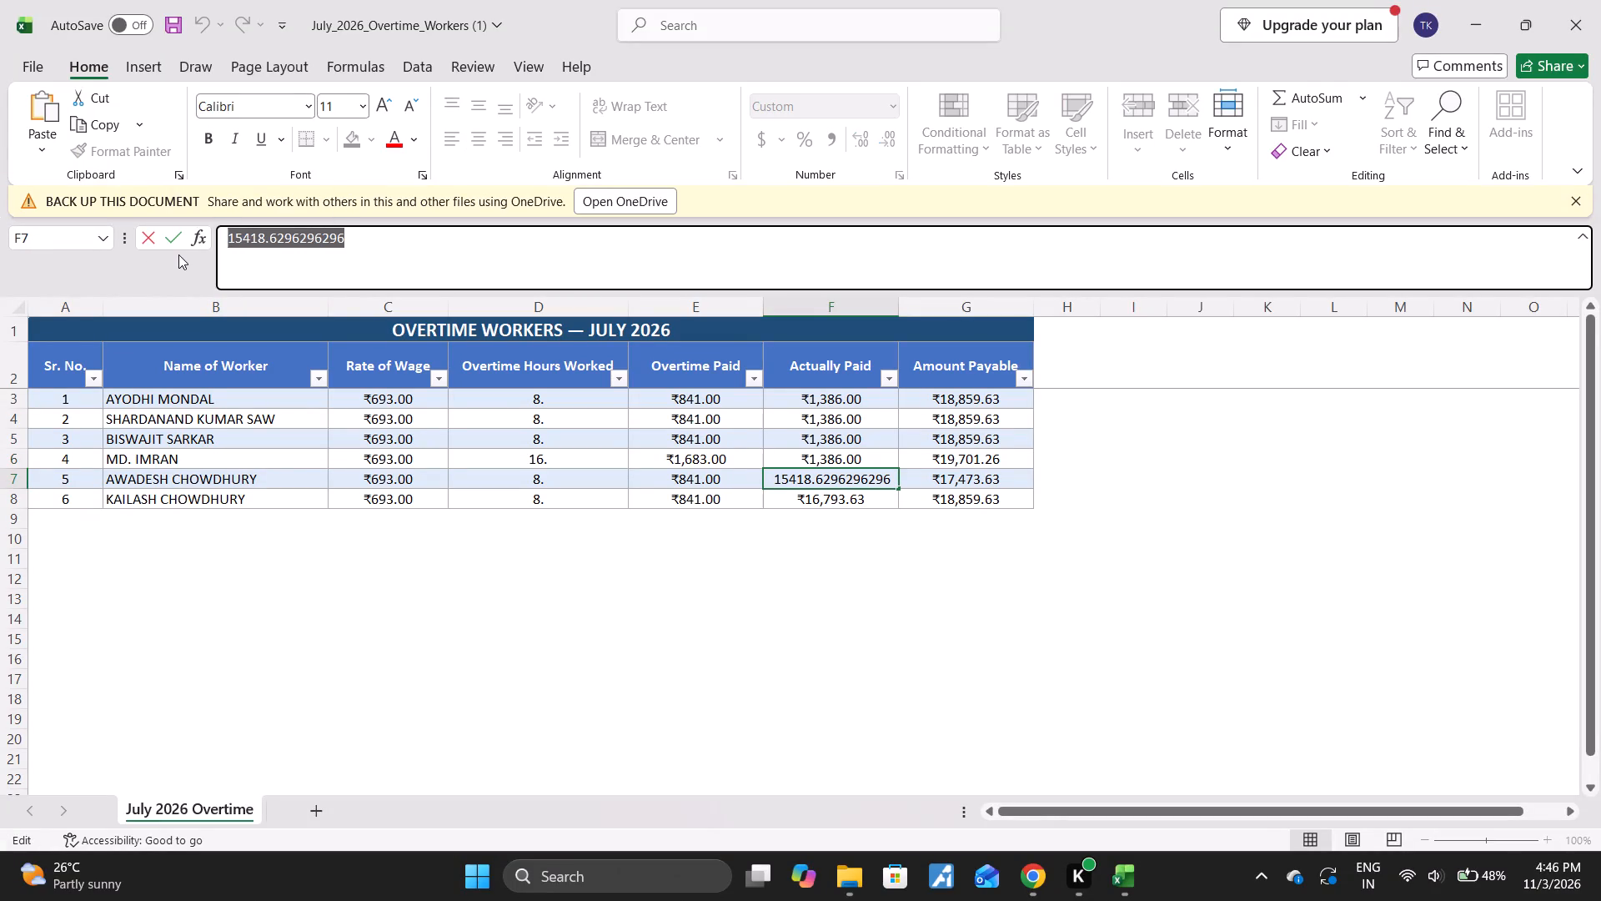
key("ctrl+v")
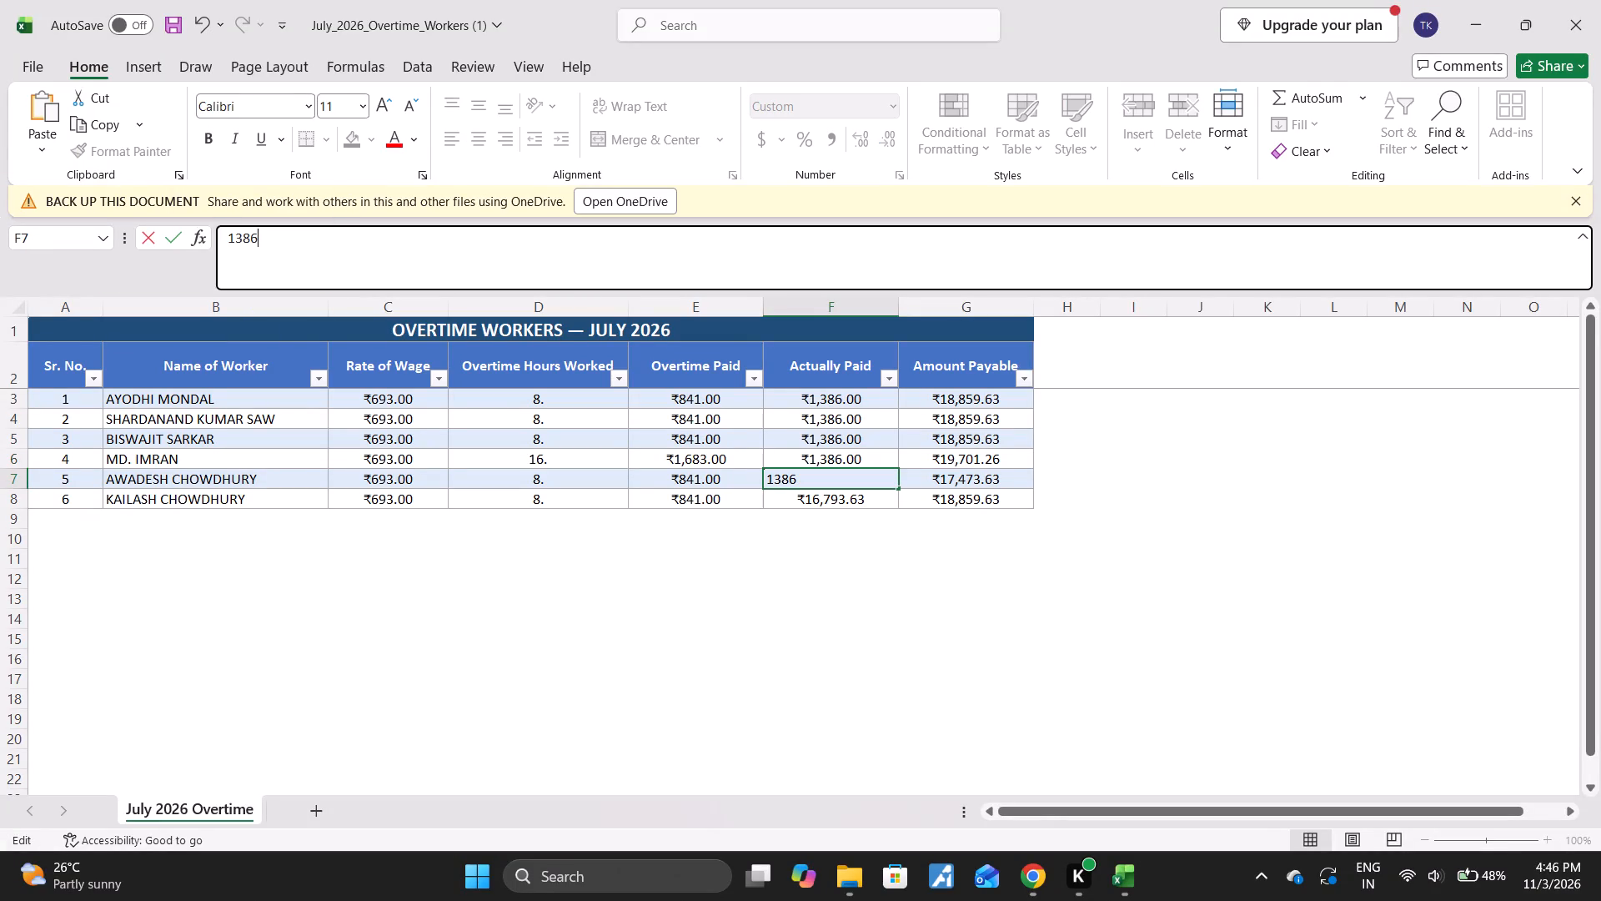
left_click(820, 500)
left_click_drag(372, 220, 200, 256)
left_click_drag(359, 236, 113, 242)
key("ctrl+v")
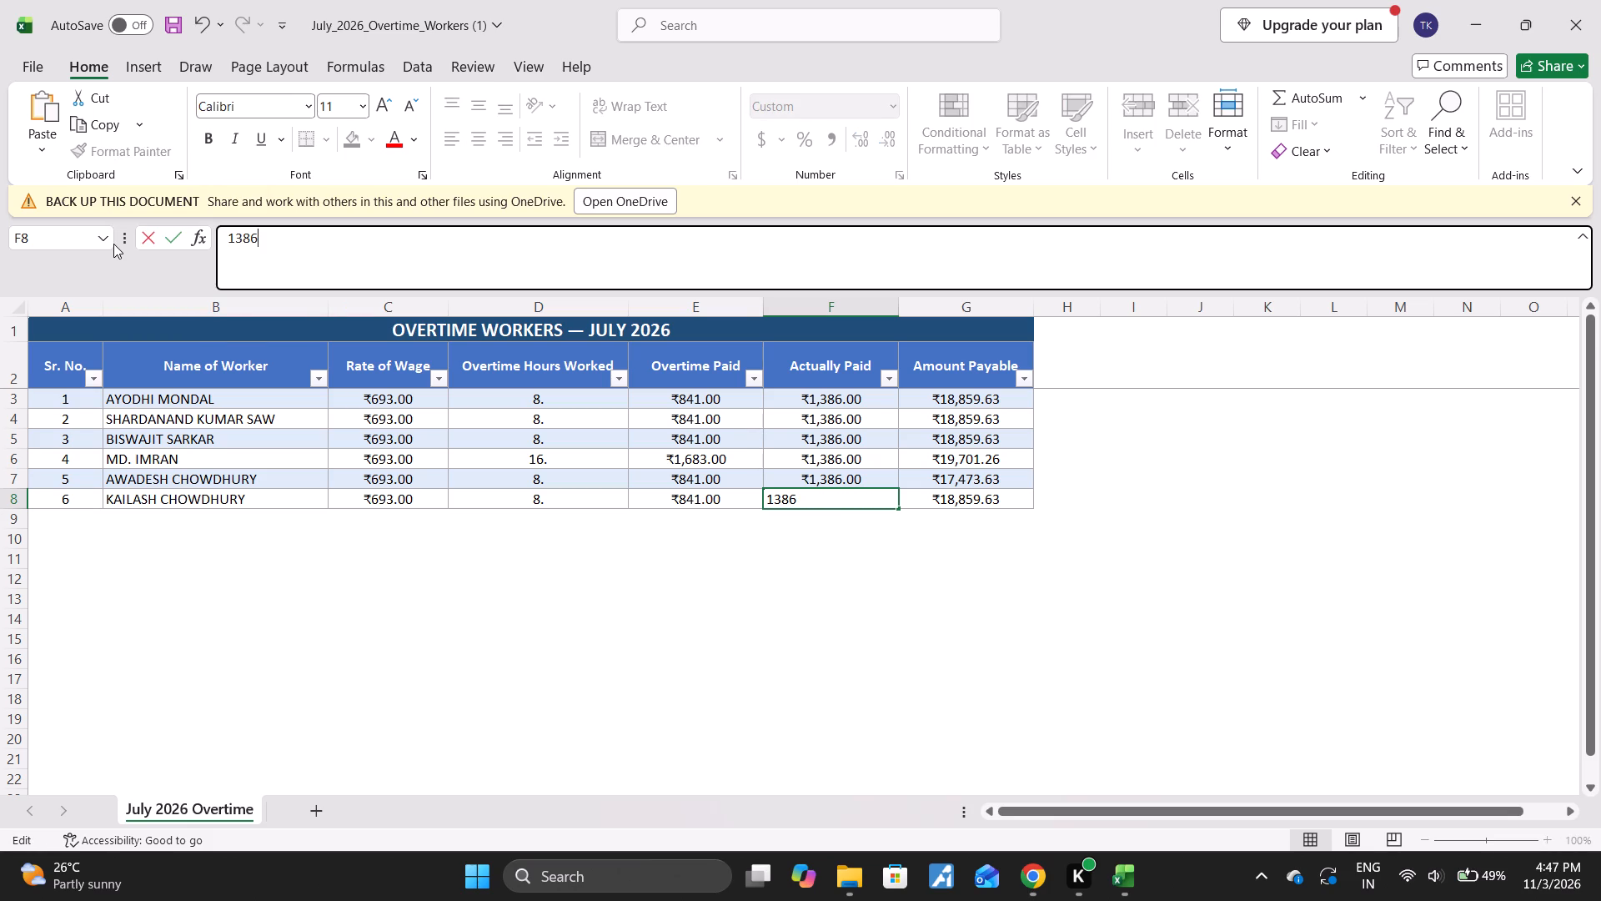
Set the Actually Paid amount of worker no. 4 in cell F6 to 2772.
left_click(839, 461)
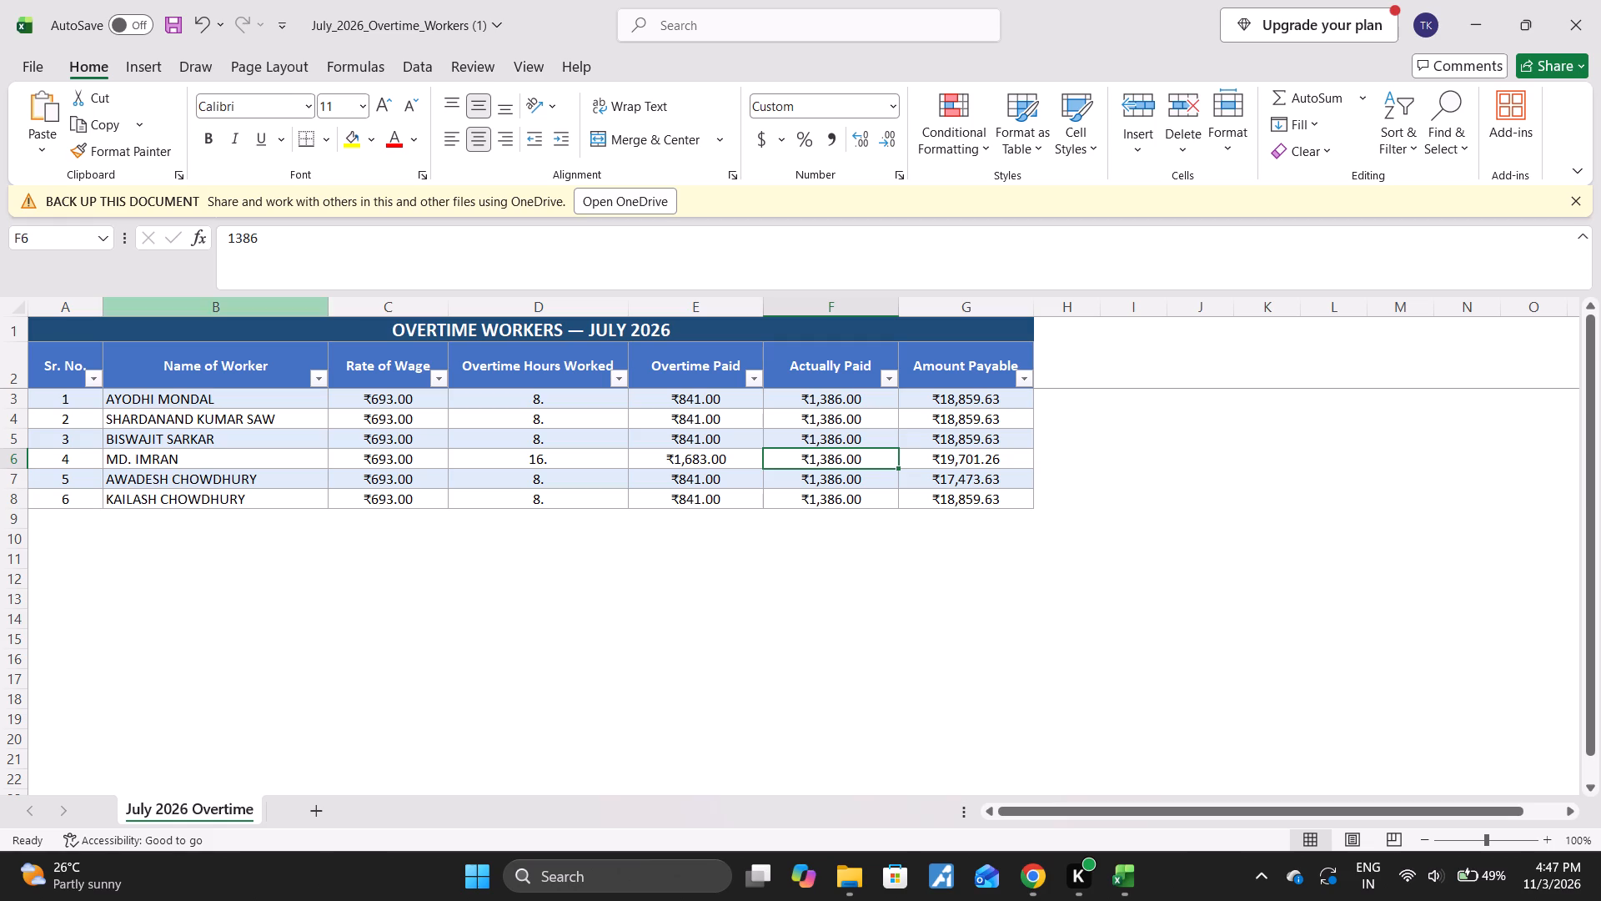
left_click_drag(279, 245, 153, 244)
type("277")
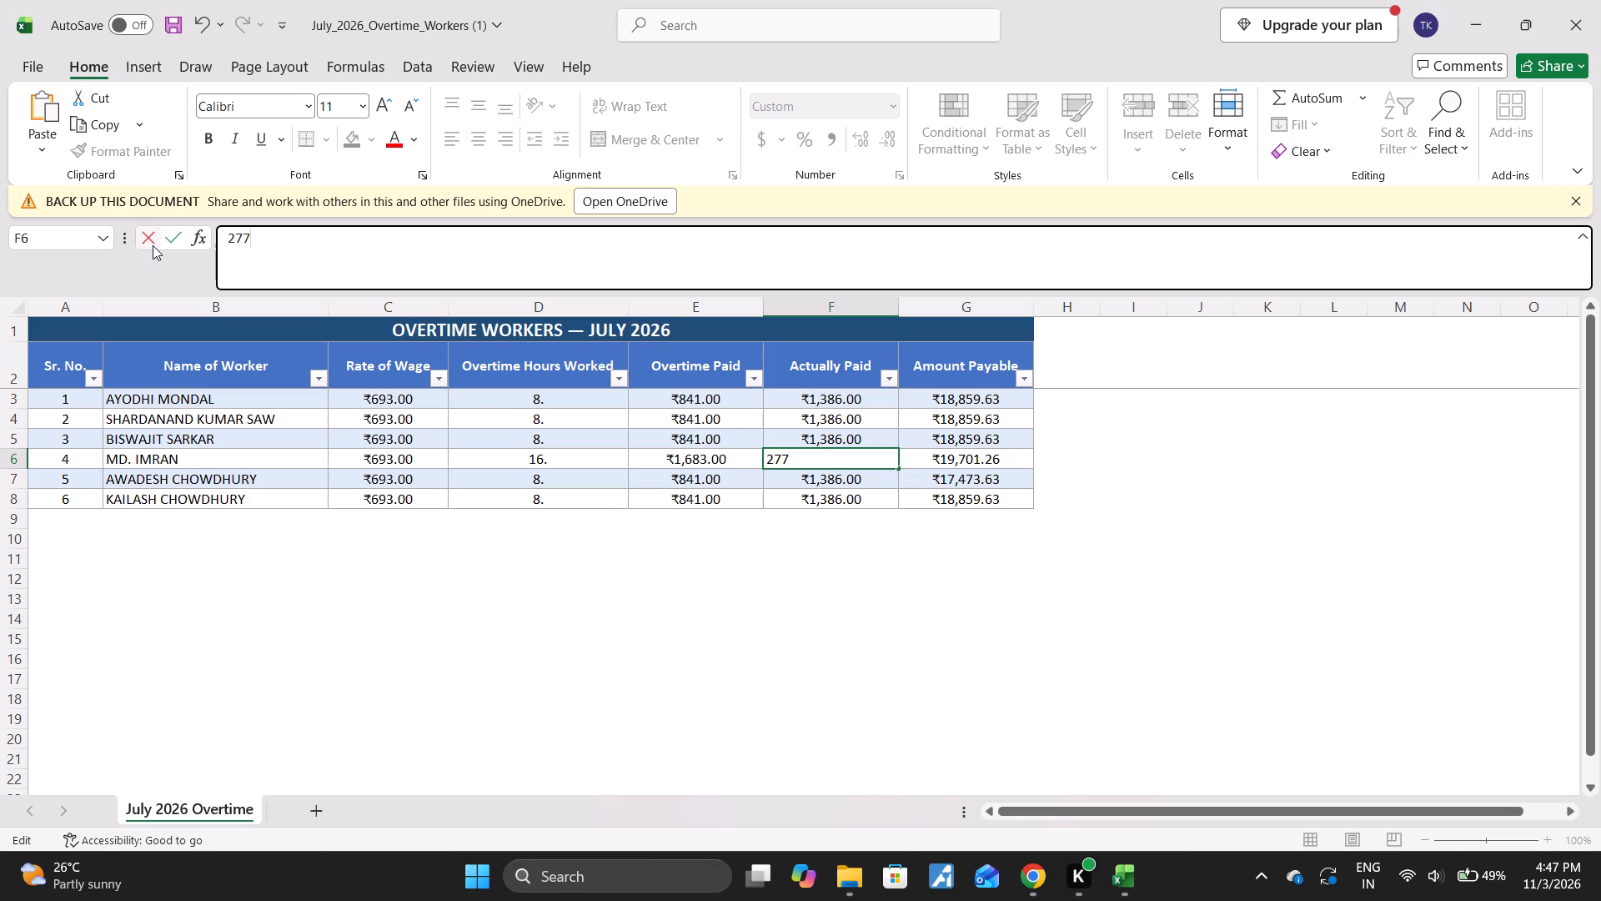
key("2")
Set the Amount Payable of workers no. 1 to 3 in cells G3 to G5 to 545.
left_click(962, 400)
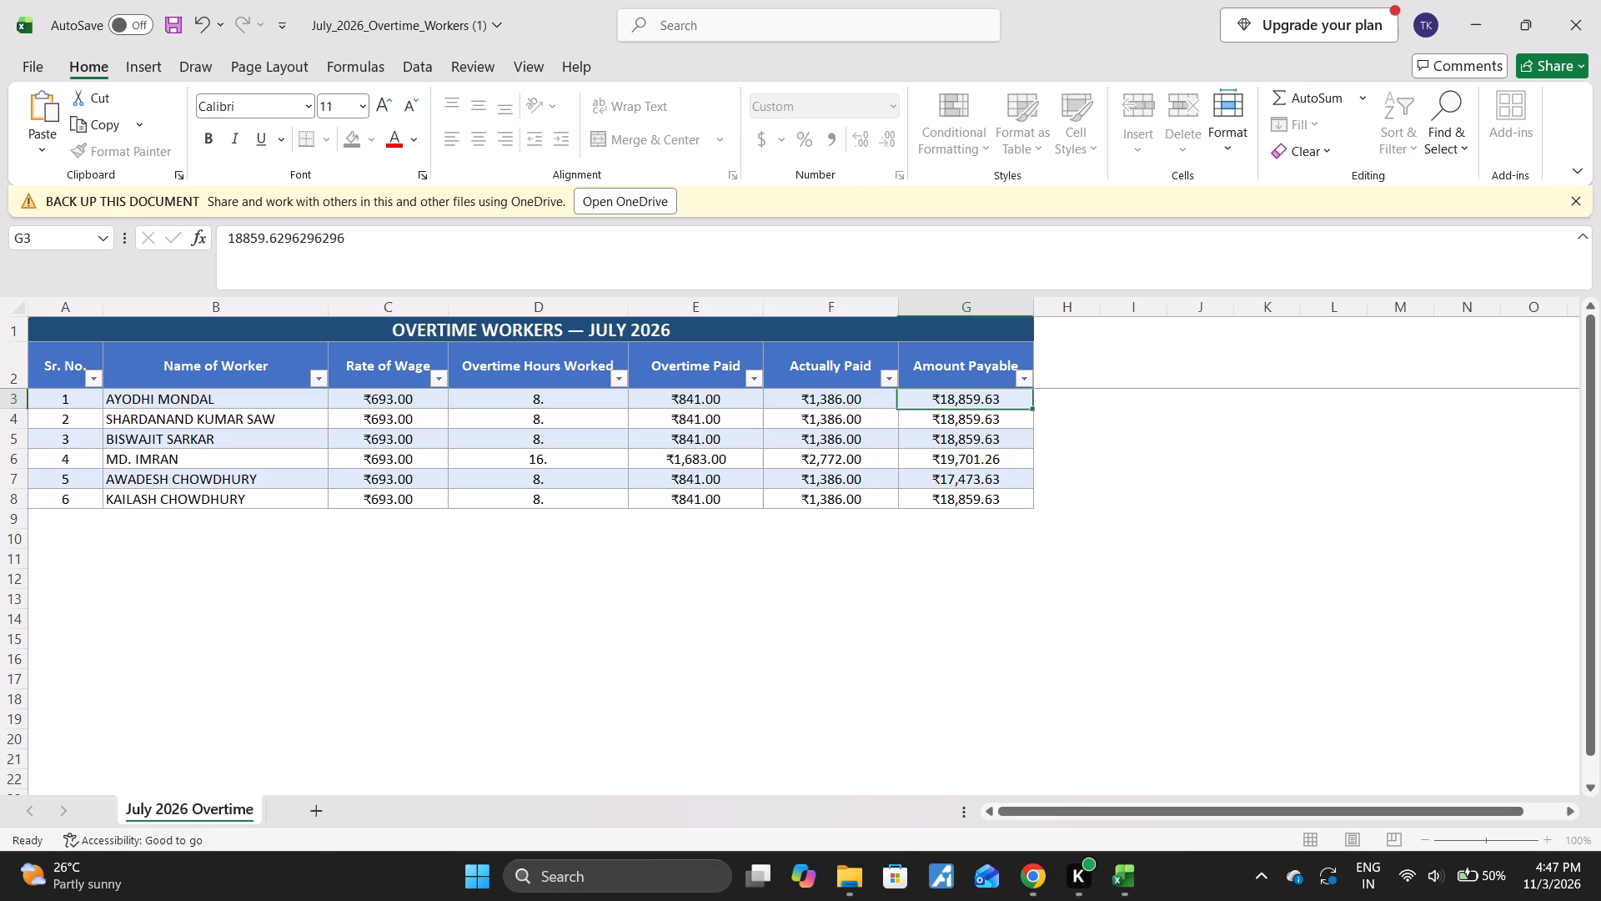
left_click_drag(356, 244, 228, 237)
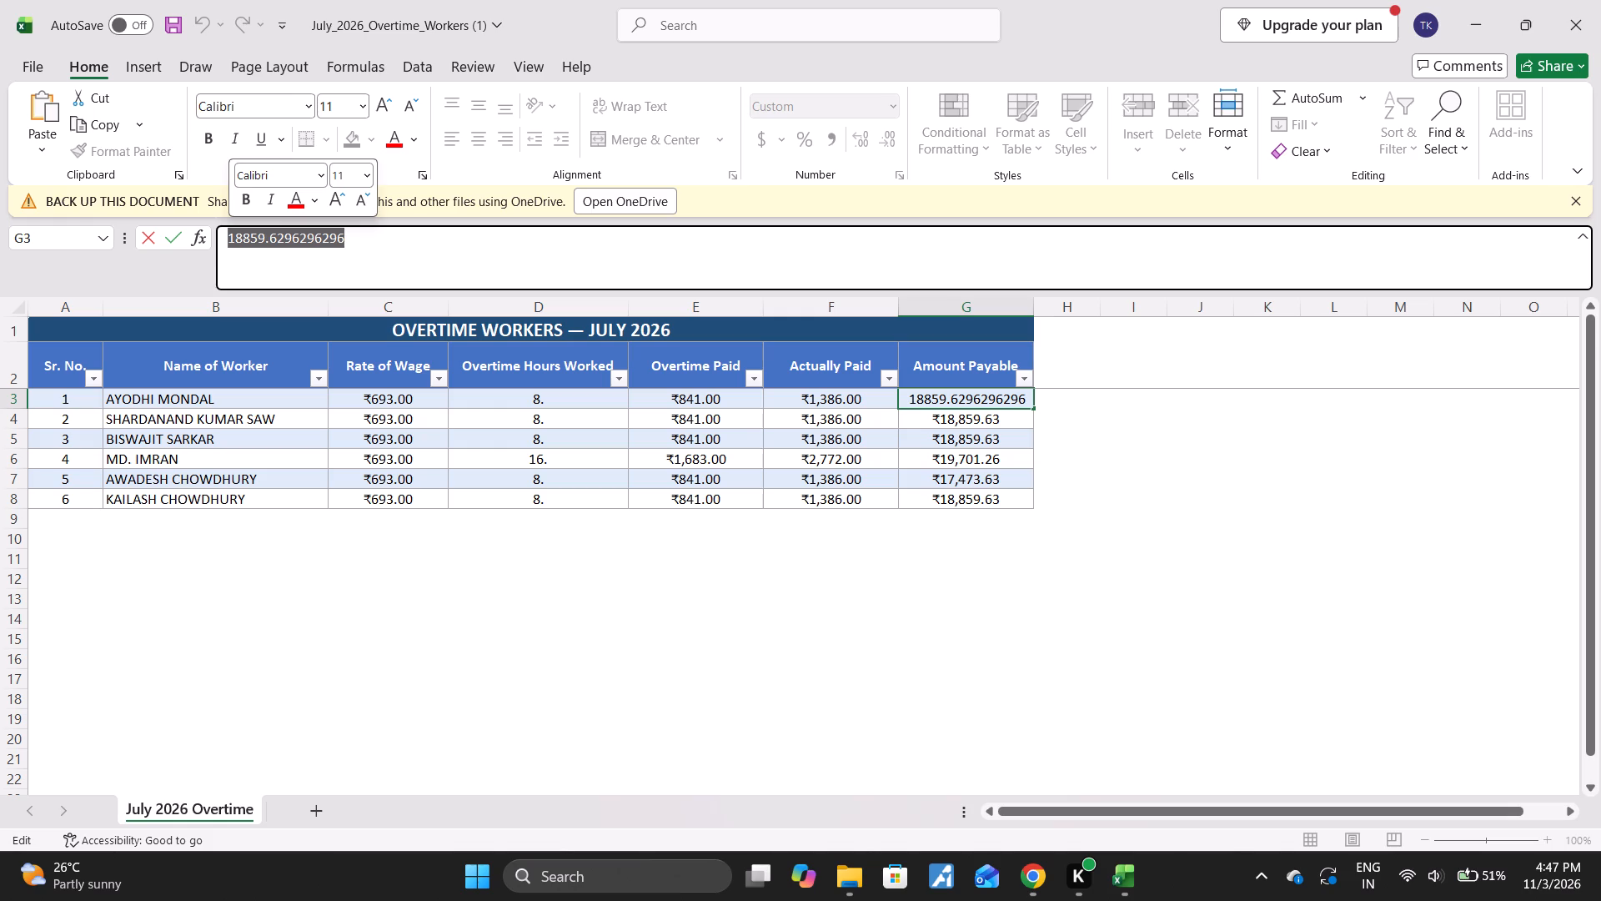
type("545")
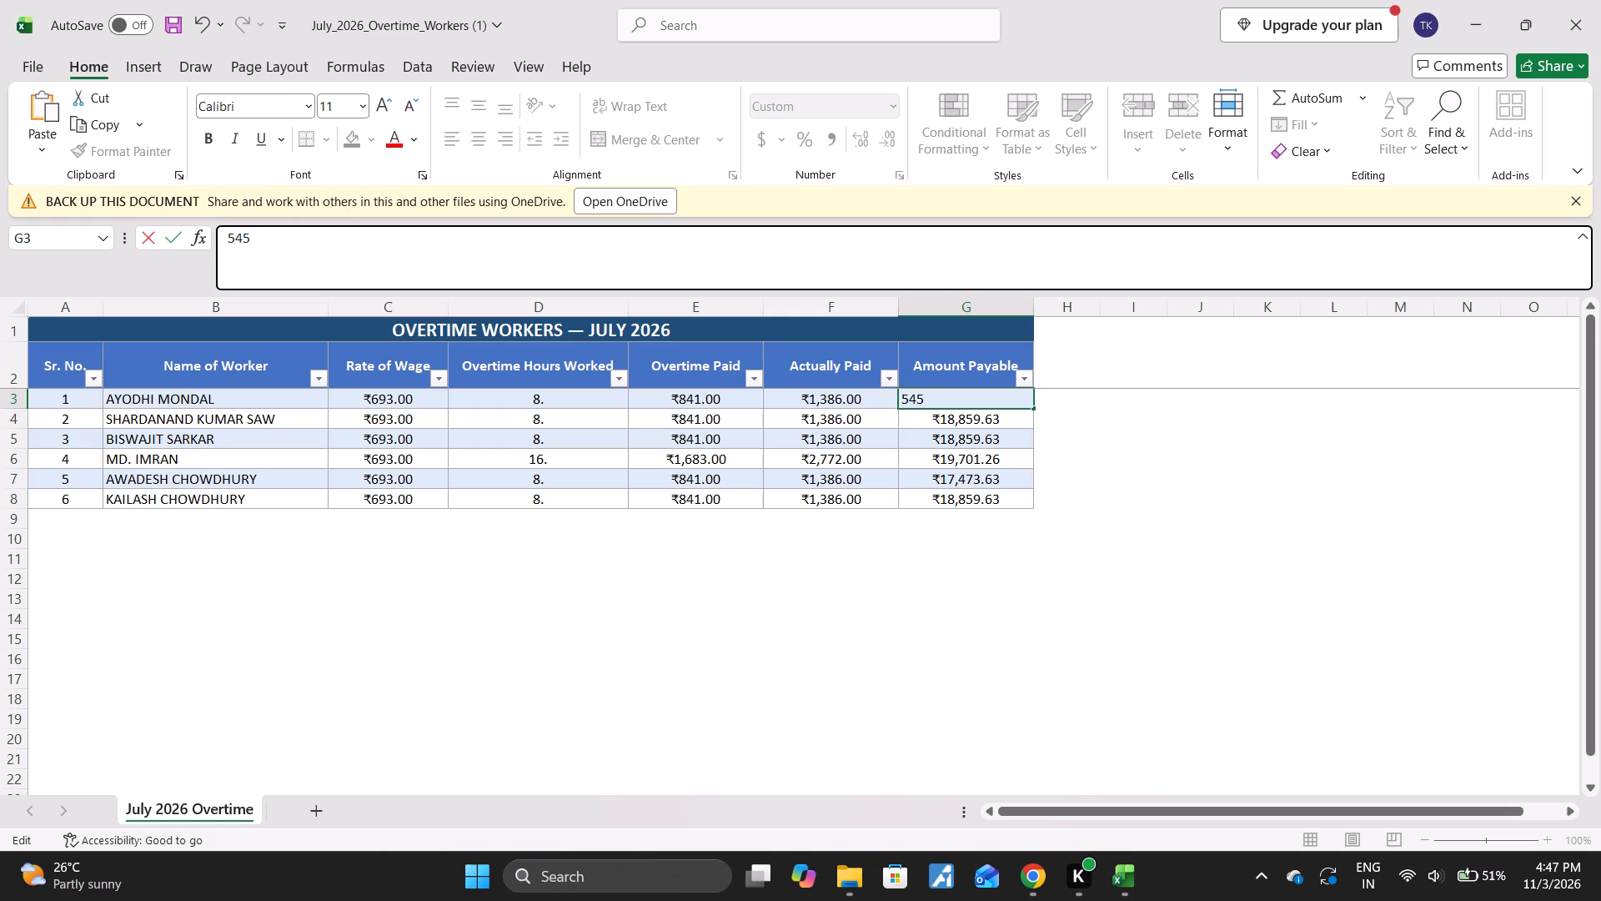
key("ctrl+a")
key("ctrl+c")
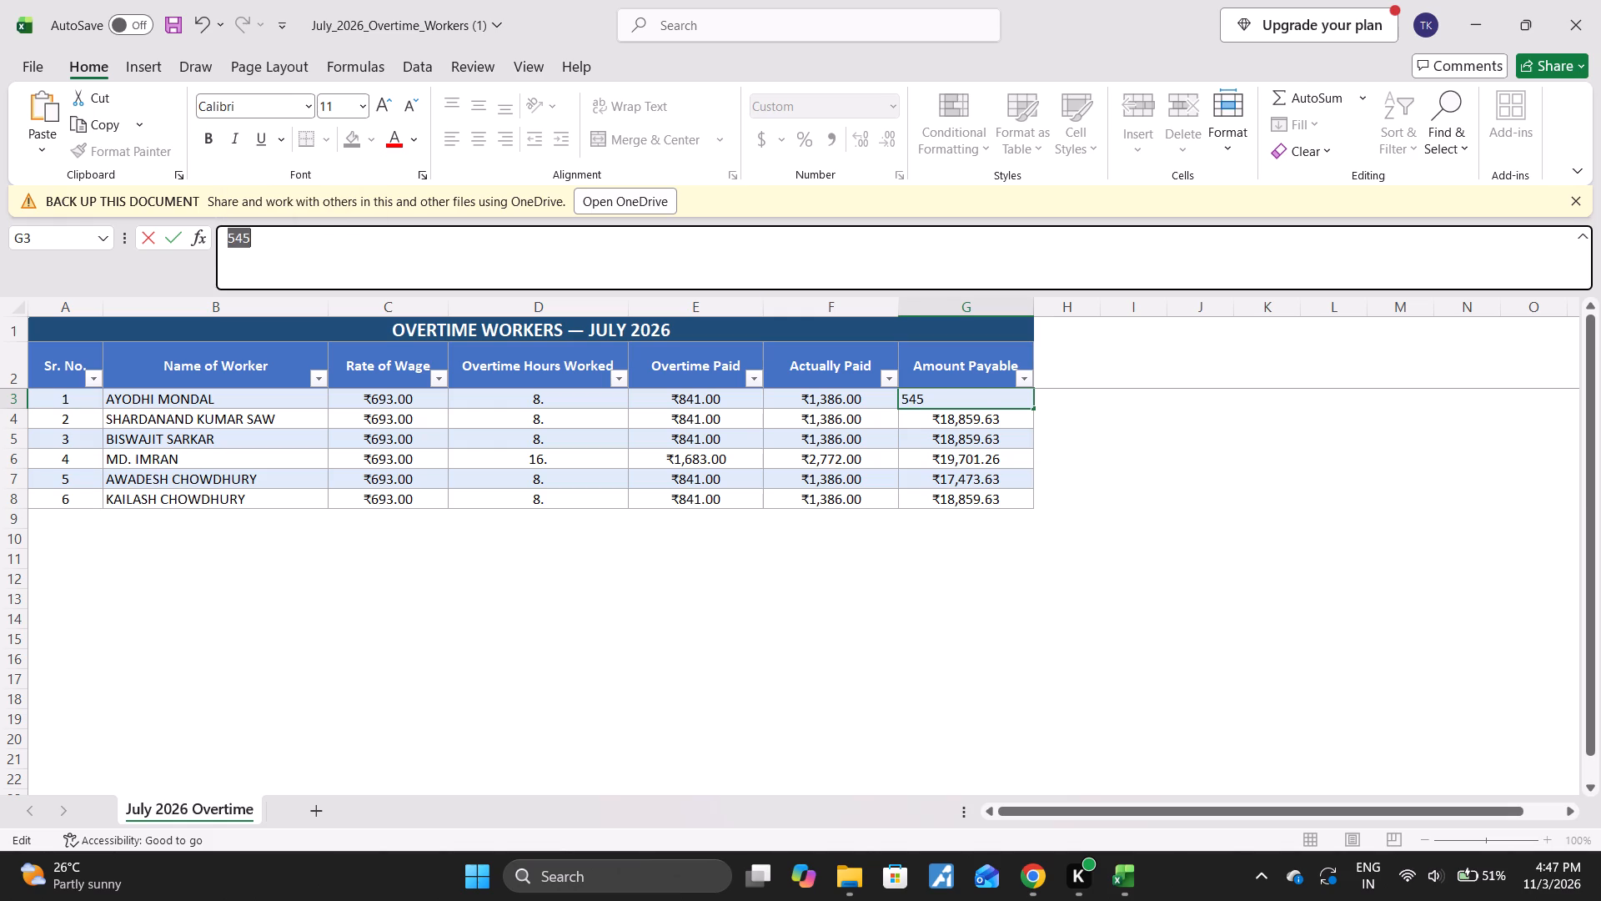
left_click(1006, 423)
left_click_drag(351, 234, 204, 236)
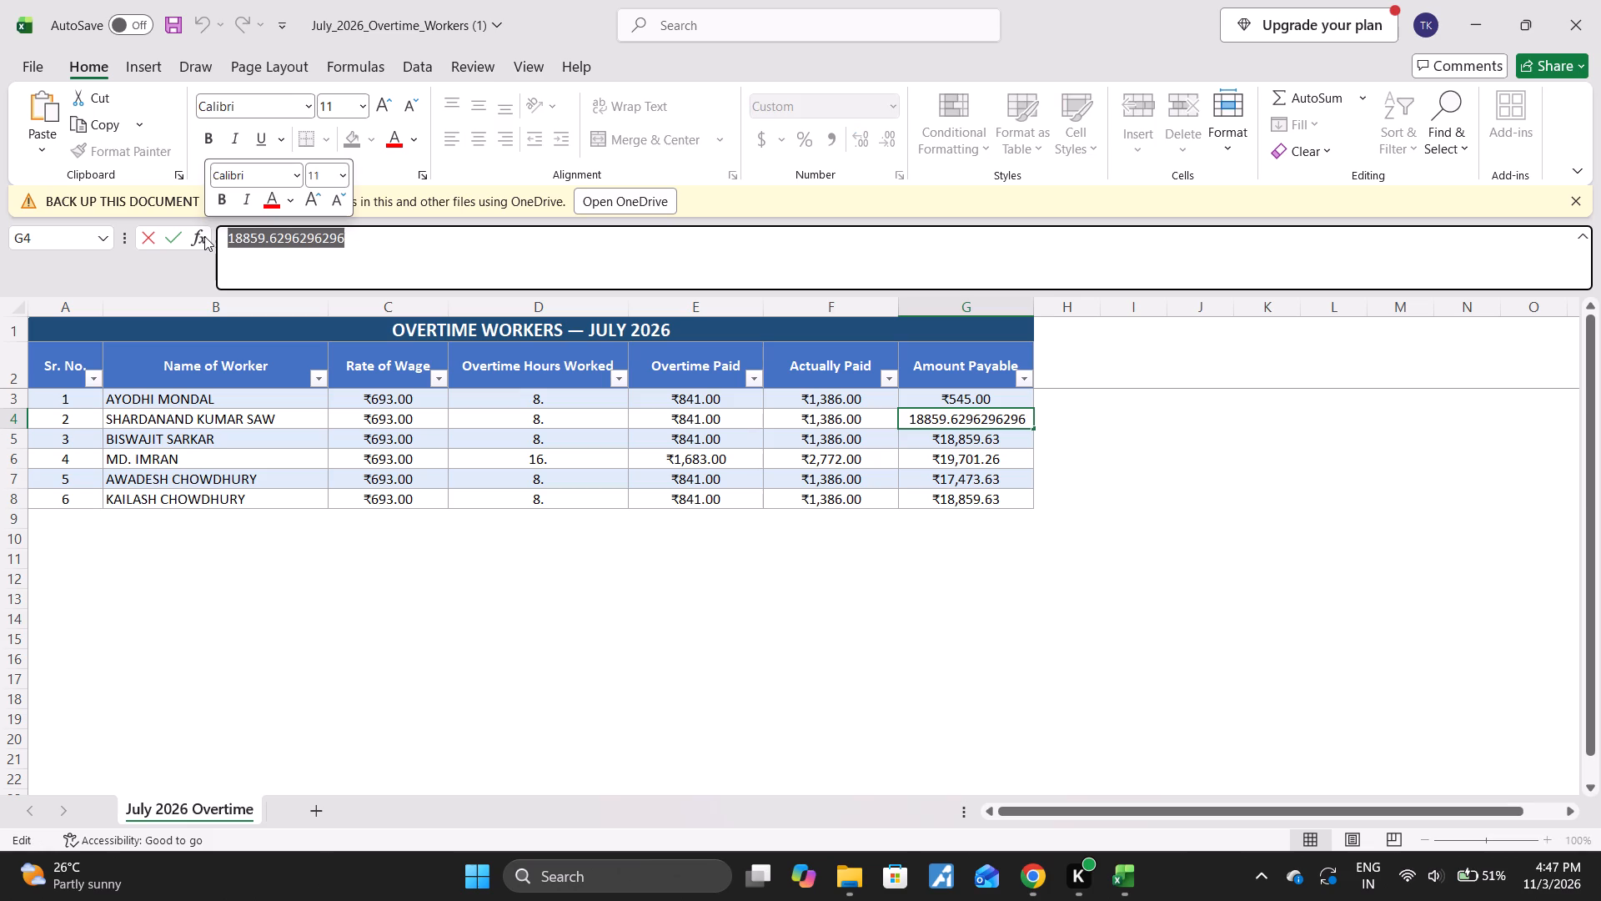
key("ctrl+v")
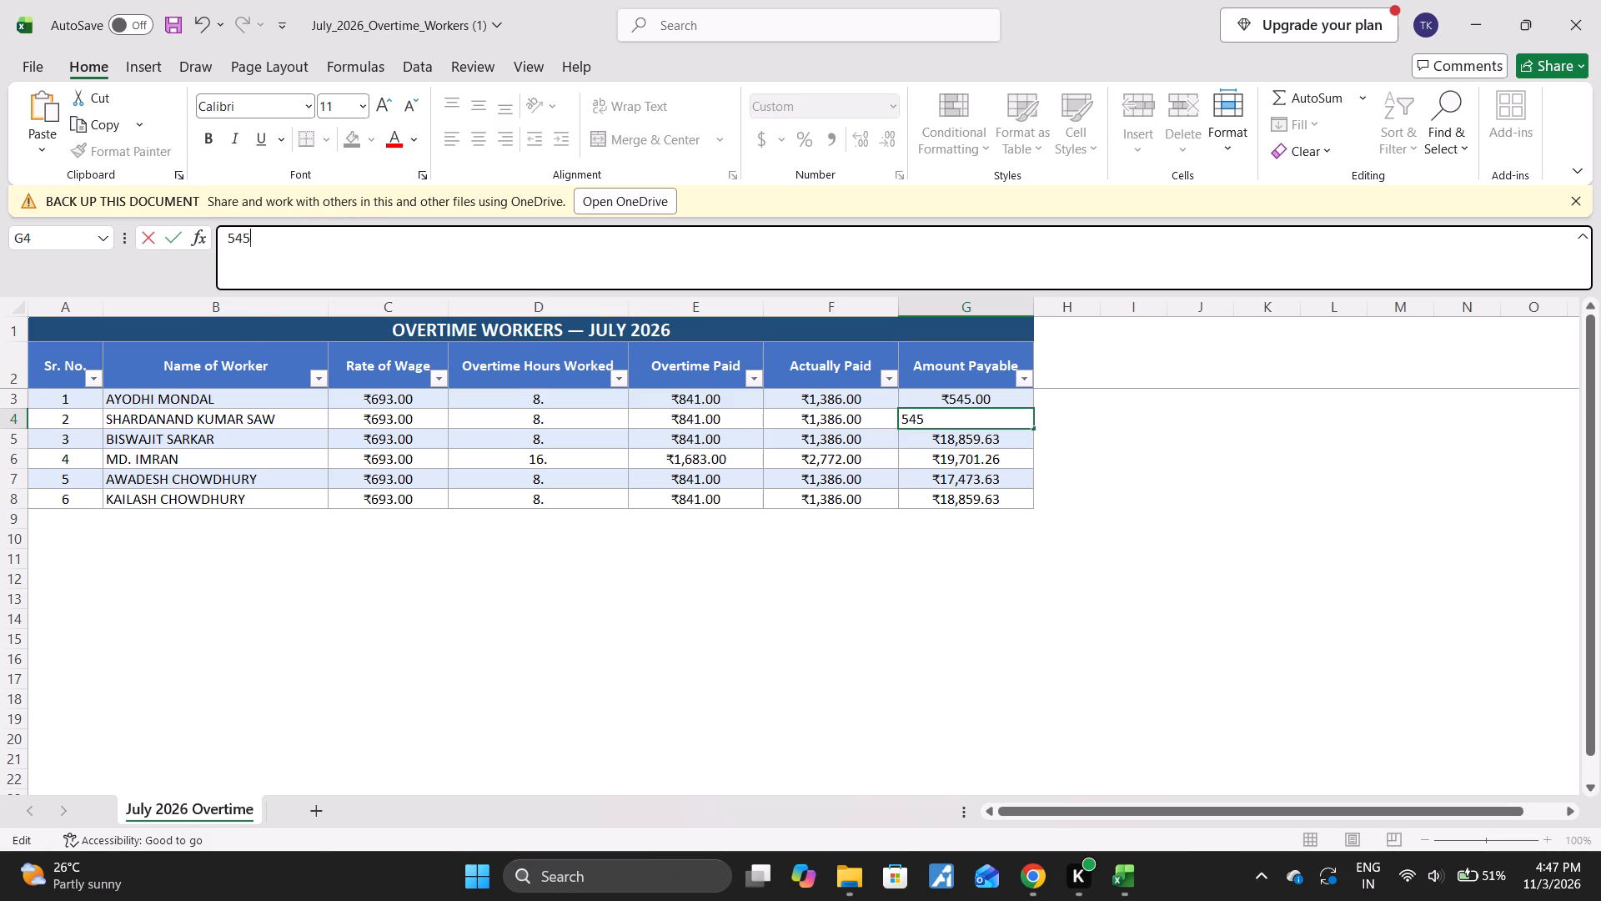
left_click(971, 445)
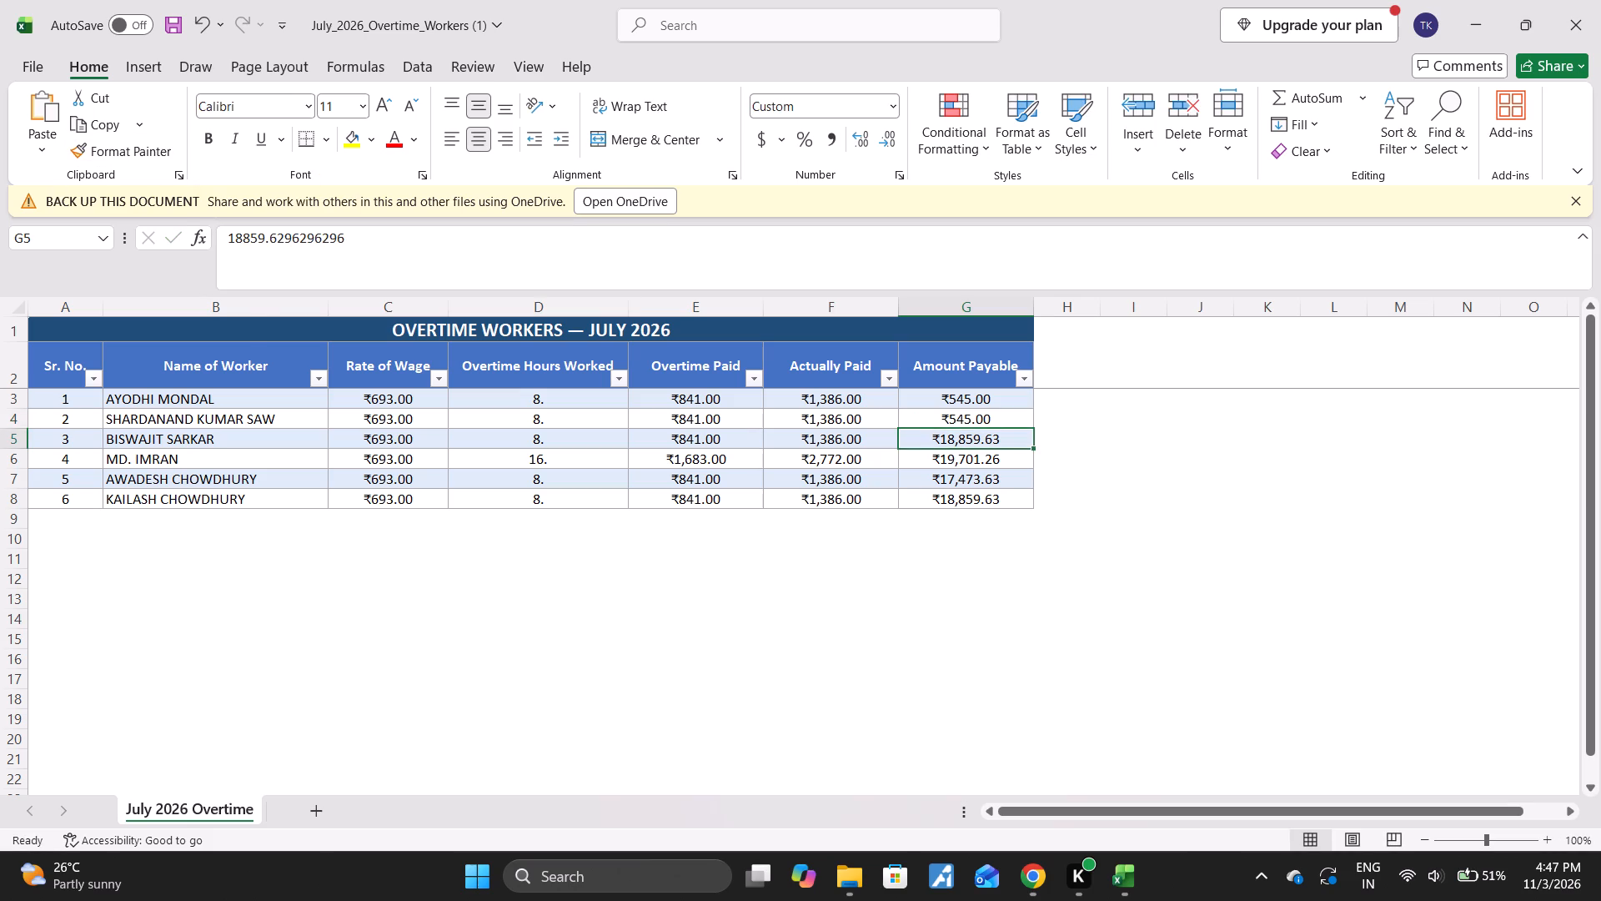
left_click_drag(344, 239, 200, 242)
key("ctrl+v")
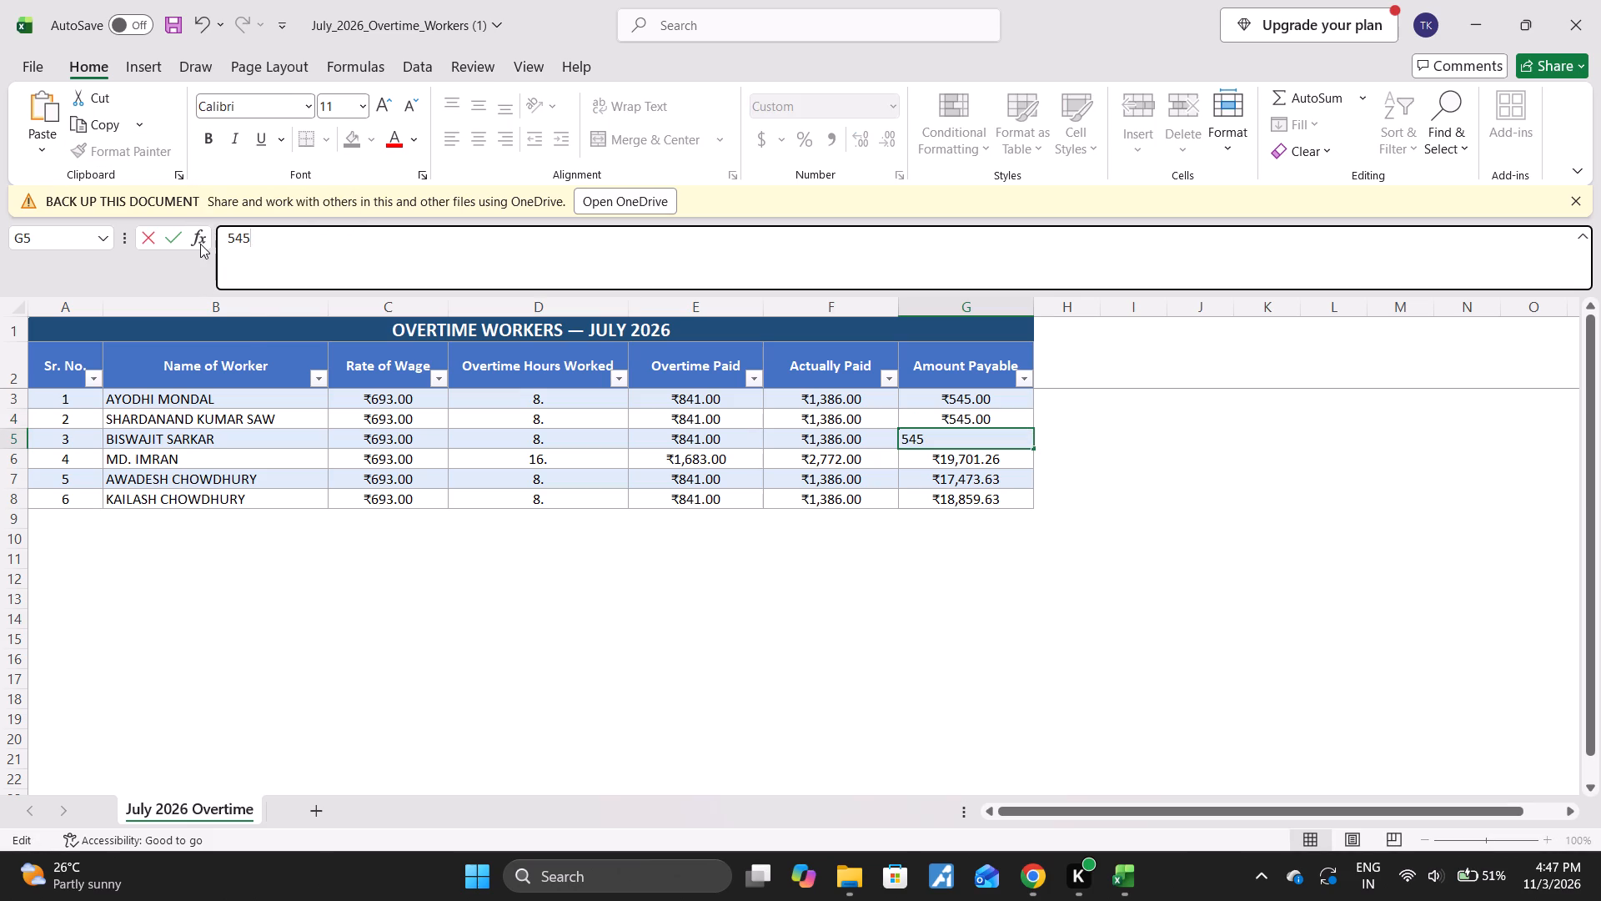
Set the Amount Payable of workers no. 5 and 6 in cells G7 and G8 to 545.
left_click(946, 483)
left_click_drag(362, 234, 106, 233)
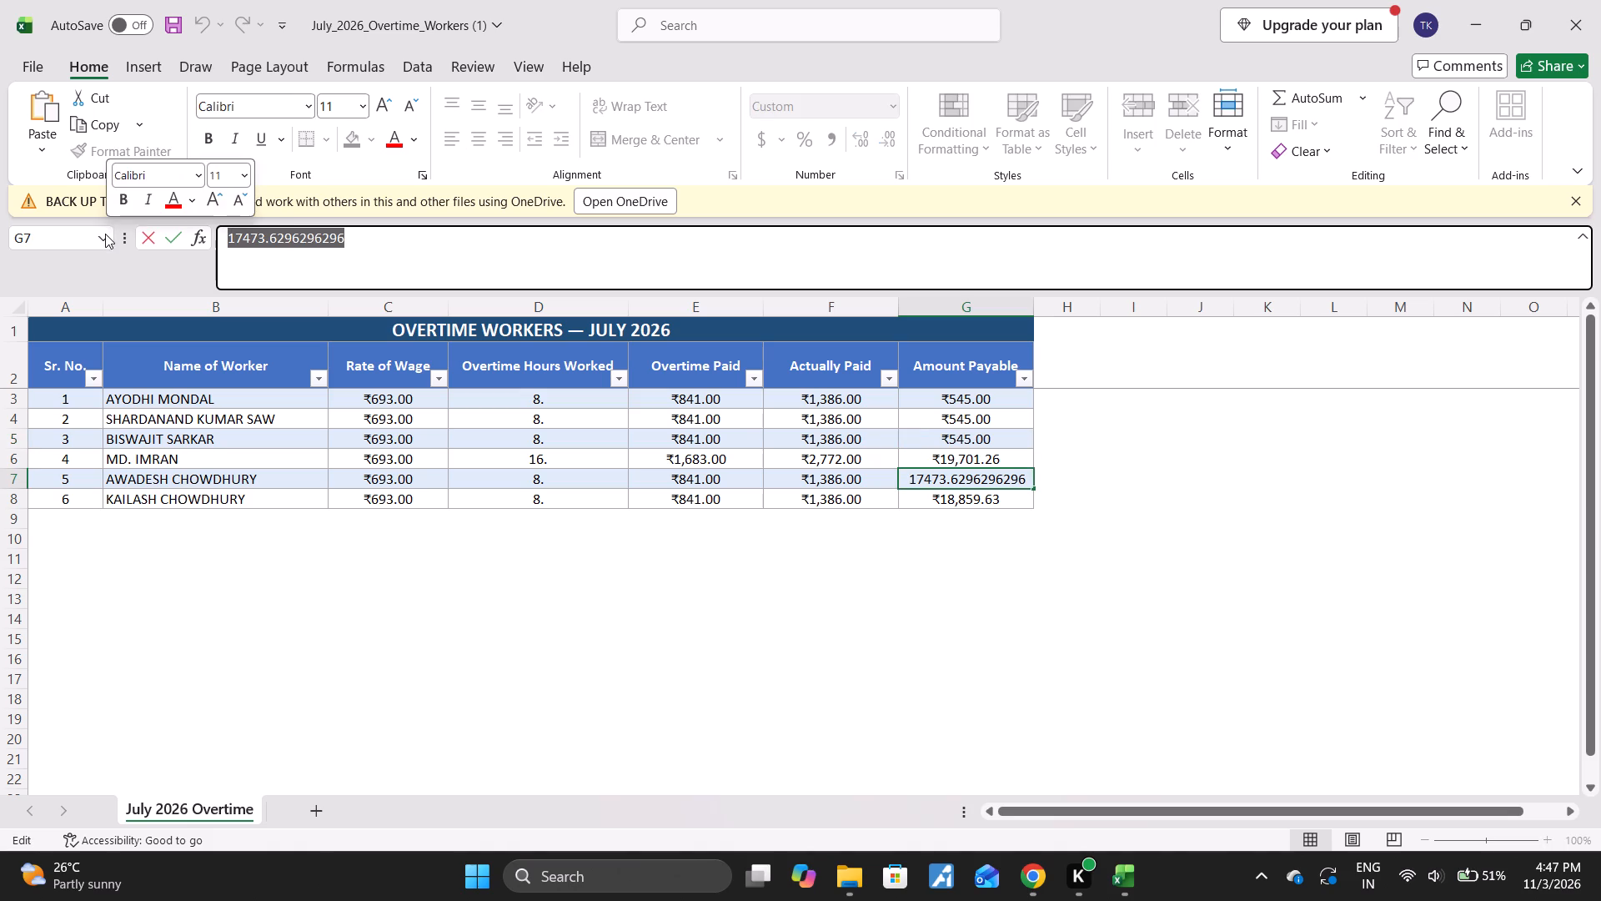
key("ctrl+v")
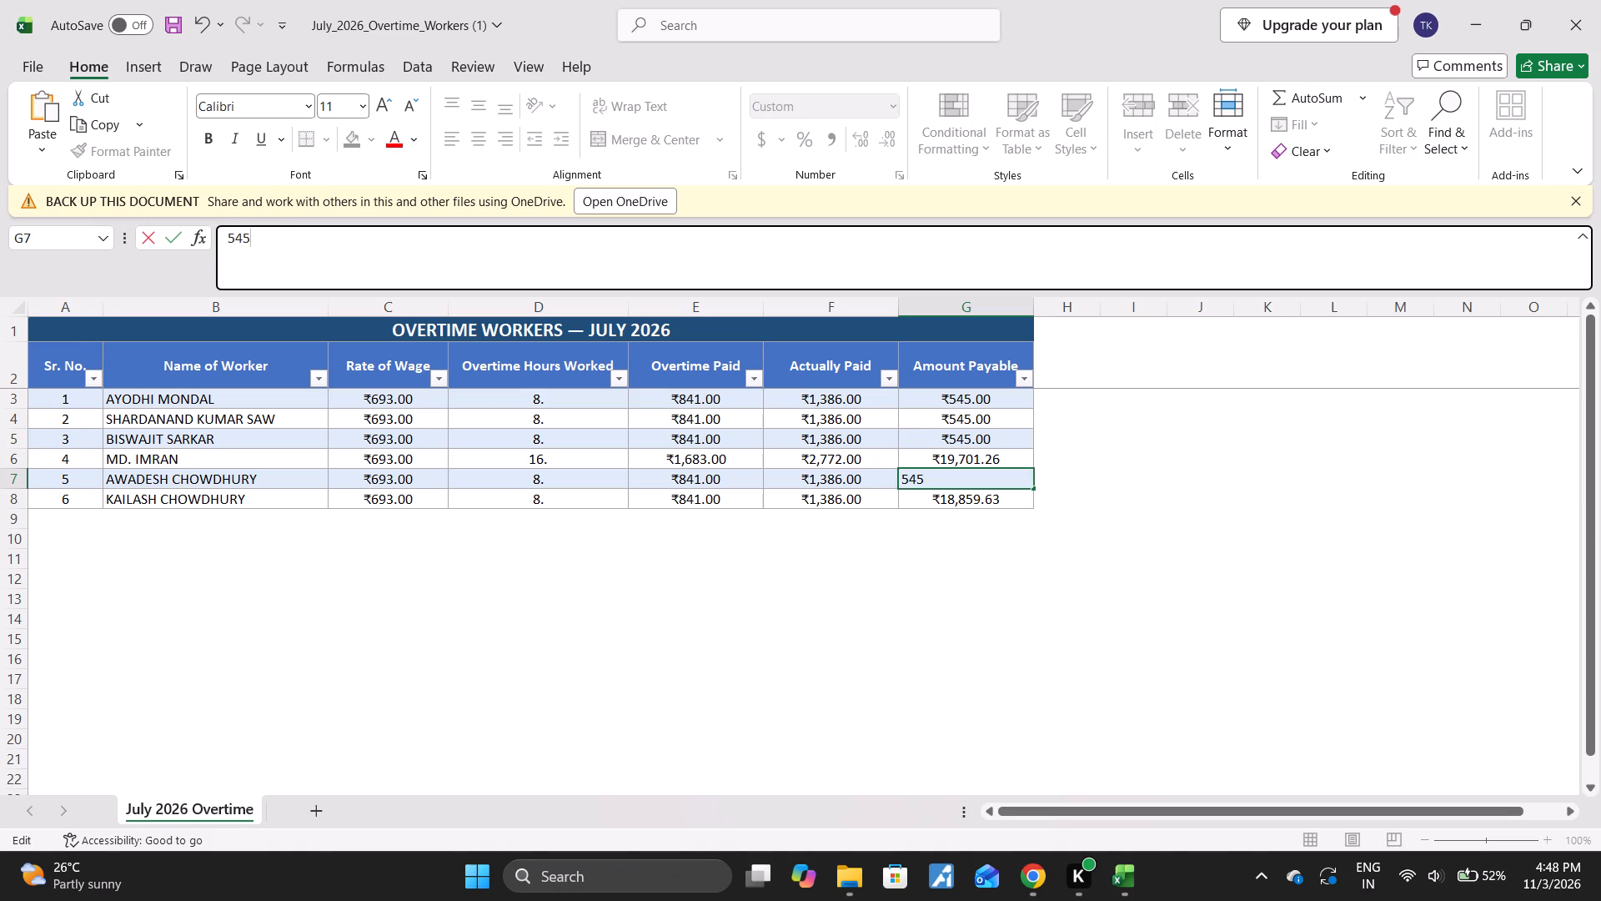
left_click(1021, 501)
left_click_drag(346, 233, 148, 259)
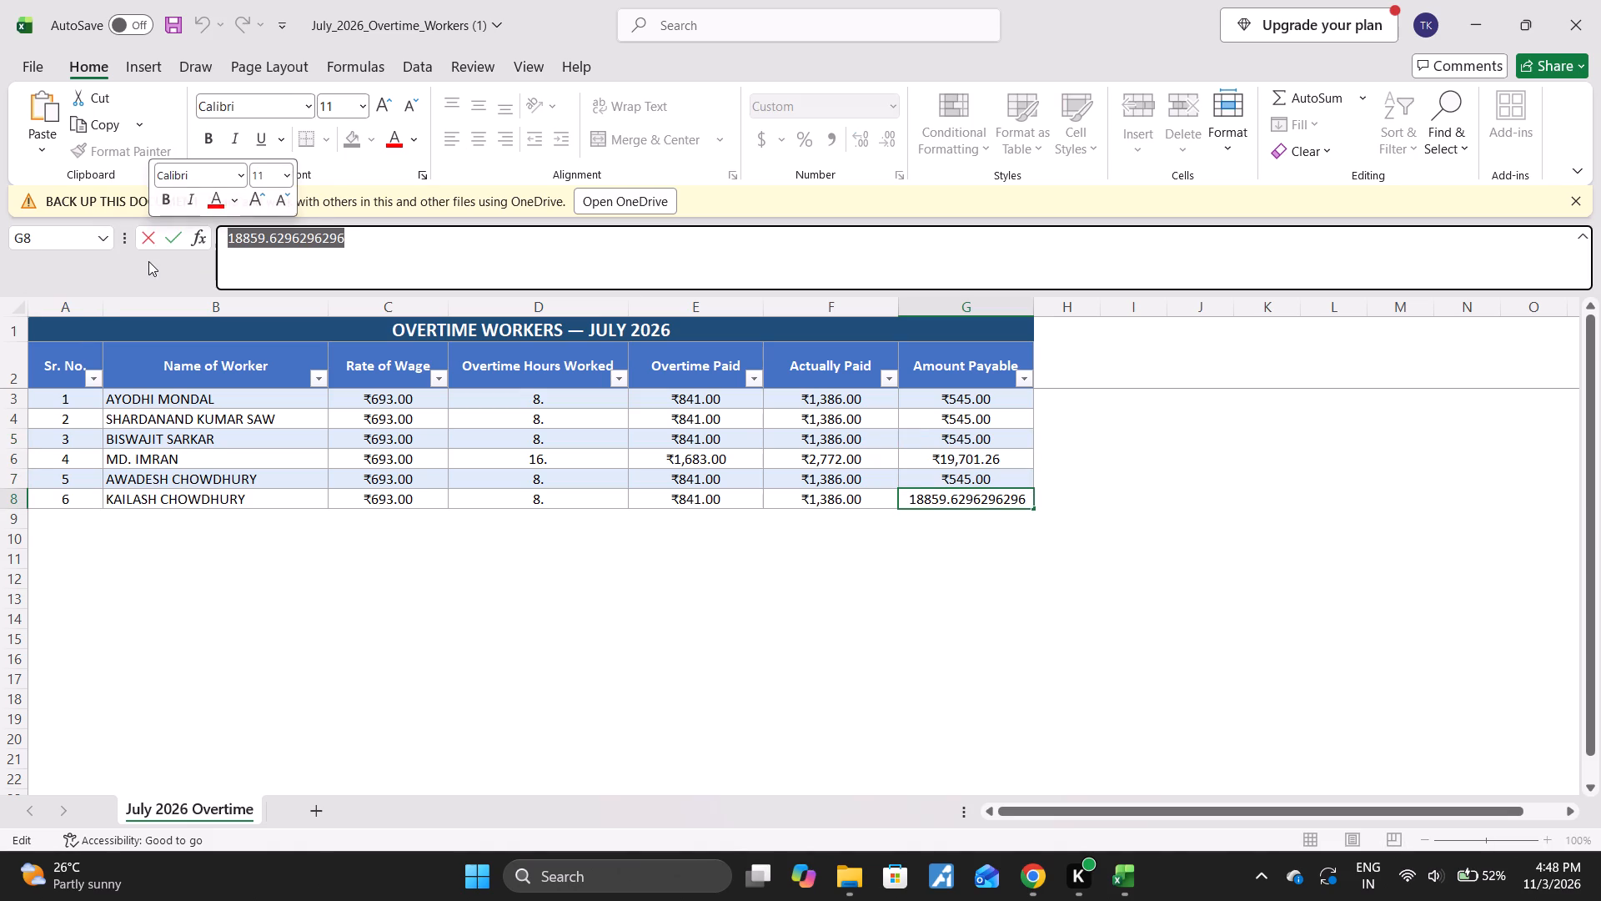
key("ctrl+v")
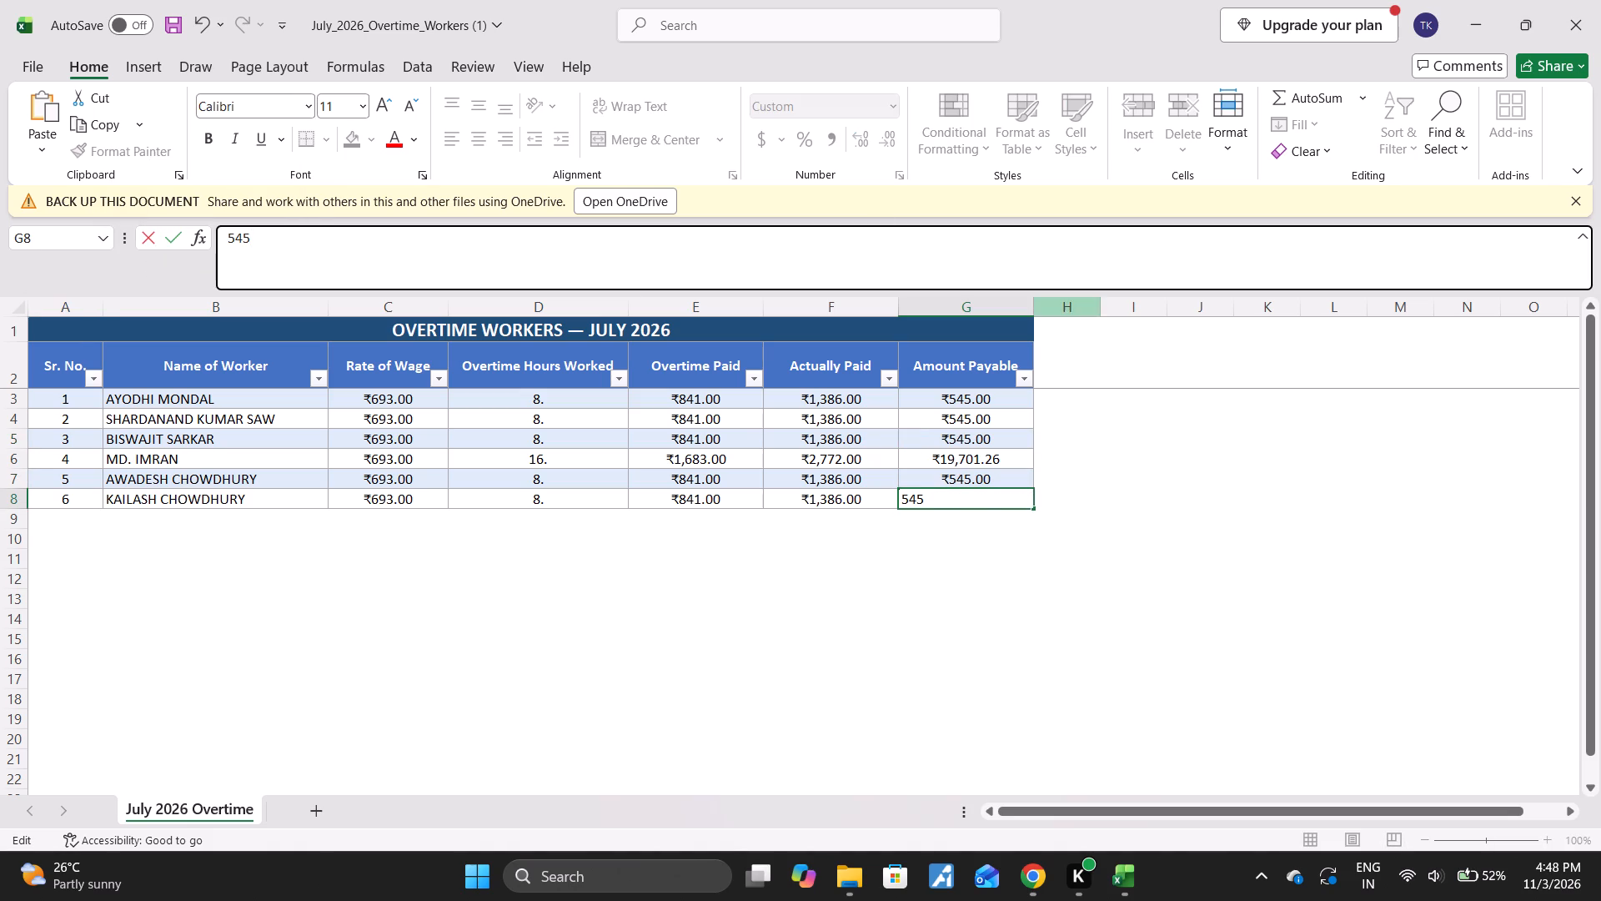
Set the Amount Payable of worker no. 4 in cell G6 to 1089.
left_click(985, 463)
left_click_drag(339, 225, 344, 234)
left_click_drag(354, 235, 284, 240)
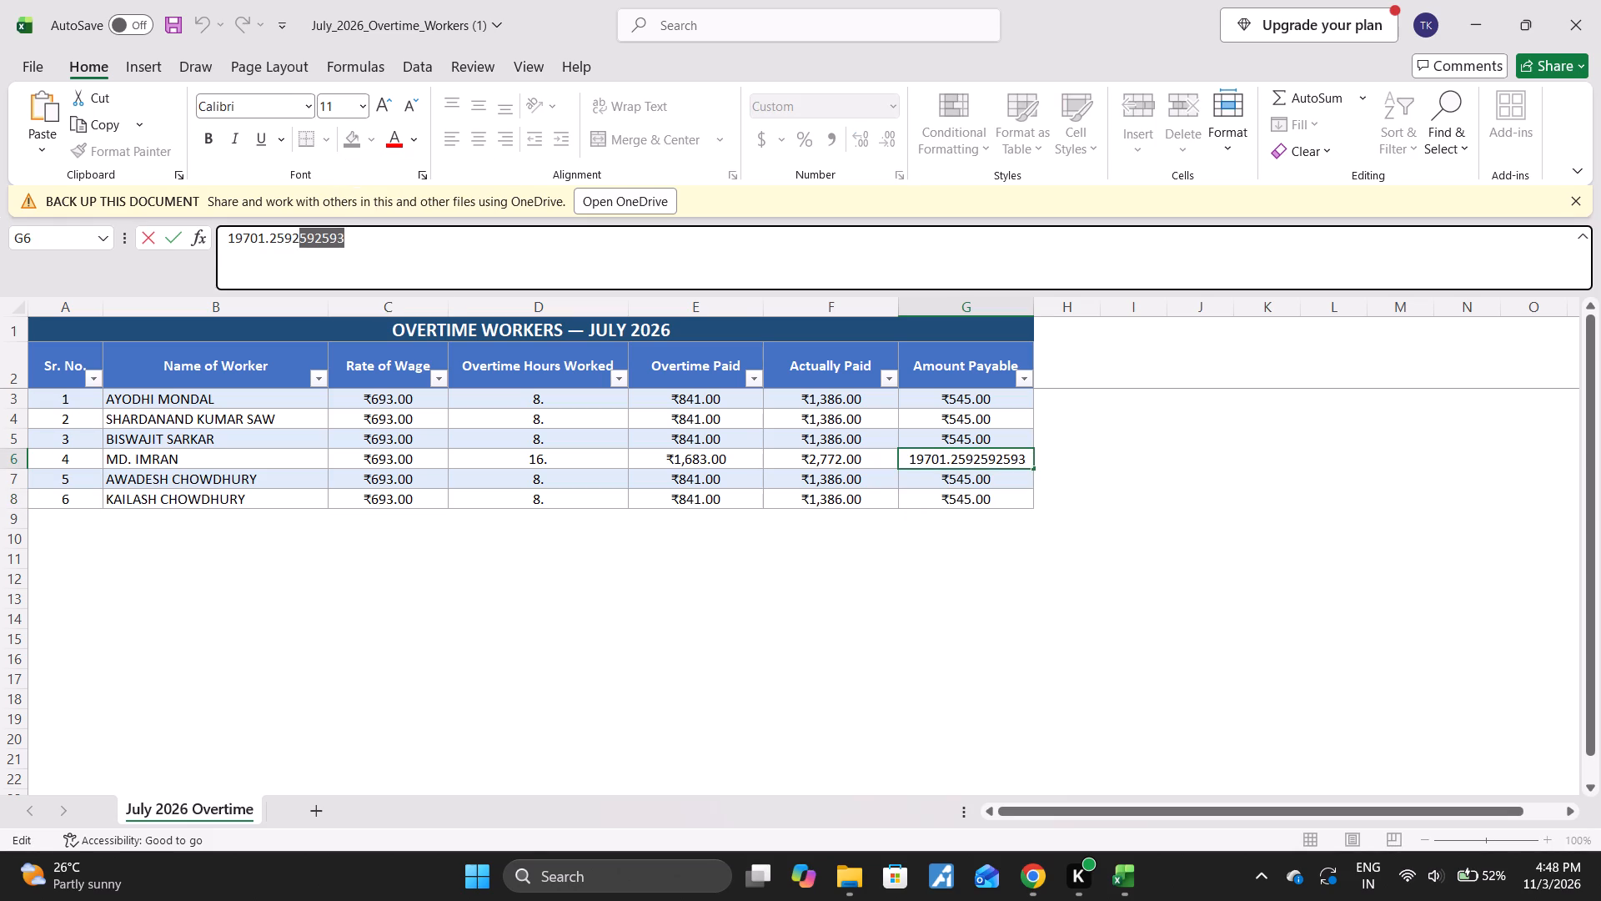
left_click_drag(284, 240, 209, 238)
key("BackSpace")
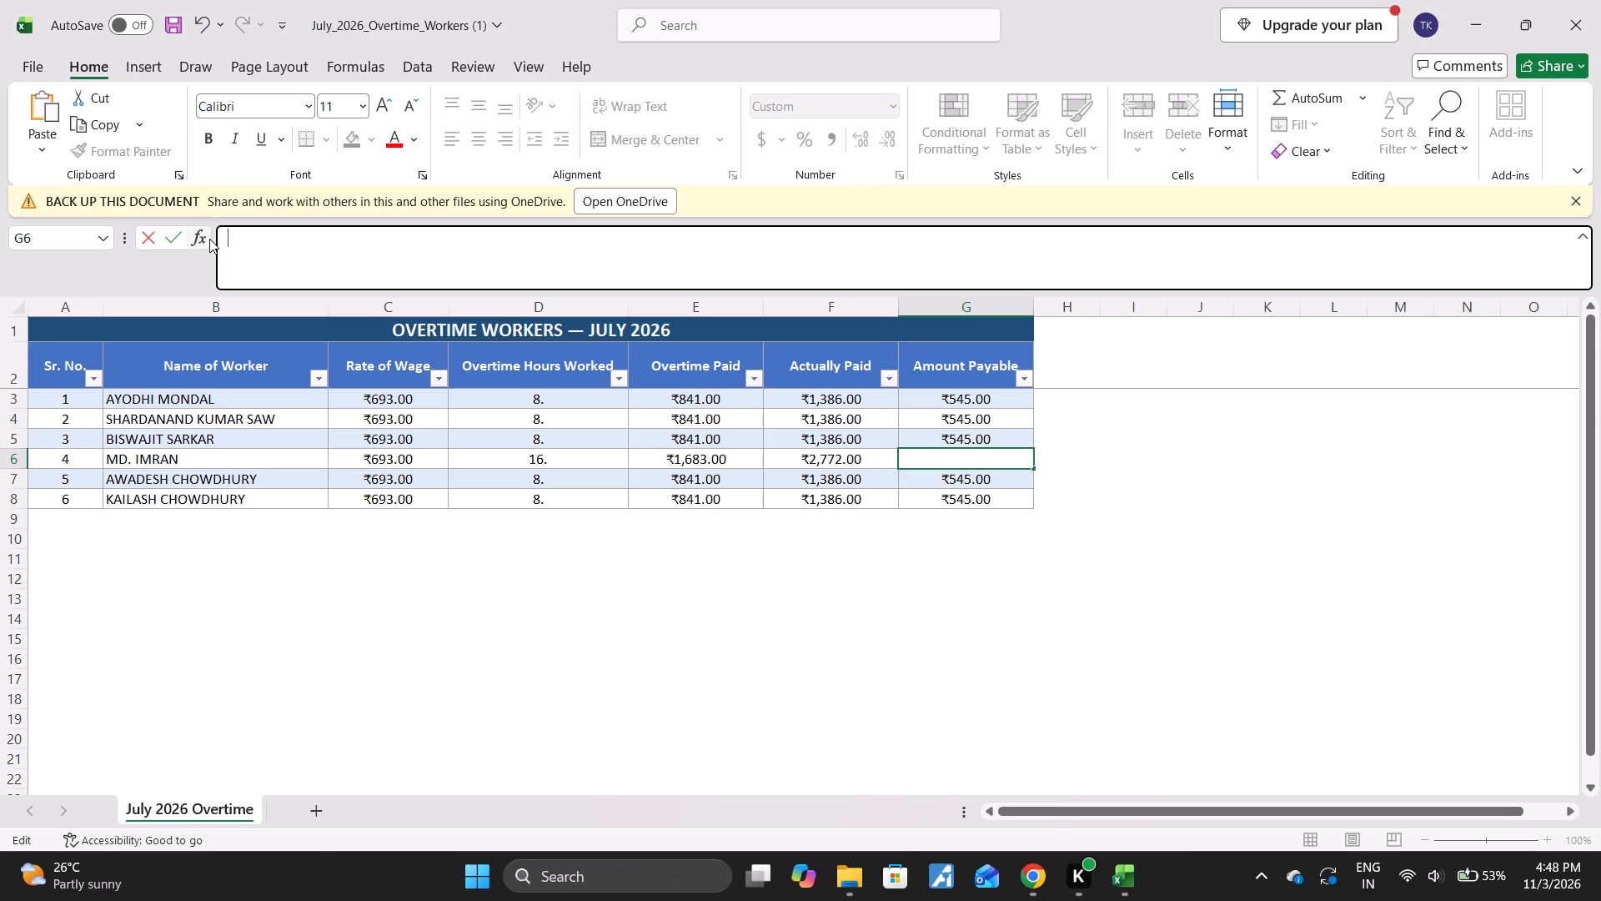
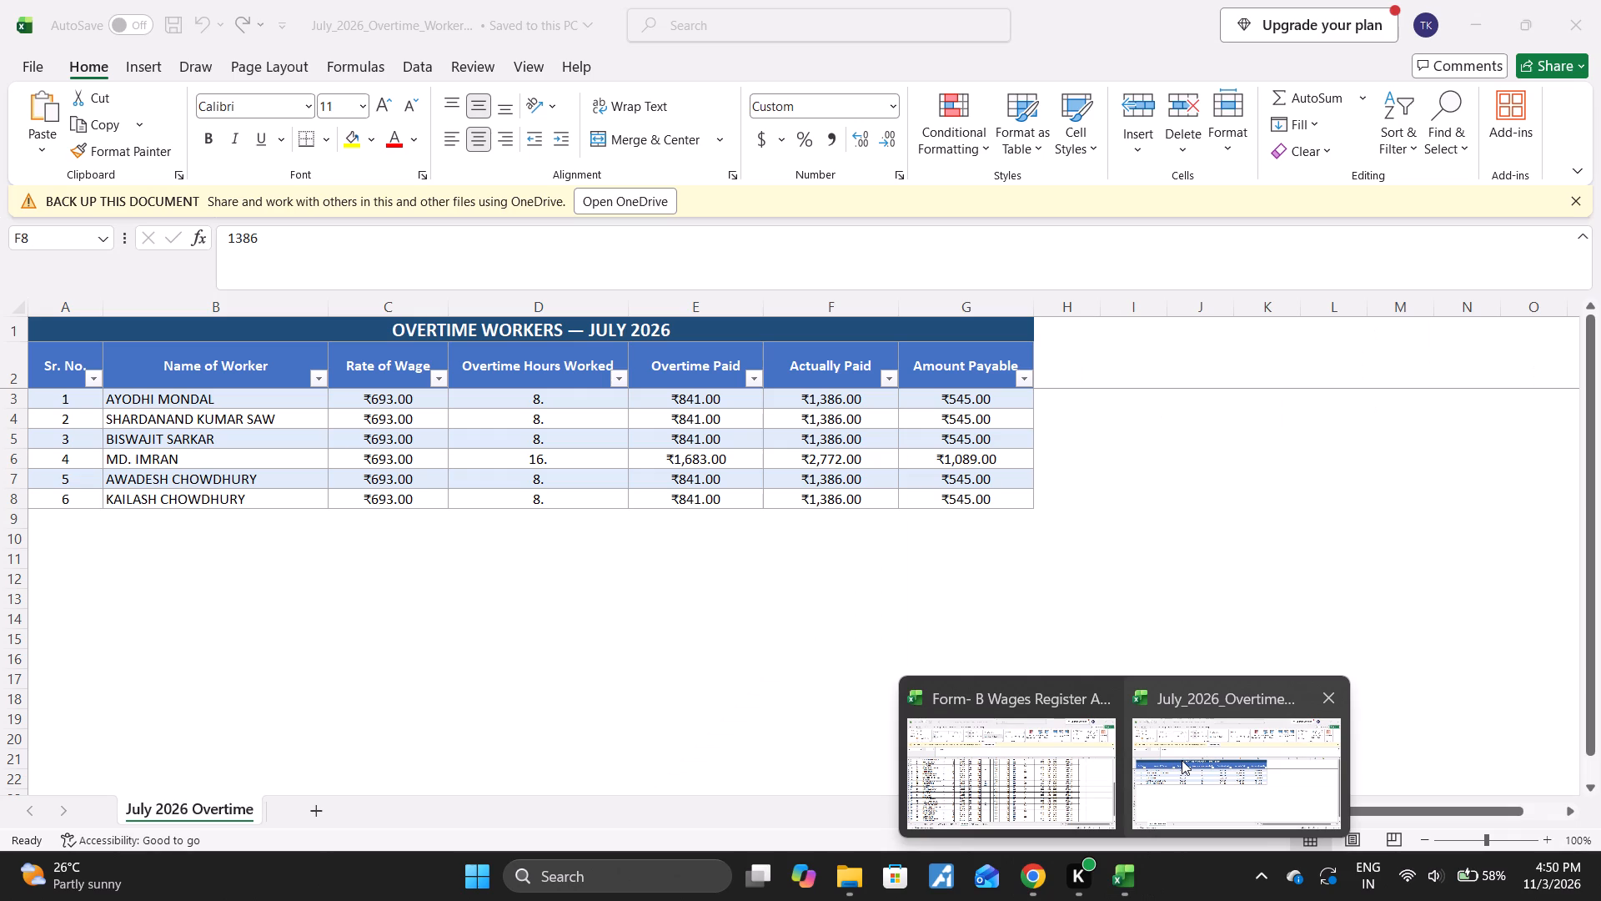
left_click(1160, 746)
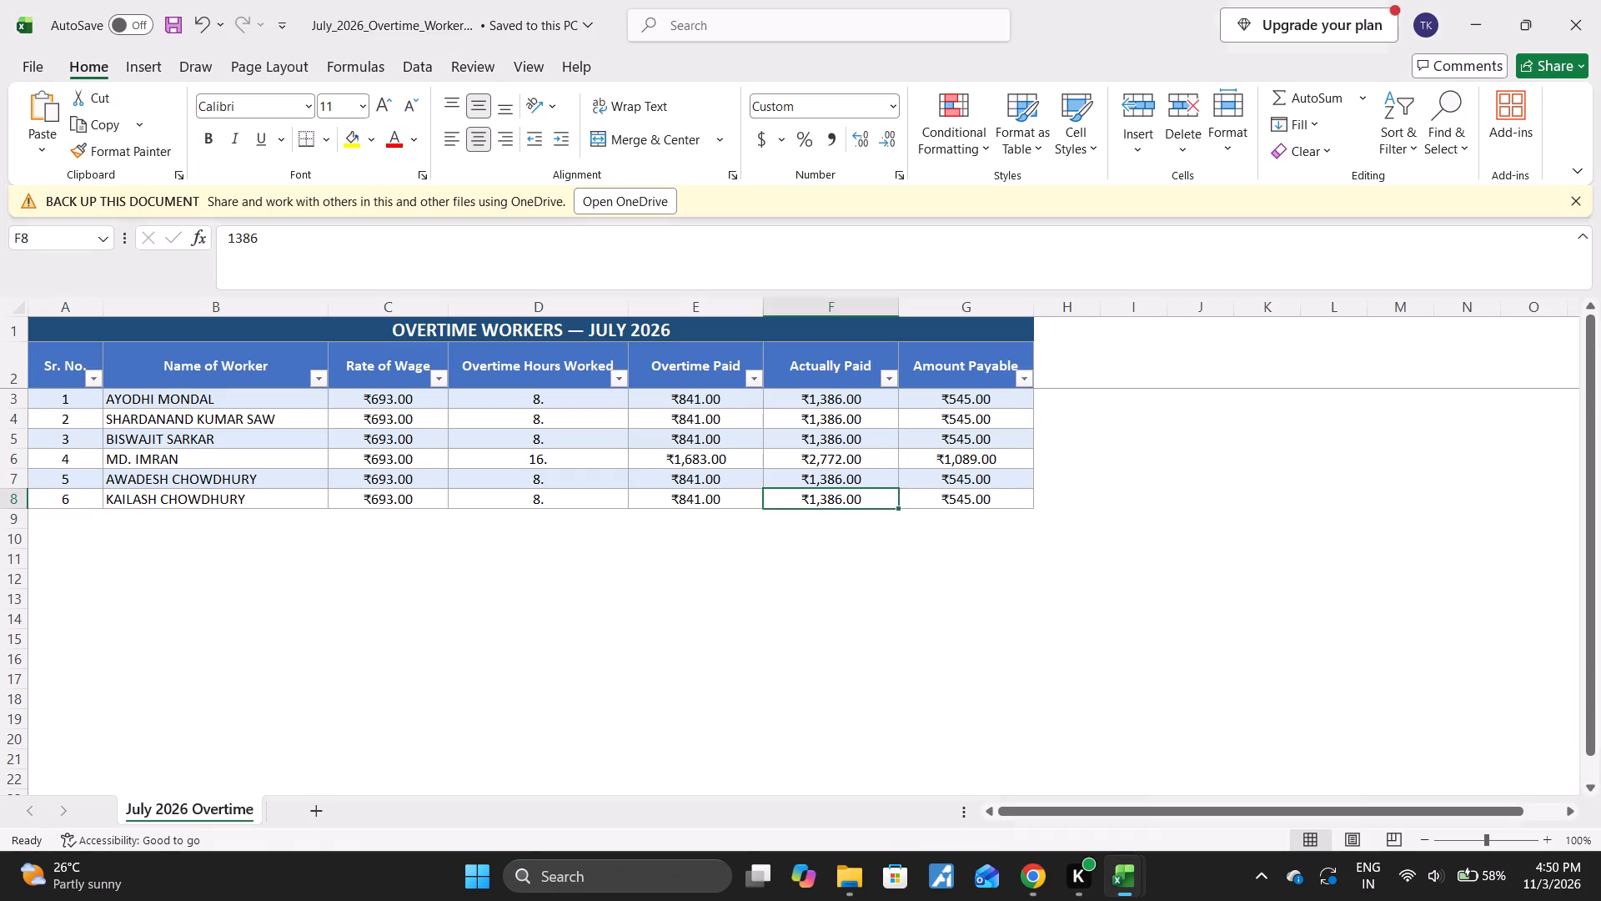
left_click(483, 333)
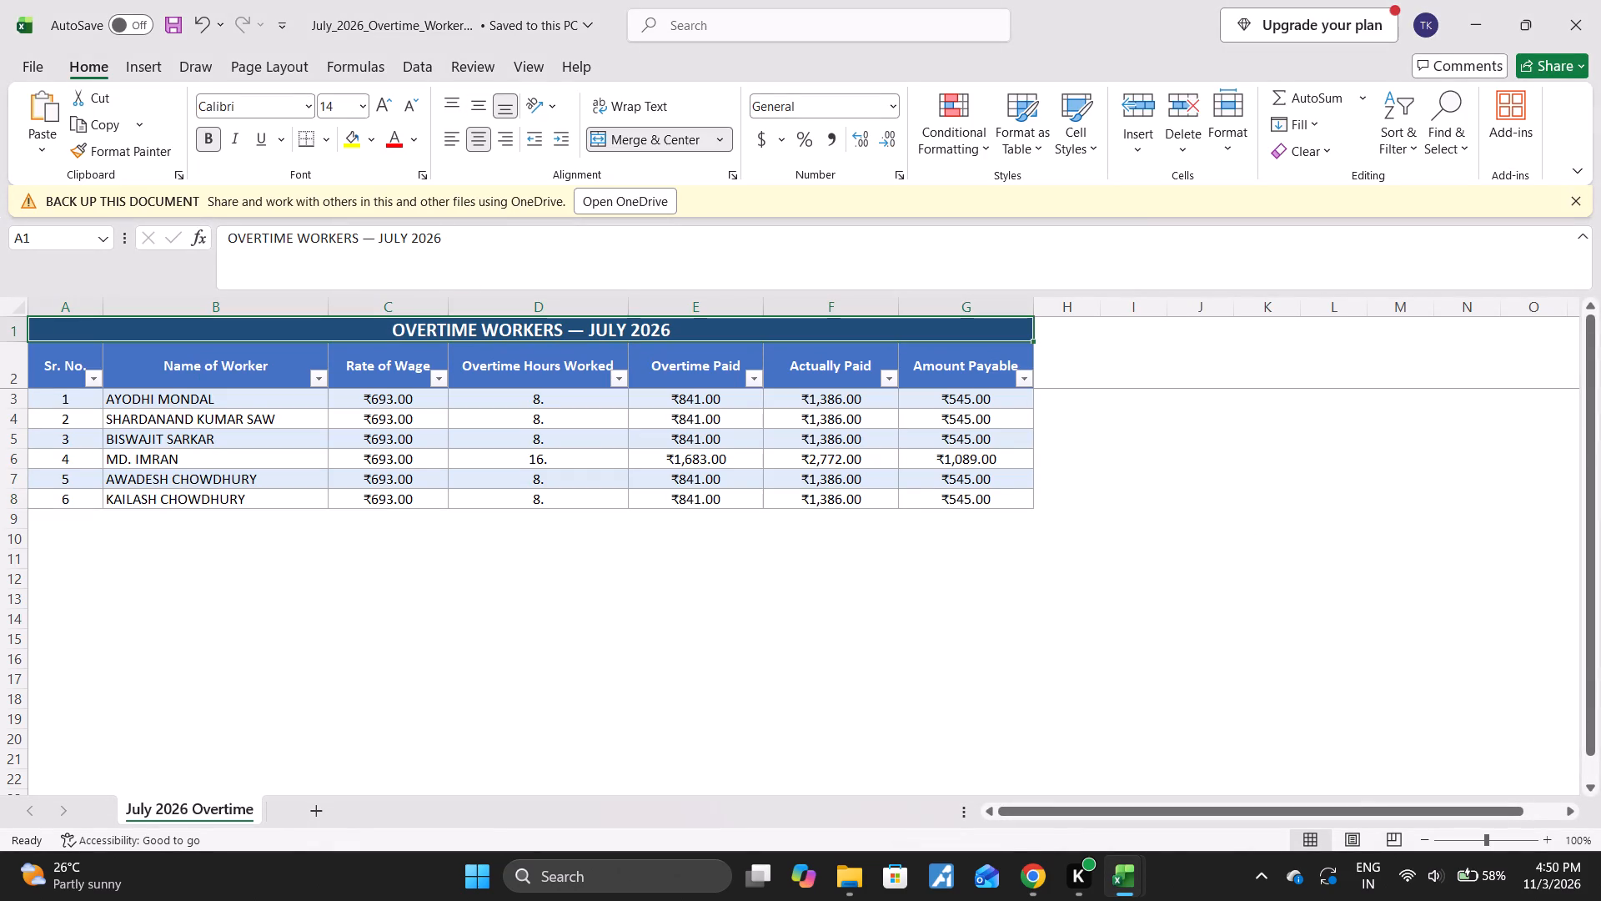
left_click(296, 240)
type("of")
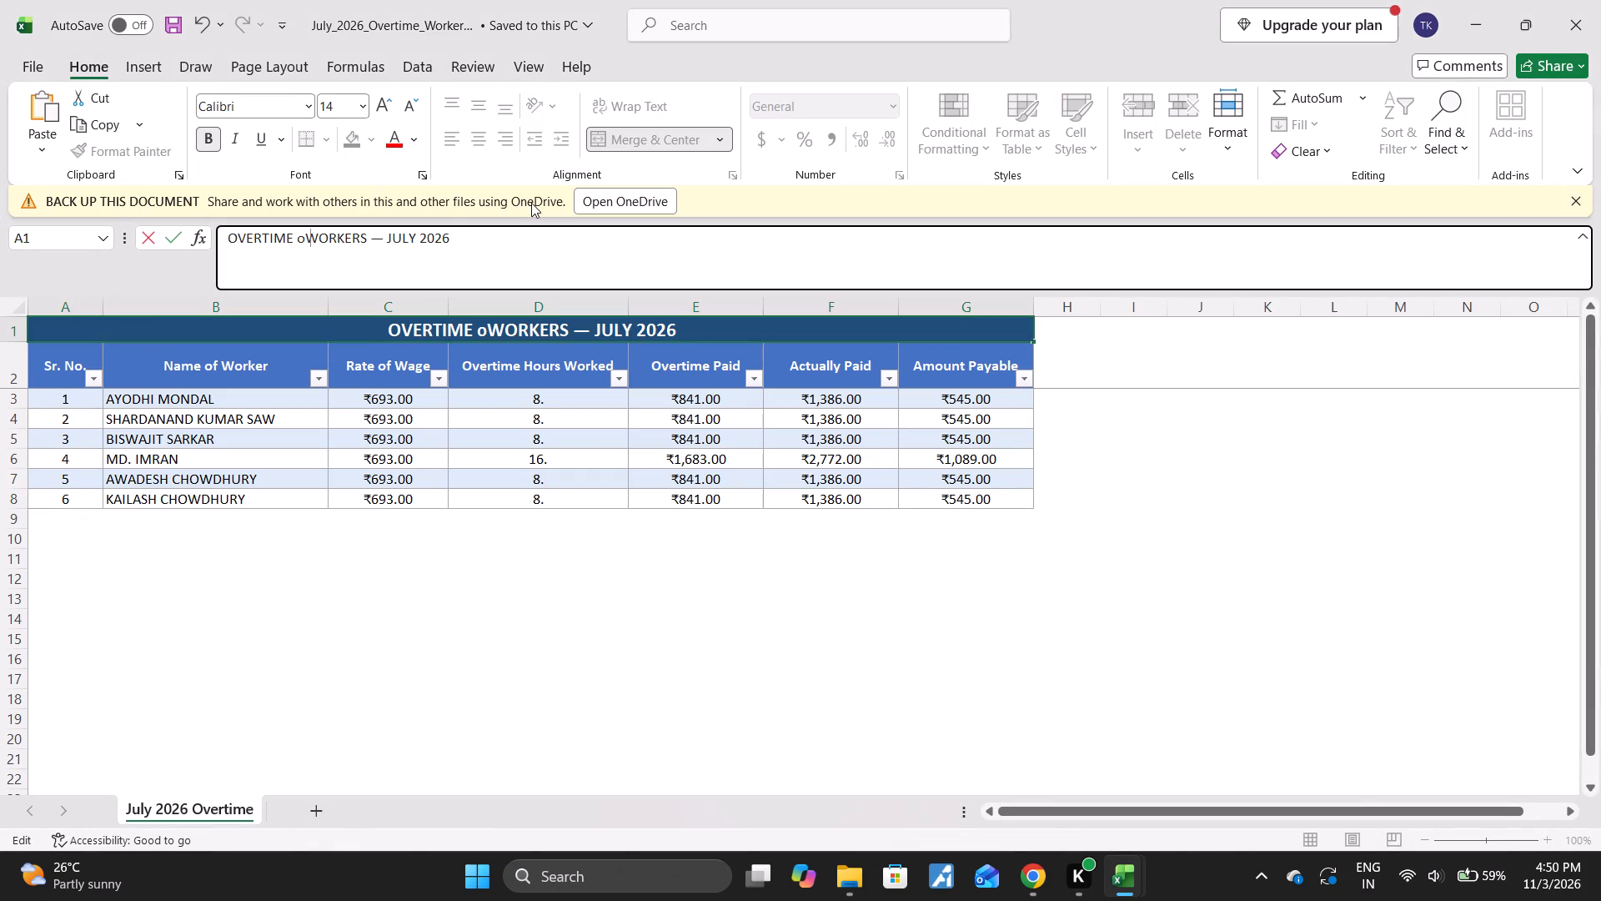
key("space")
key("BackSpace")
key("BackSpace")
key("BackSpace")
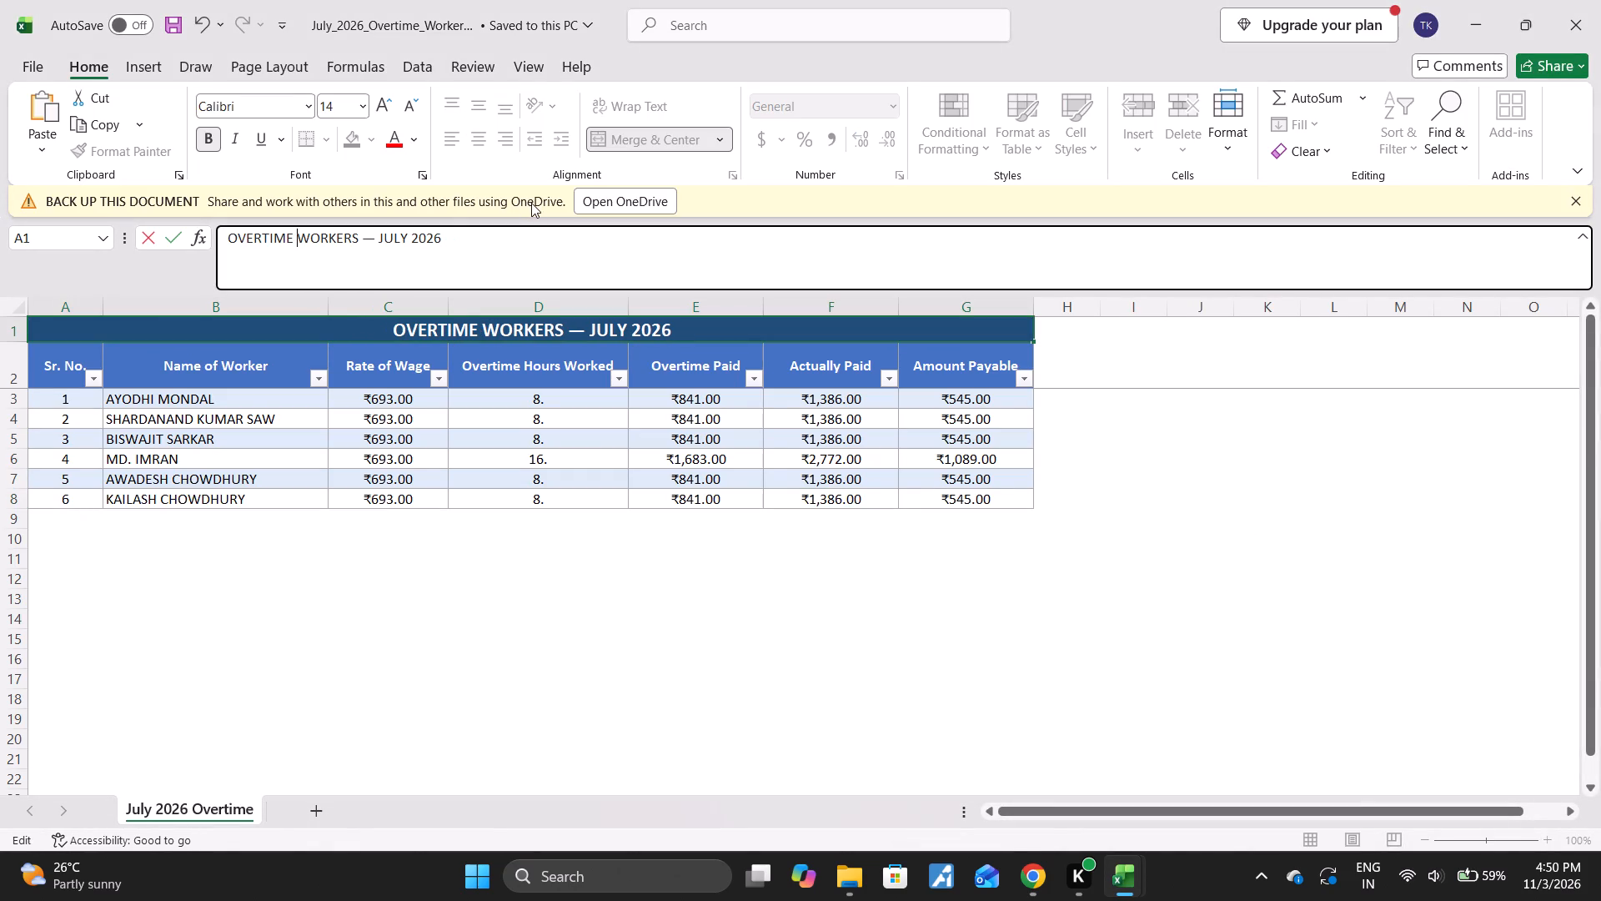
key("shift+p")
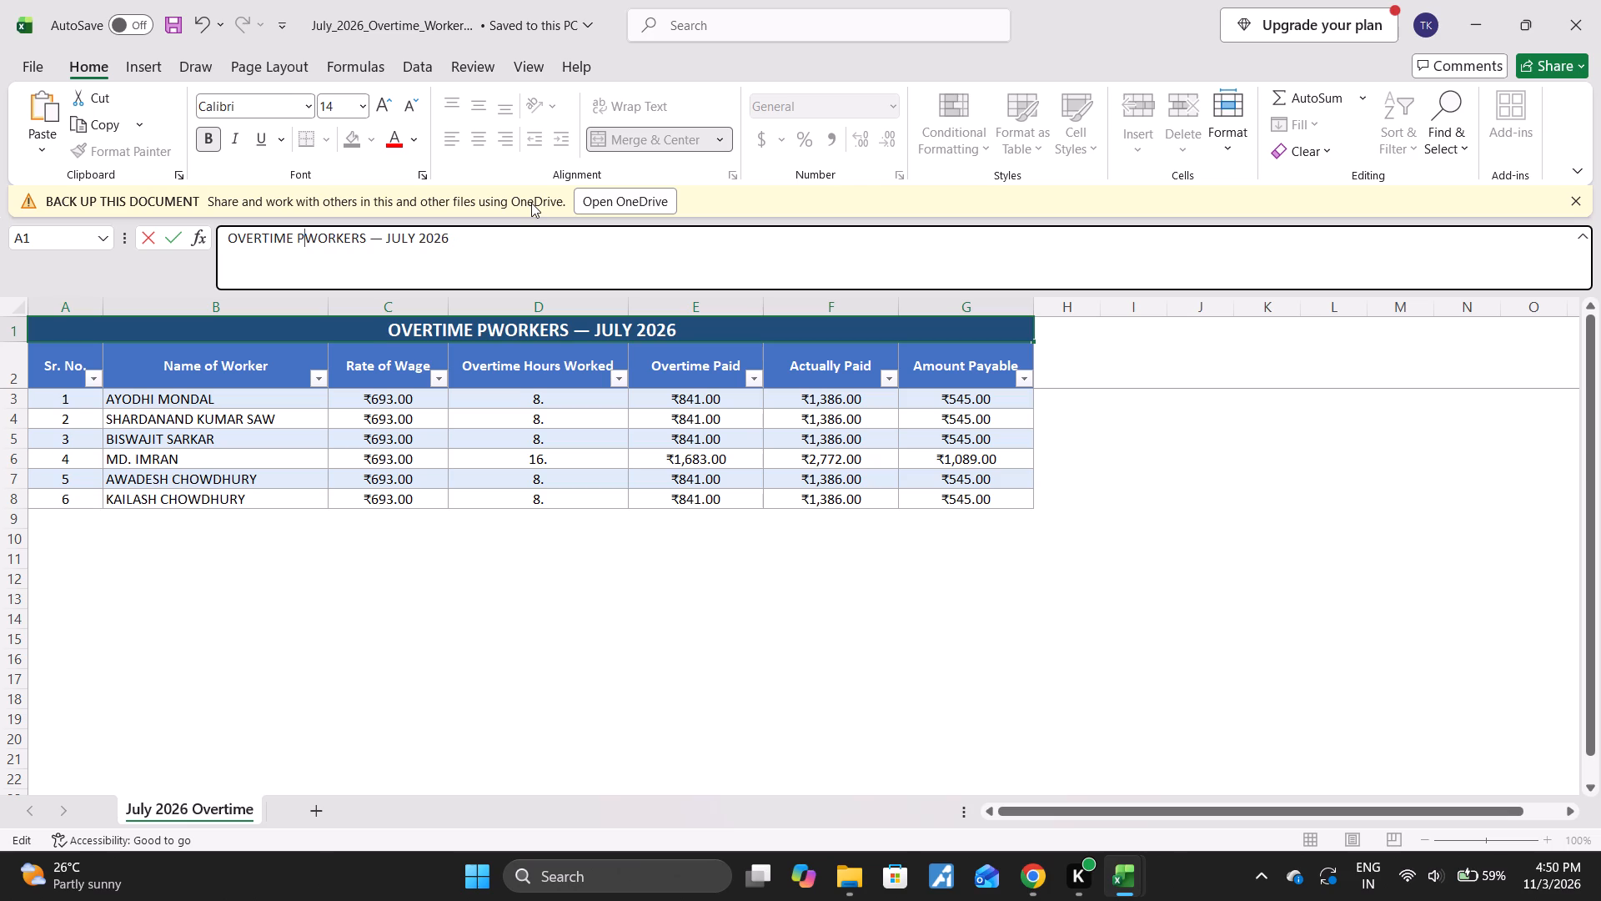
type("AYW")
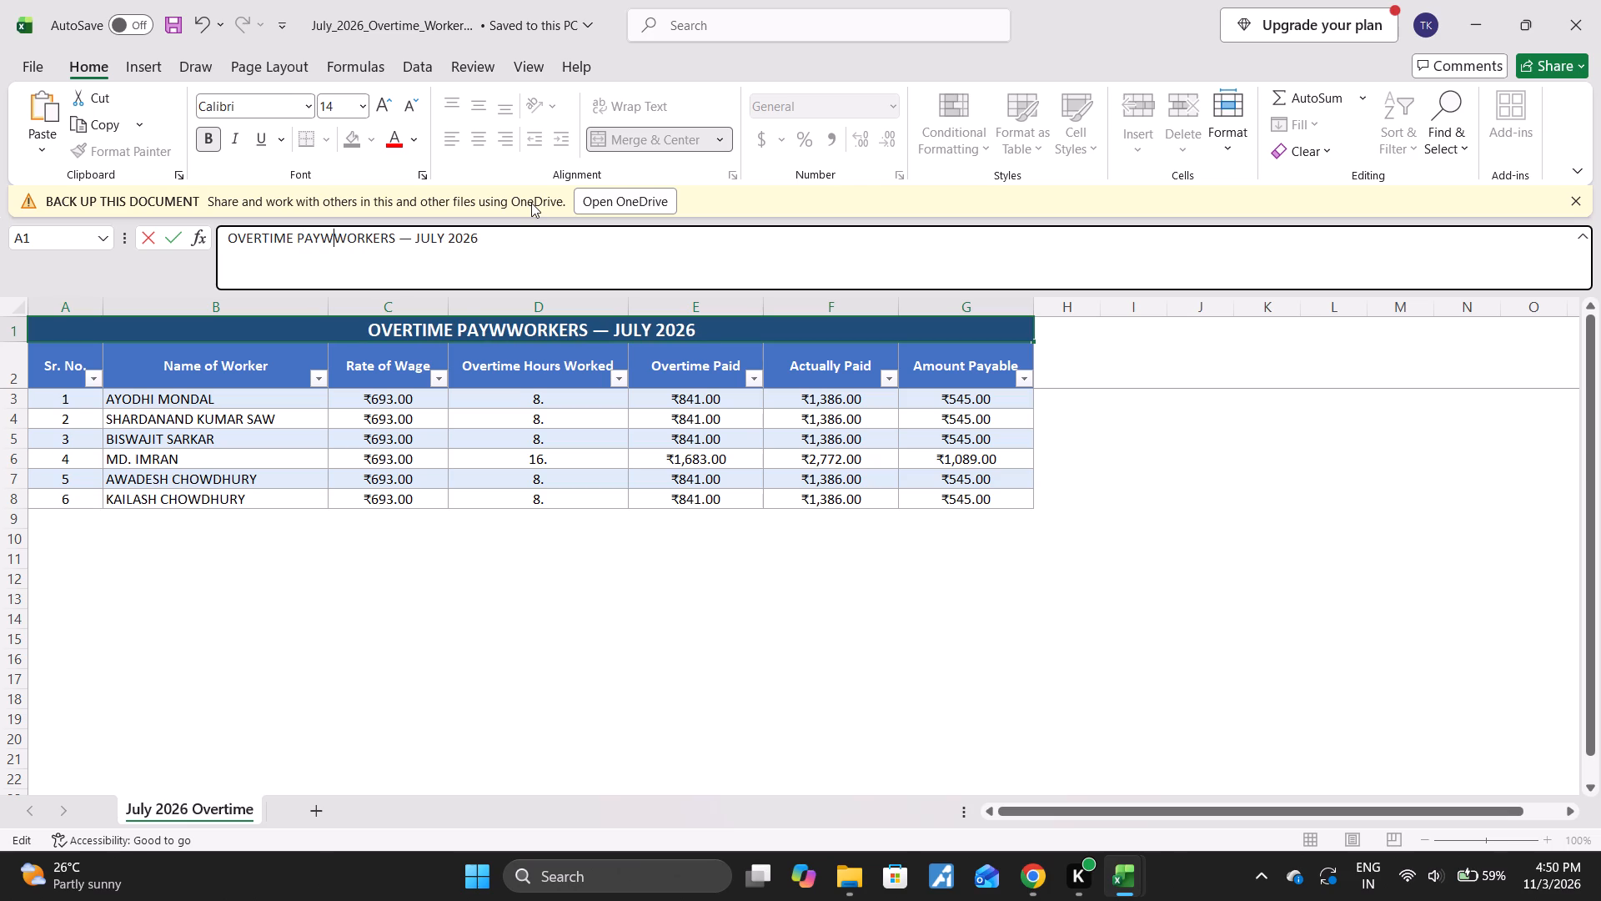
key("BackSpace")
type("MENT")
key("space")
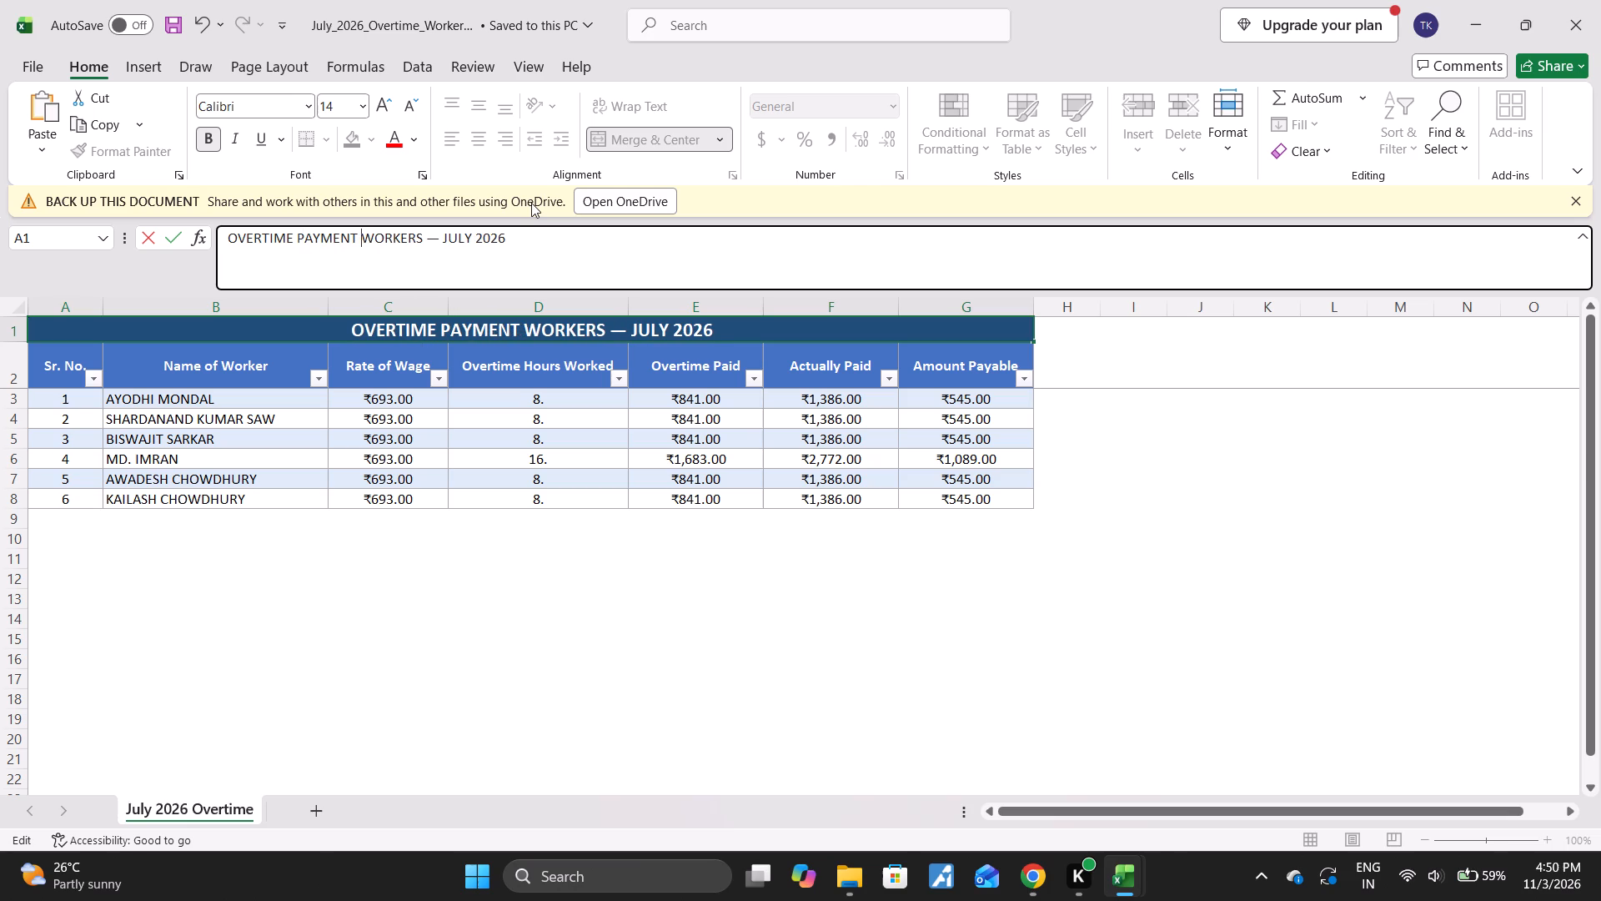
type("OF")
key("space")
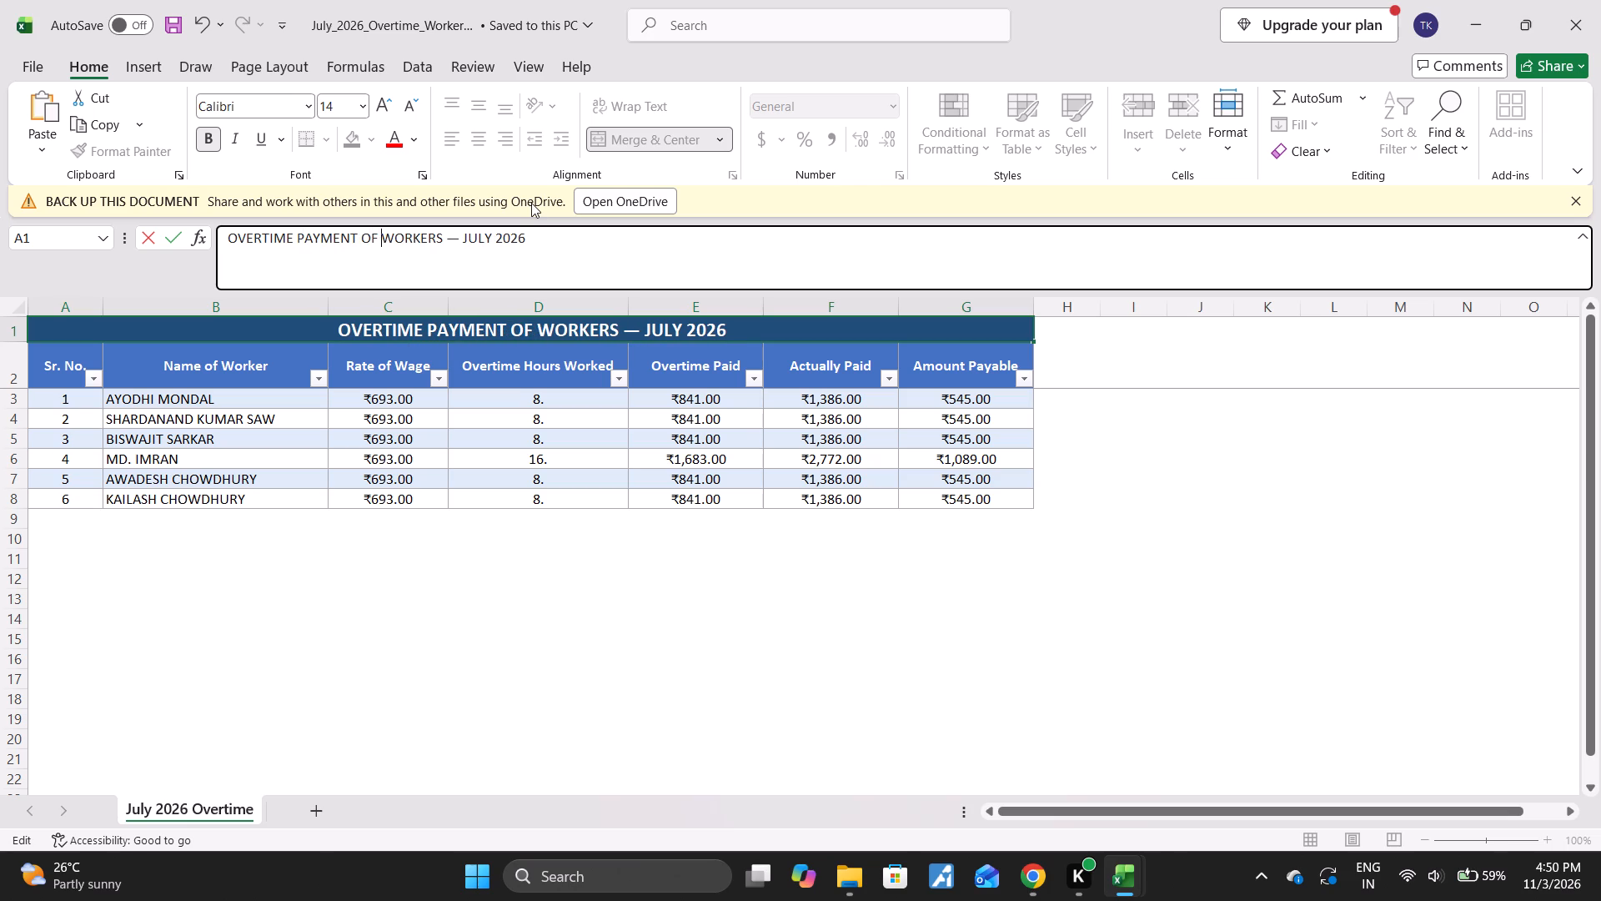
left_click(461, 236)
key("BackSpace")
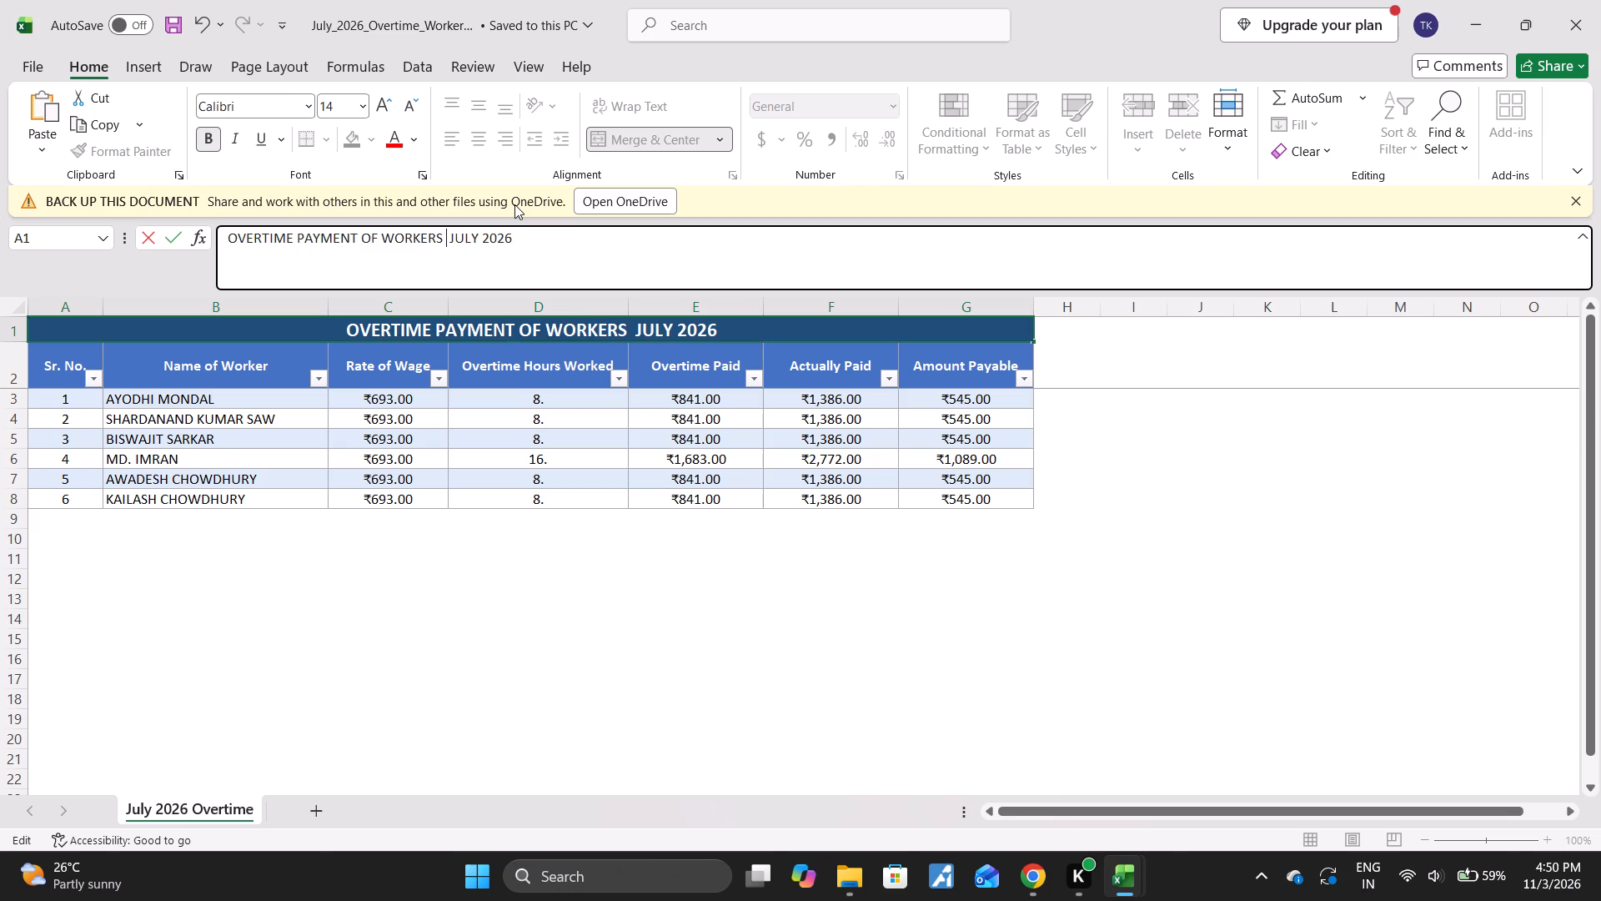
type("FOR THE MONTH O")
key("f")
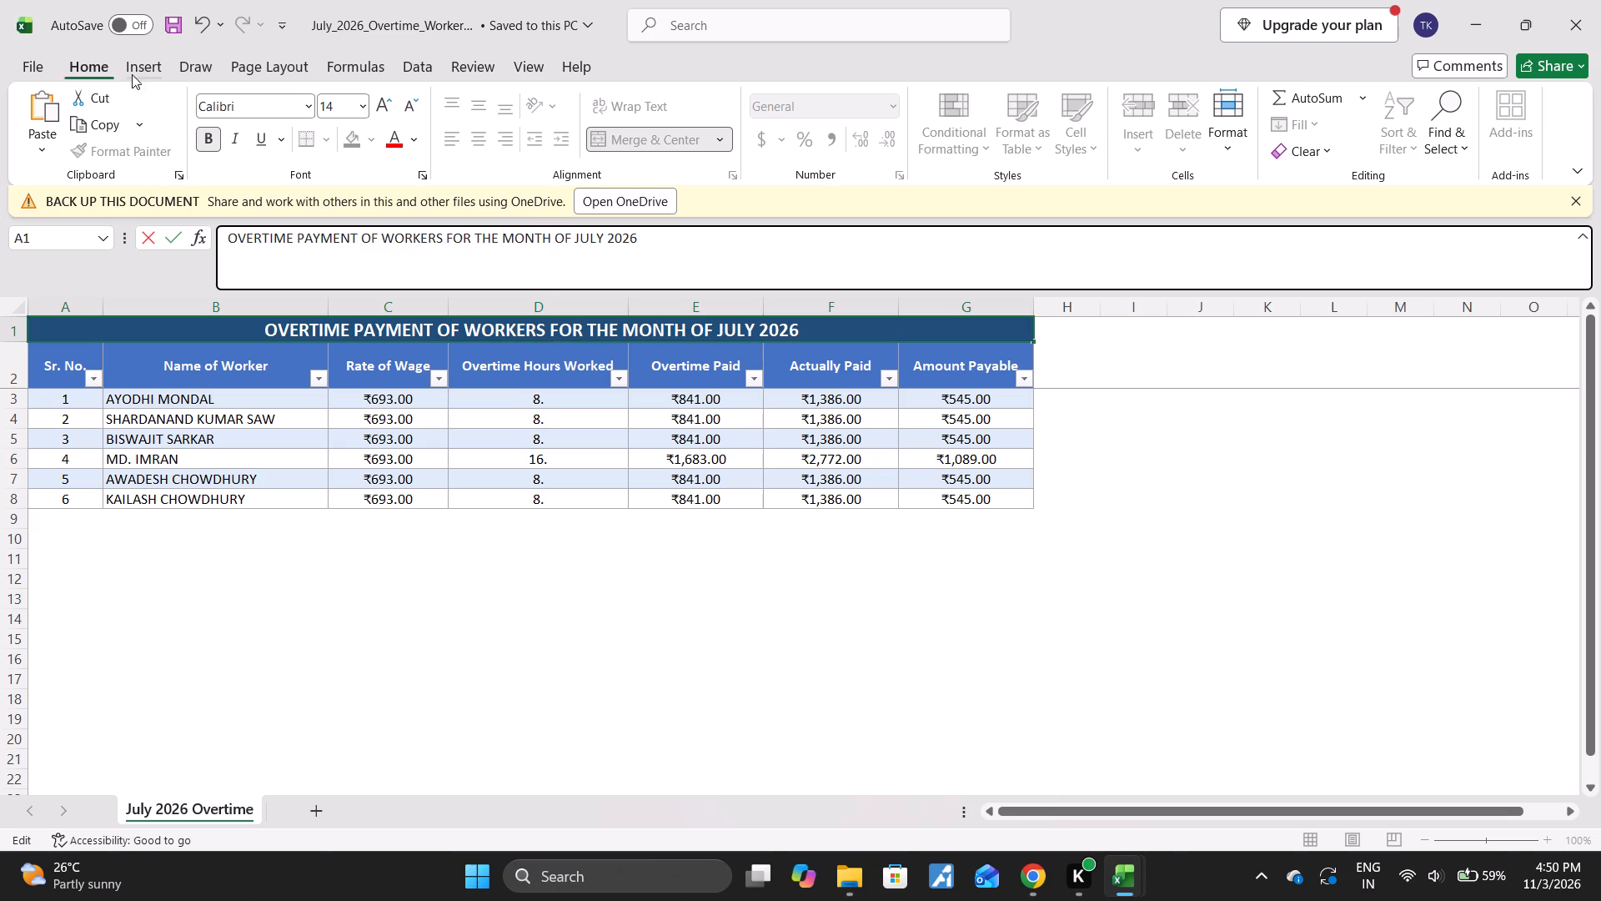
Save the July 2026 overtime workbook with its new title.
left_click(176, 18)
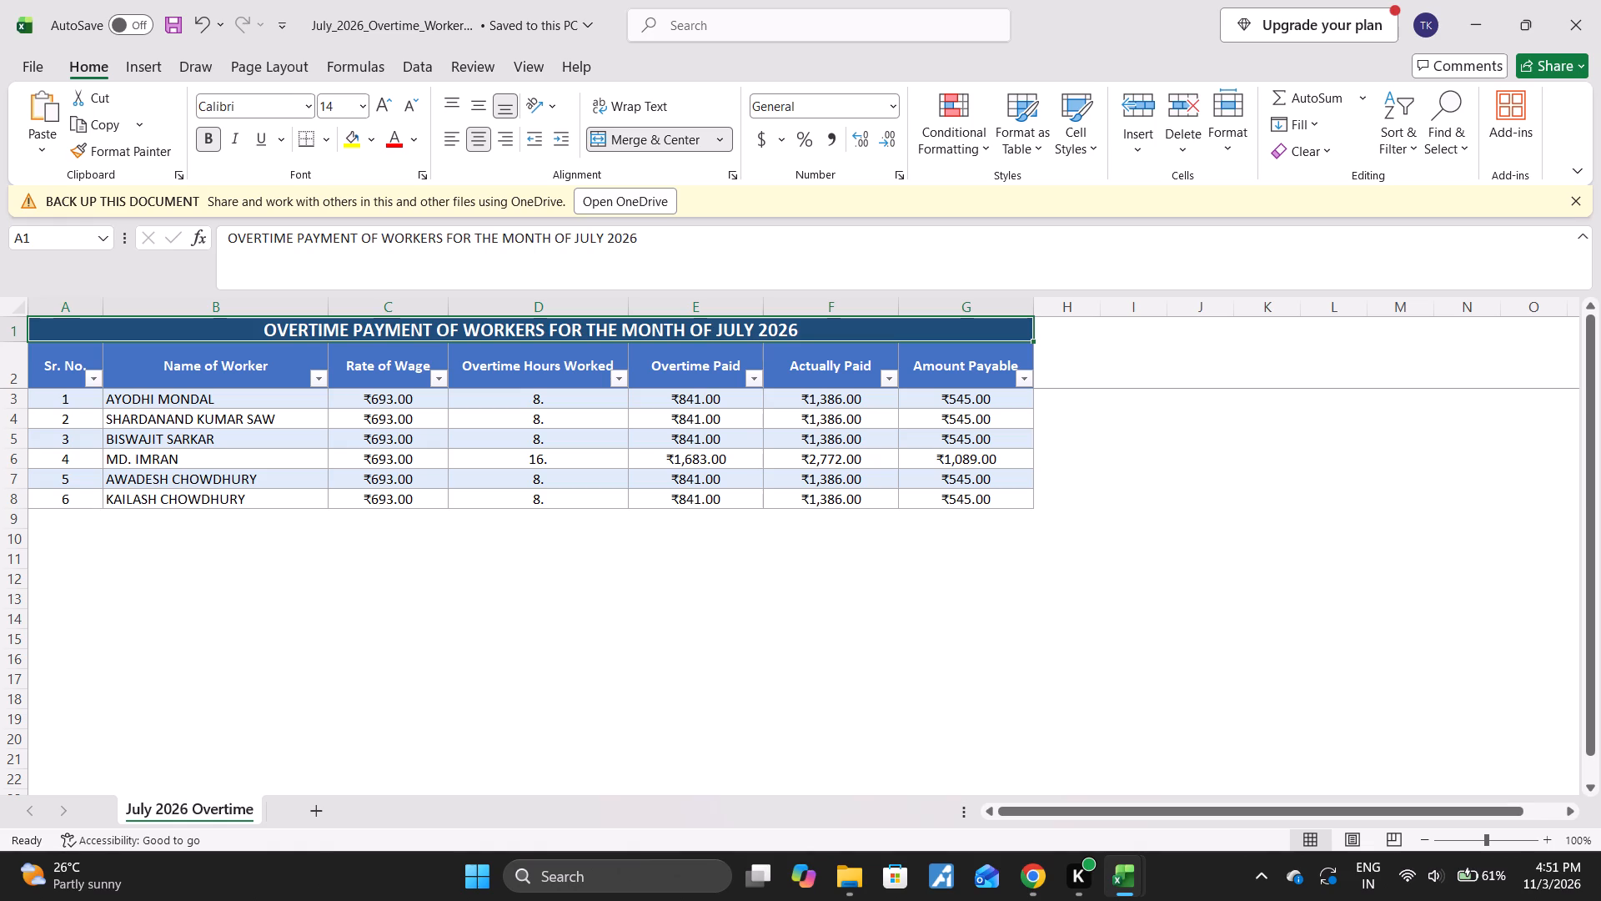
Rename the "Actually Paid" column header in cell F2 to "Overtime Payable".
left_click(841, 375)
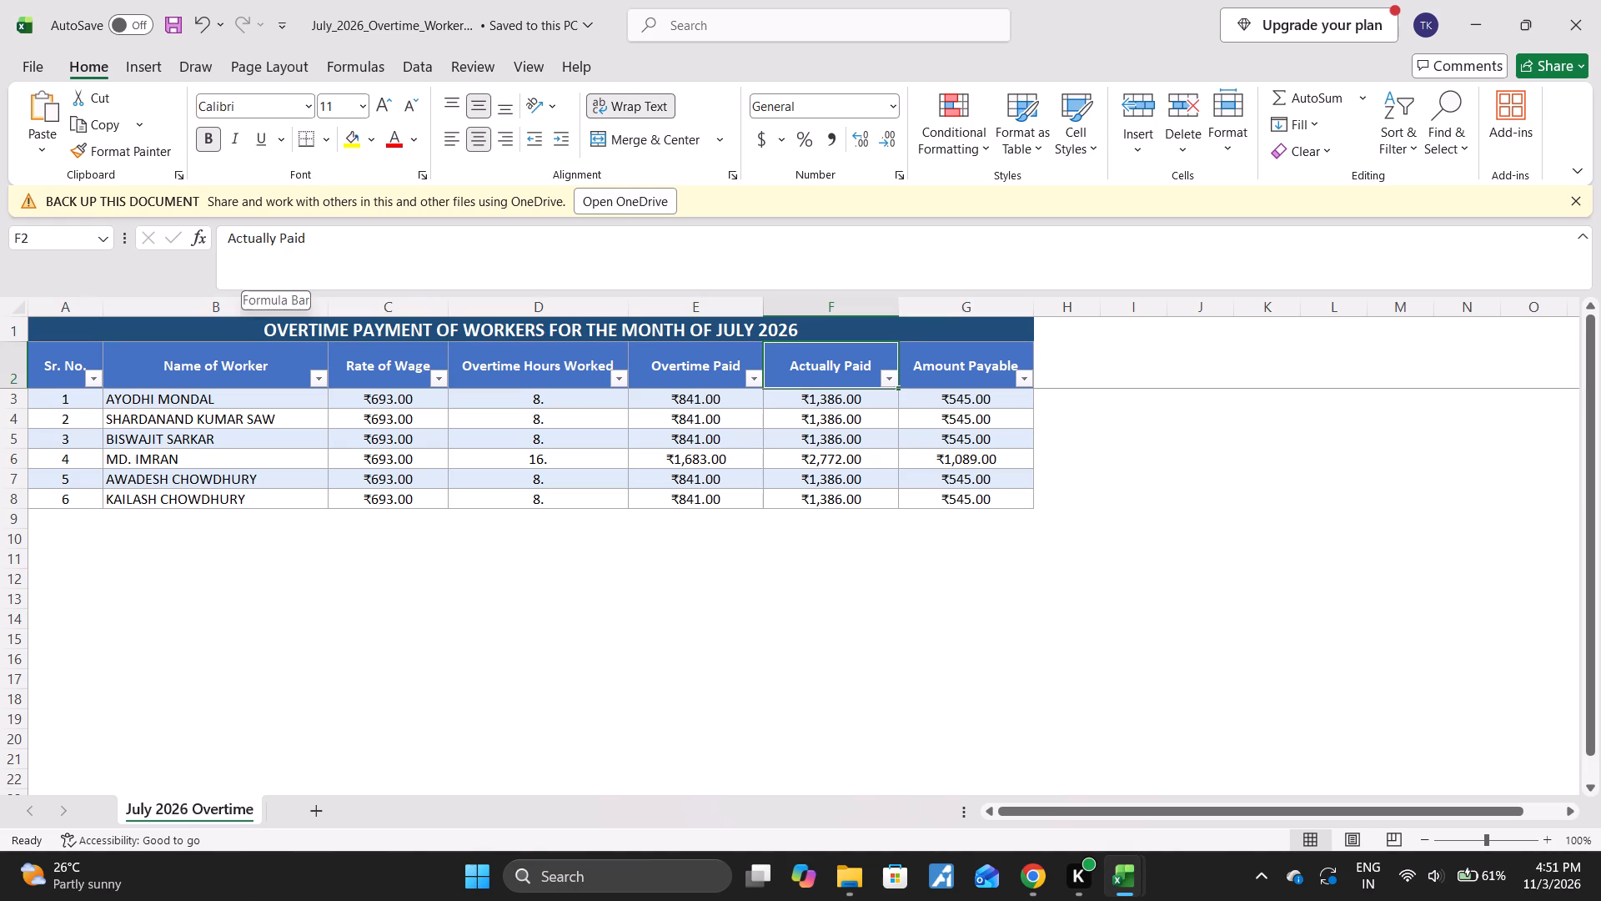
left_click_drag(314, 235, 223, 239)
left_click(223, 239)
left_click_drag(311, 237, 231, 245)
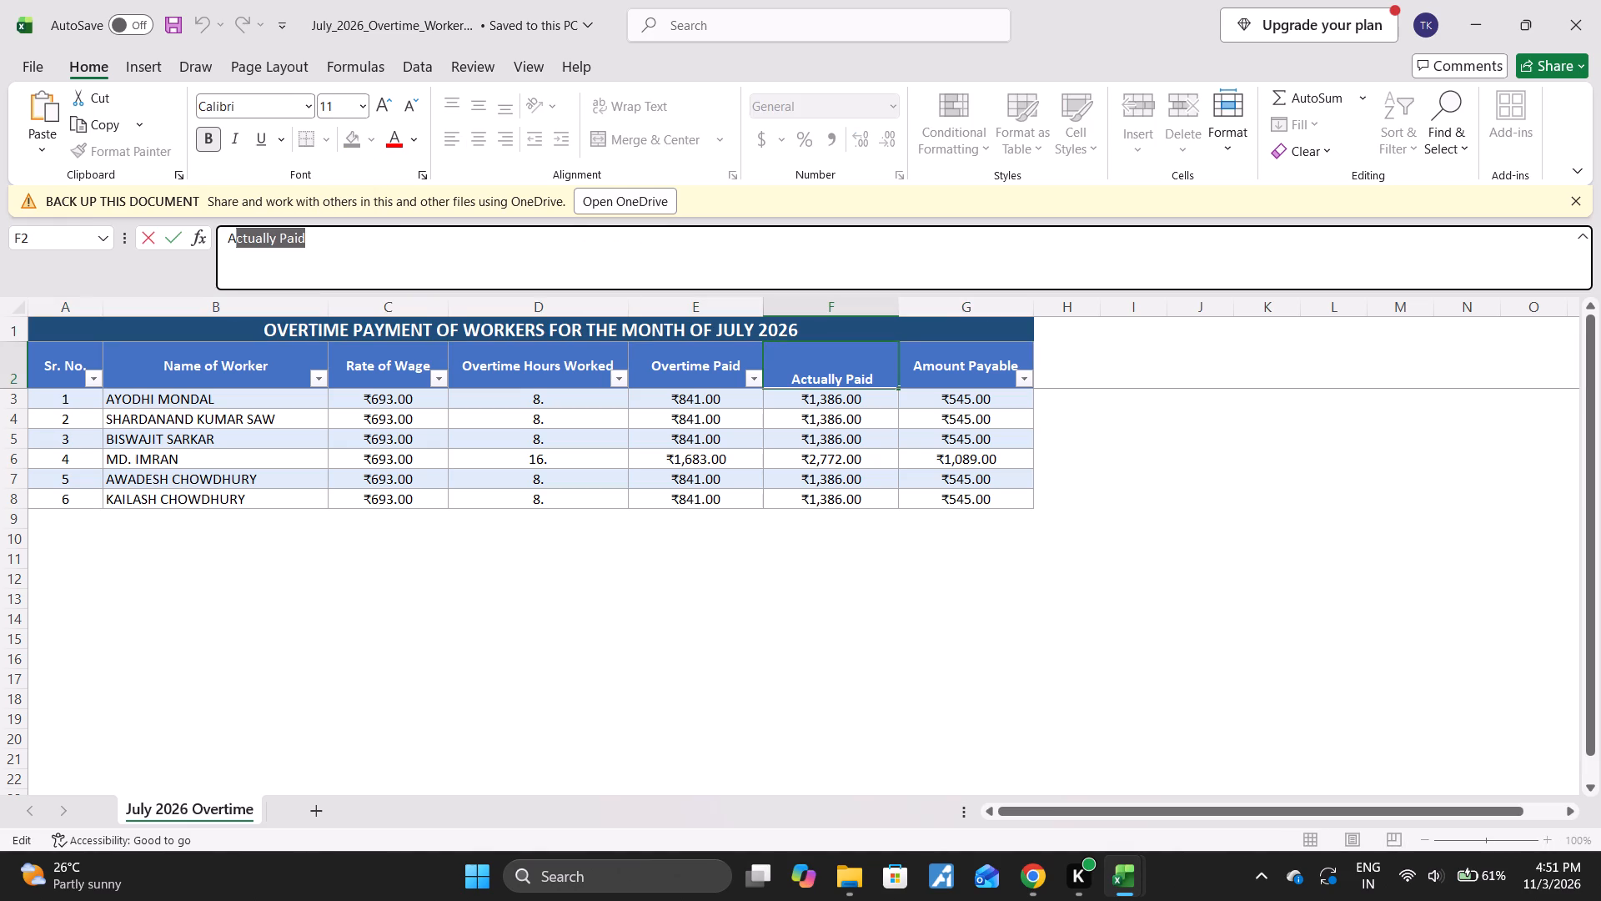
left_click_drag(231, 245, 205, 246)
key("o")
key("BackSpace")
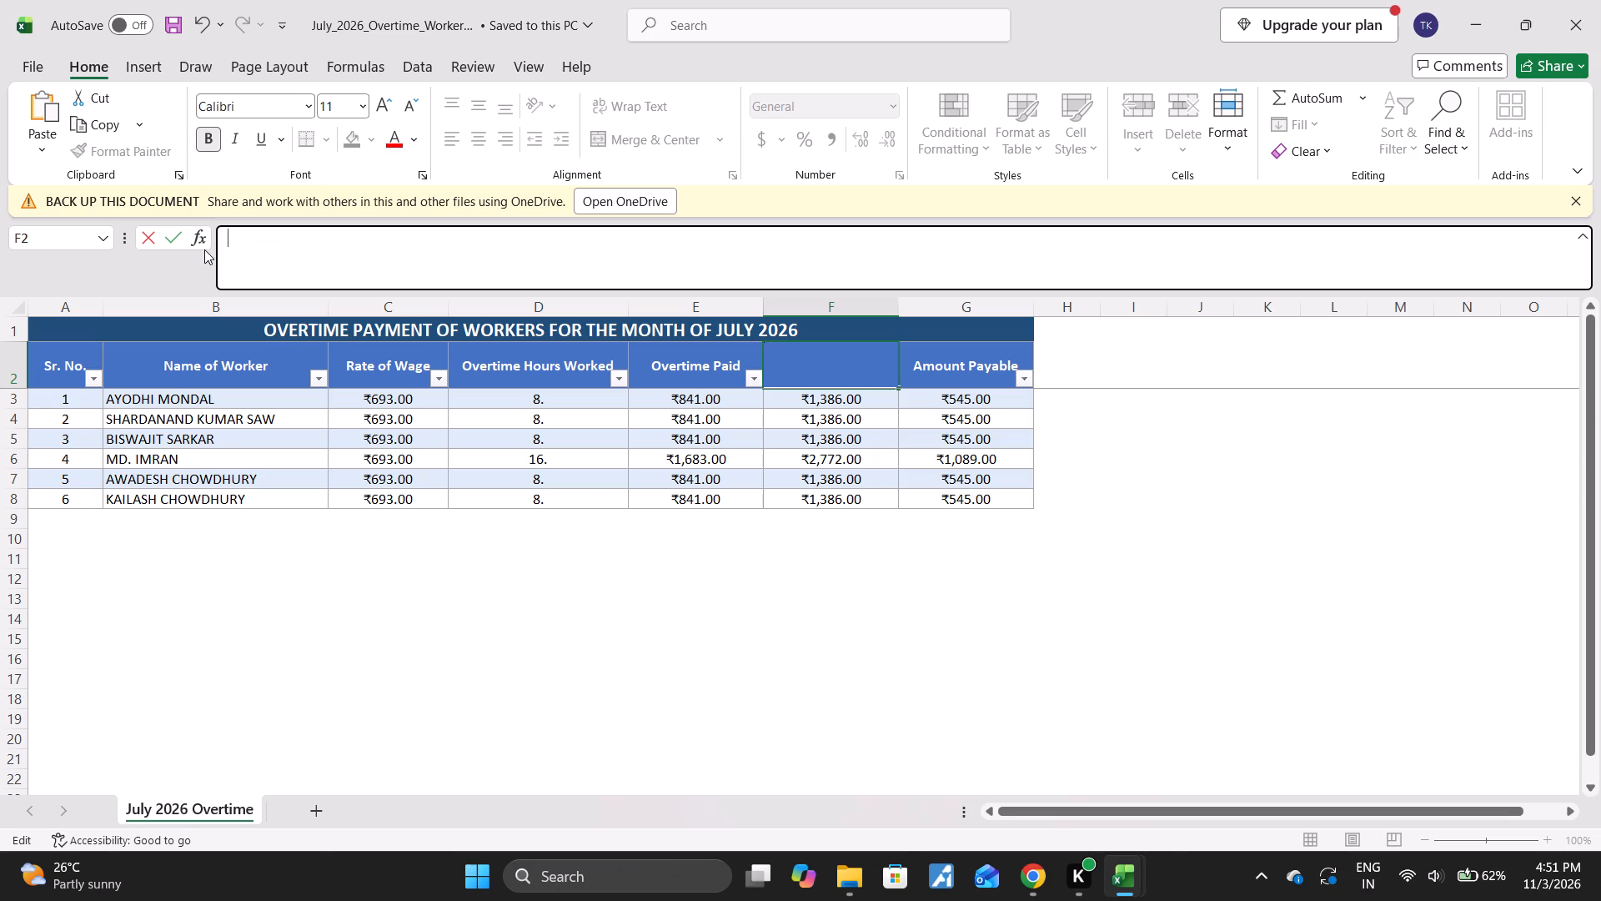
key("o")
type("vertime Payable")
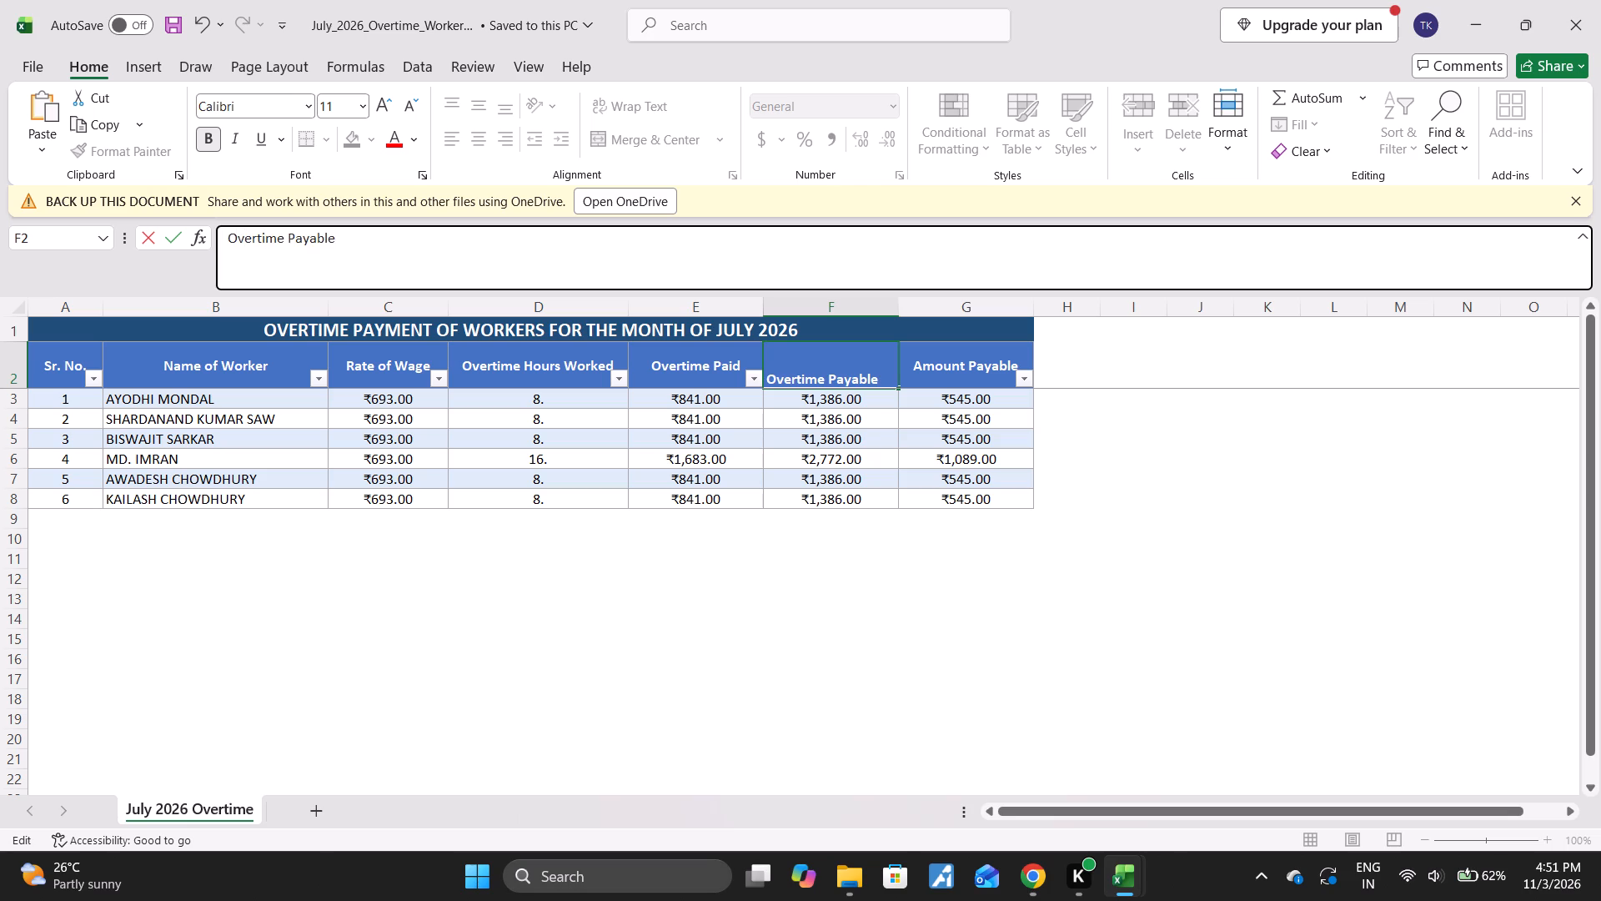
Rename the "Amount Payable" column header in cell G2 to "Differences of Overtime to be Paid".
left_click(950, 366)
left_click(222, 236)
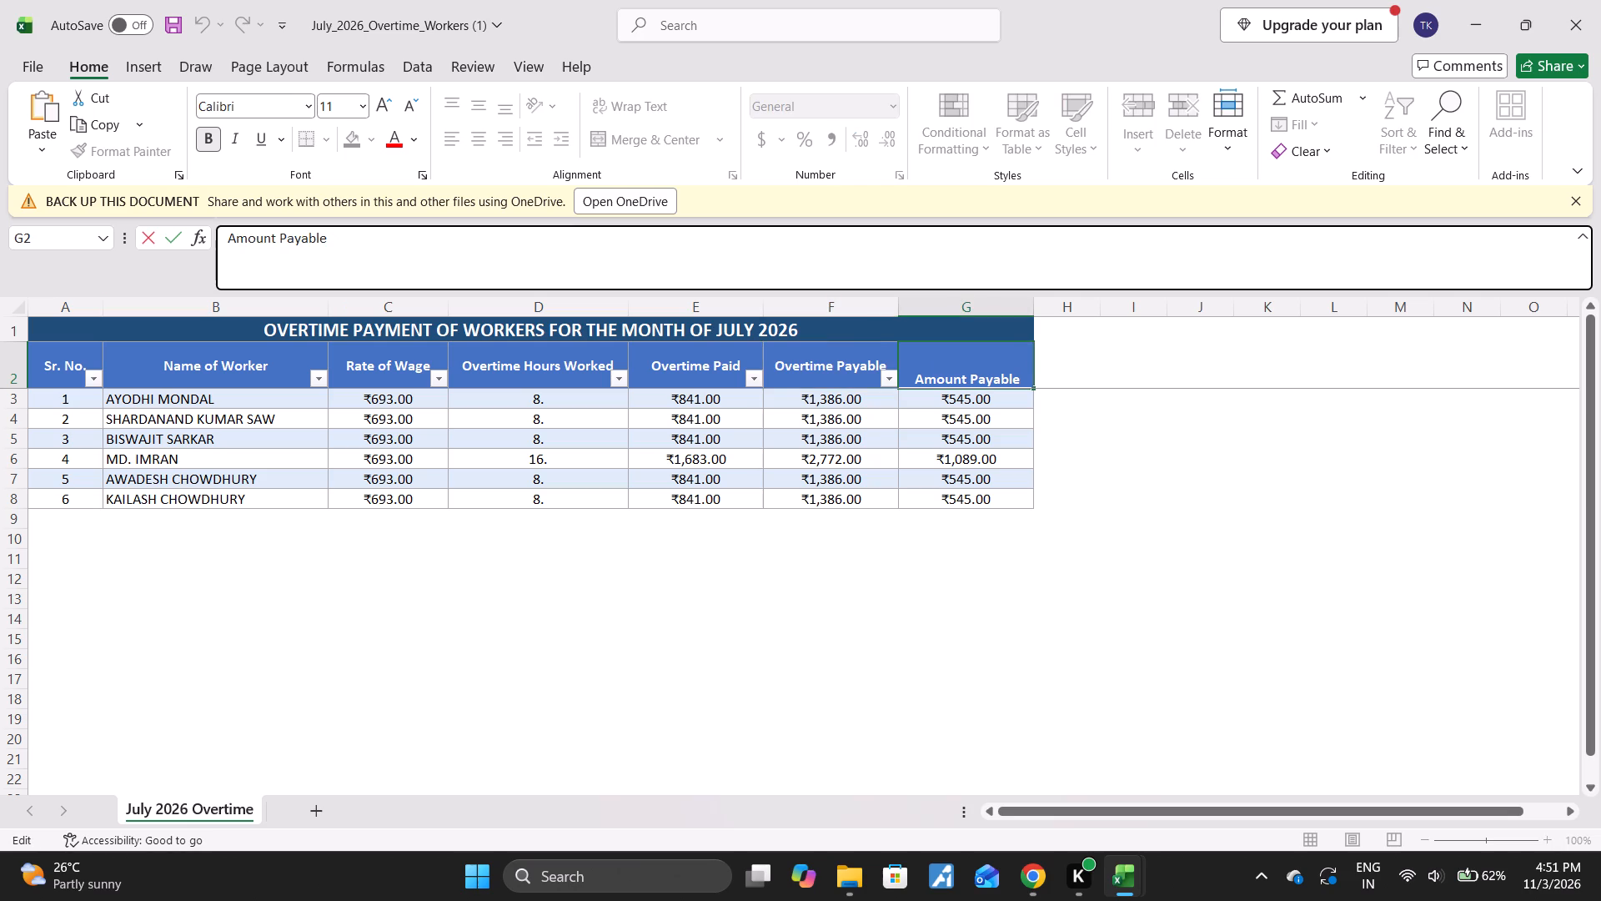
type("Differe")
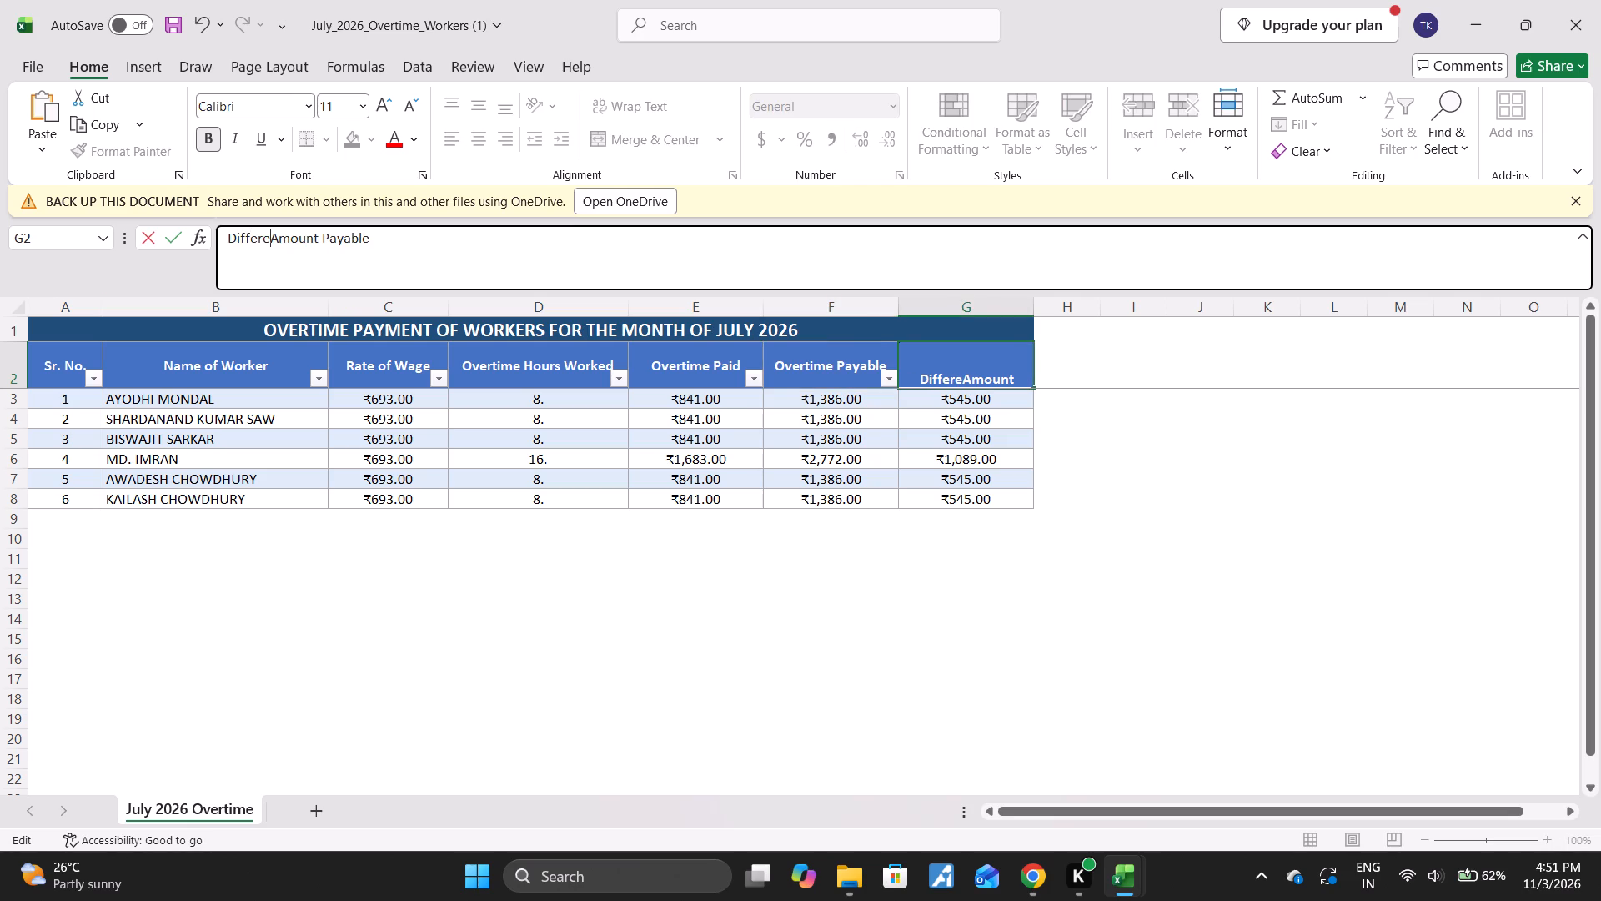
type("nces")
key("BackSpace")
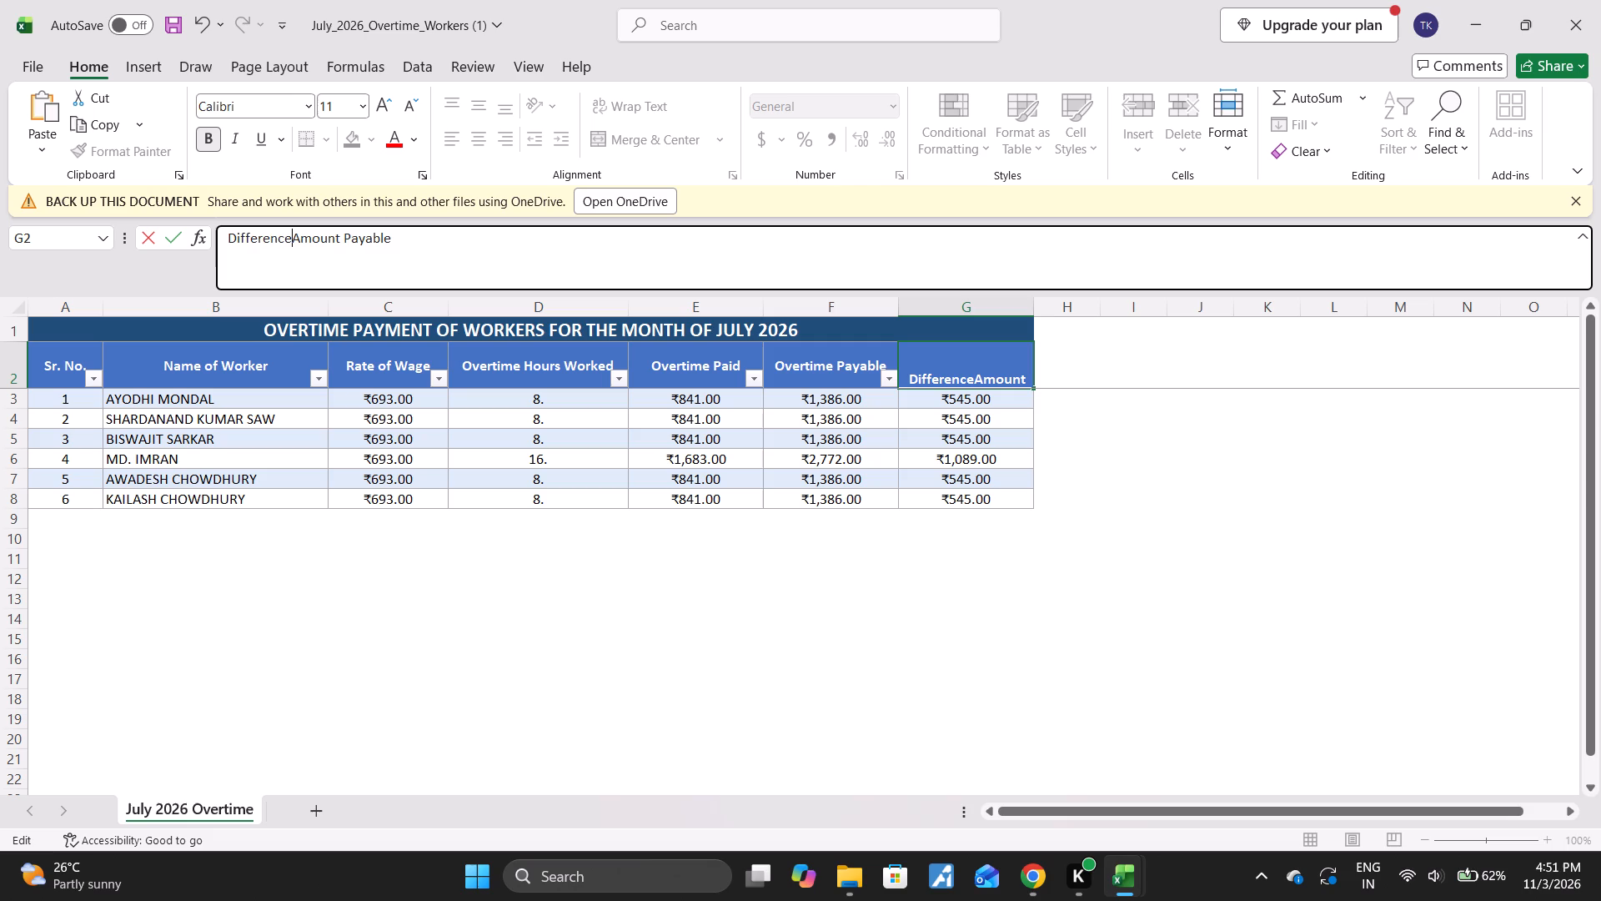
type("s of")
key("space")
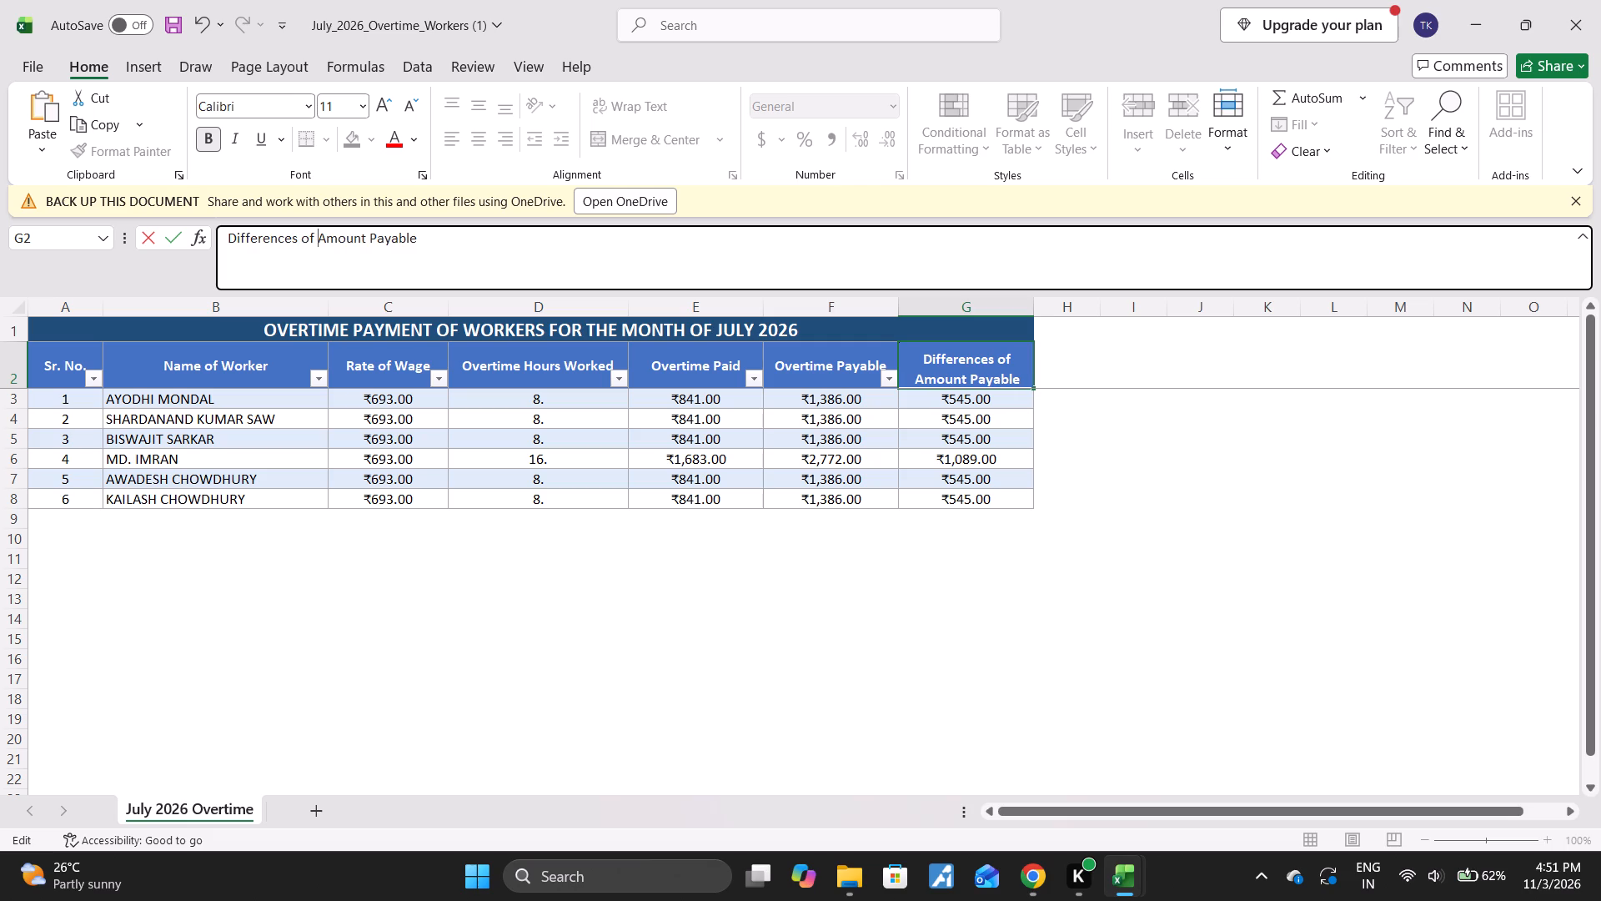
left_click(360, 241)
left_click(364, 239)
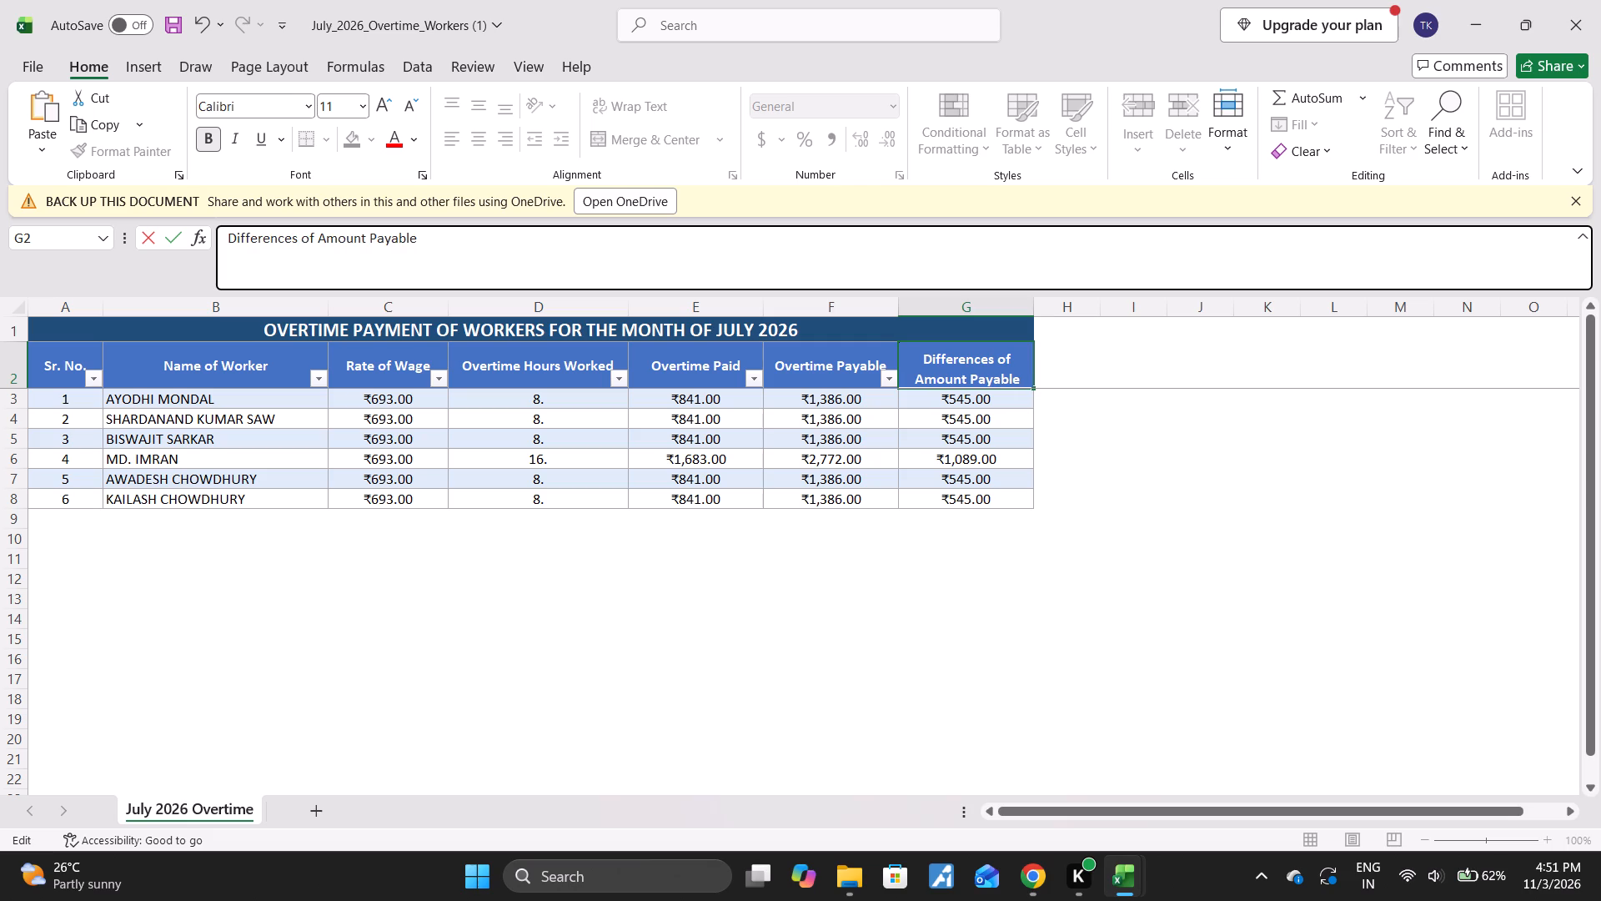
left_click(364, 239)
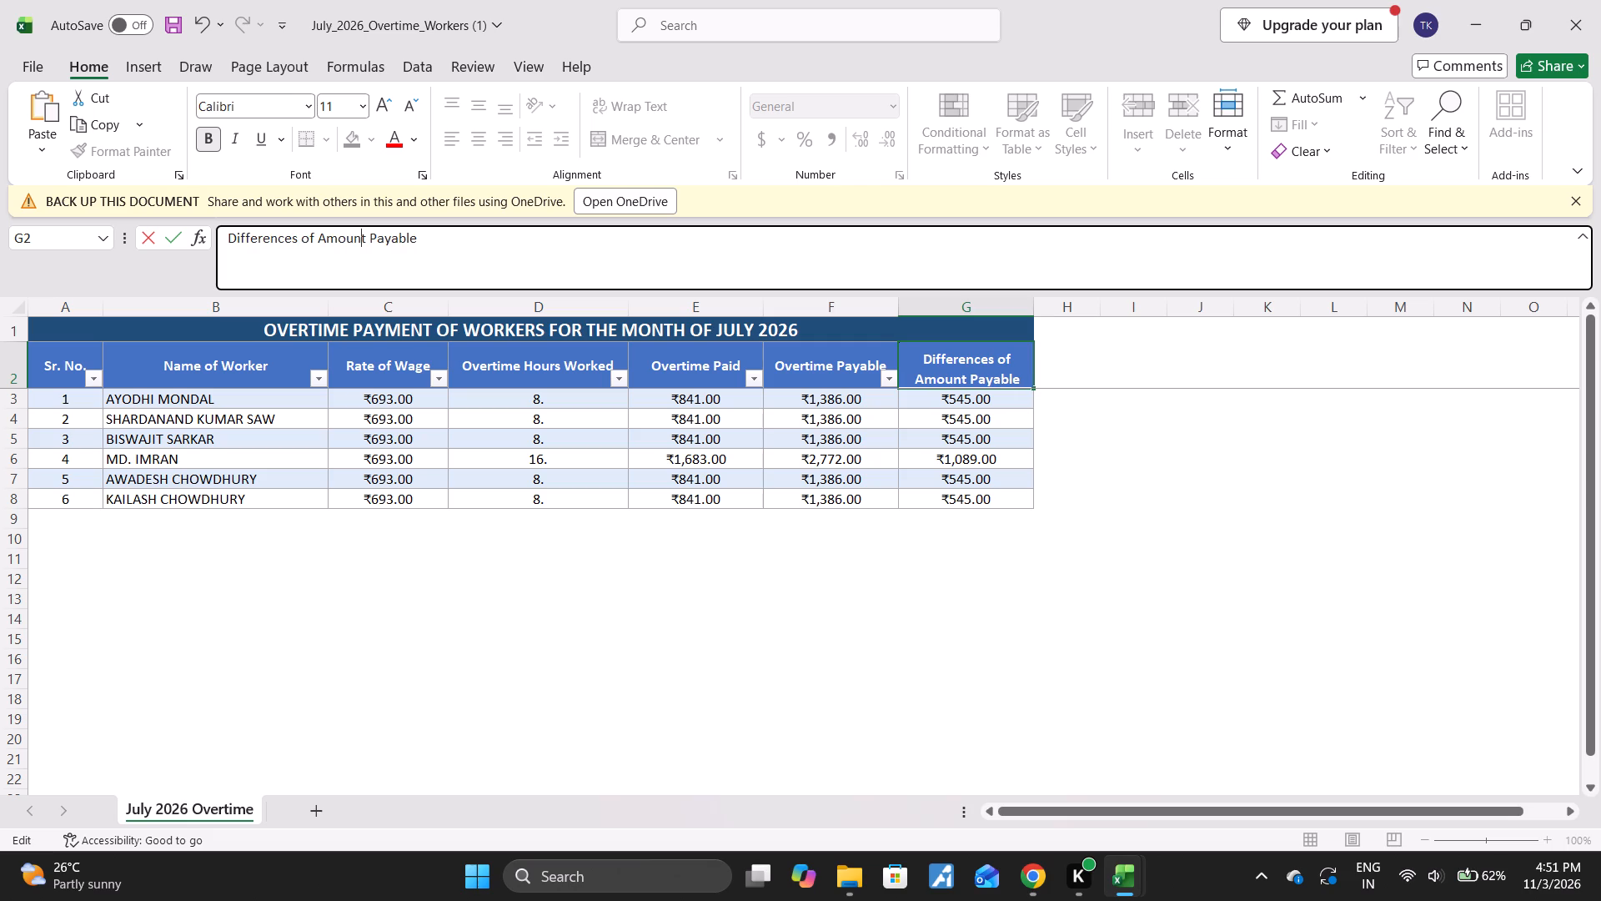
left_click(365, 236)
key("BackSpace")
key("BackSpace")
key("BackSpace")
key("BackSpace")
key("BackSpace")
key("BackSpace")
key("BackSpace")
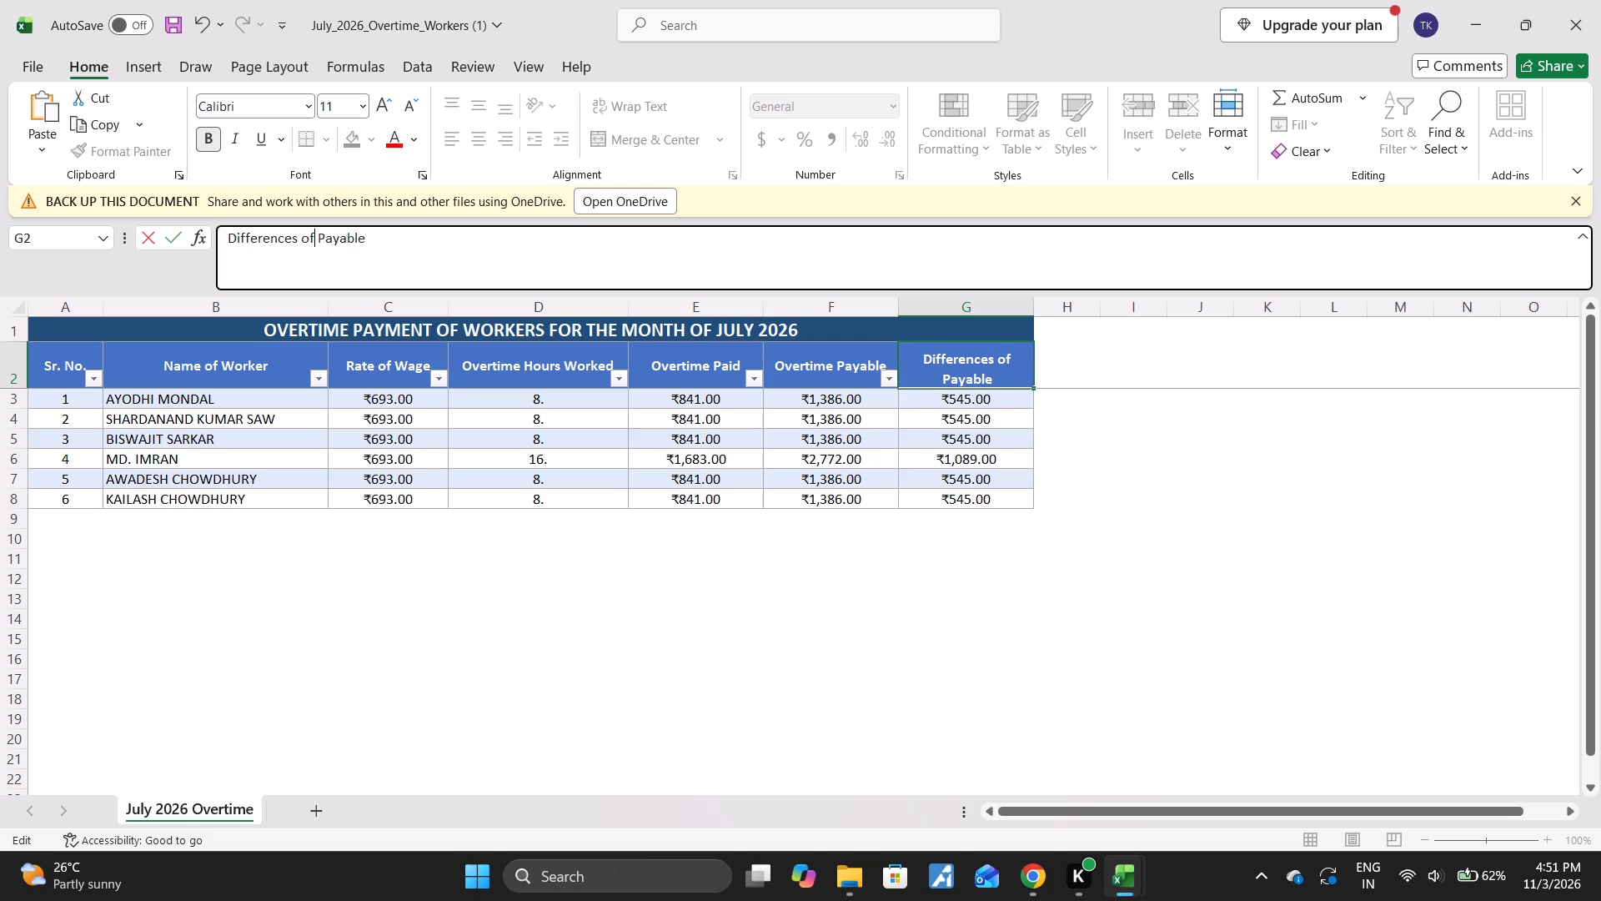
key("space")
type("Over")
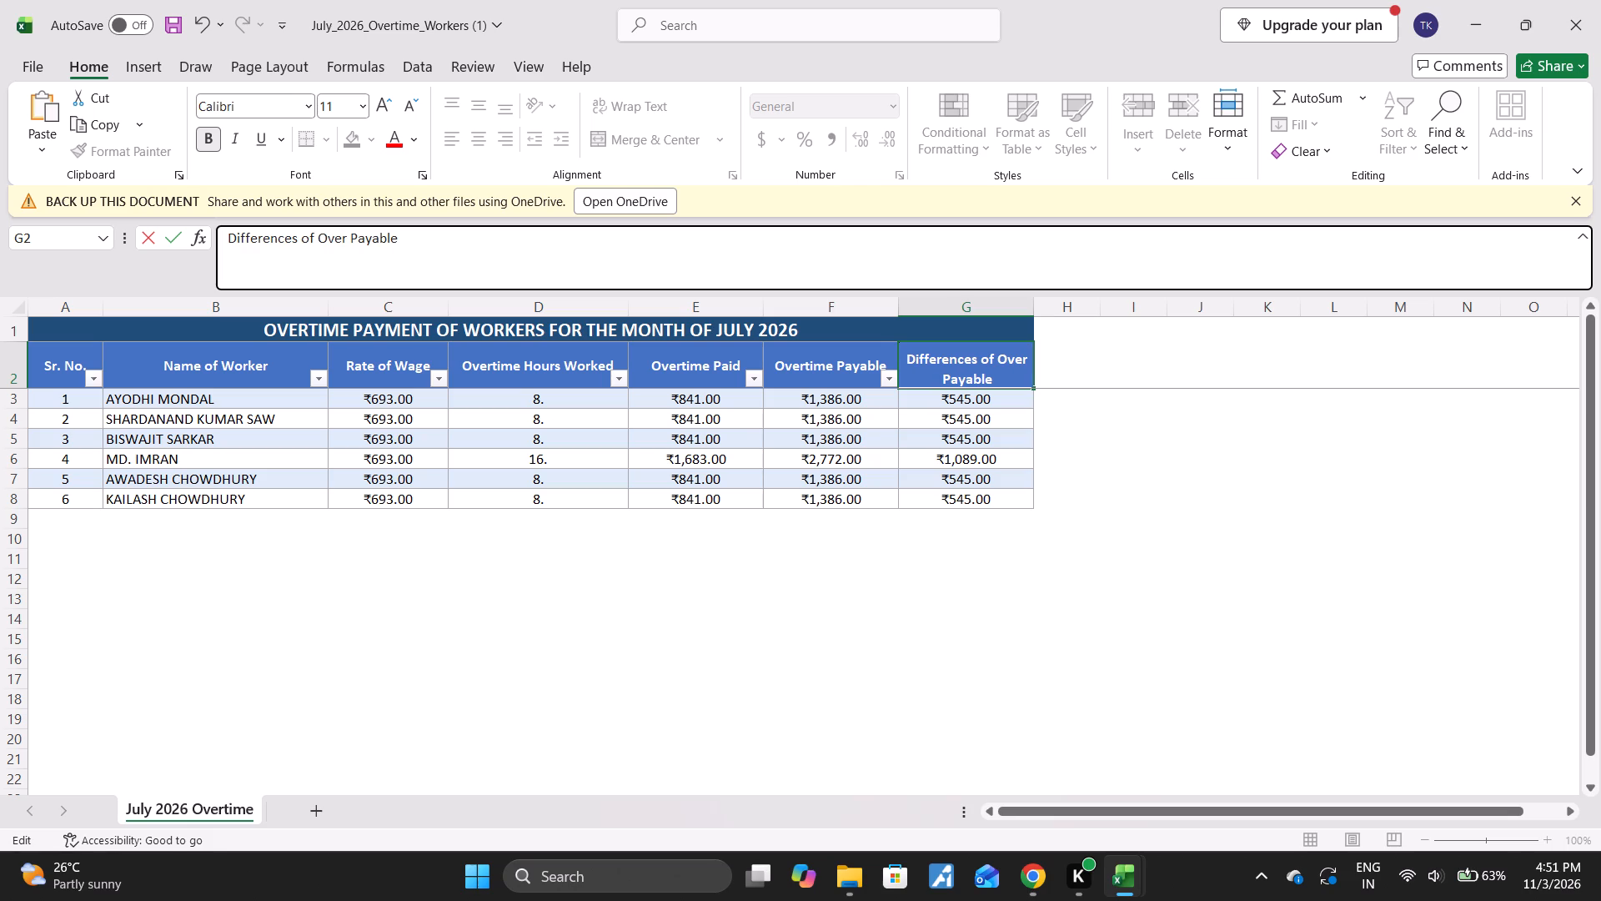
type("time to be")
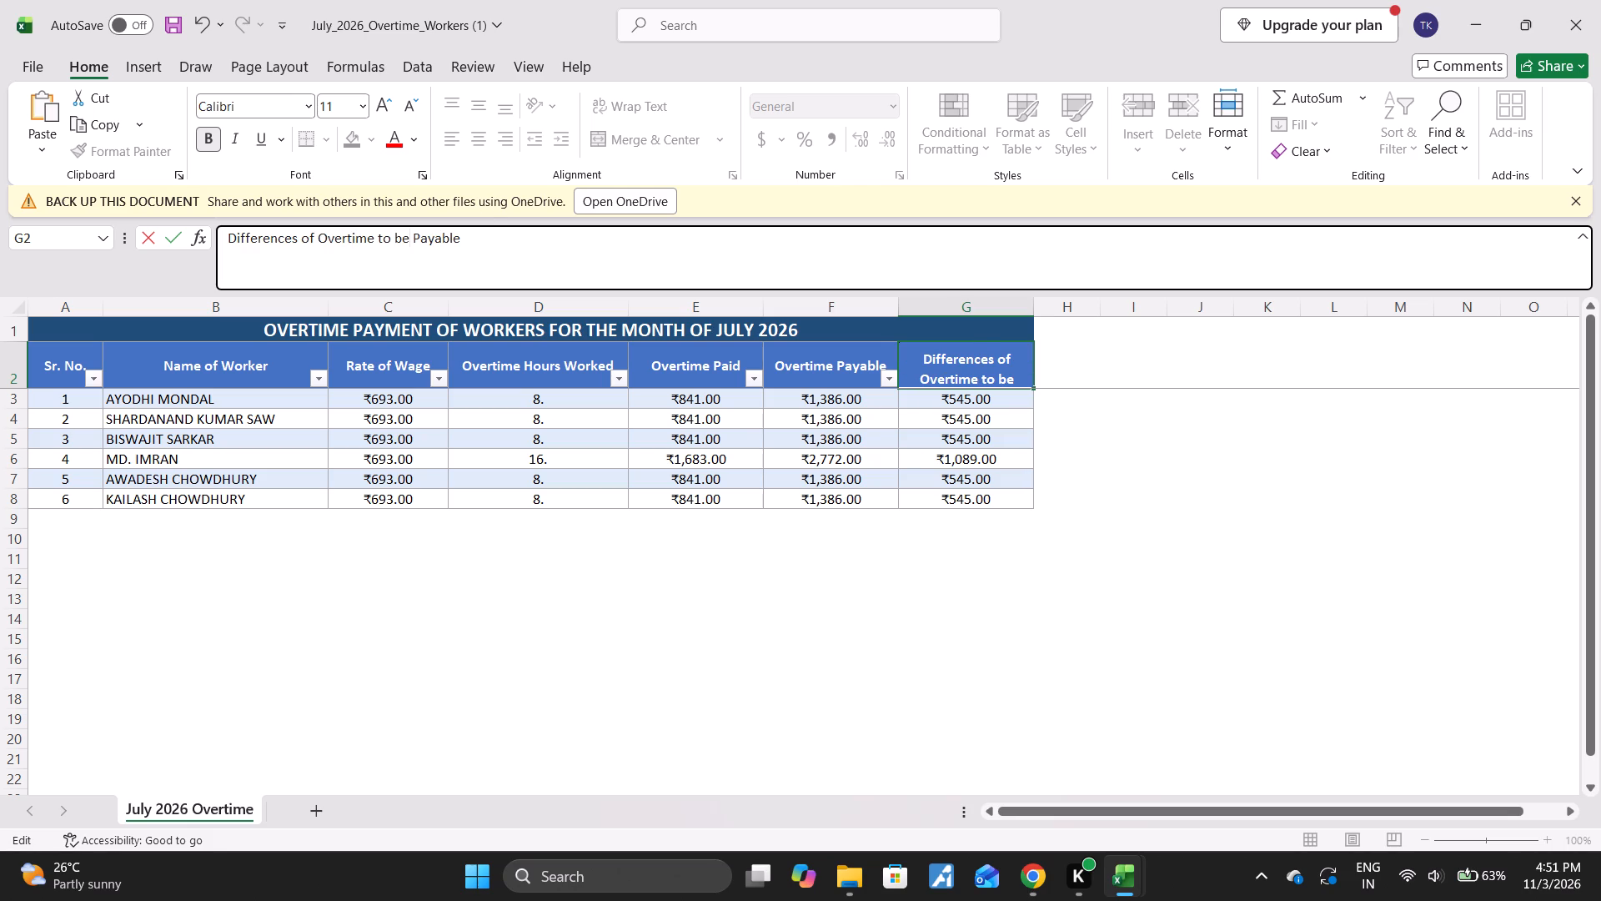
left_click(470, 236)
key("BackSpace")
key("BackSpace")
key("BackSpace")
key("BackSpace")
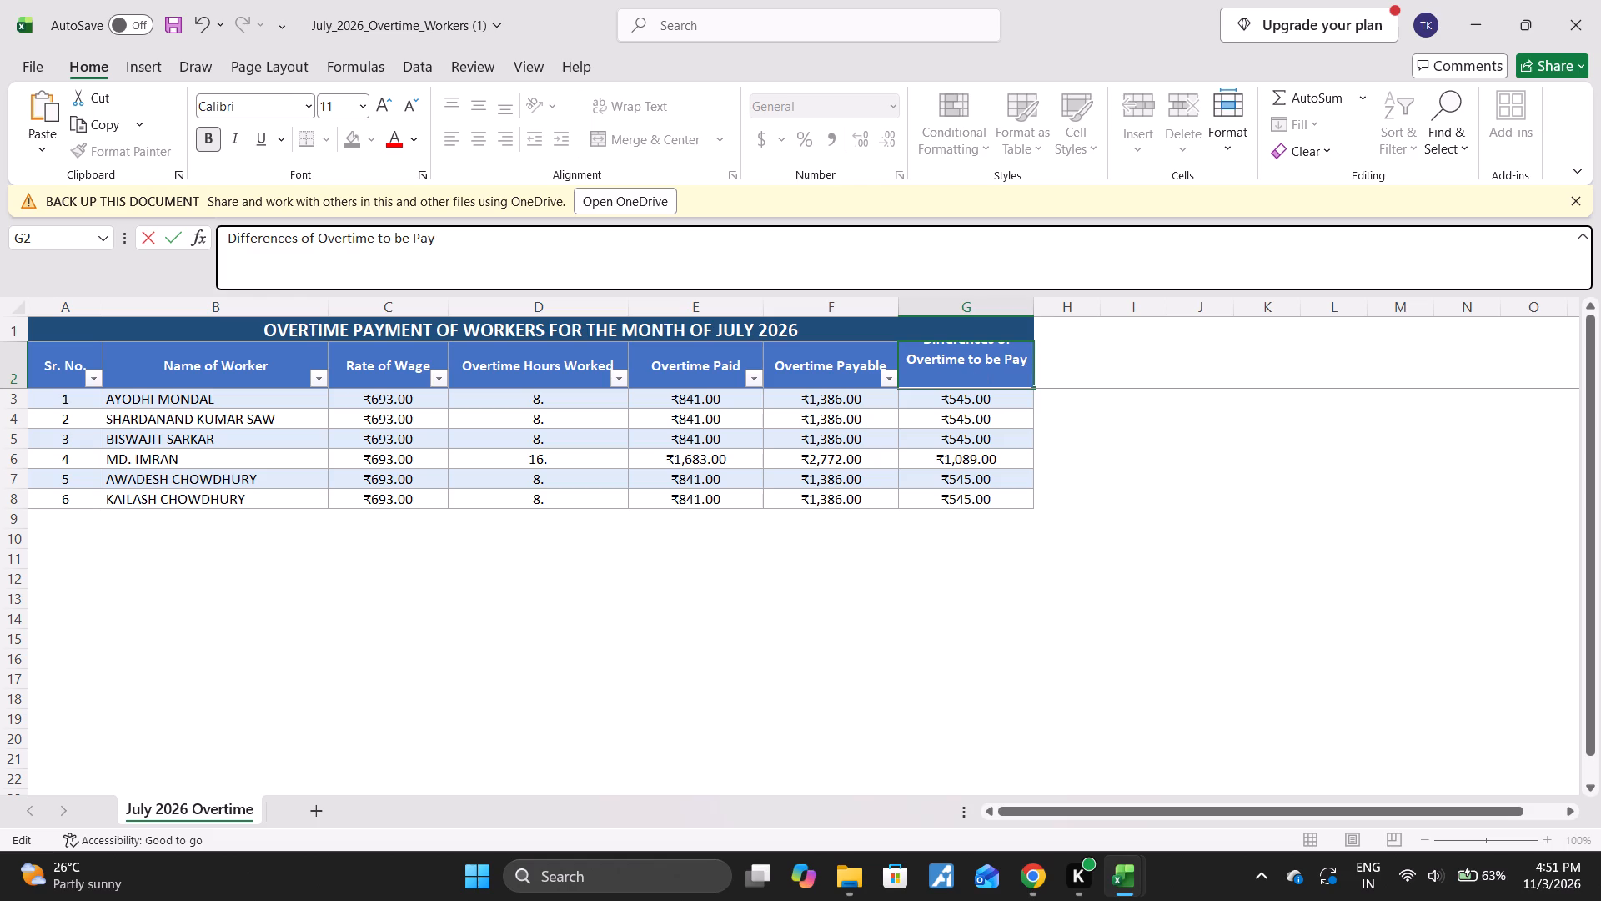
key("BackSpace")
type("id")
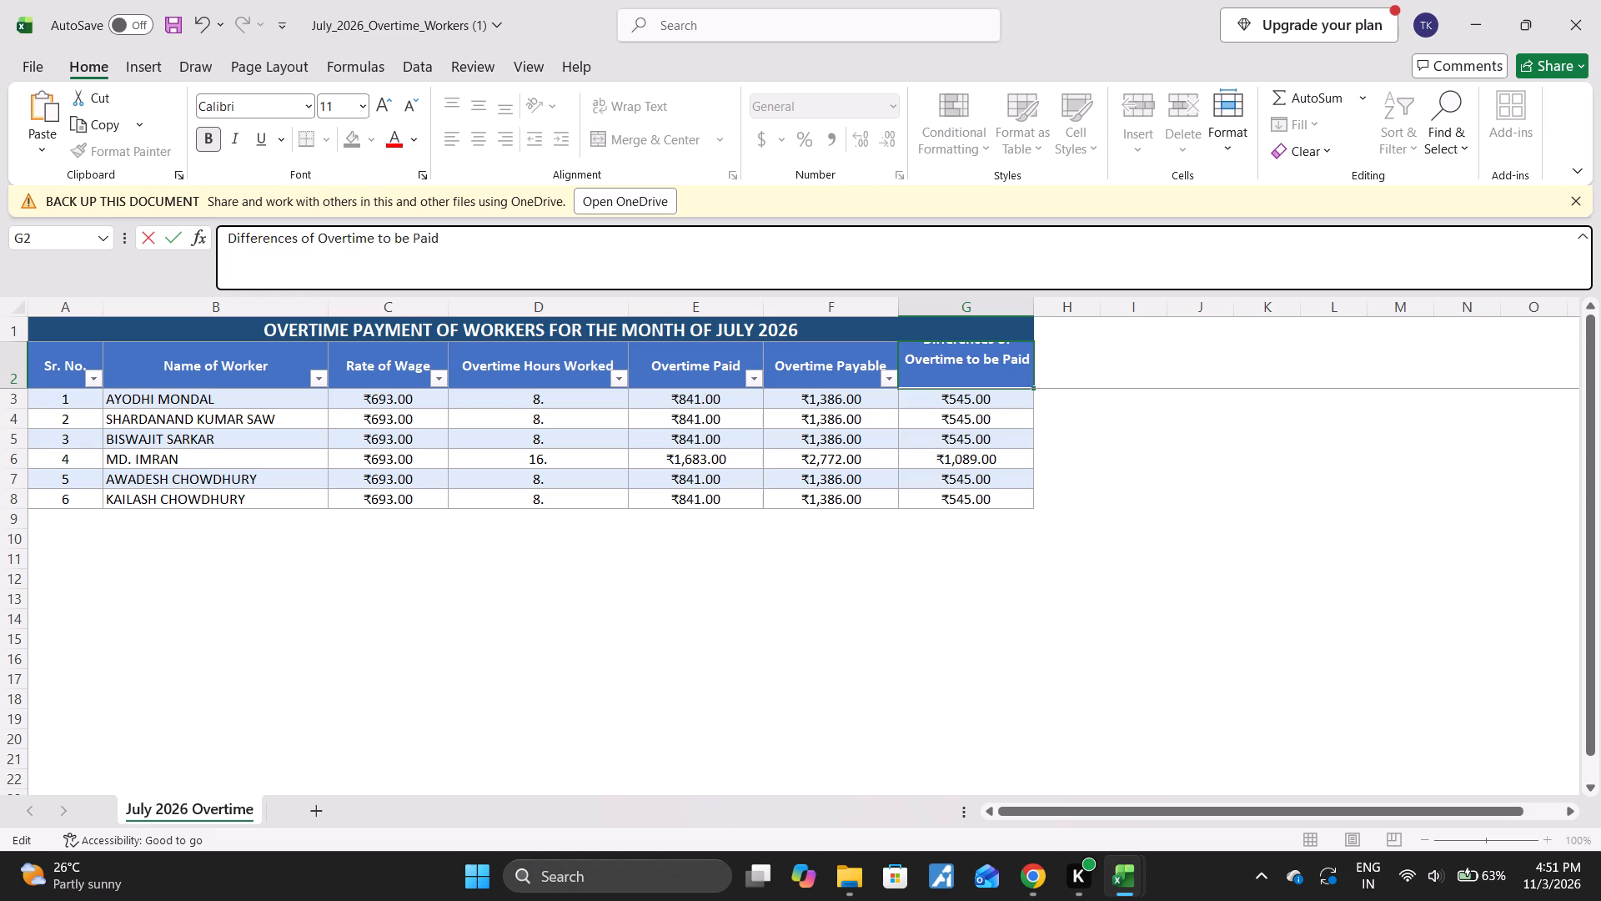
left_click(615, 443)
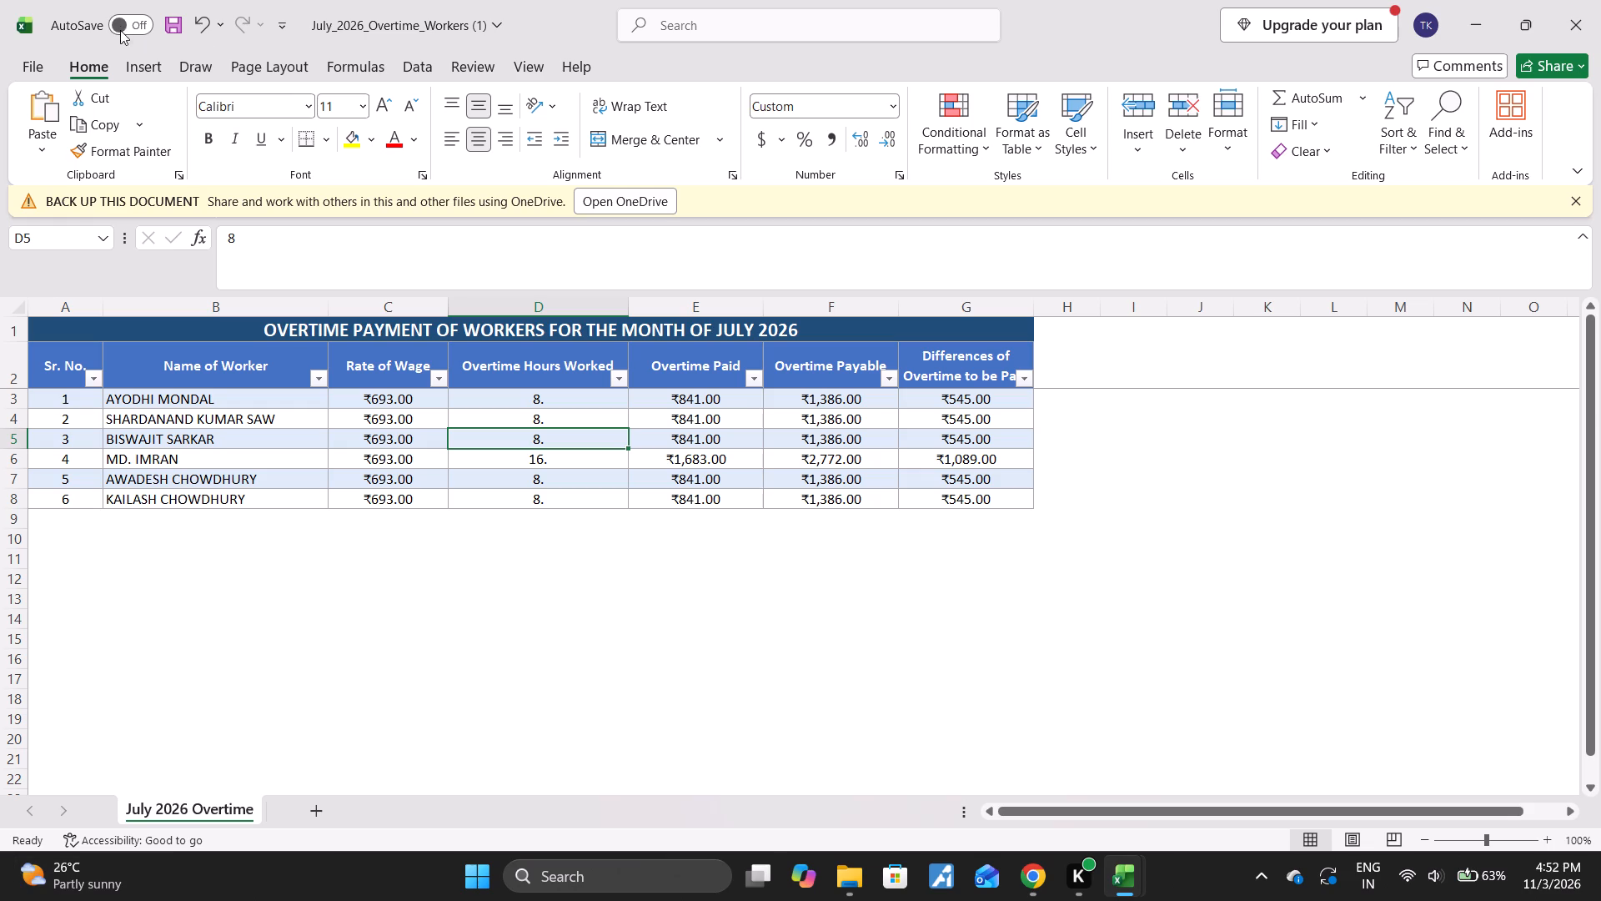
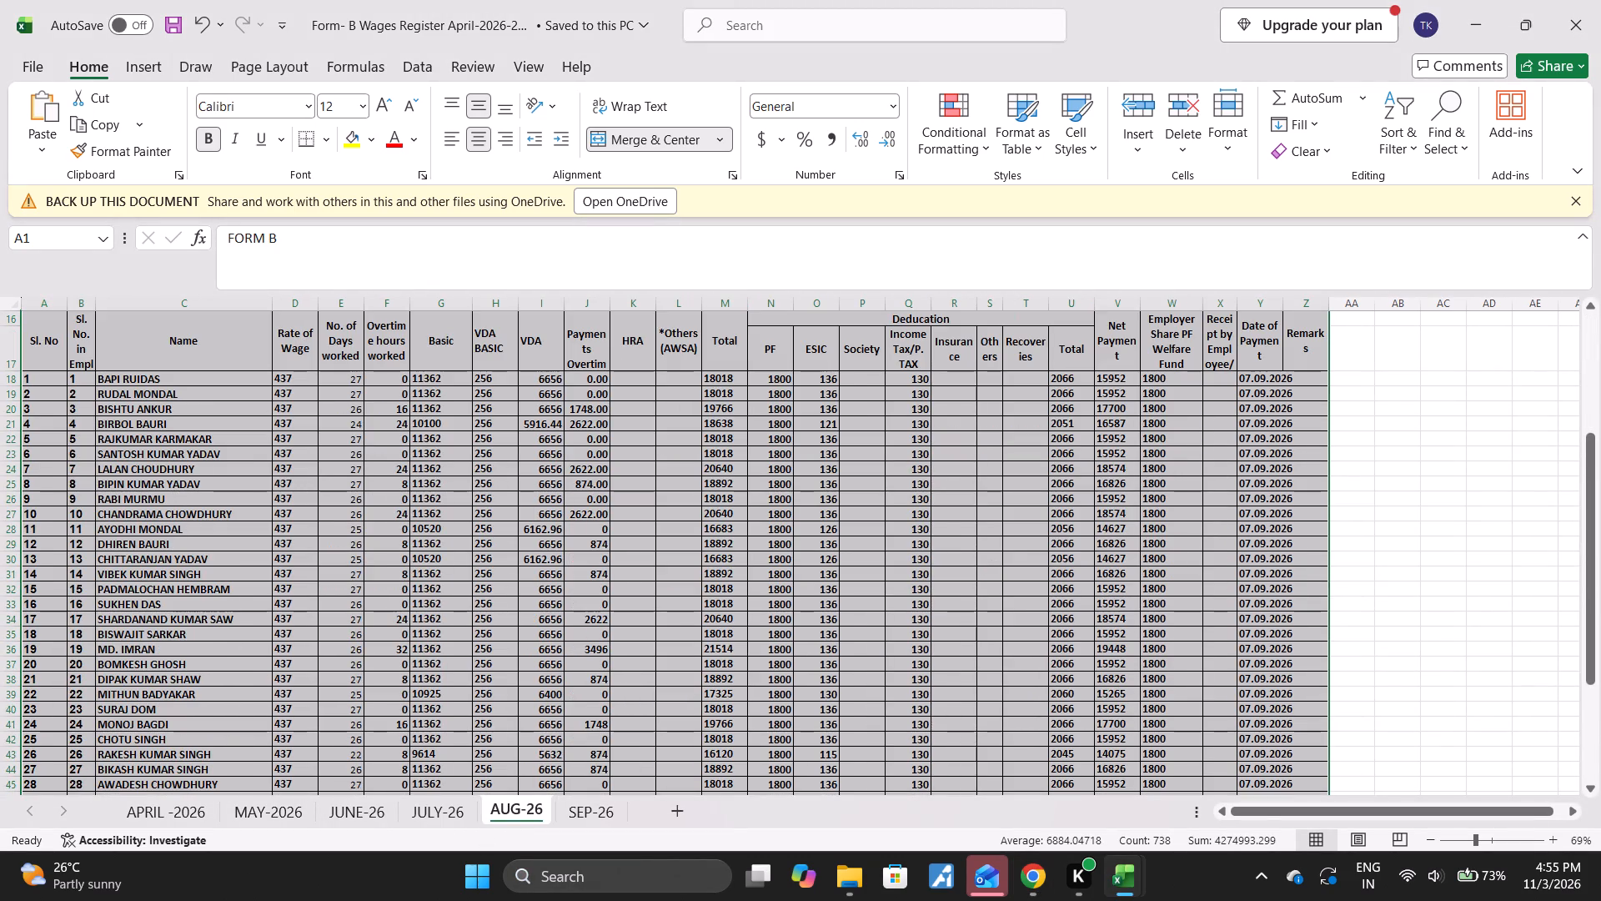
scroll(599, 351, "down", 5)
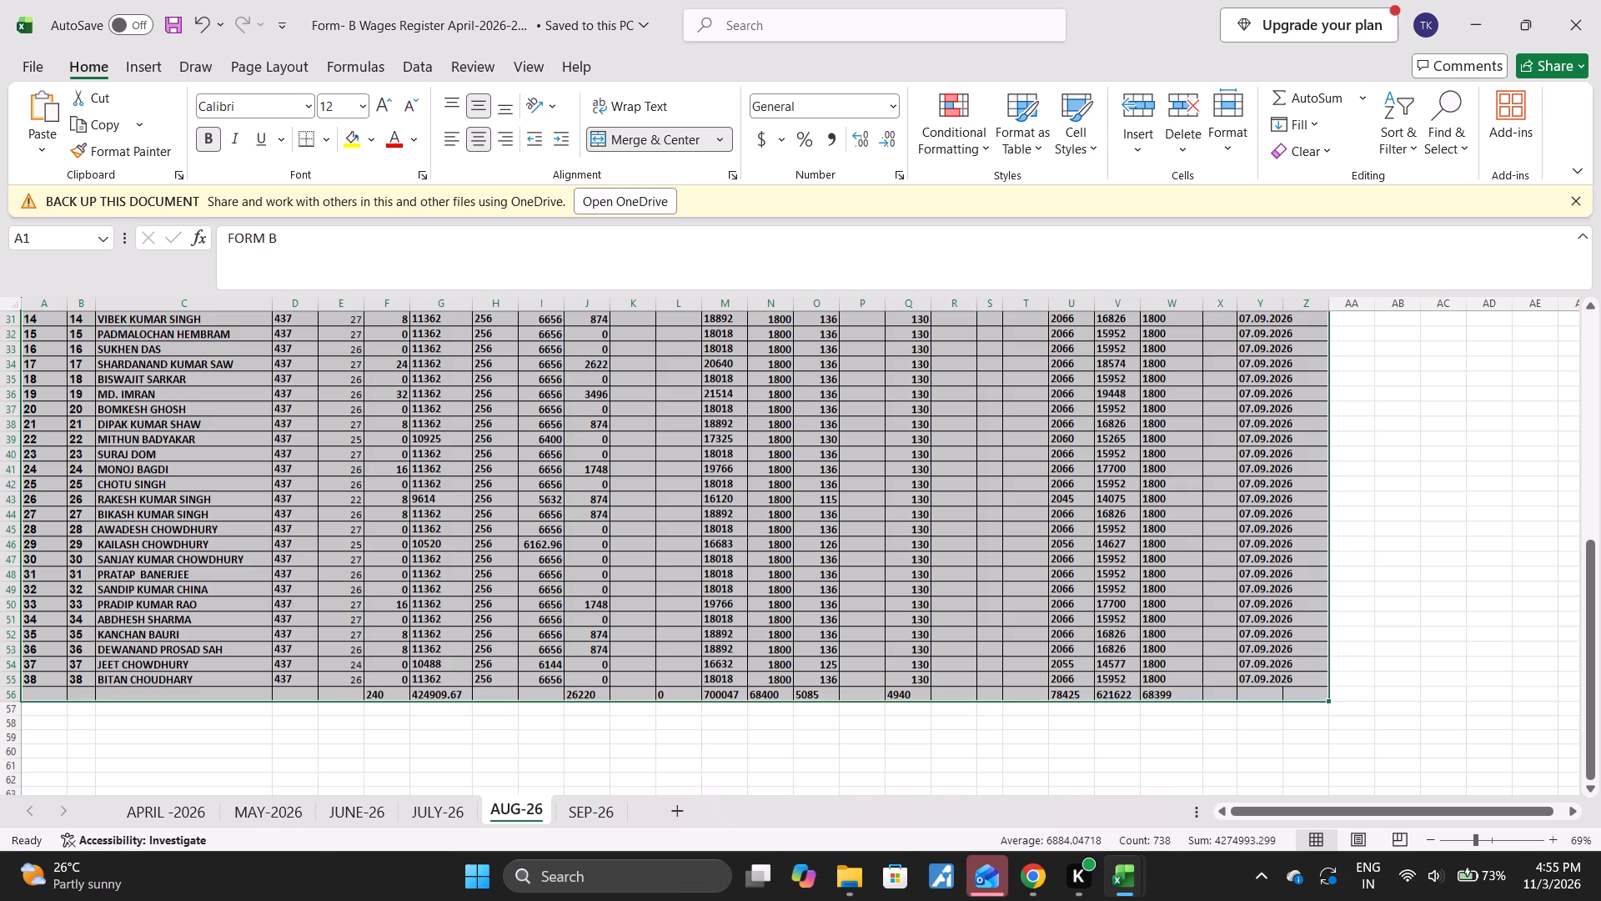
scroll(590, 360, "up", 1)
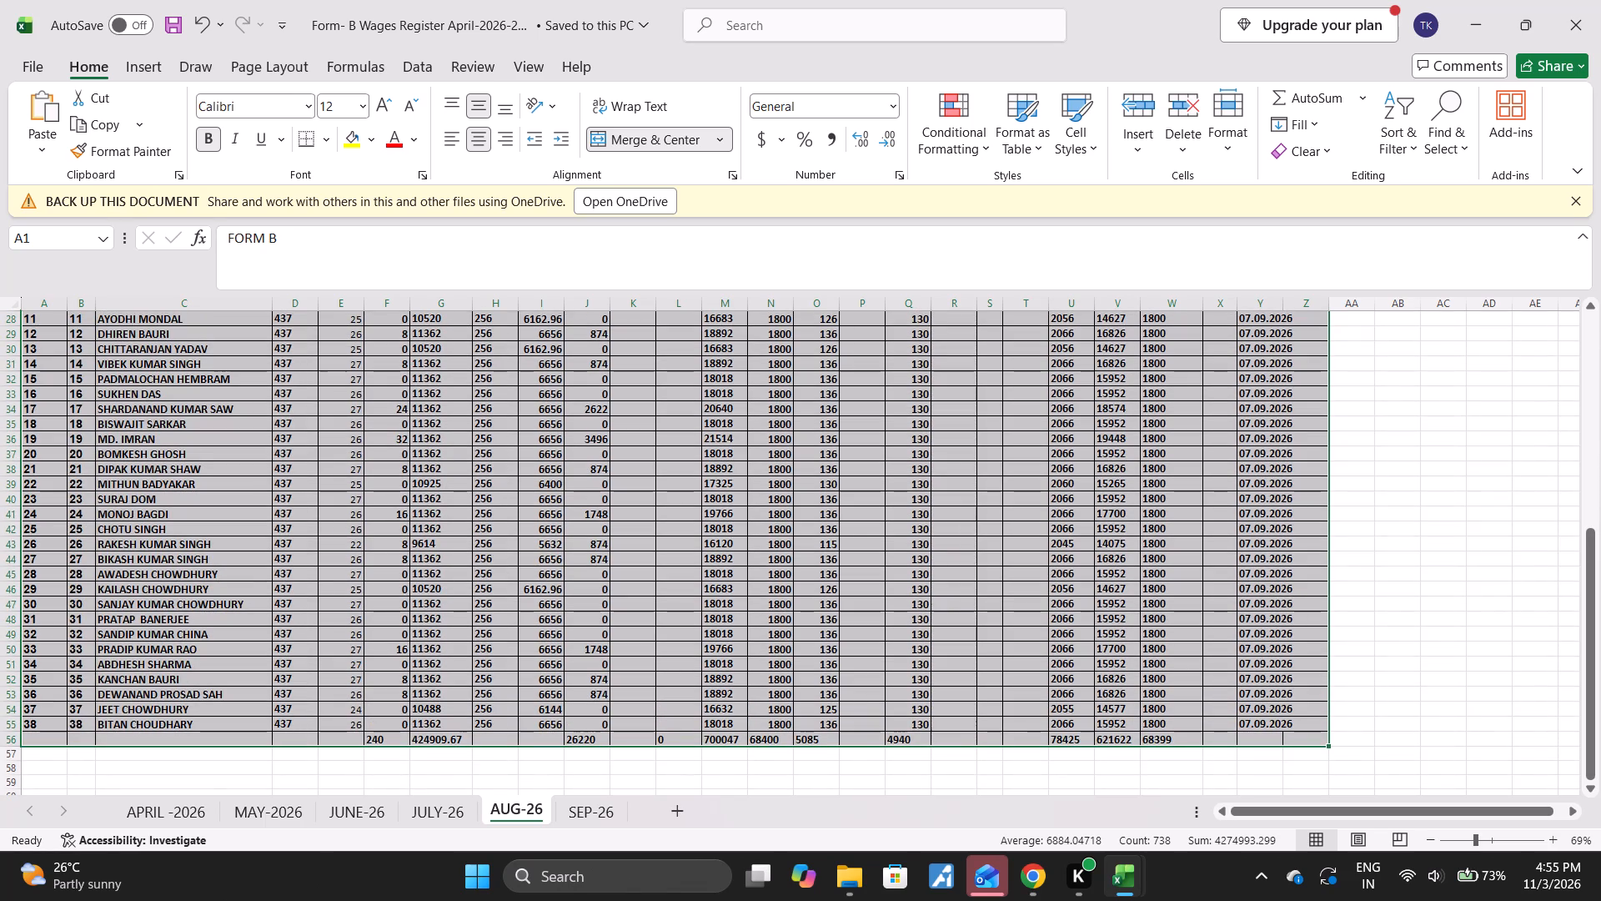
scroll(595, 349, "up", 2)
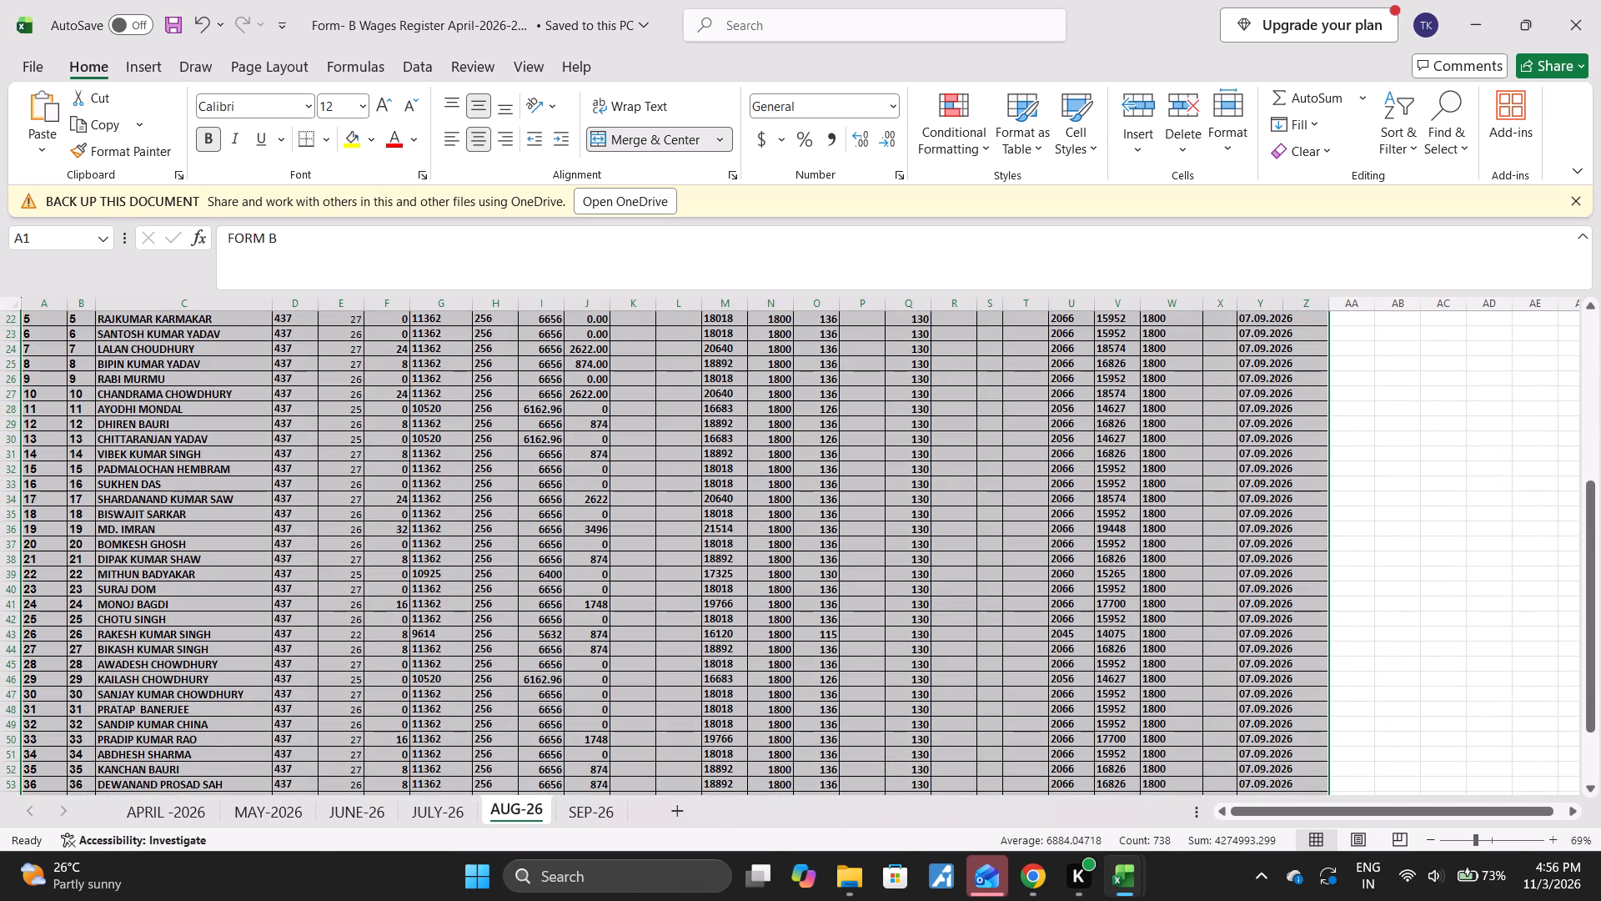
scroll(597, 350, "up", 2)
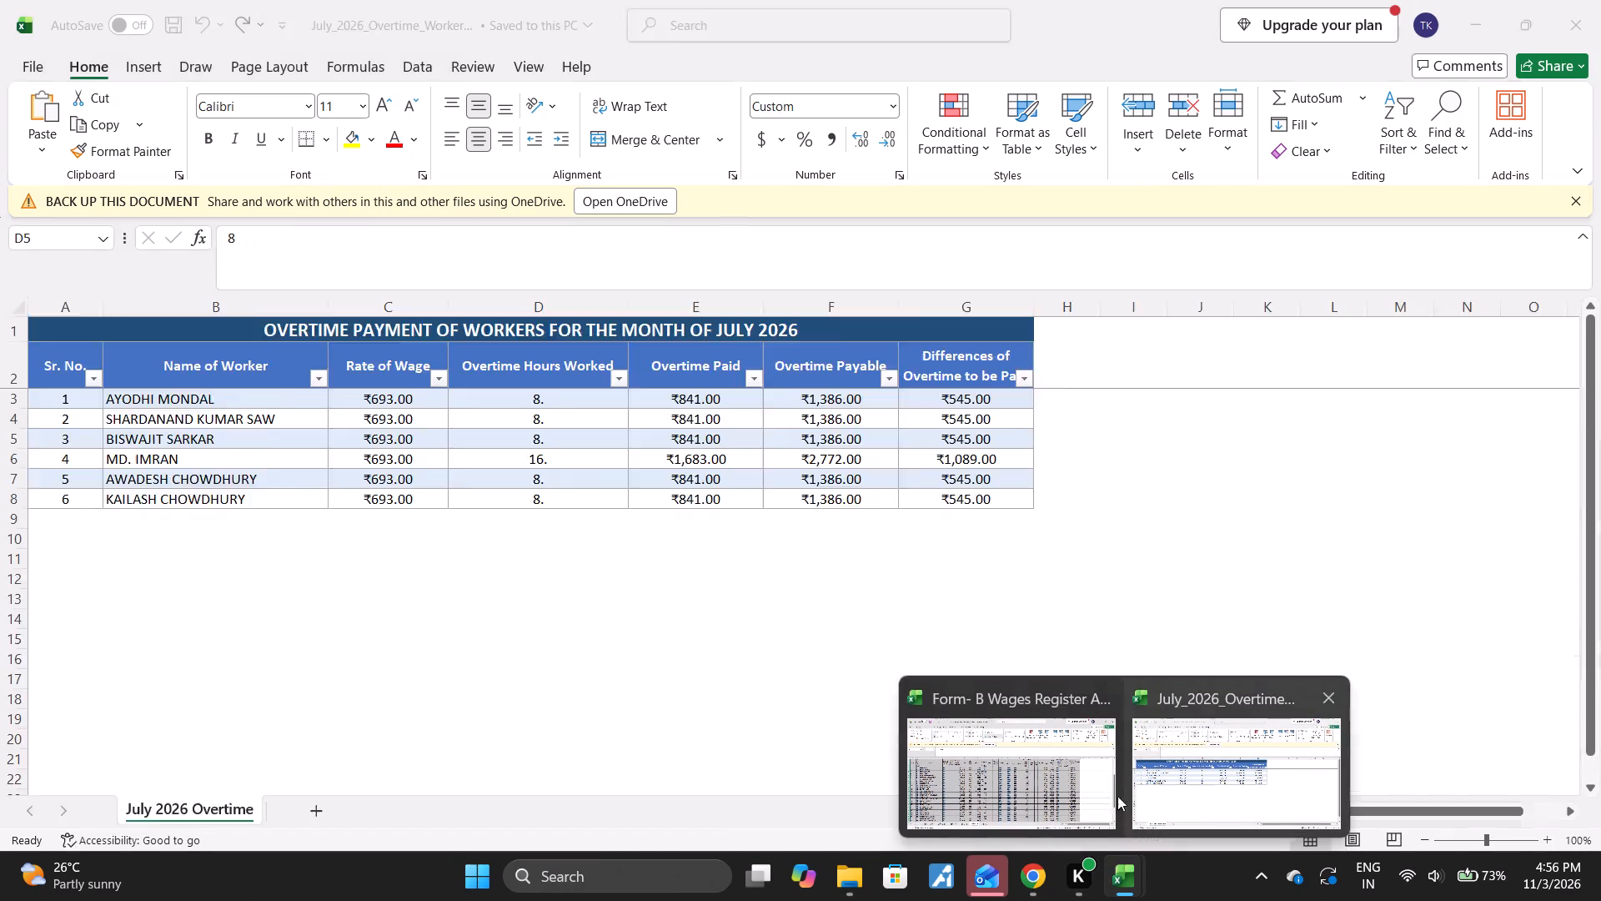
Download the Aug_Sep_2026_Overtime_Workers.xlsx workbook from ChatGPT into the Papa_works folder, naming it Aug_2026_Overtime_Workers.
left_click(1030, 877)
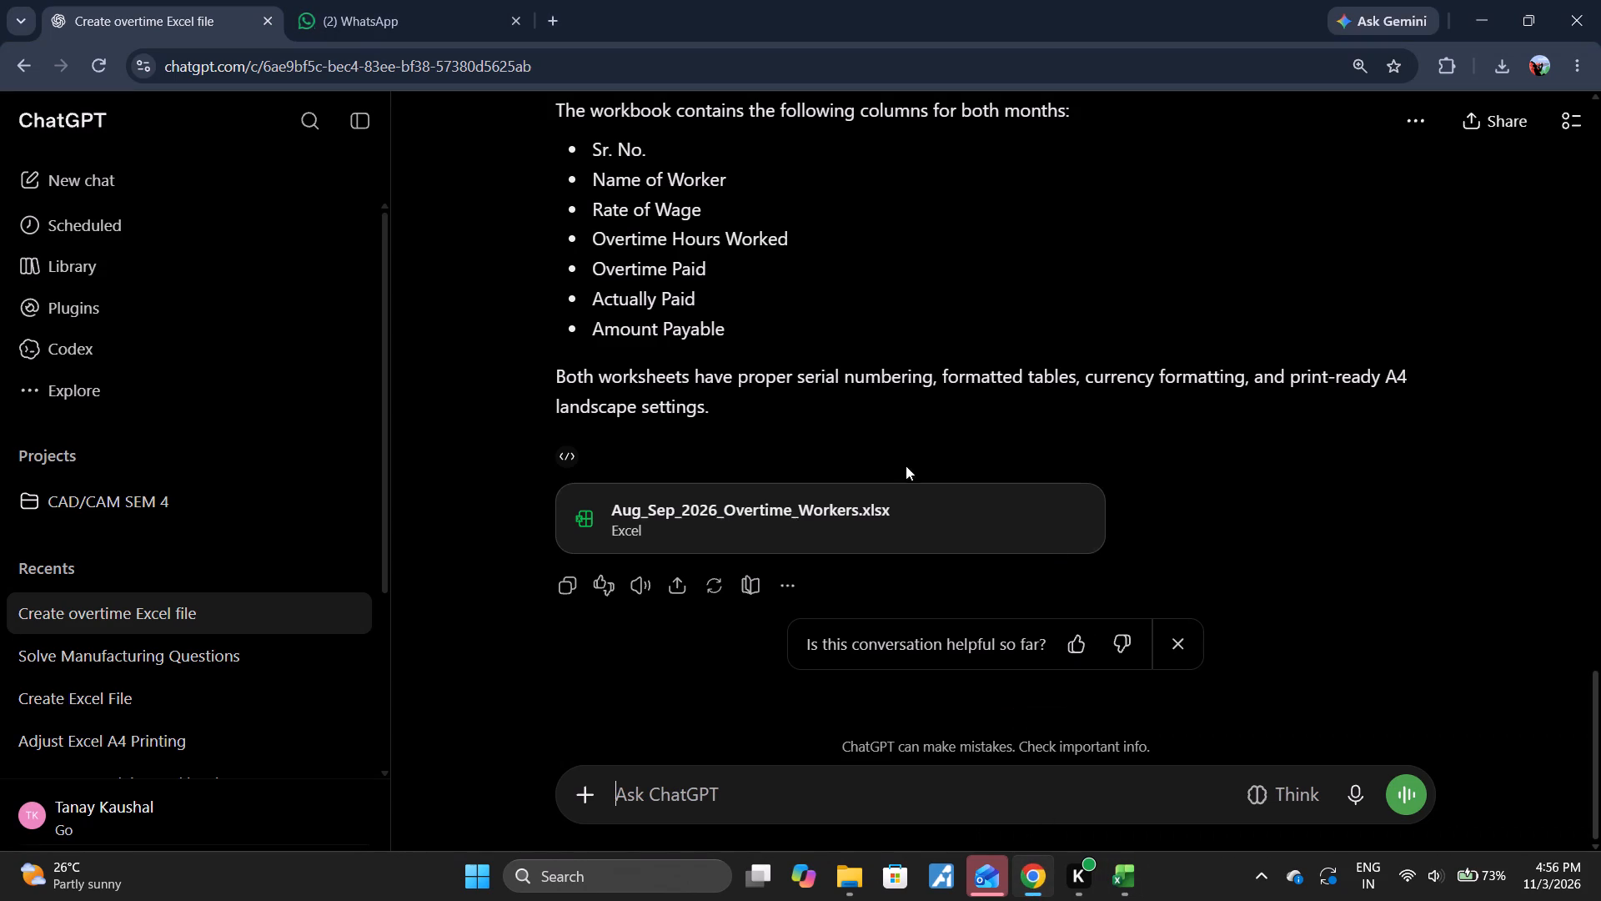
left_click(821, 498)
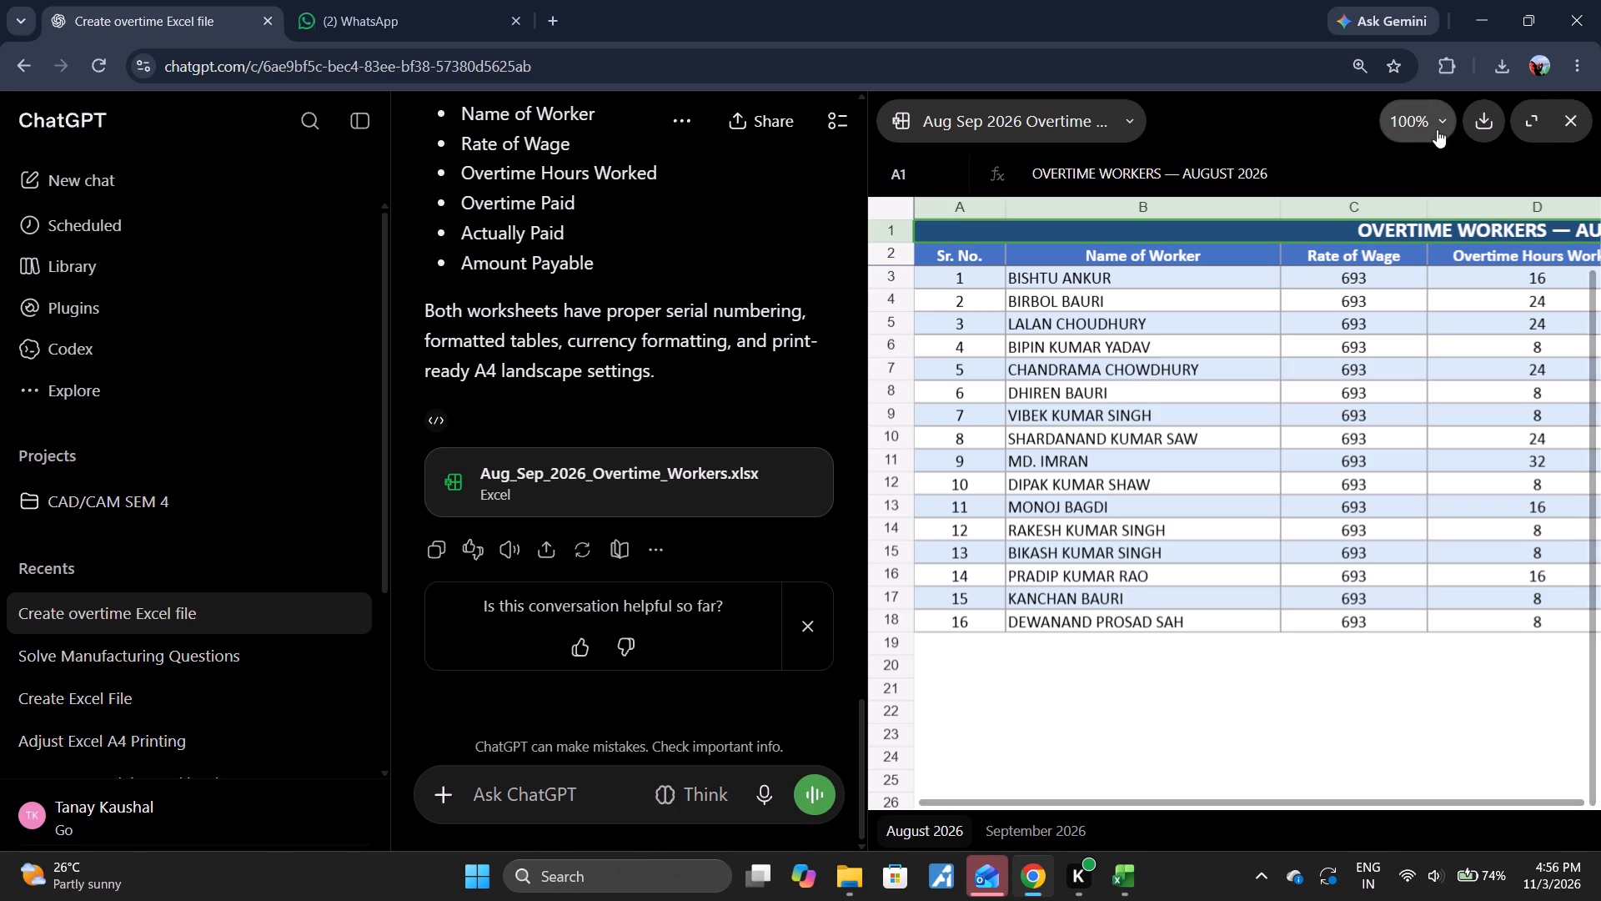
left_click(1483, 114)
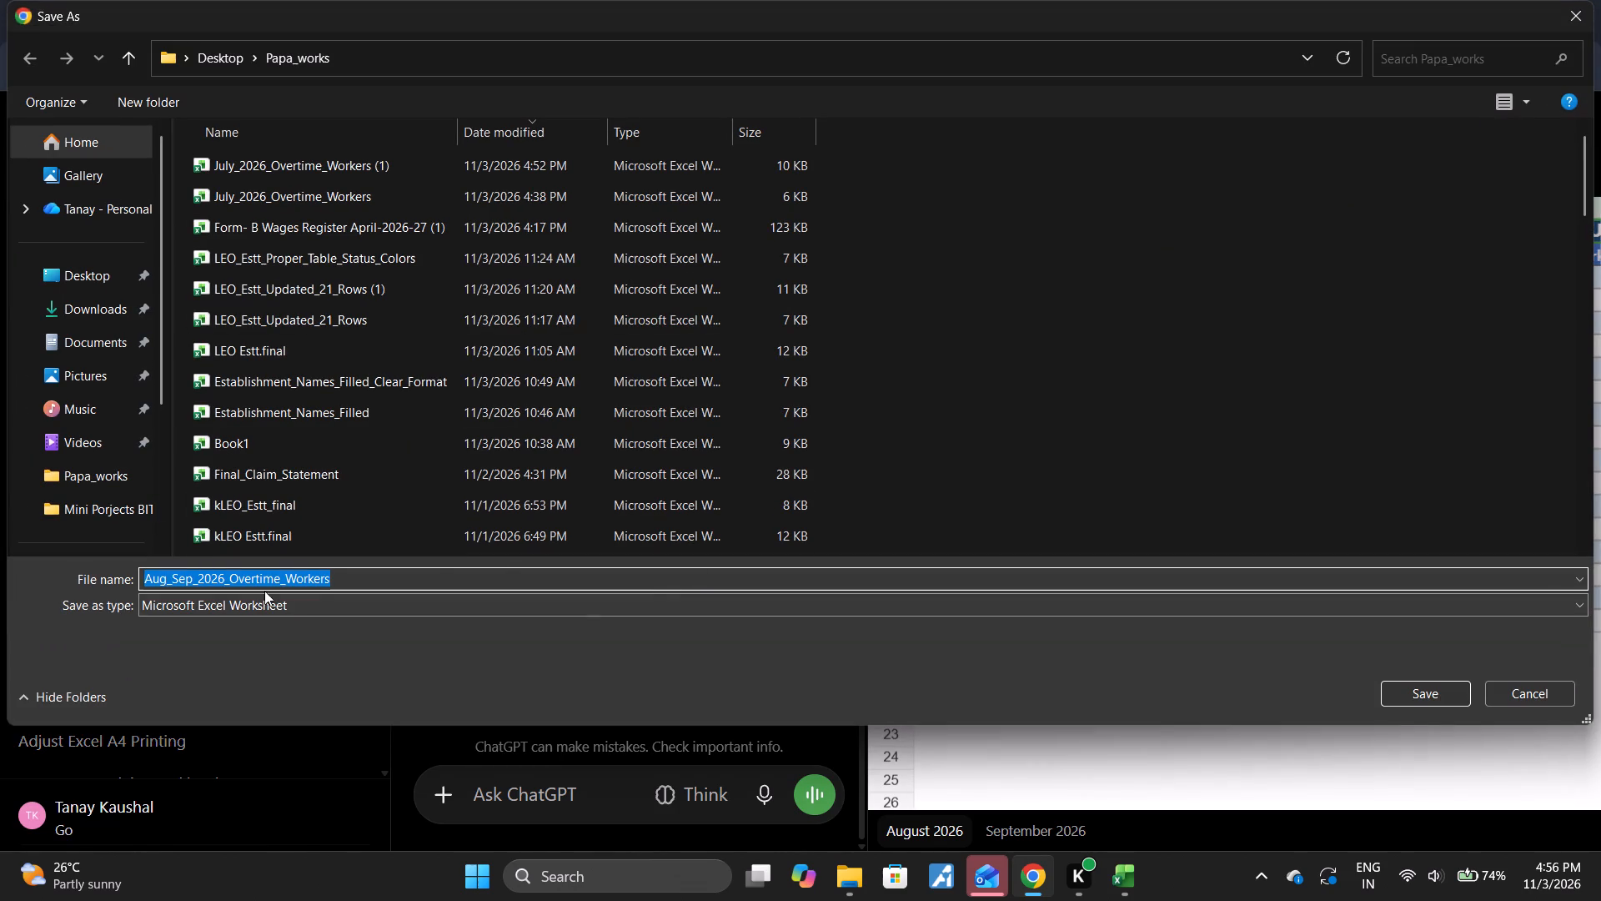
left_click(190, 579)
key("BackSpace")
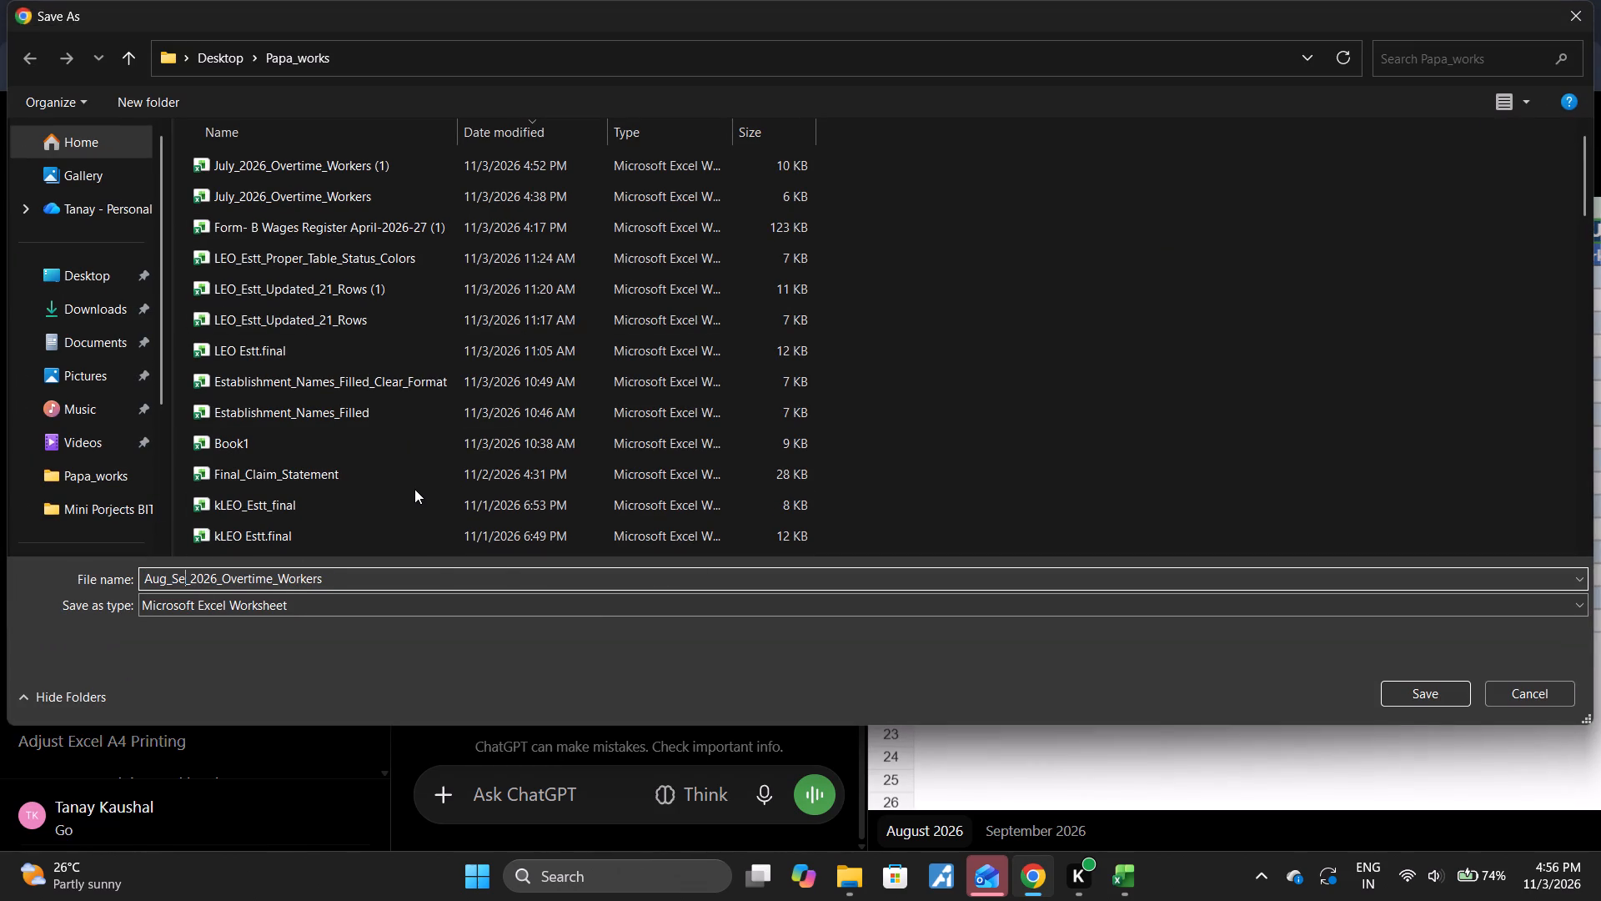
key("BackSpace")
key("BackSpace")
key("BackSpace")
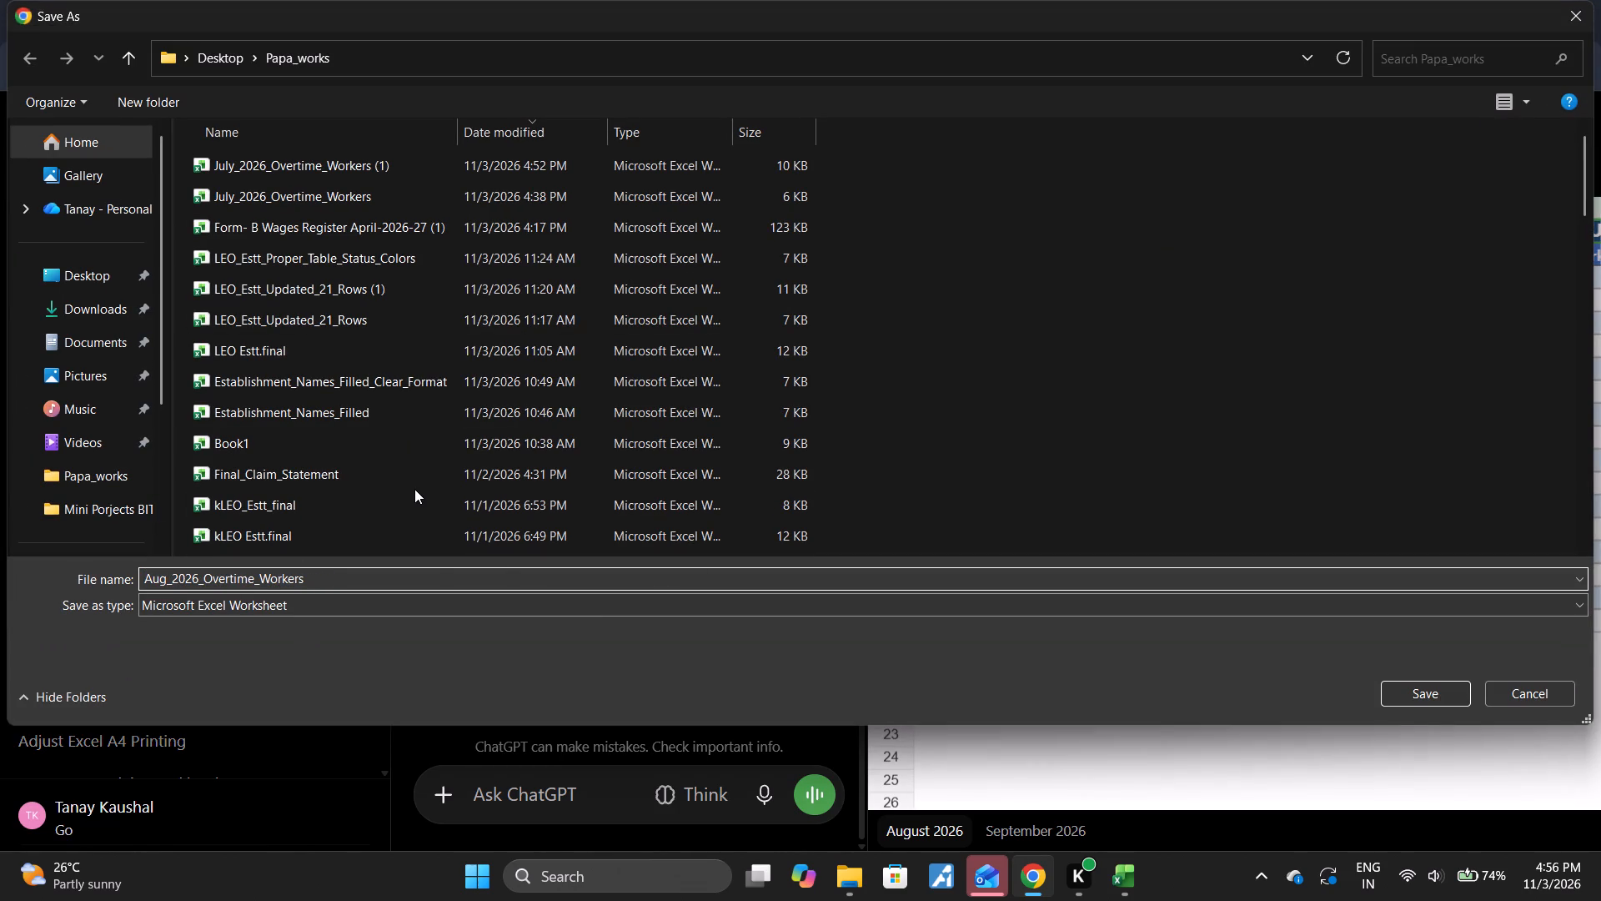
key("Return")
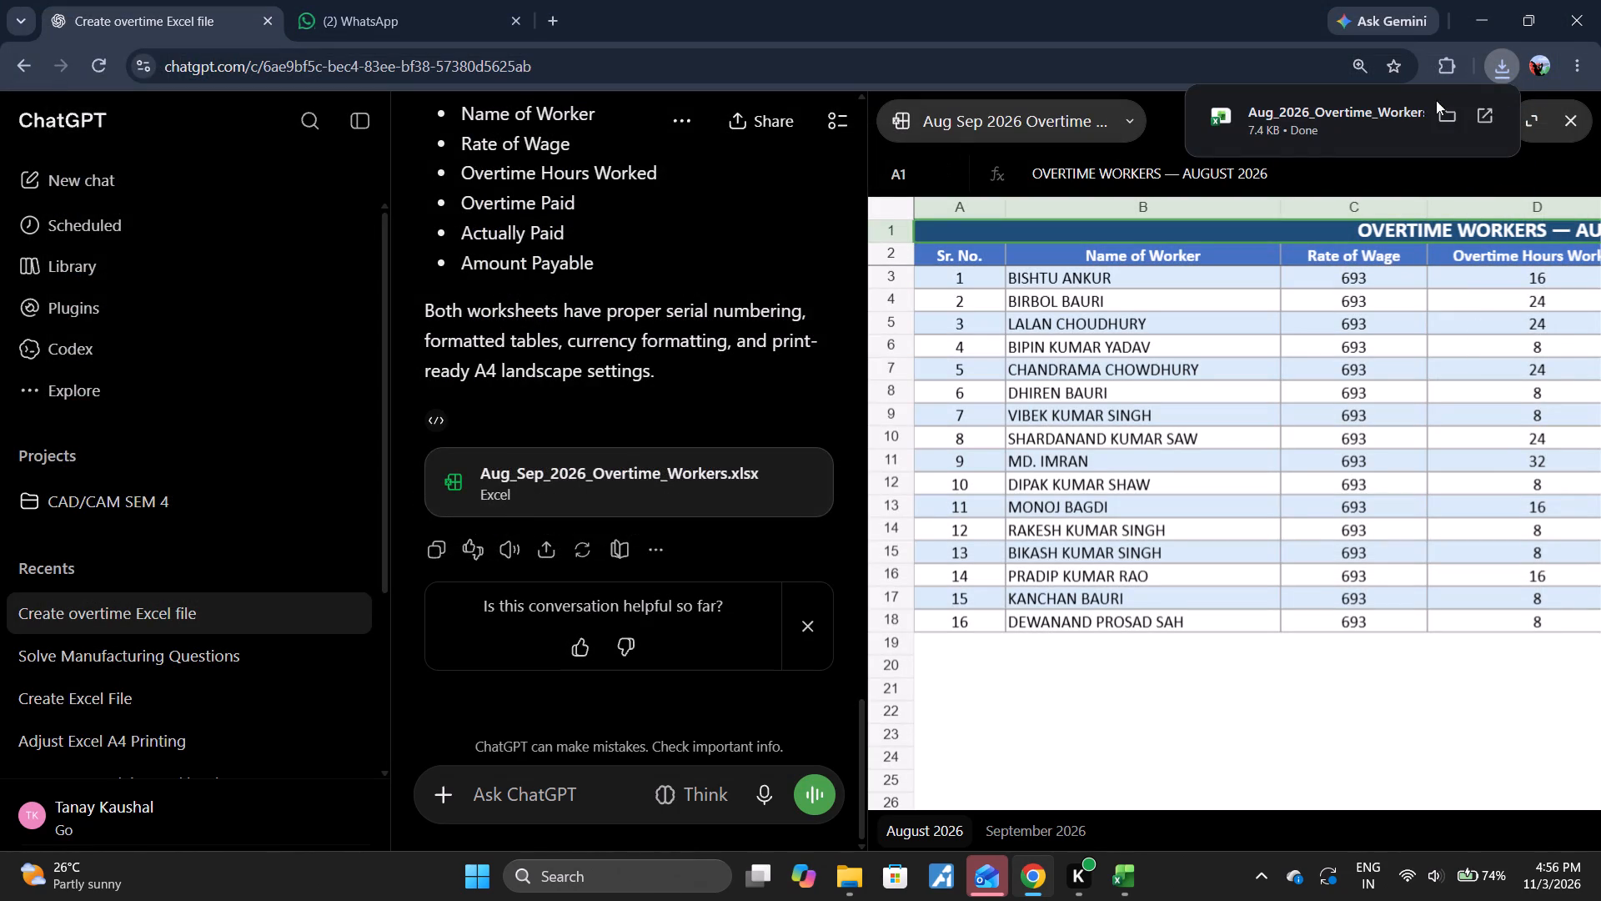
Open the downloaded Aug_2026_Overtime_Workers workbook in Excel, close the July workbook and enable editing.
left_click(1485, 117)
left_click(1128, 879)
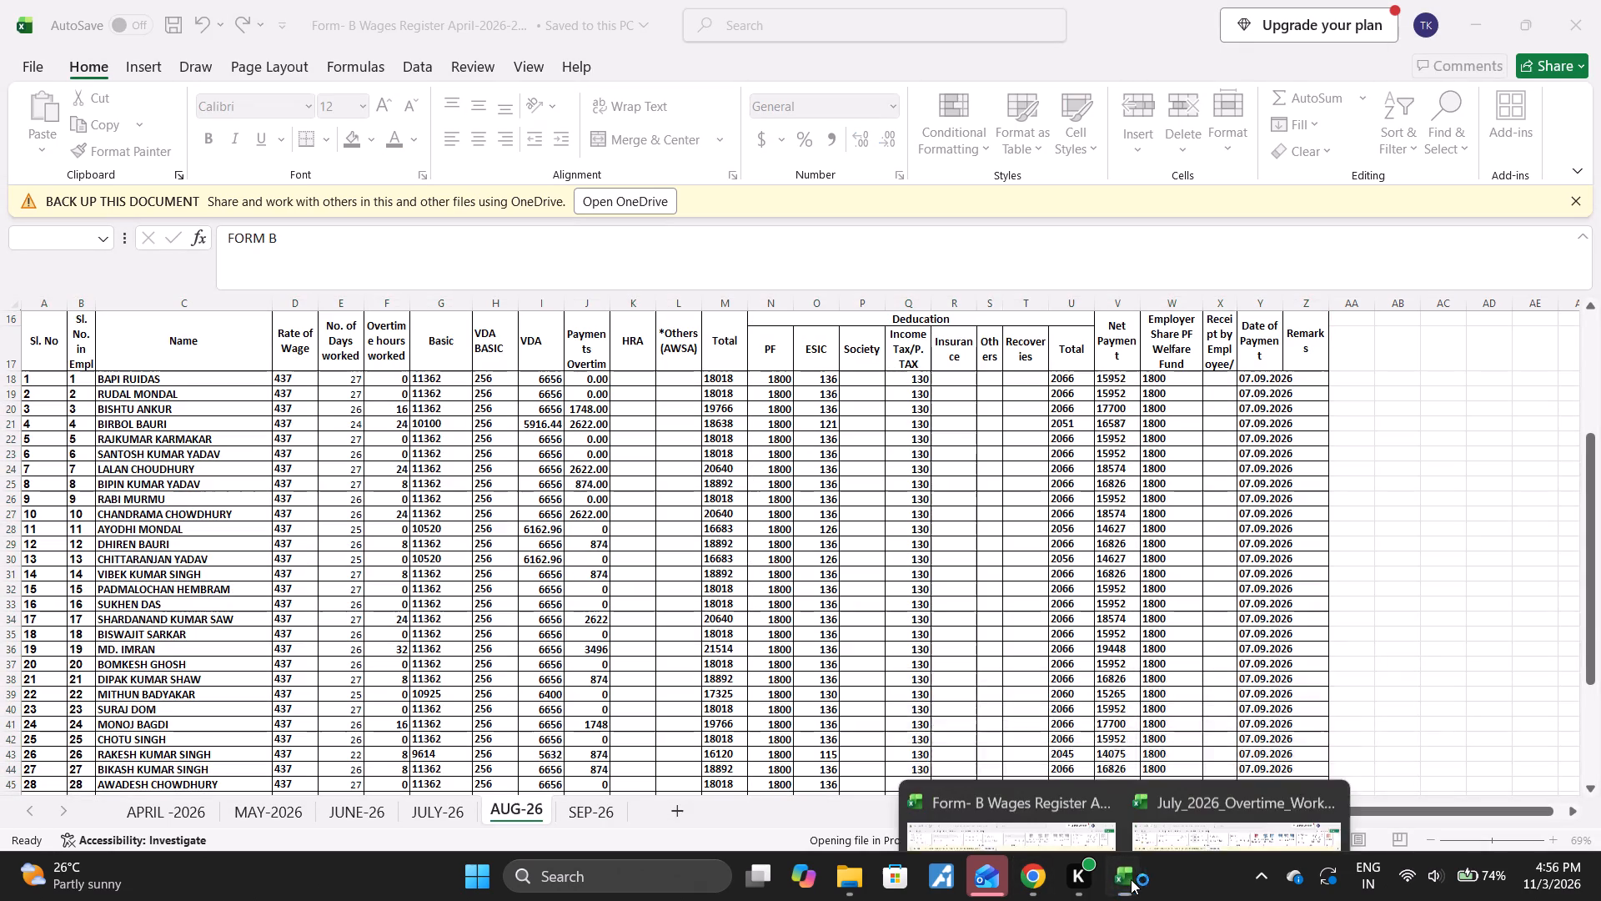
left_click(1328, 702)
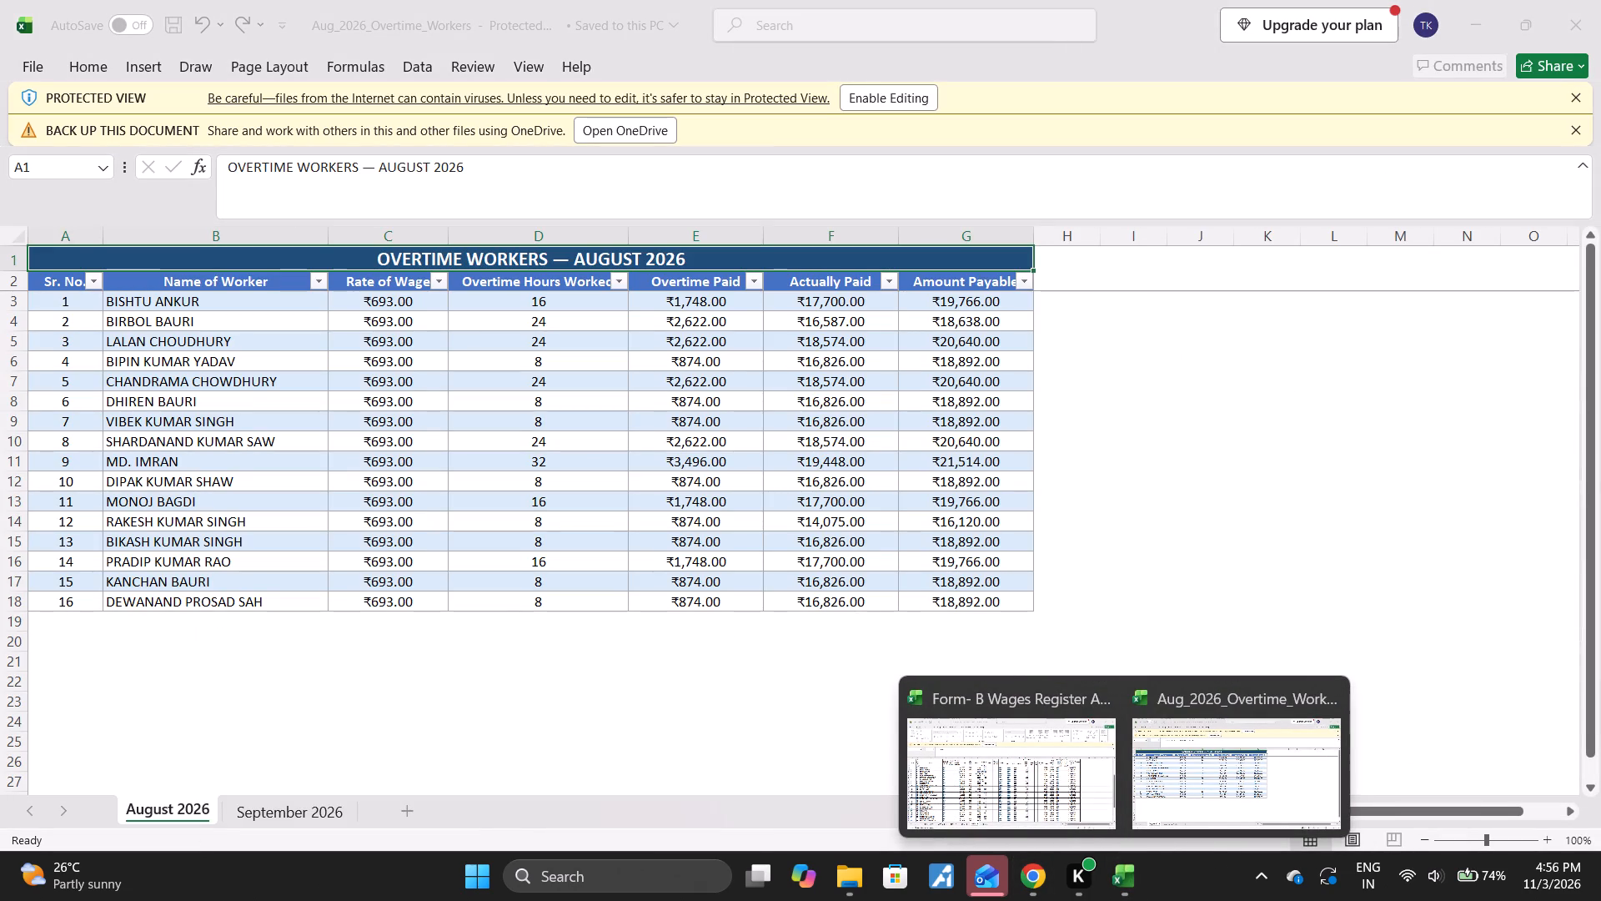
left_click(899, 102)
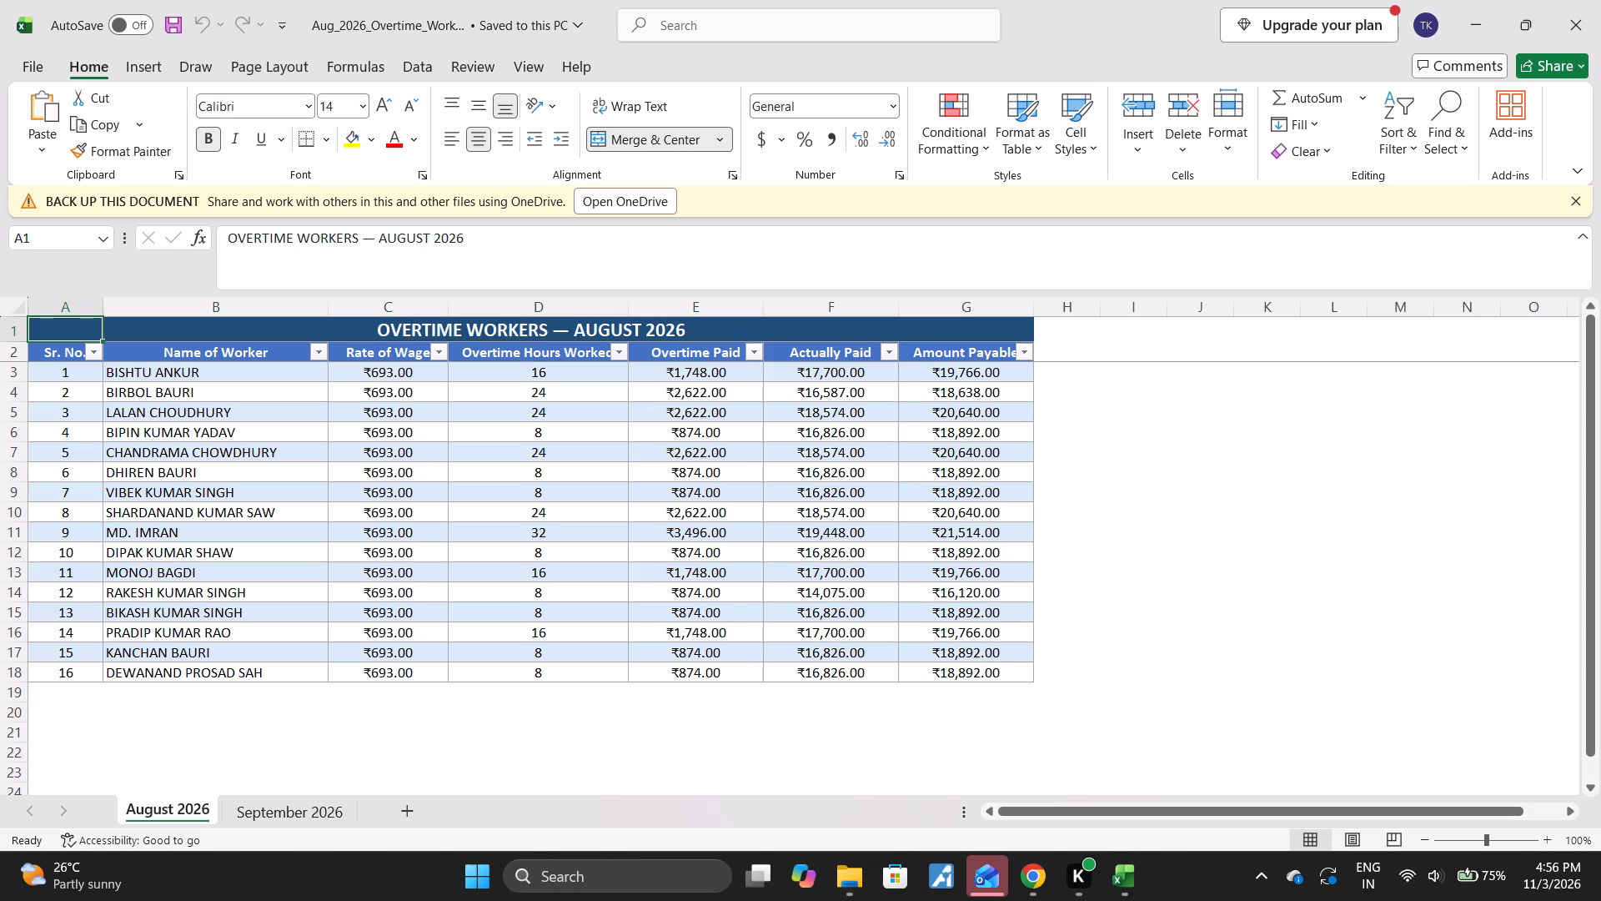
Close the Mail window and open the July_2026_Overtime_Workers (1) workbook from the Papa_works folder.
left_click(861, 875)
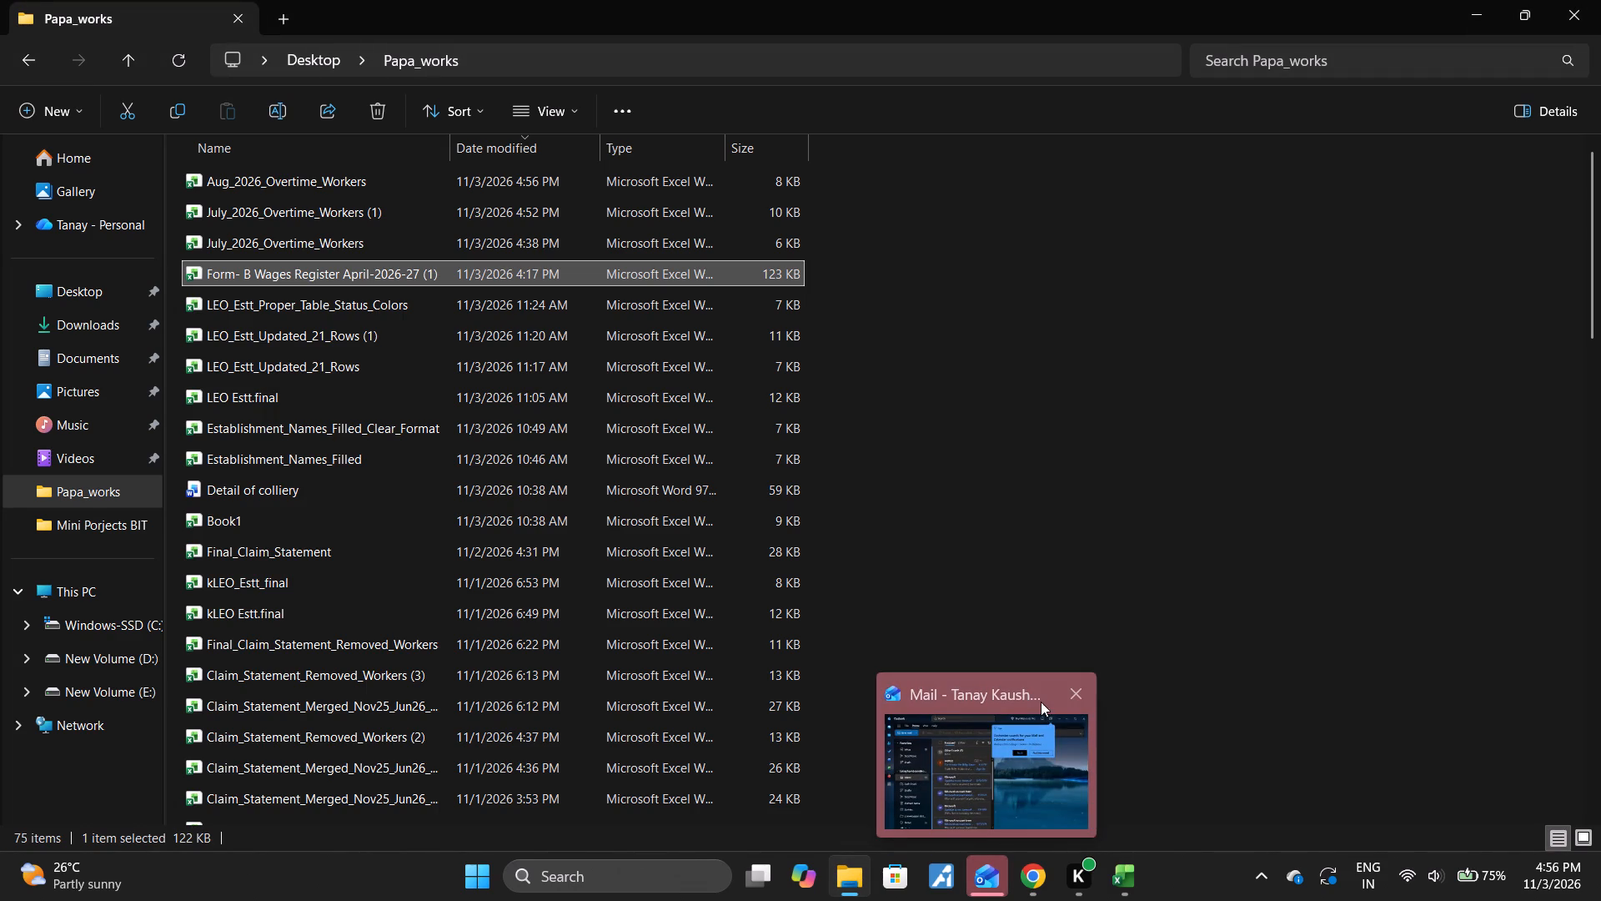
left_click(1072, 695)
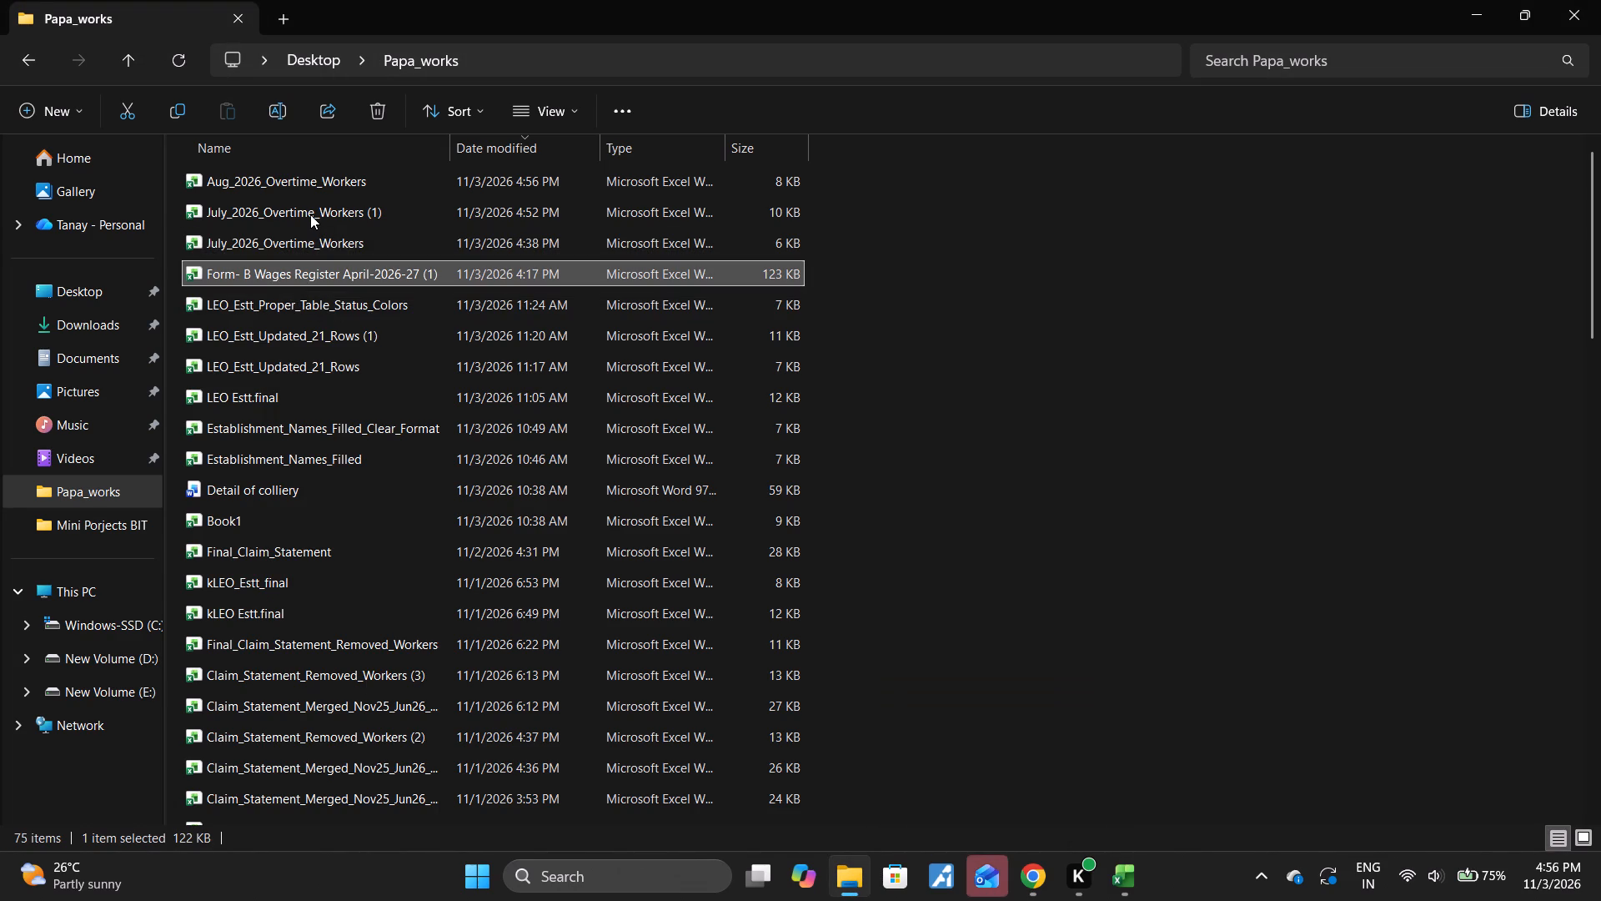
double_click(319, 204)
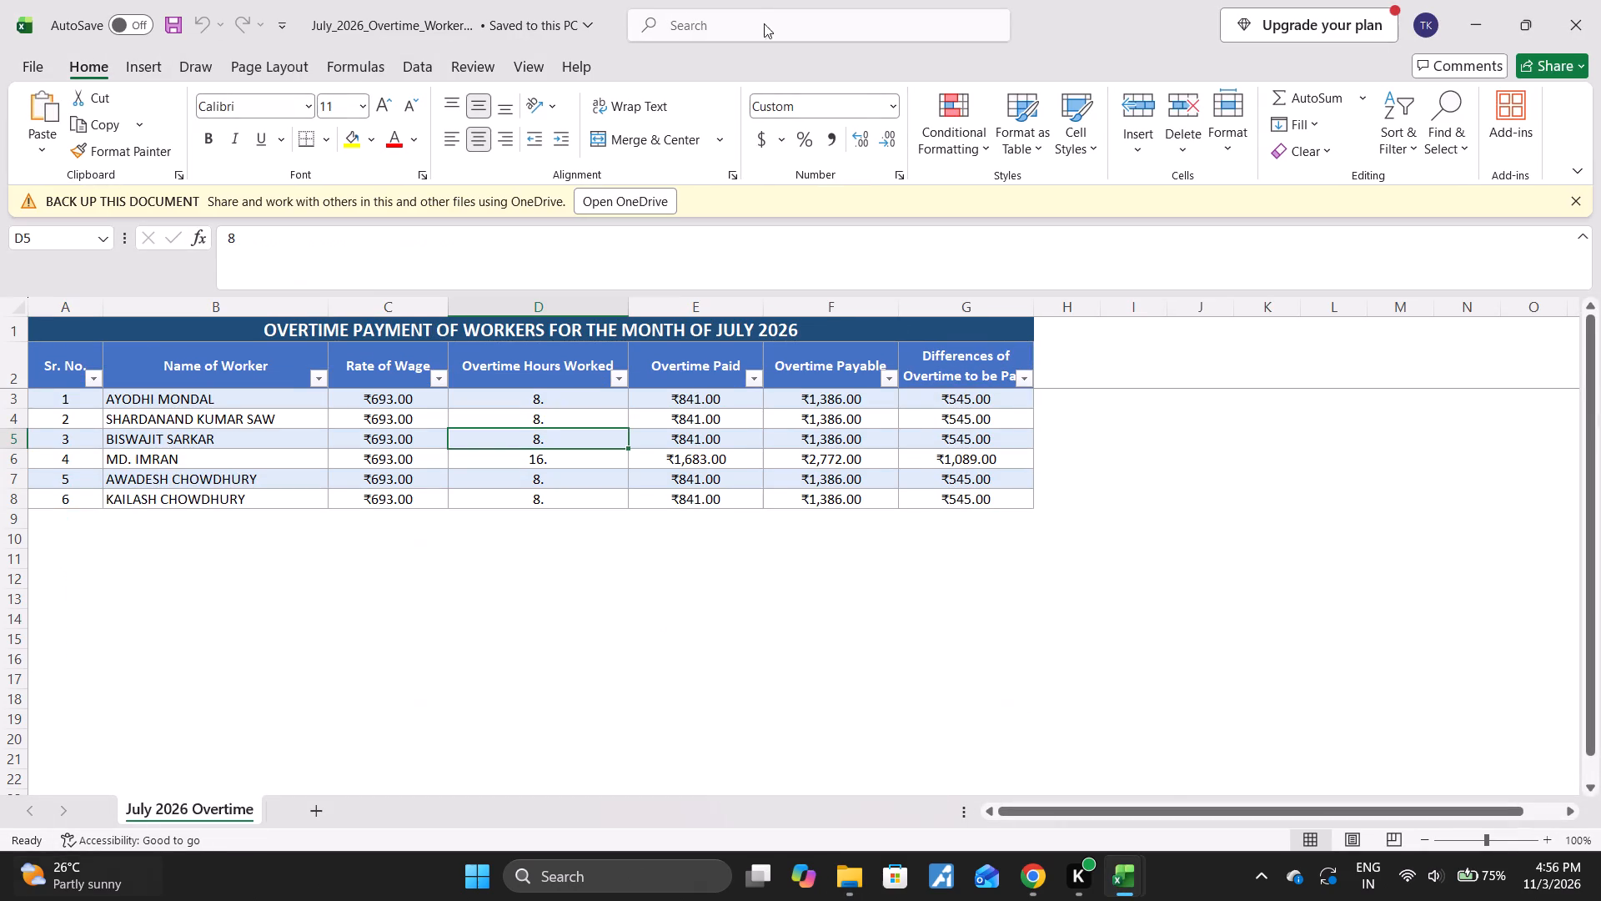
Copy July's title into the August 2026 sheet's title, changing it to "OVERTIME PAYMENT OF WORKERS FOR THE MONTH OF AUGUST 2026".
left_click(268, 335)
left_click_drag(645, 239, 223, 237)
key("ctrl+c")
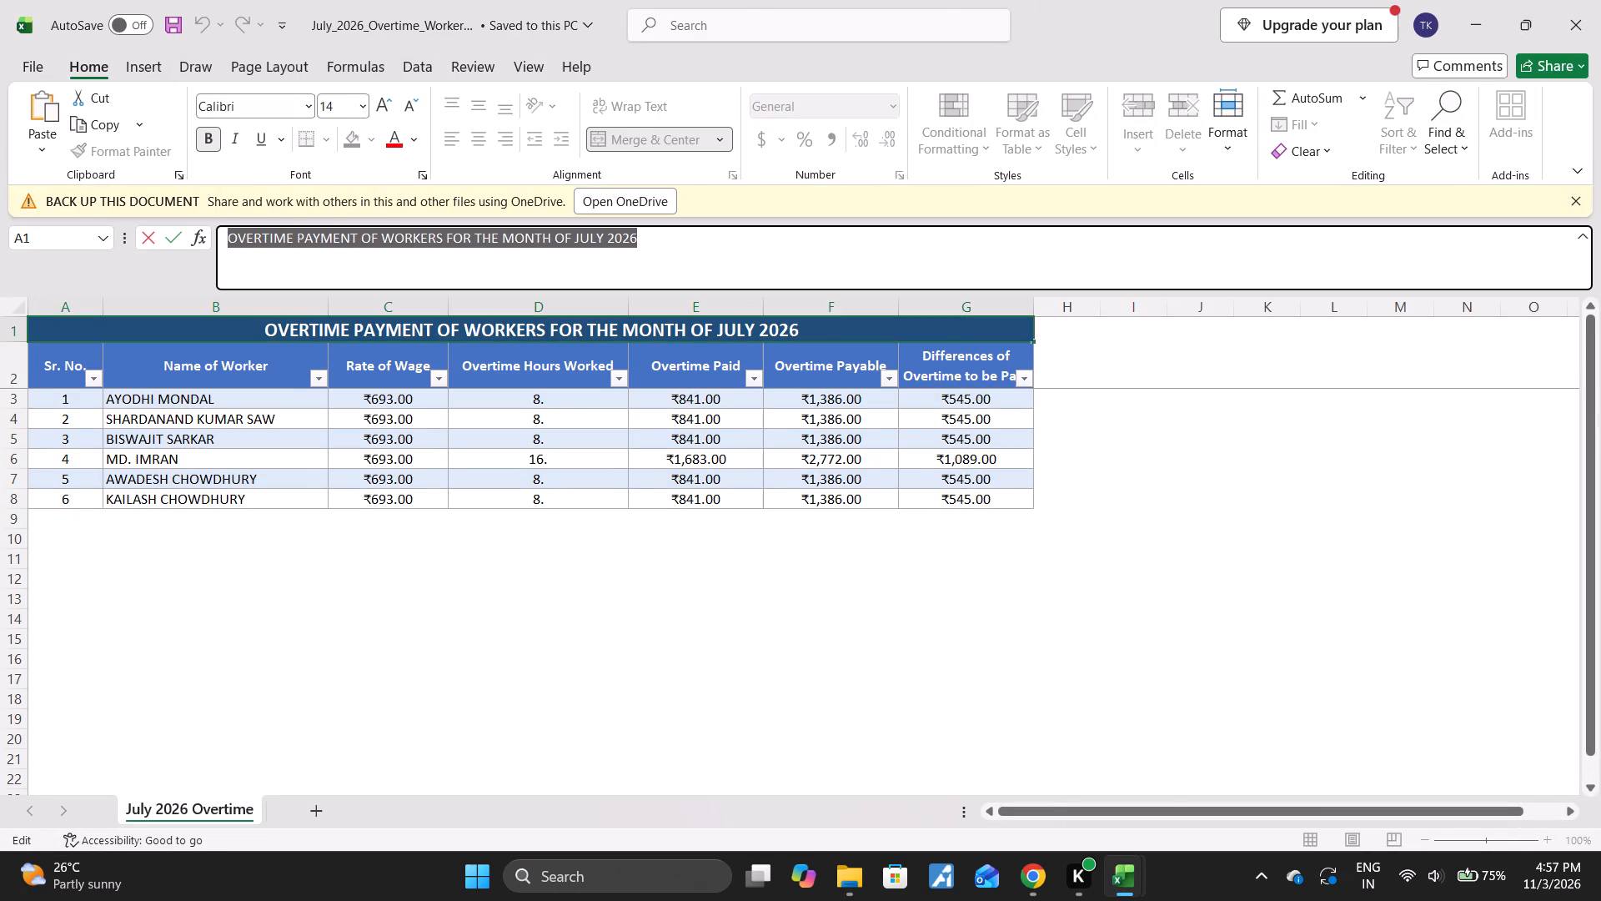
key("alt+Tab")
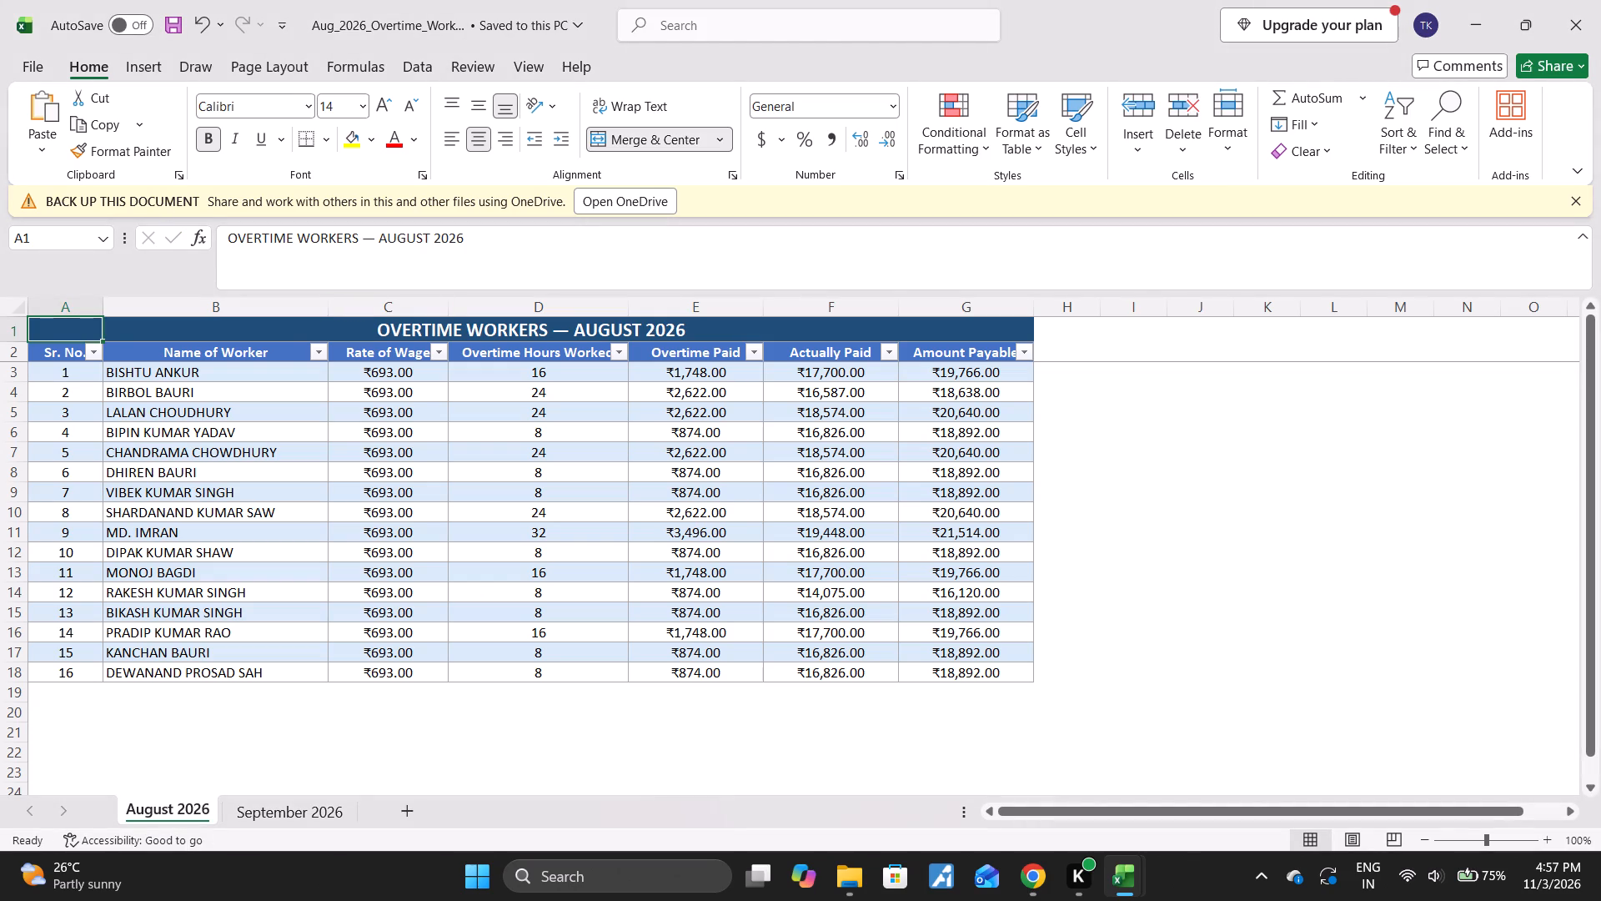
left_click(495, 327)
left_click_drag(474, 237, 187, 249)
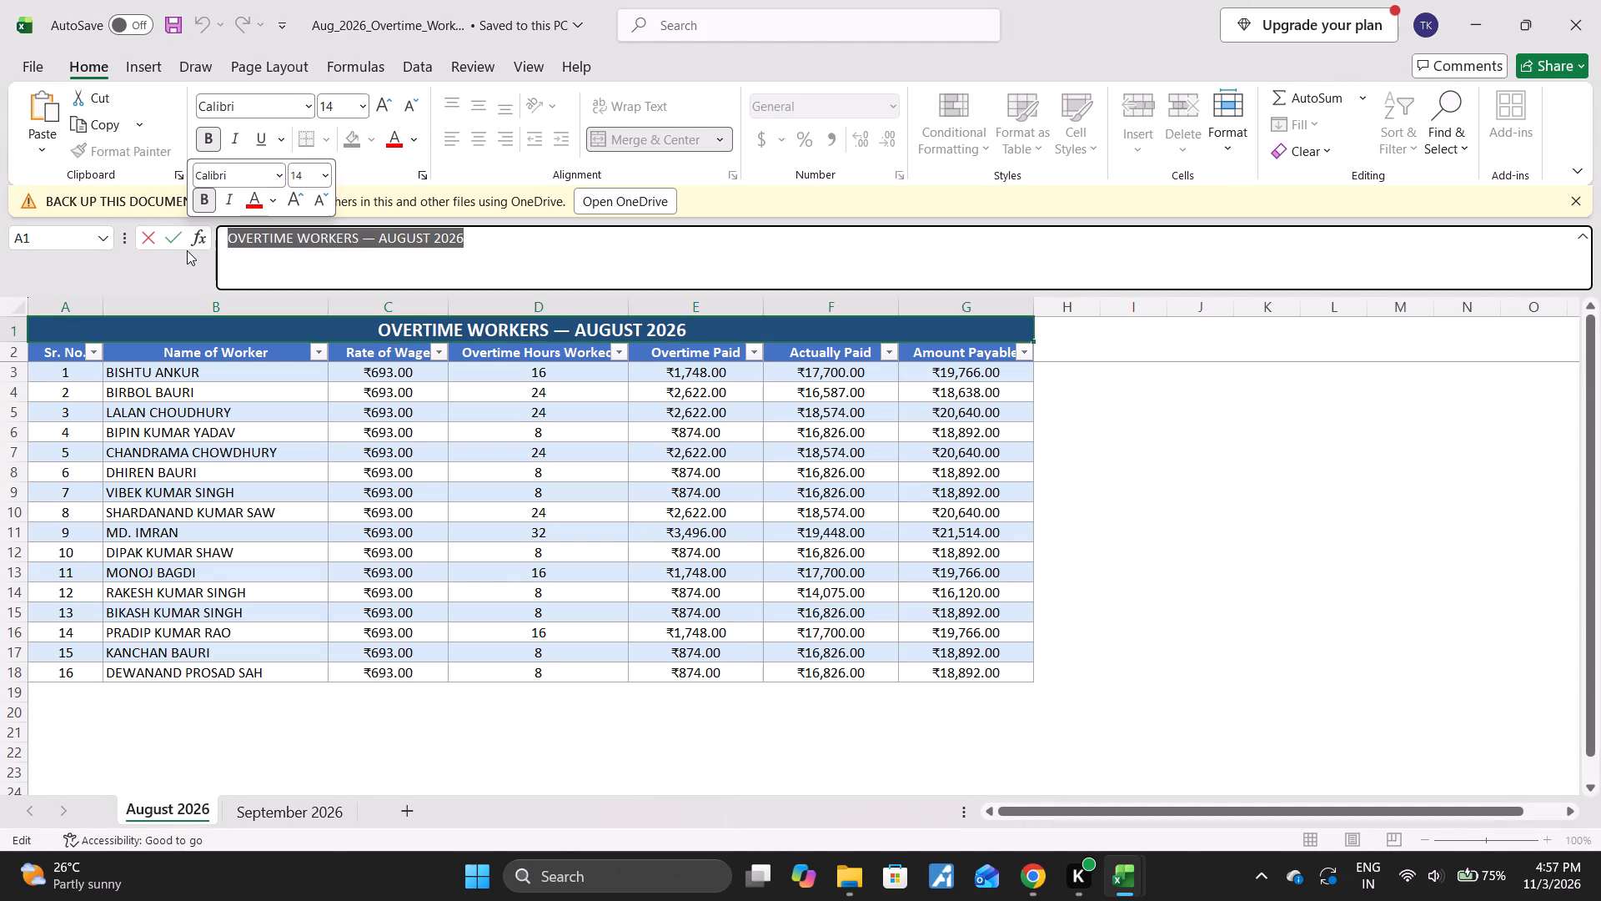
left_click(378, 238)
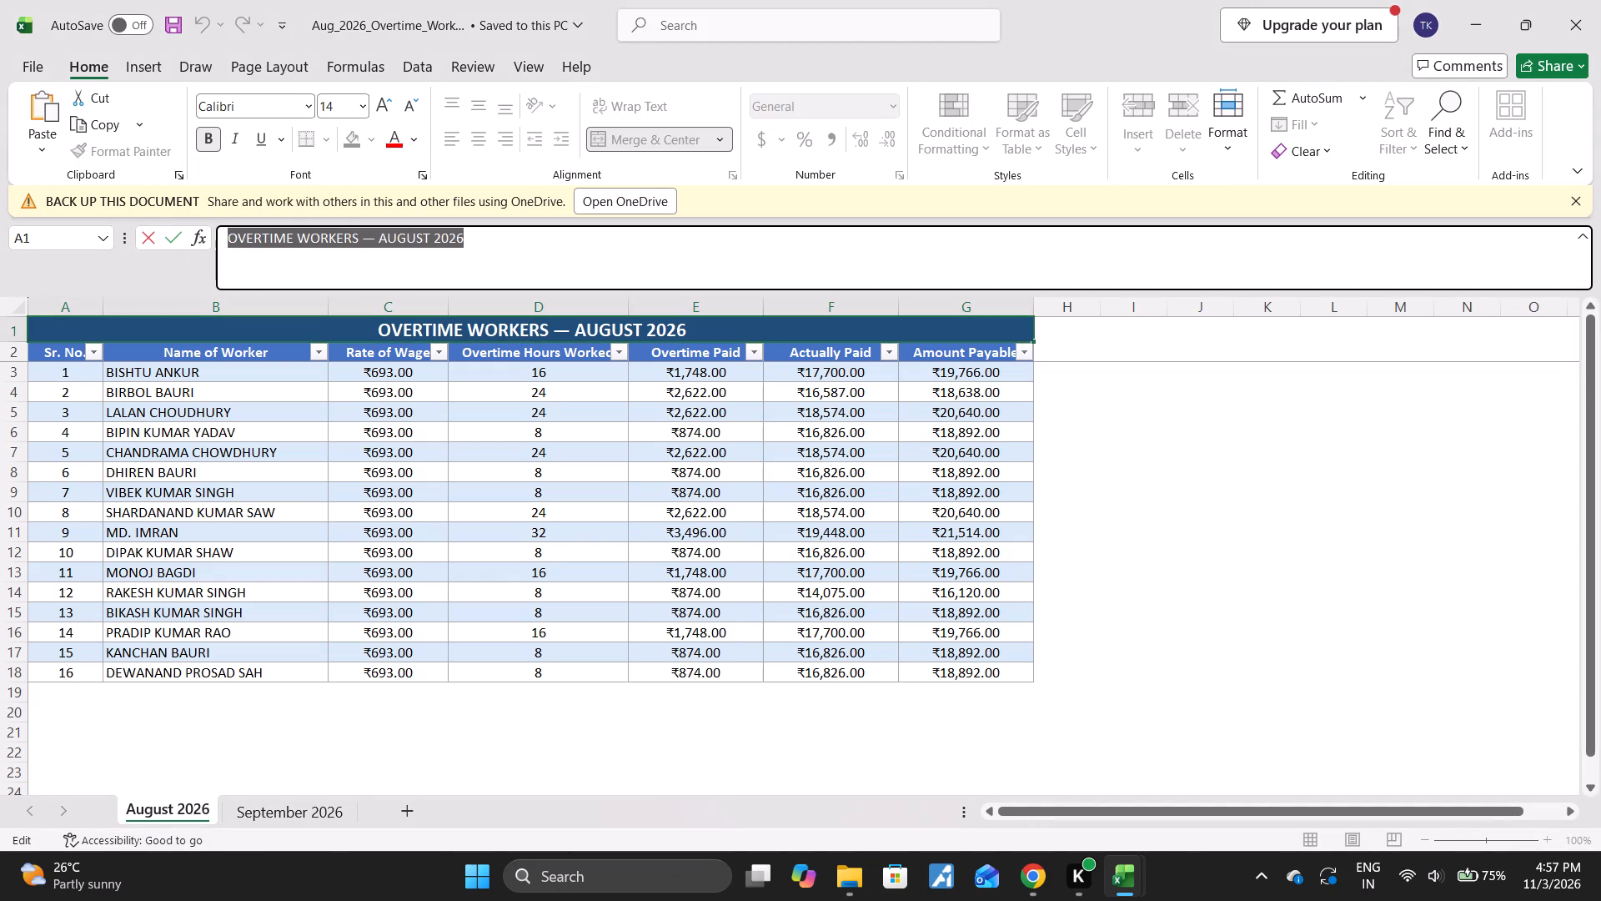
left_click_drag(378, 238, 227, 242)
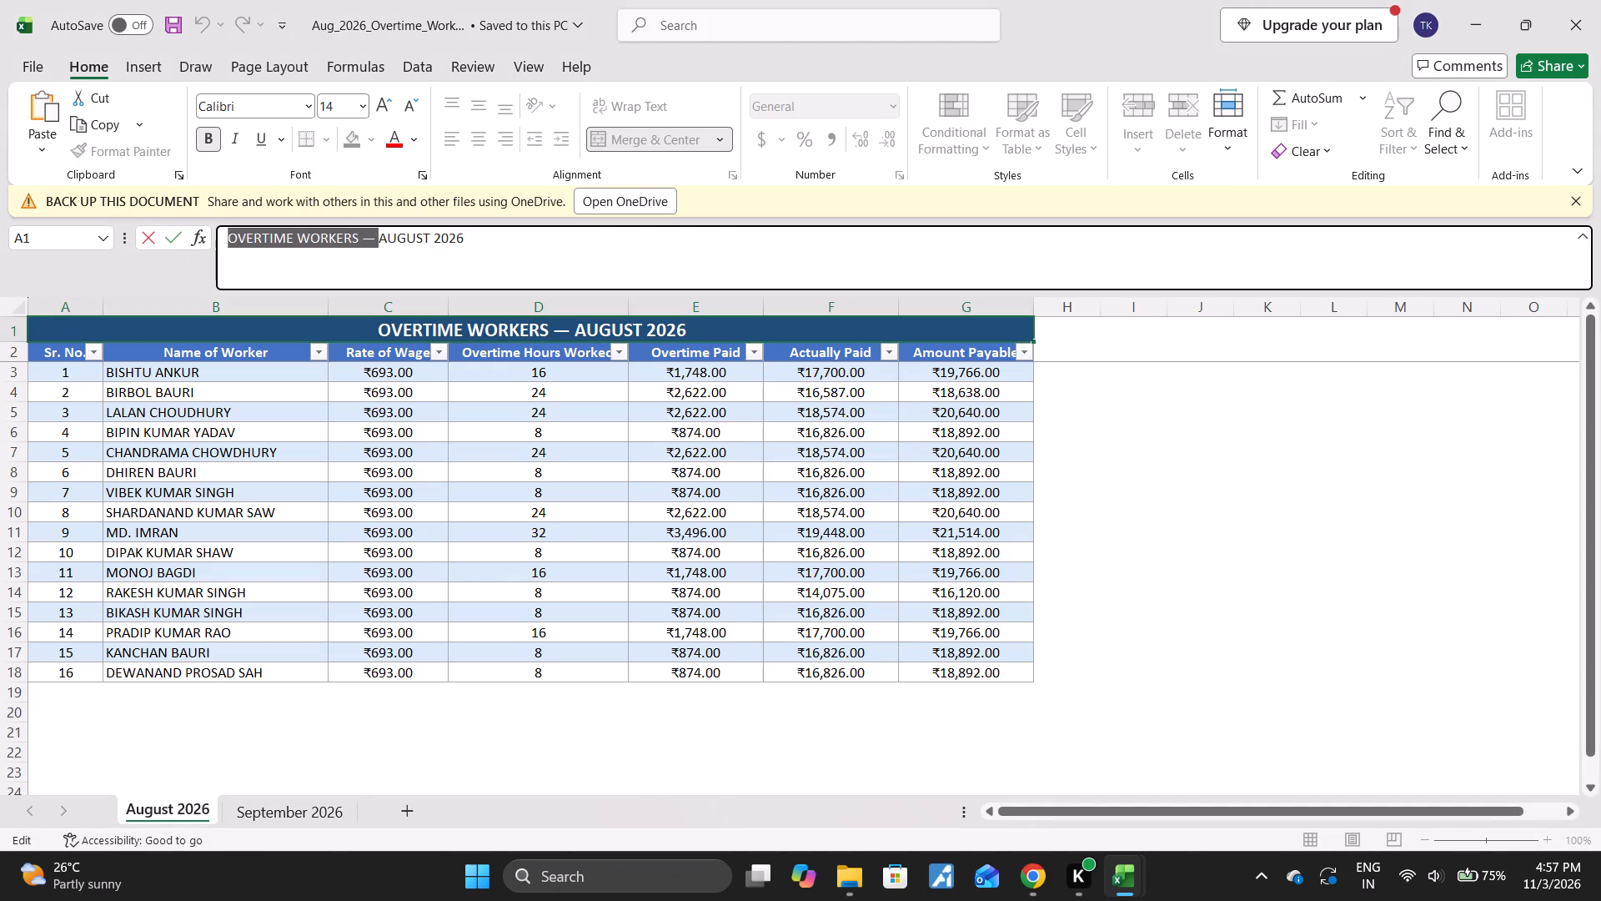
key("ctrl+v")
key("BackSpace")
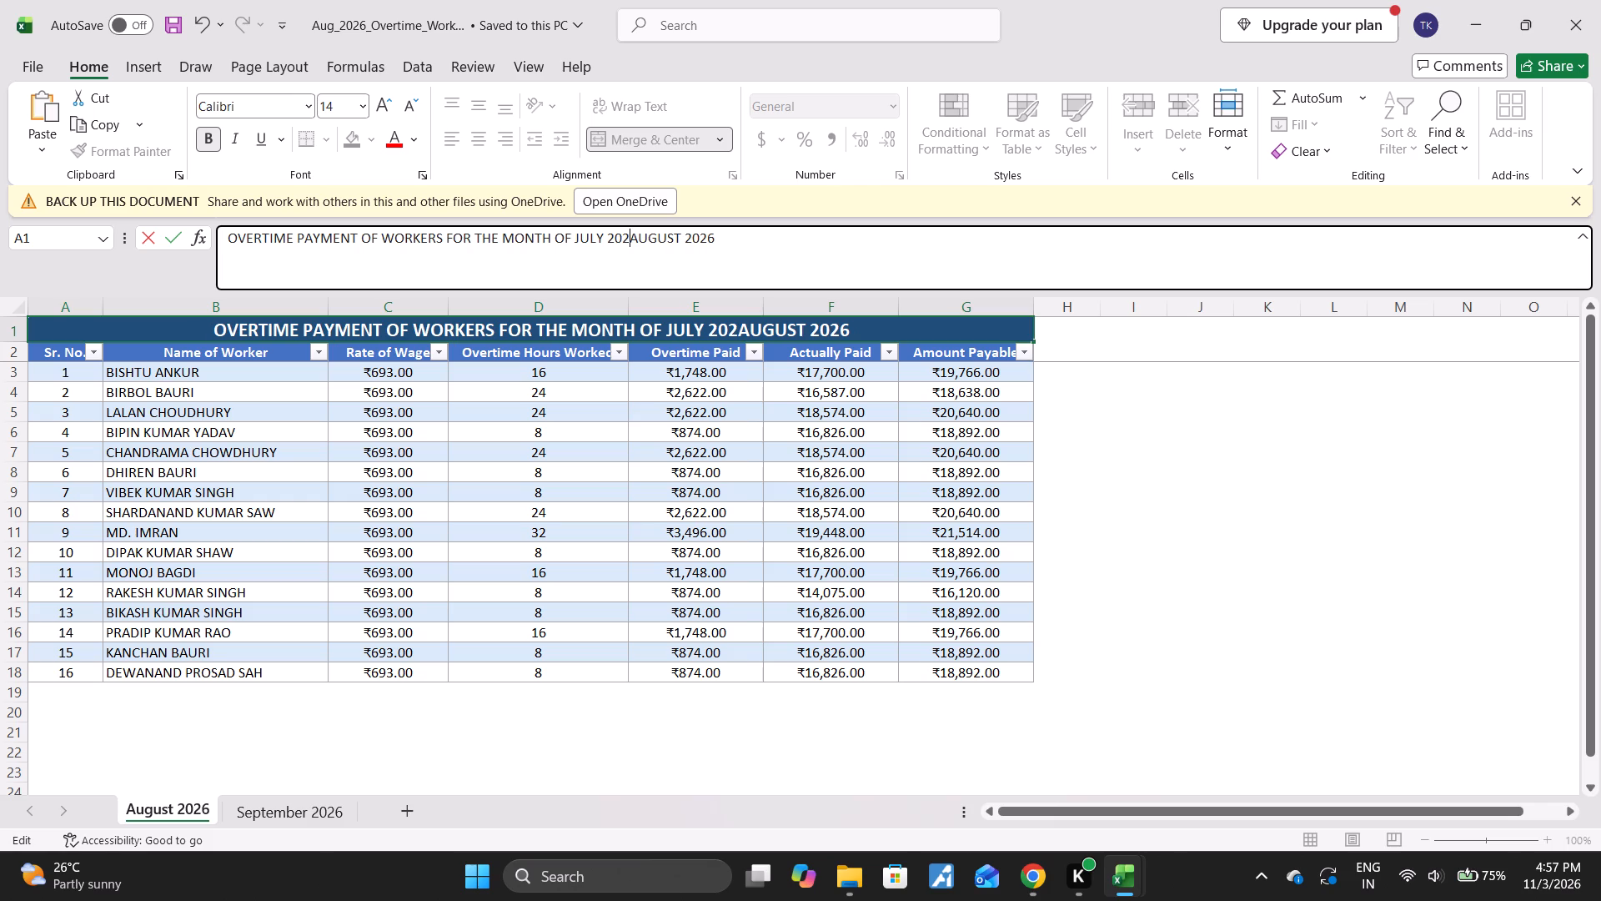
key("BackSpace")
key("BackSpace")
key("BackSpace")
key("BackSpace")
key("BackSpace")
key("BackSpace")
key("BackSpace")
key("BackSpace")
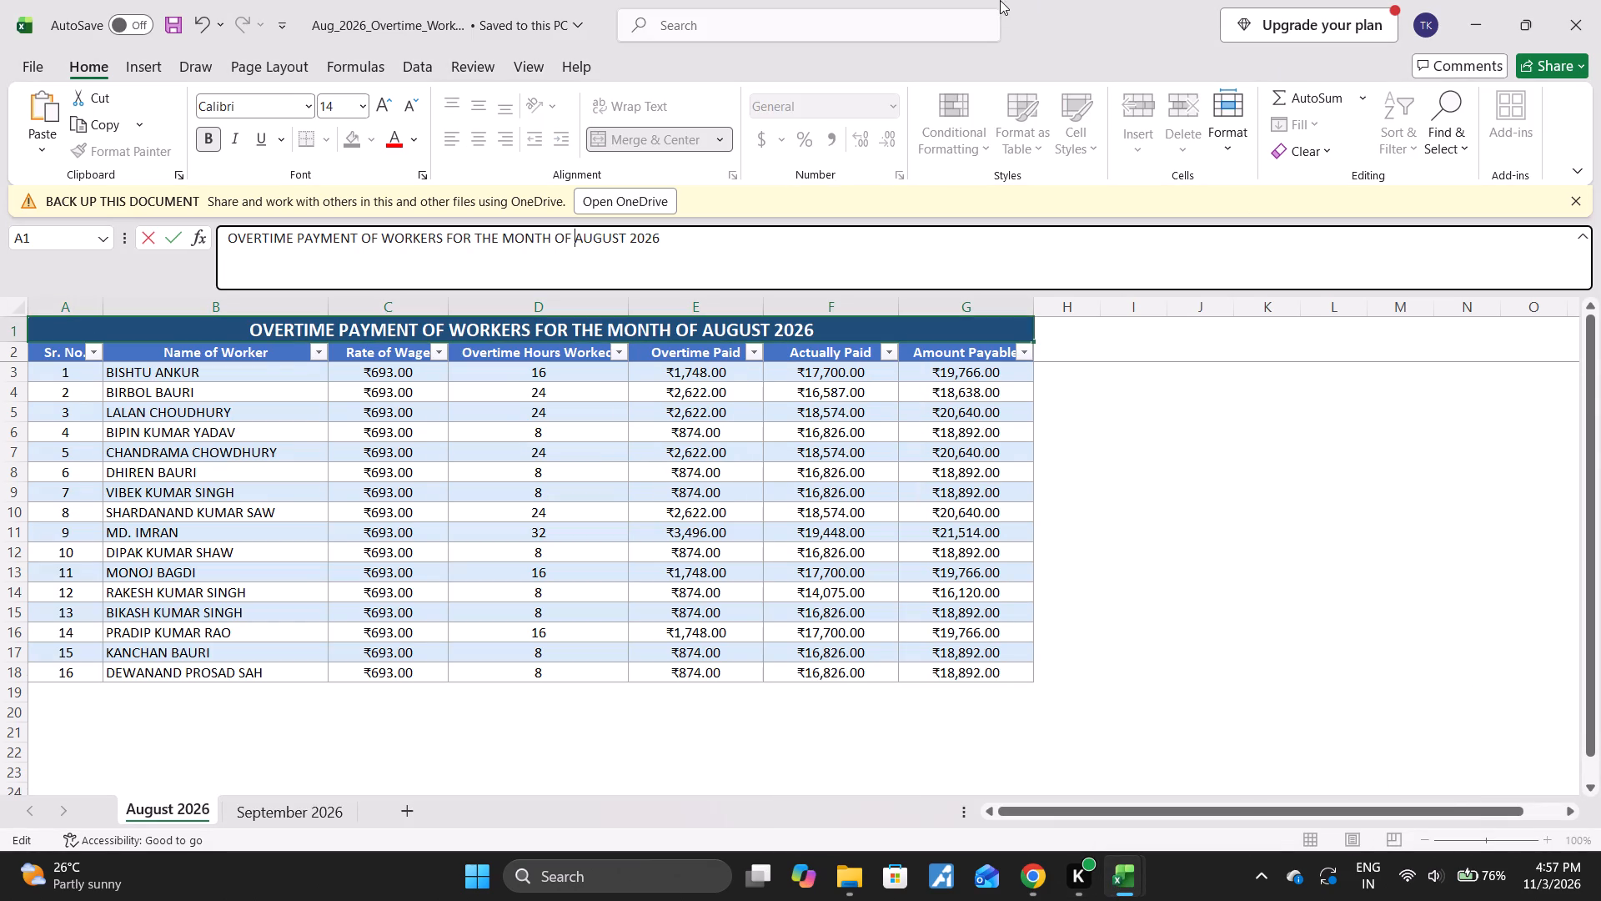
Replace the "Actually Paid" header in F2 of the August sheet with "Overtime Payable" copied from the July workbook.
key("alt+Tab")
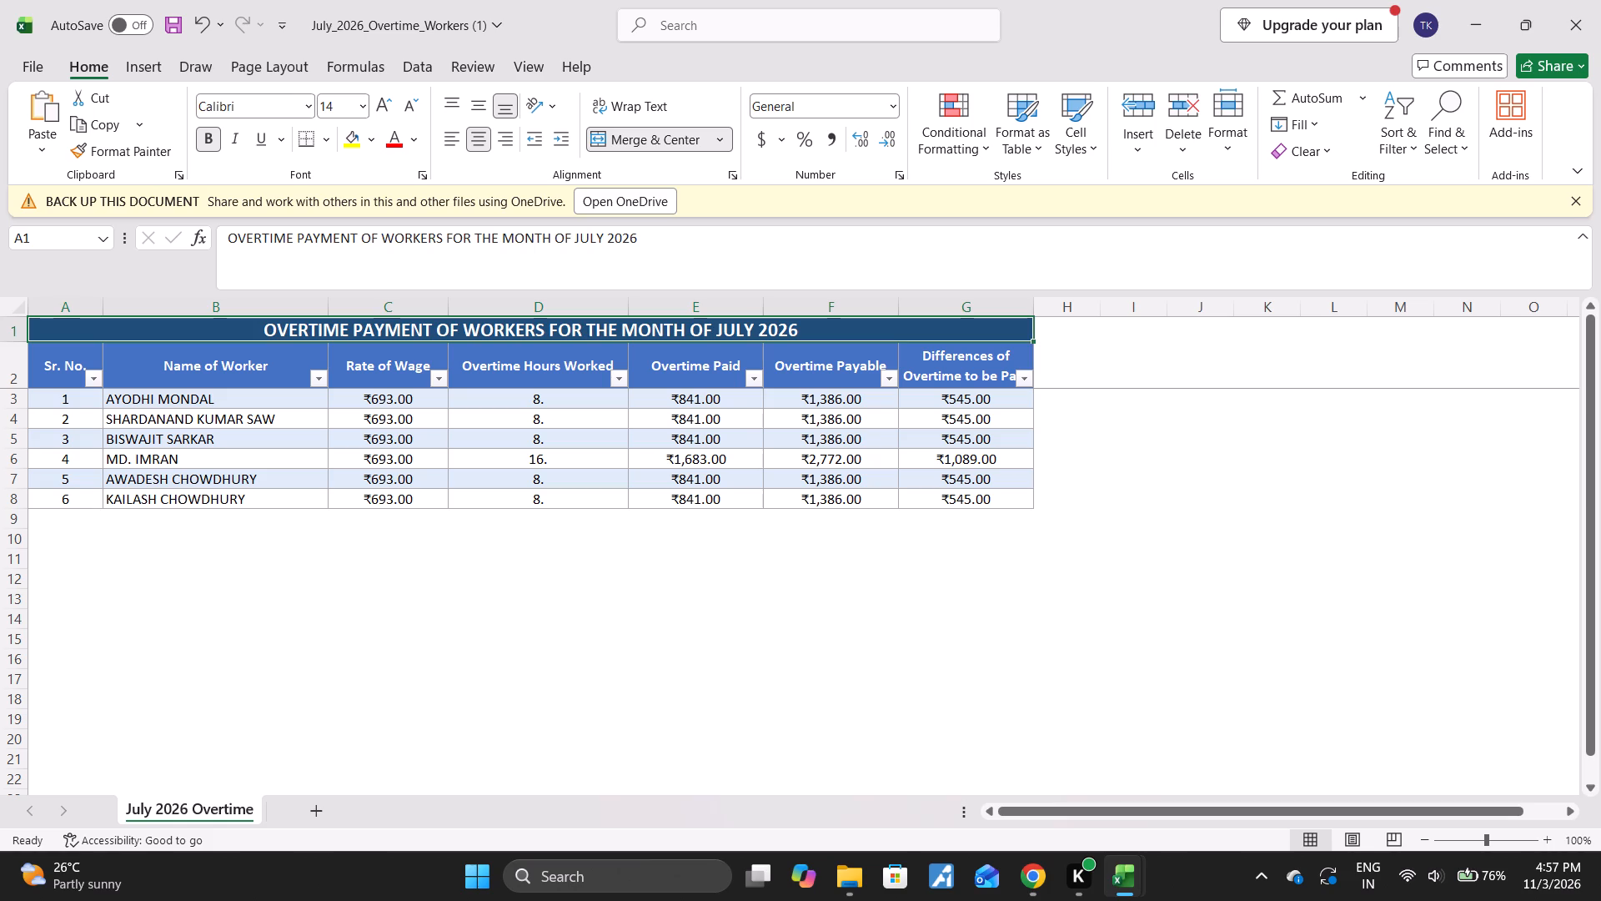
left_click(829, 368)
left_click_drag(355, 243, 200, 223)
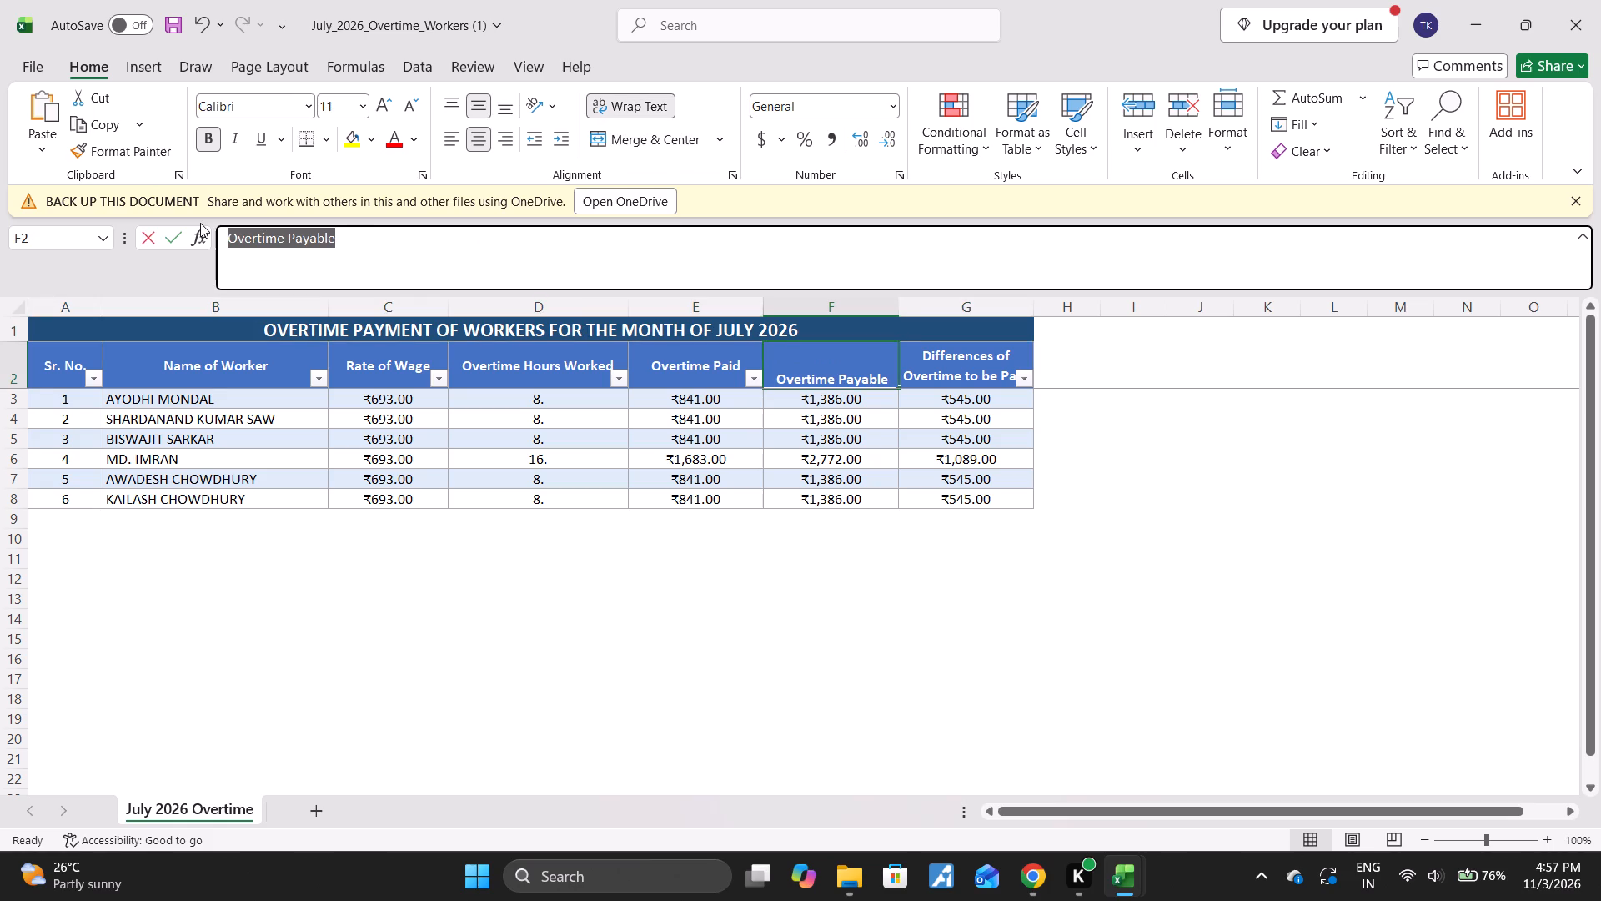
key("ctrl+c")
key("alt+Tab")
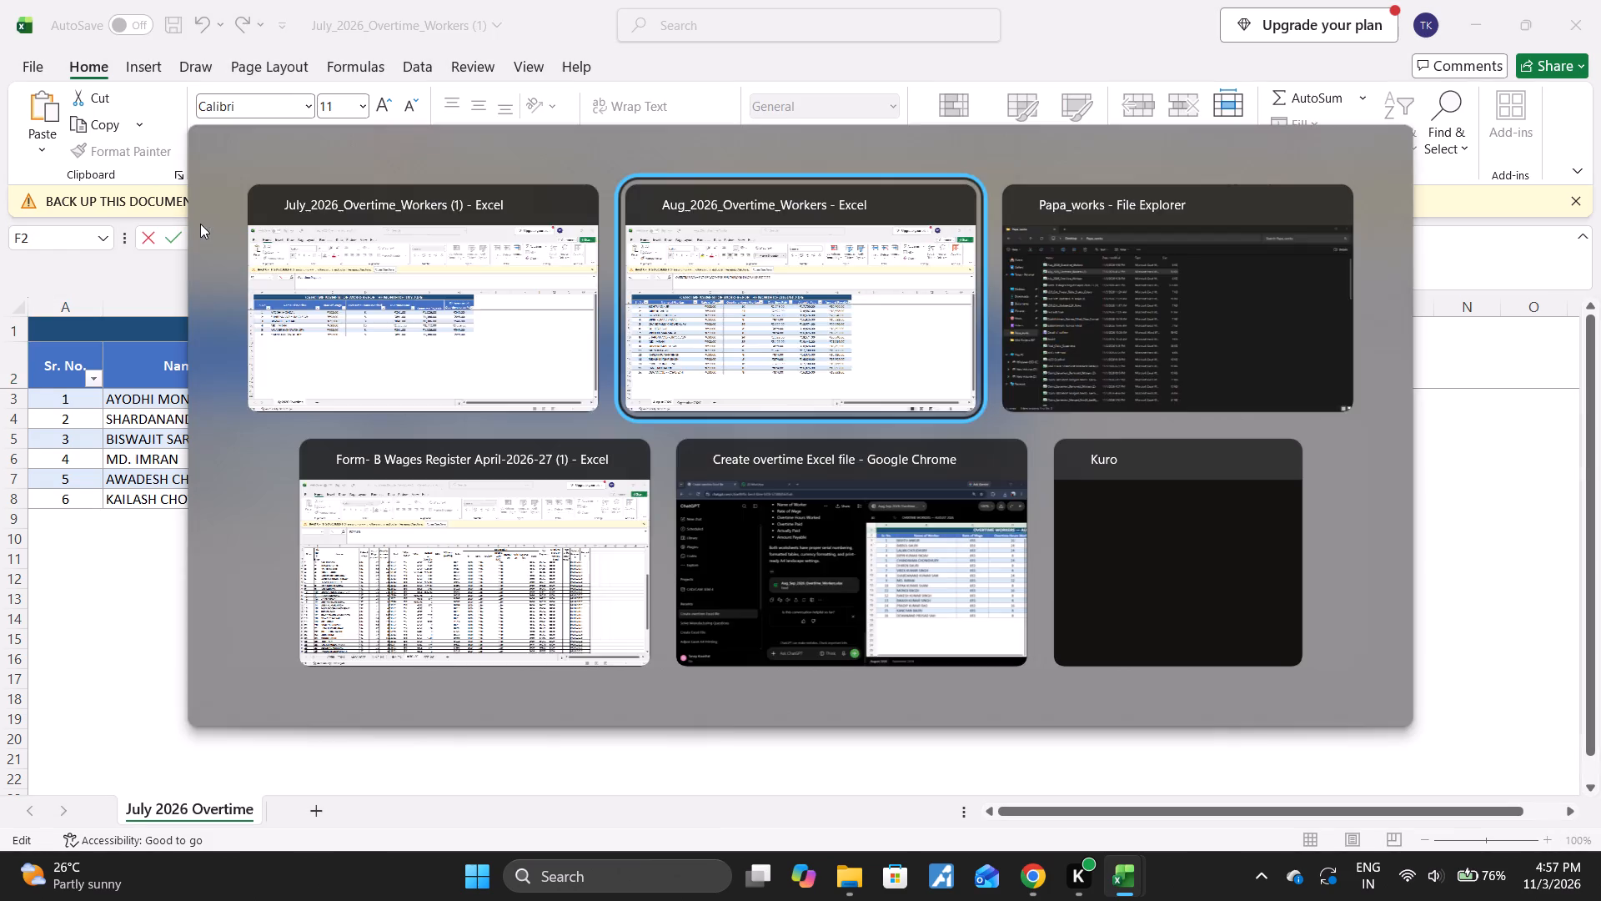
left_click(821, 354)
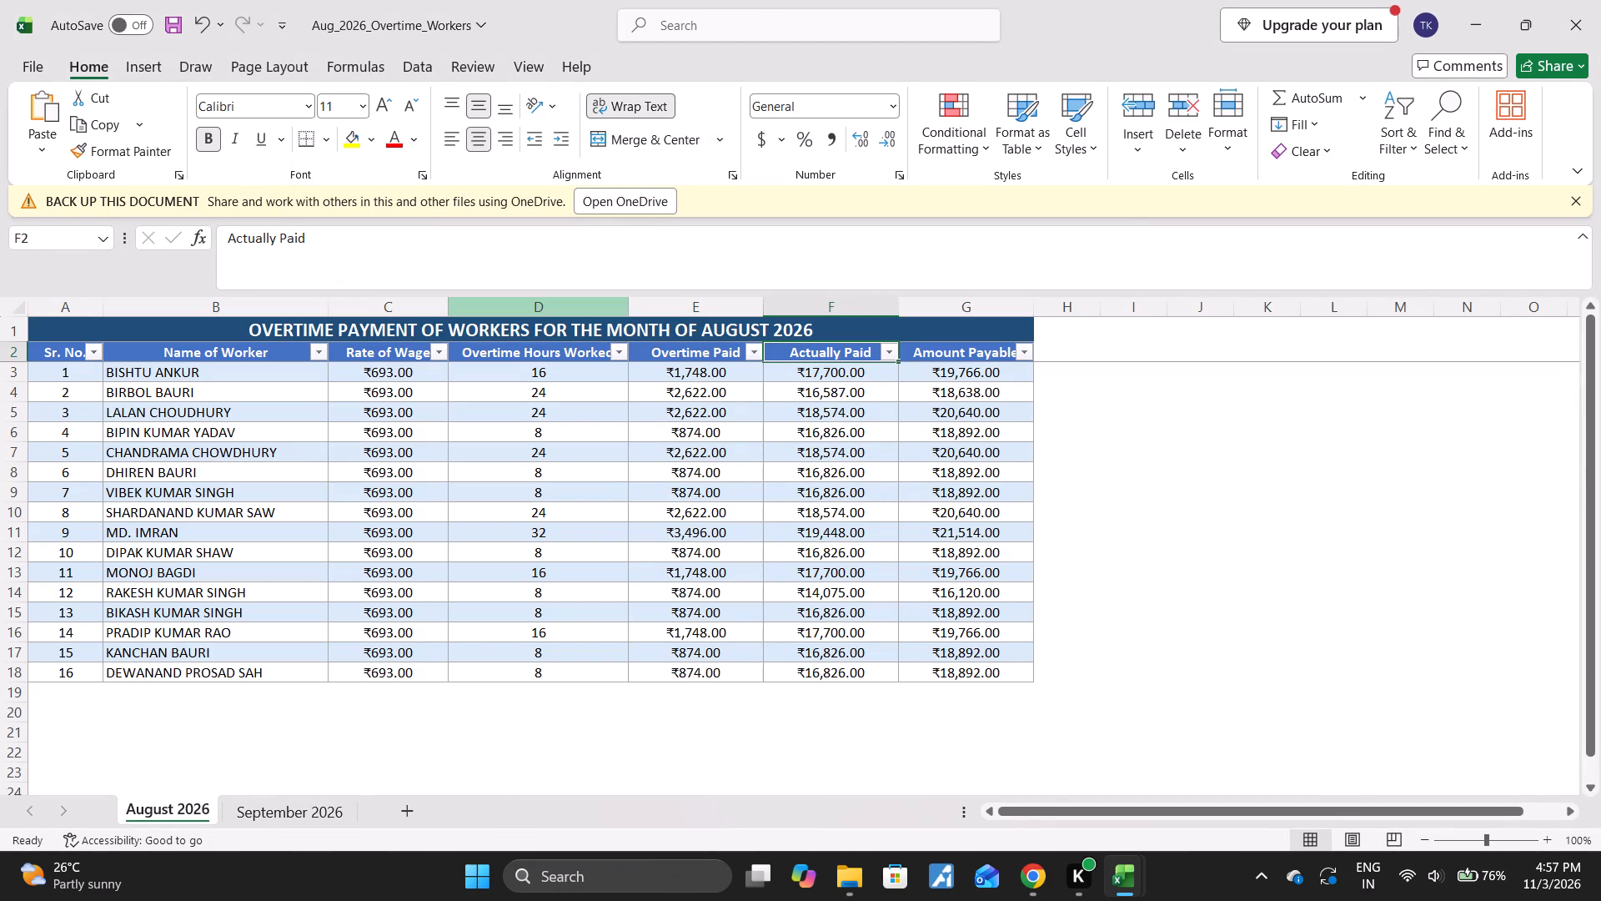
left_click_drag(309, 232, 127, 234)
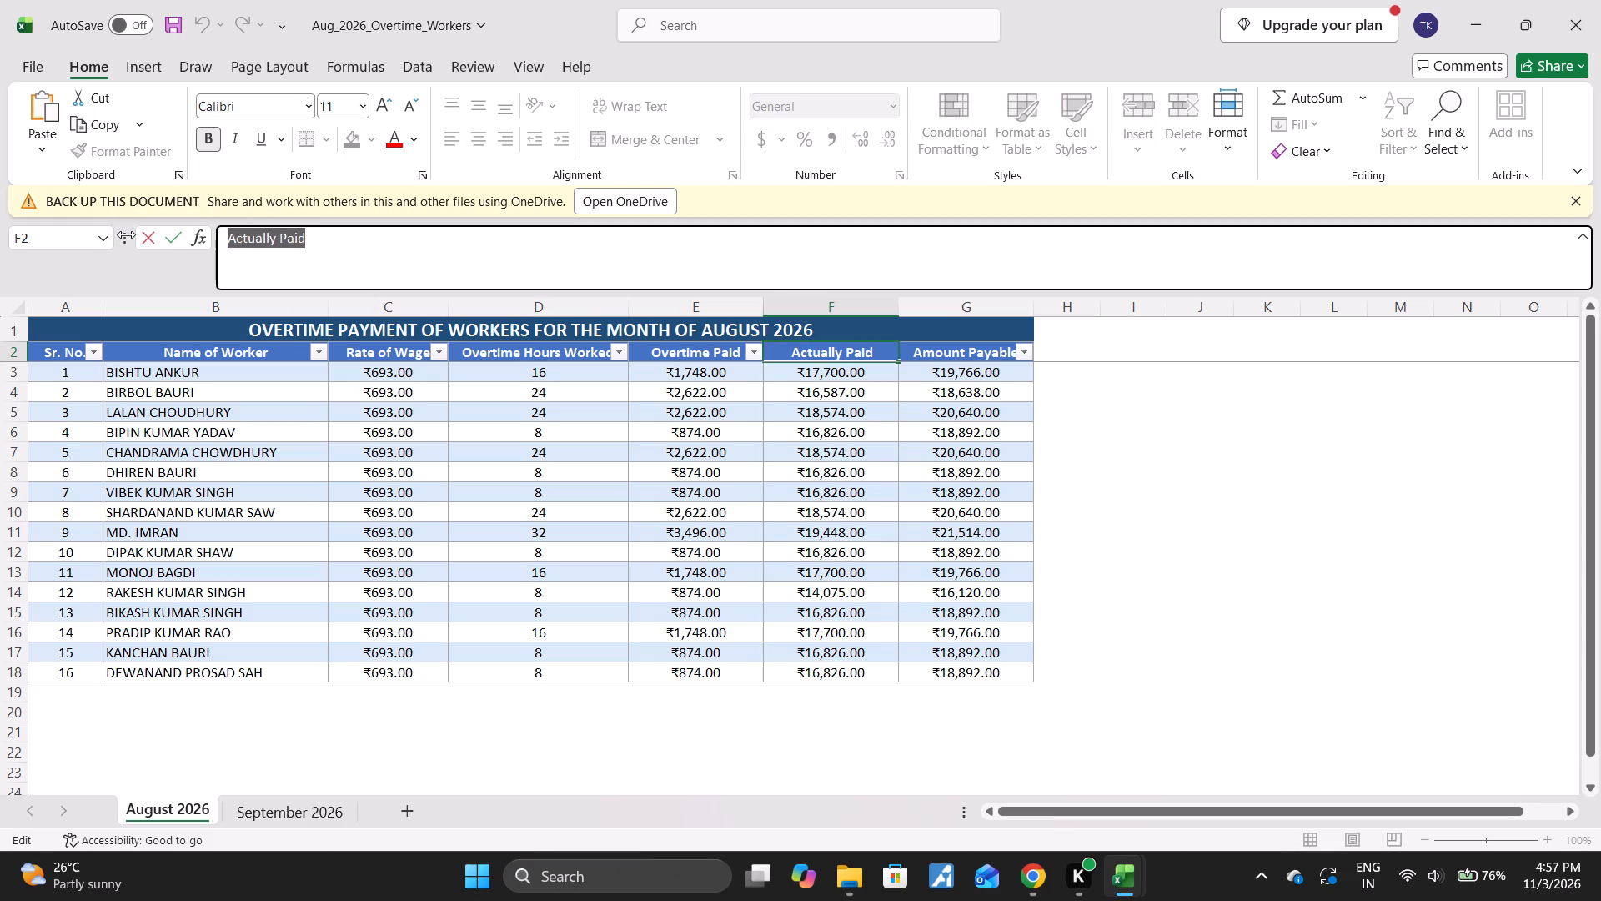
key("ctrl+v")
Copy July's "Differences of Overtime to be Paid" header from G2 and paste it over header F2 of the August sheet.
key("alt+Tab")
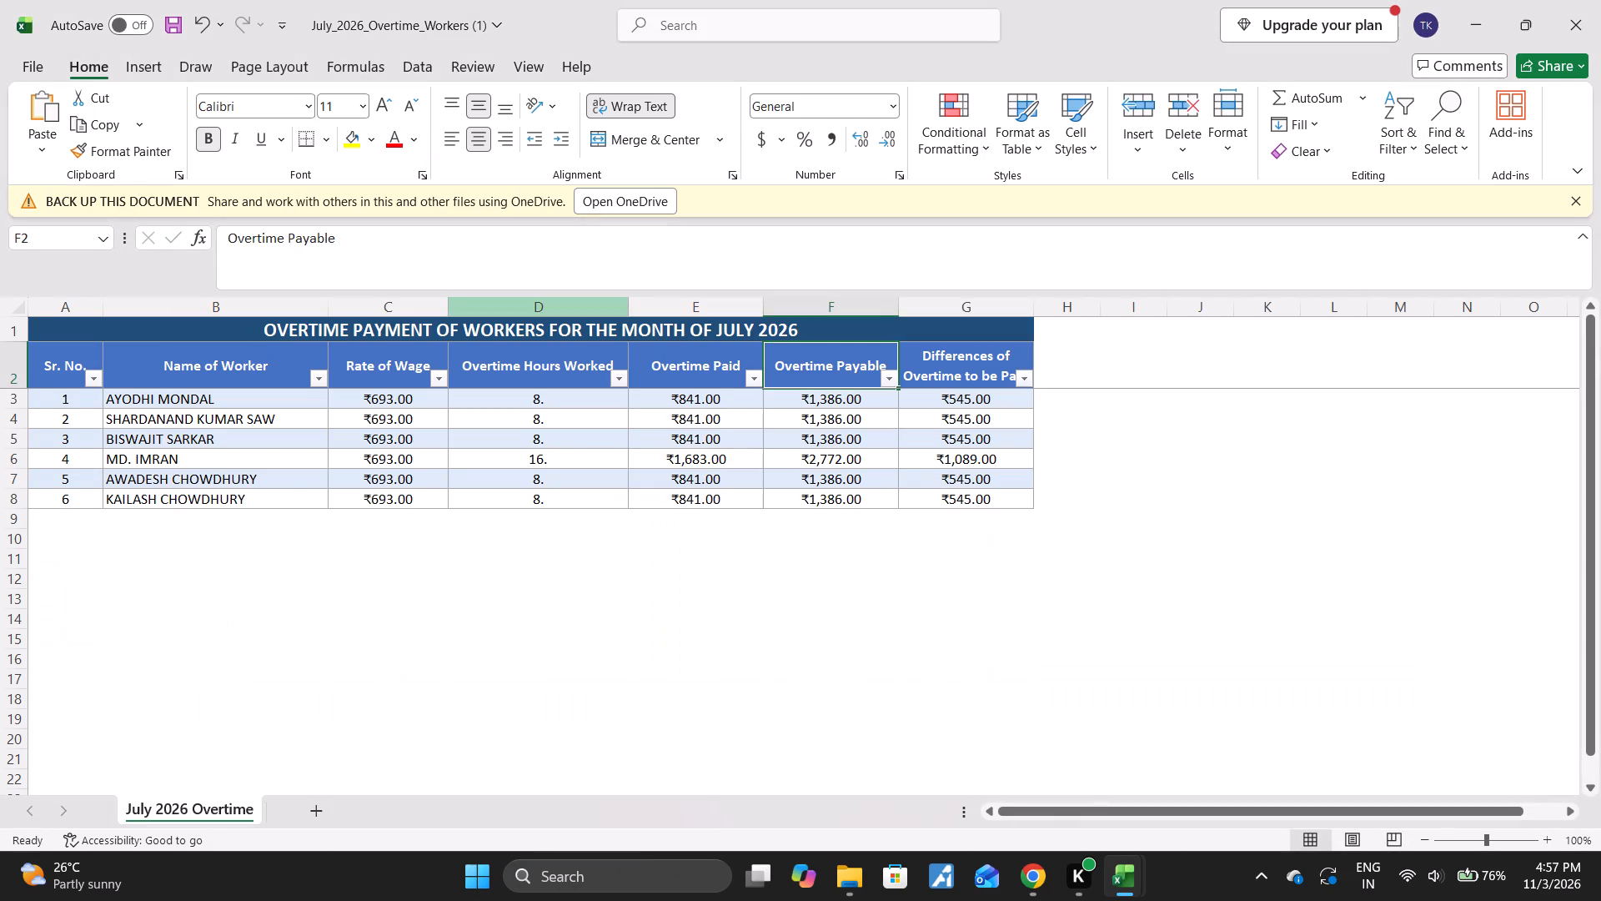
left_click(981, 380)
left_click_drag(446, 236, 211, 248)
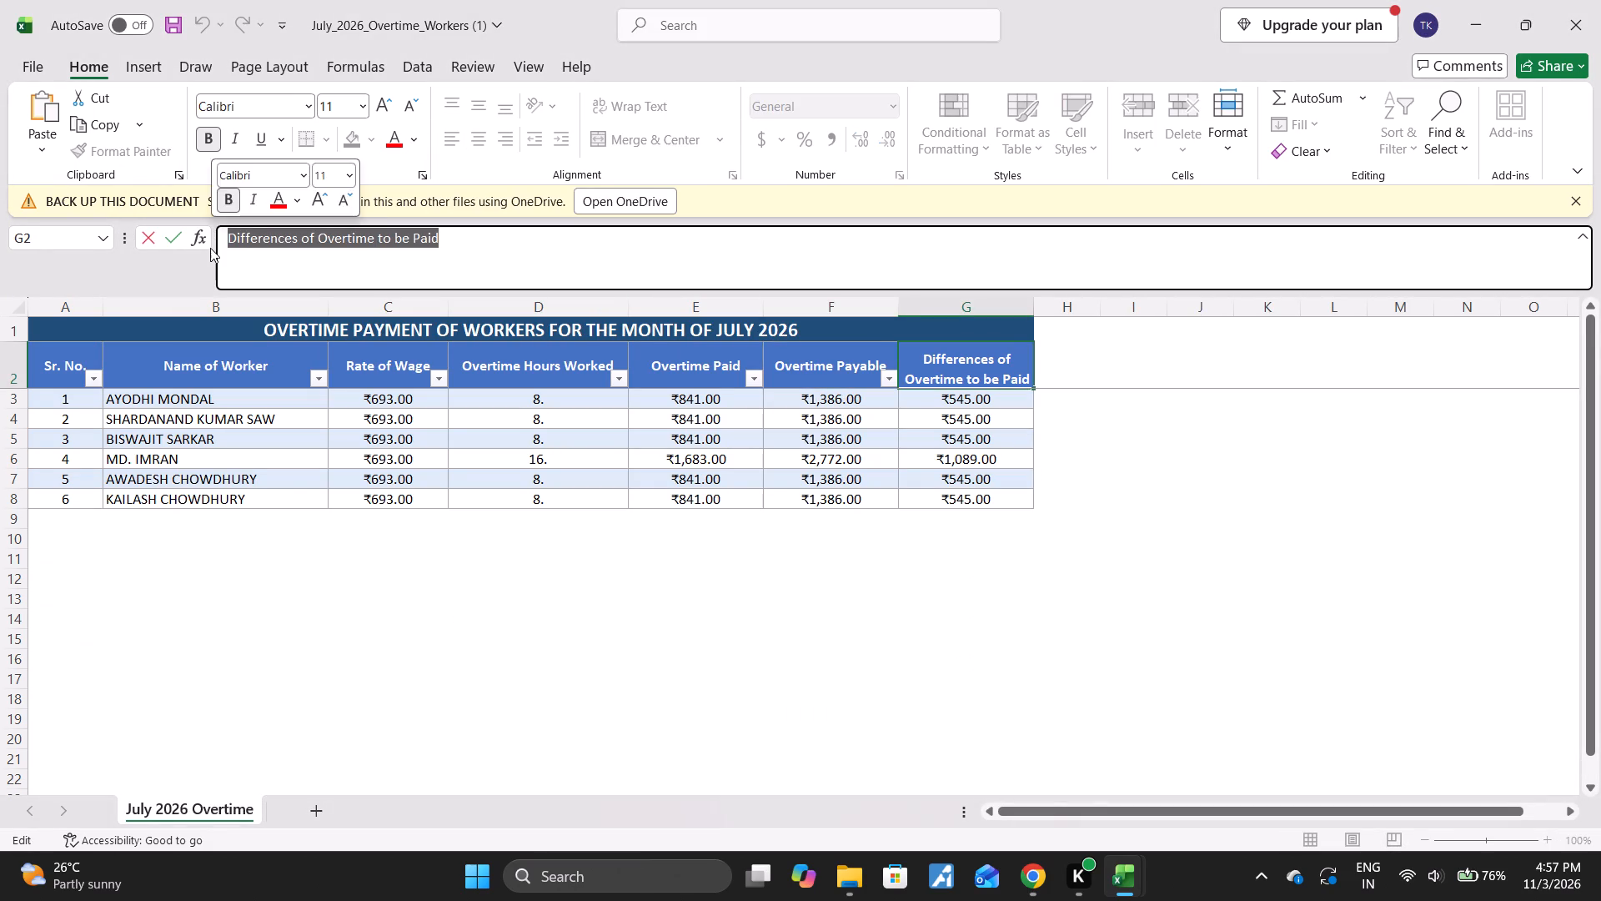
key("ctrl+c")
key("alt+Tab")
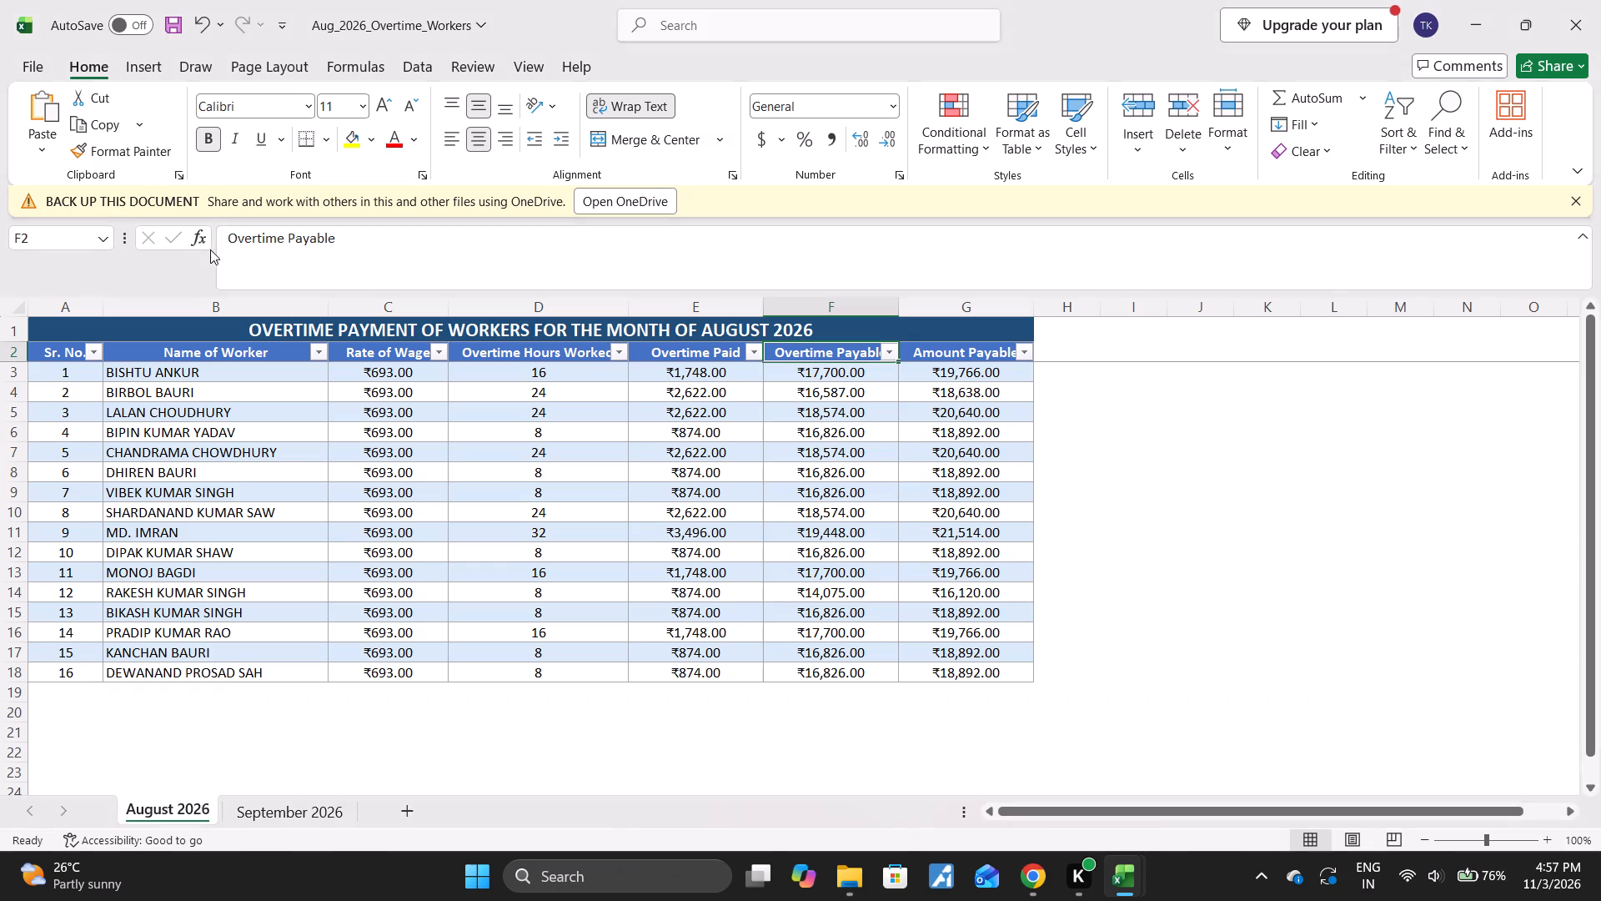
left_click_drag(394, 221, 281, 230)
left_click_drag(336, 234, 174, 243)
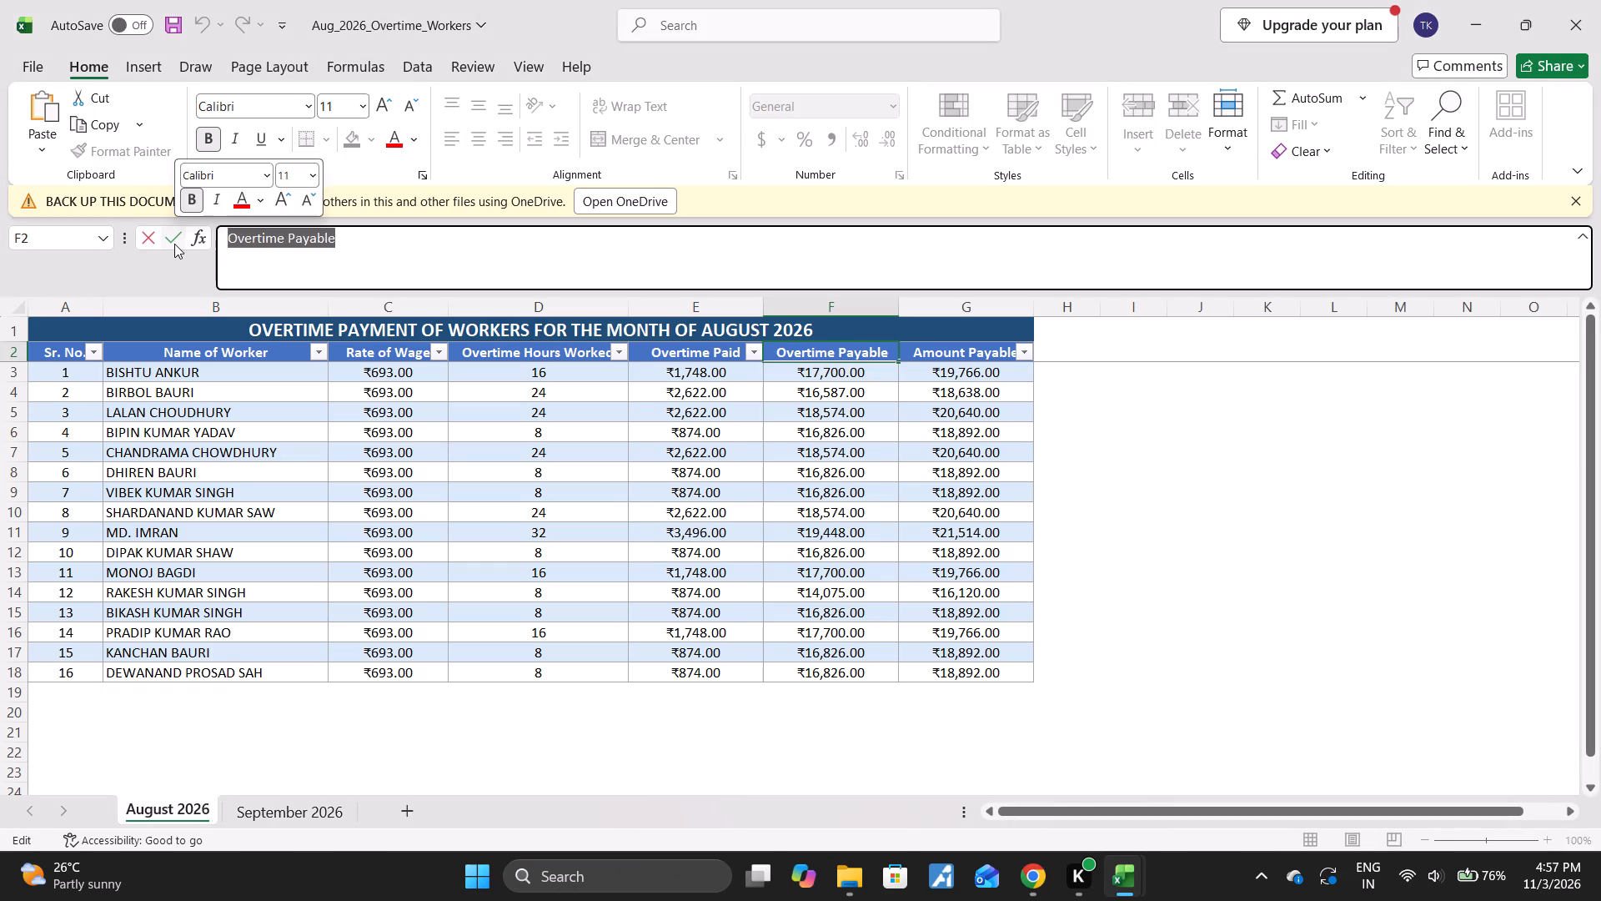
key("ctrl+v")
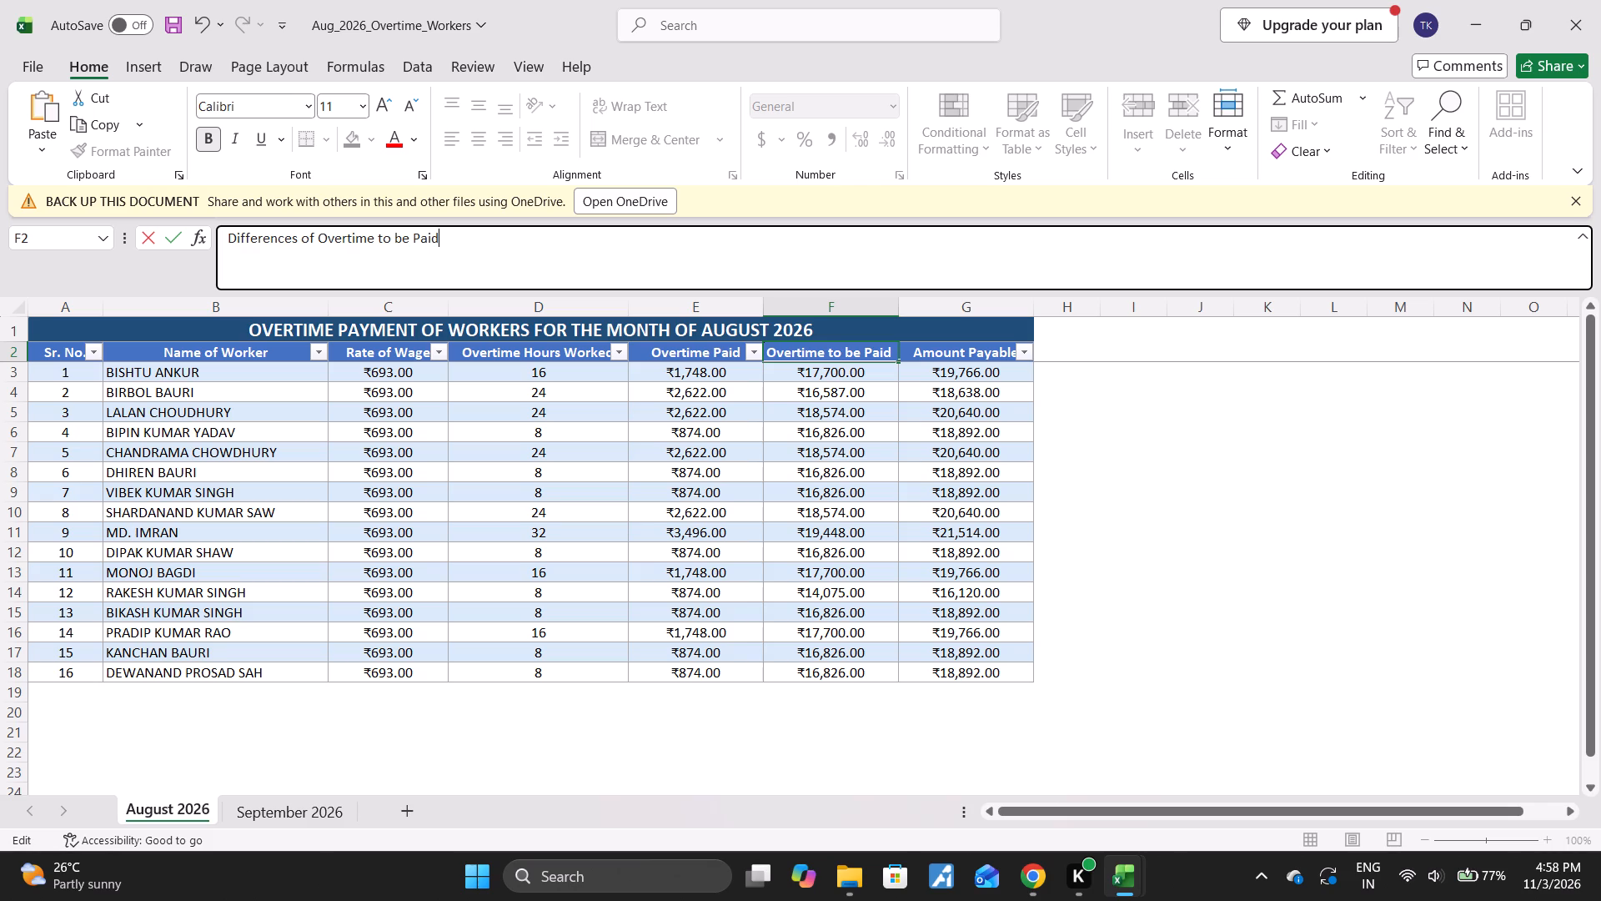
Set column F to 2772 for the workers with 16 overtime hours, in cells F3, F13 and F16 of the August sheet.
left_click(831, 379)
left_click_drag(270, 234, 165, 241)
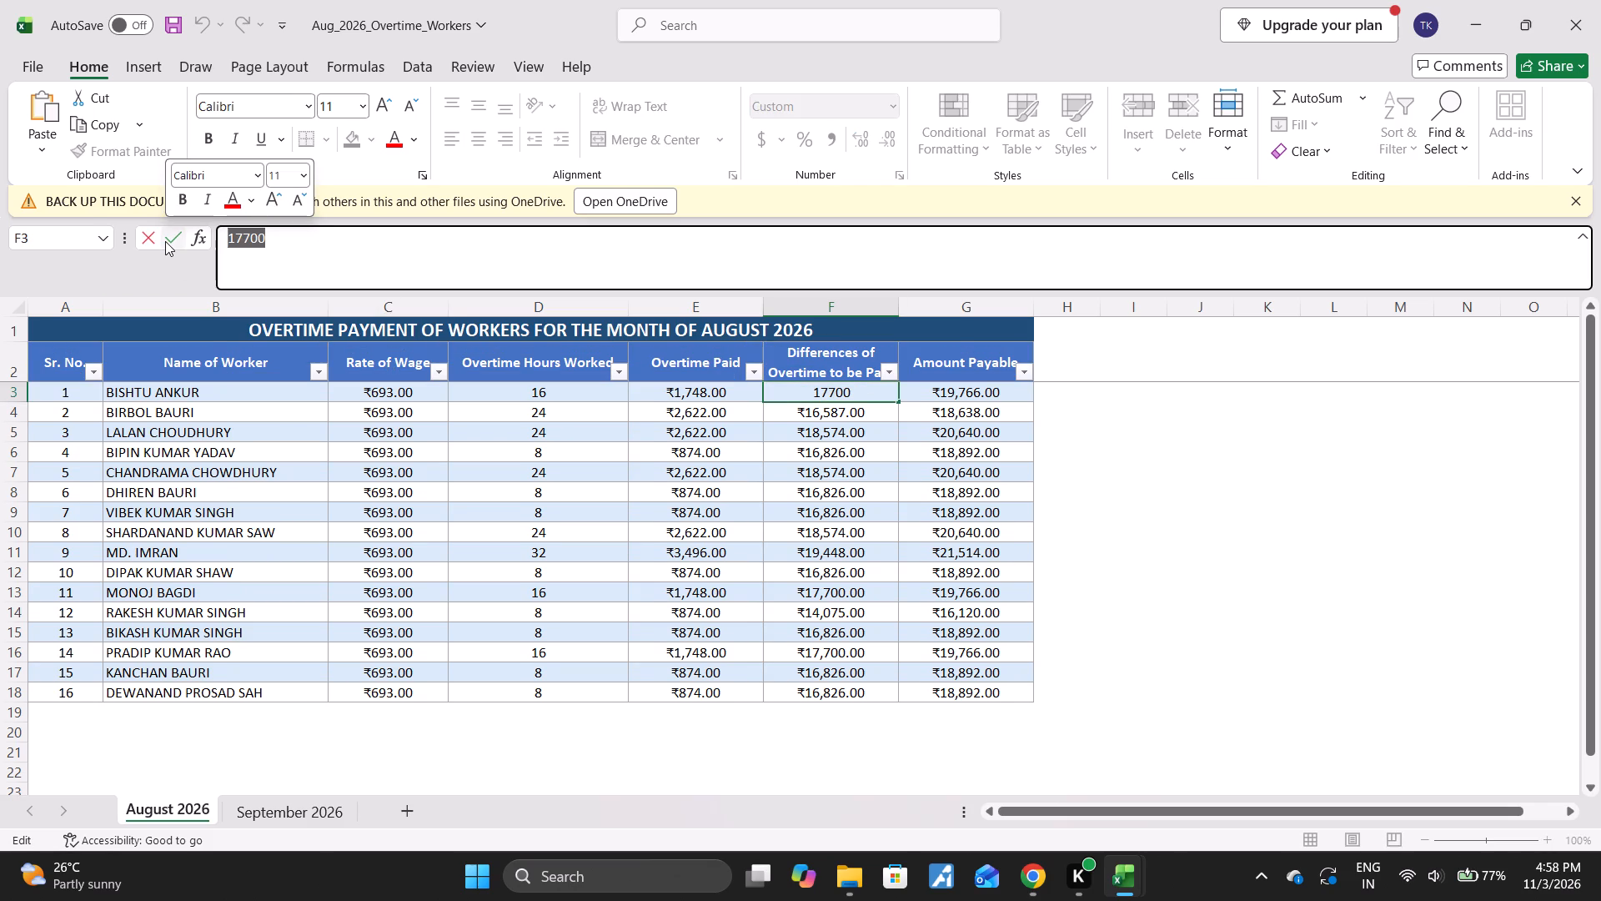
key("2")
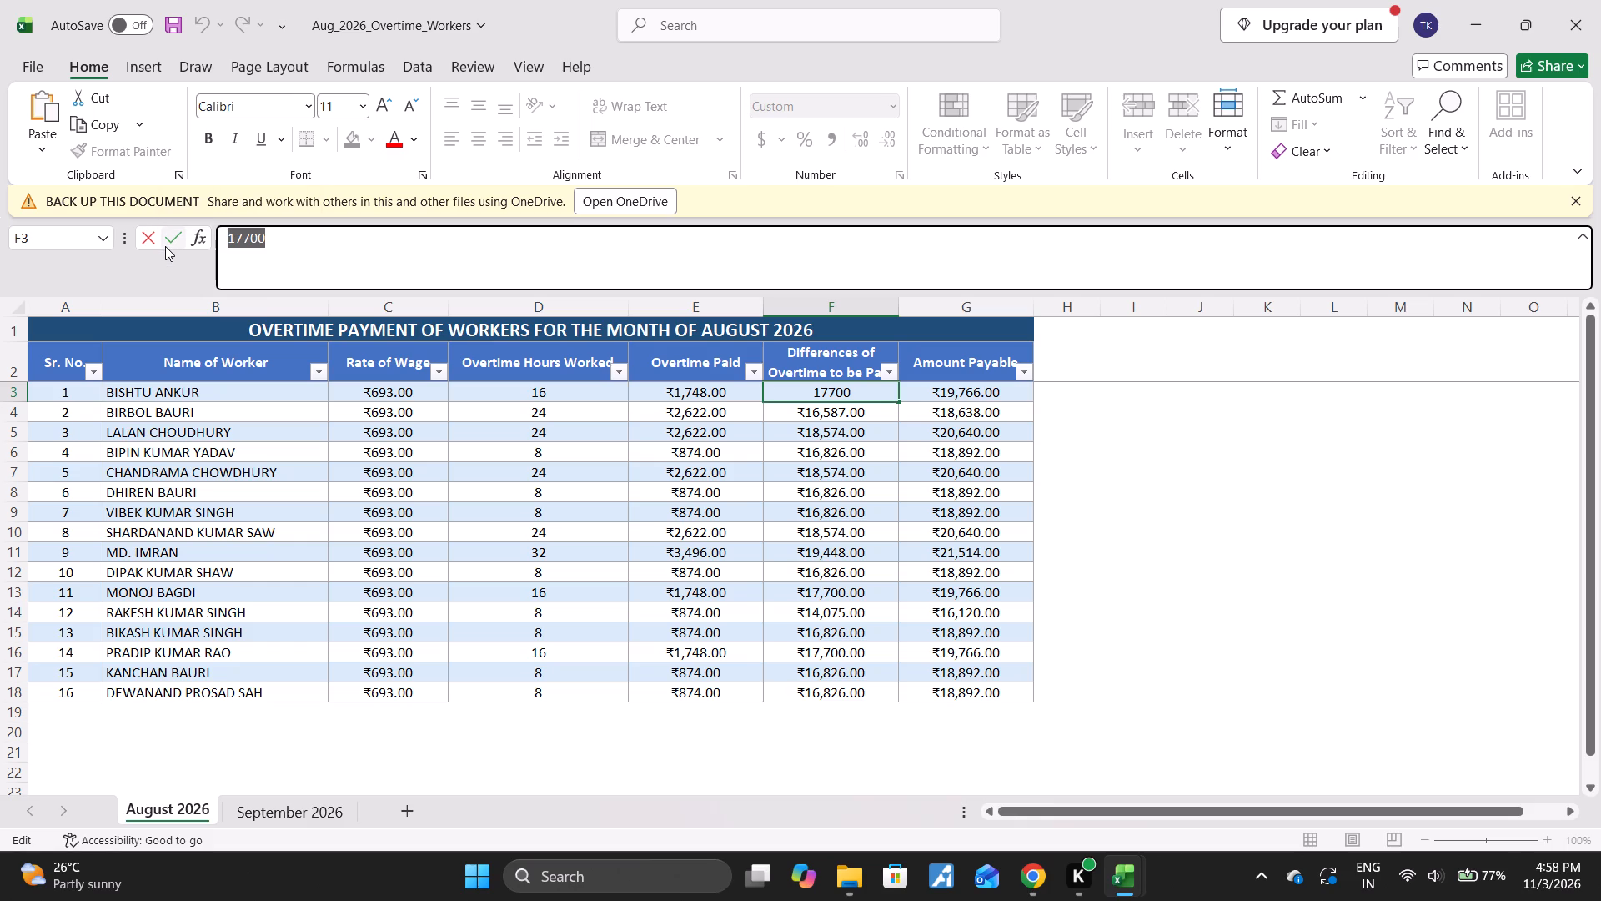
type("77")
key("2")
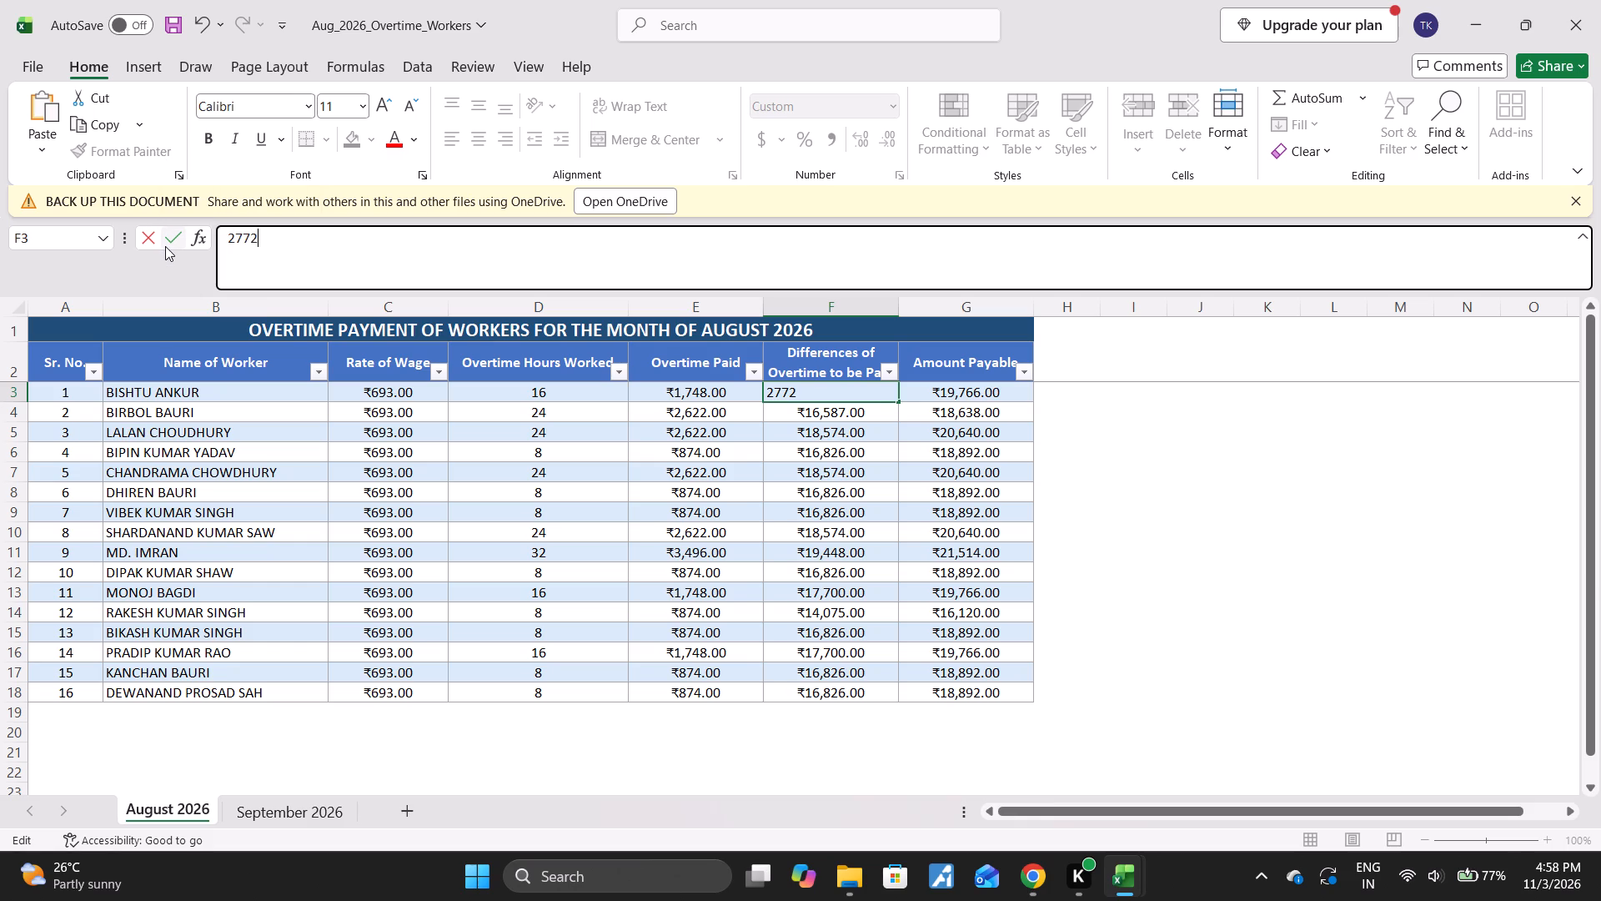
left_click_drag(258, 244, 221, 251)
key("ctrl+c")
left_click(847, 594)
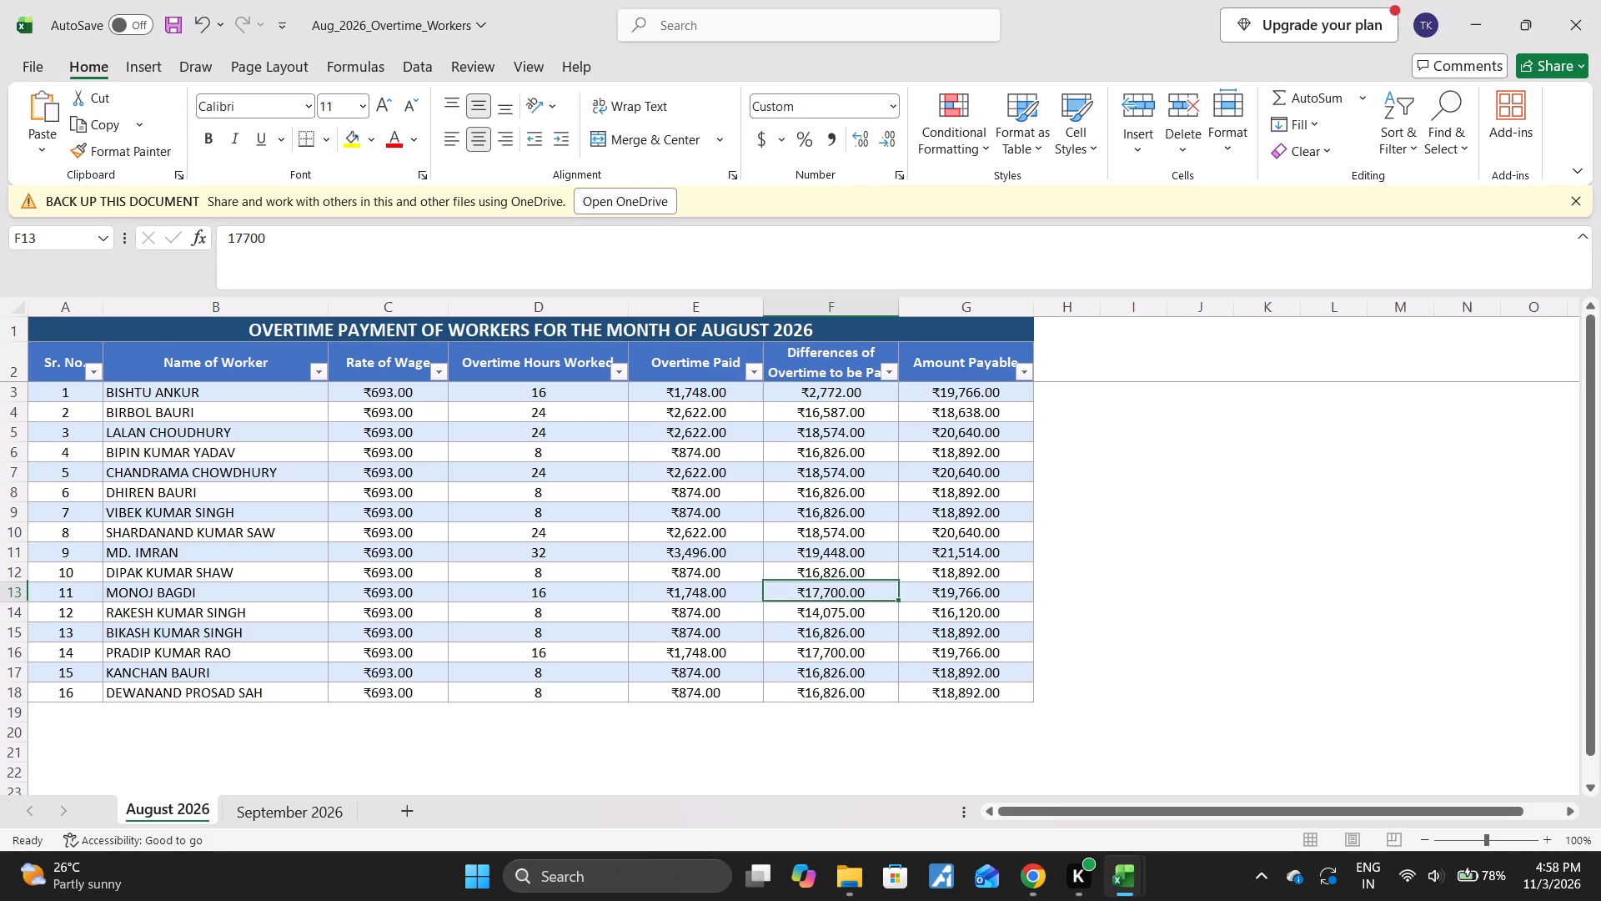
left_click_drag(296, 235, 174, 239)
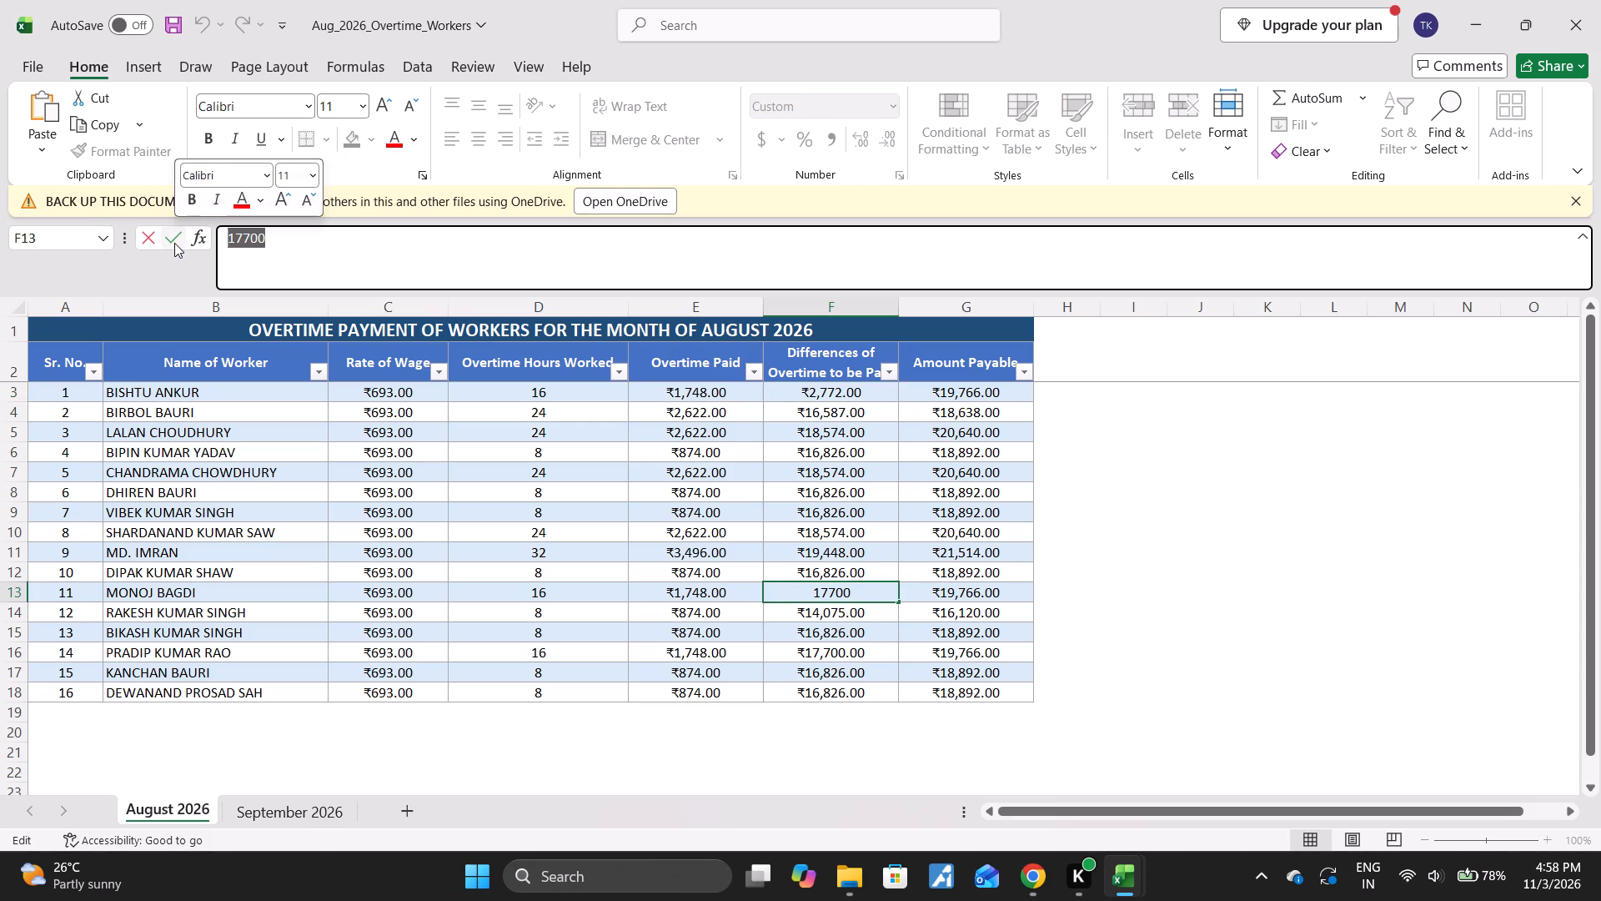
key("ctrl+v")
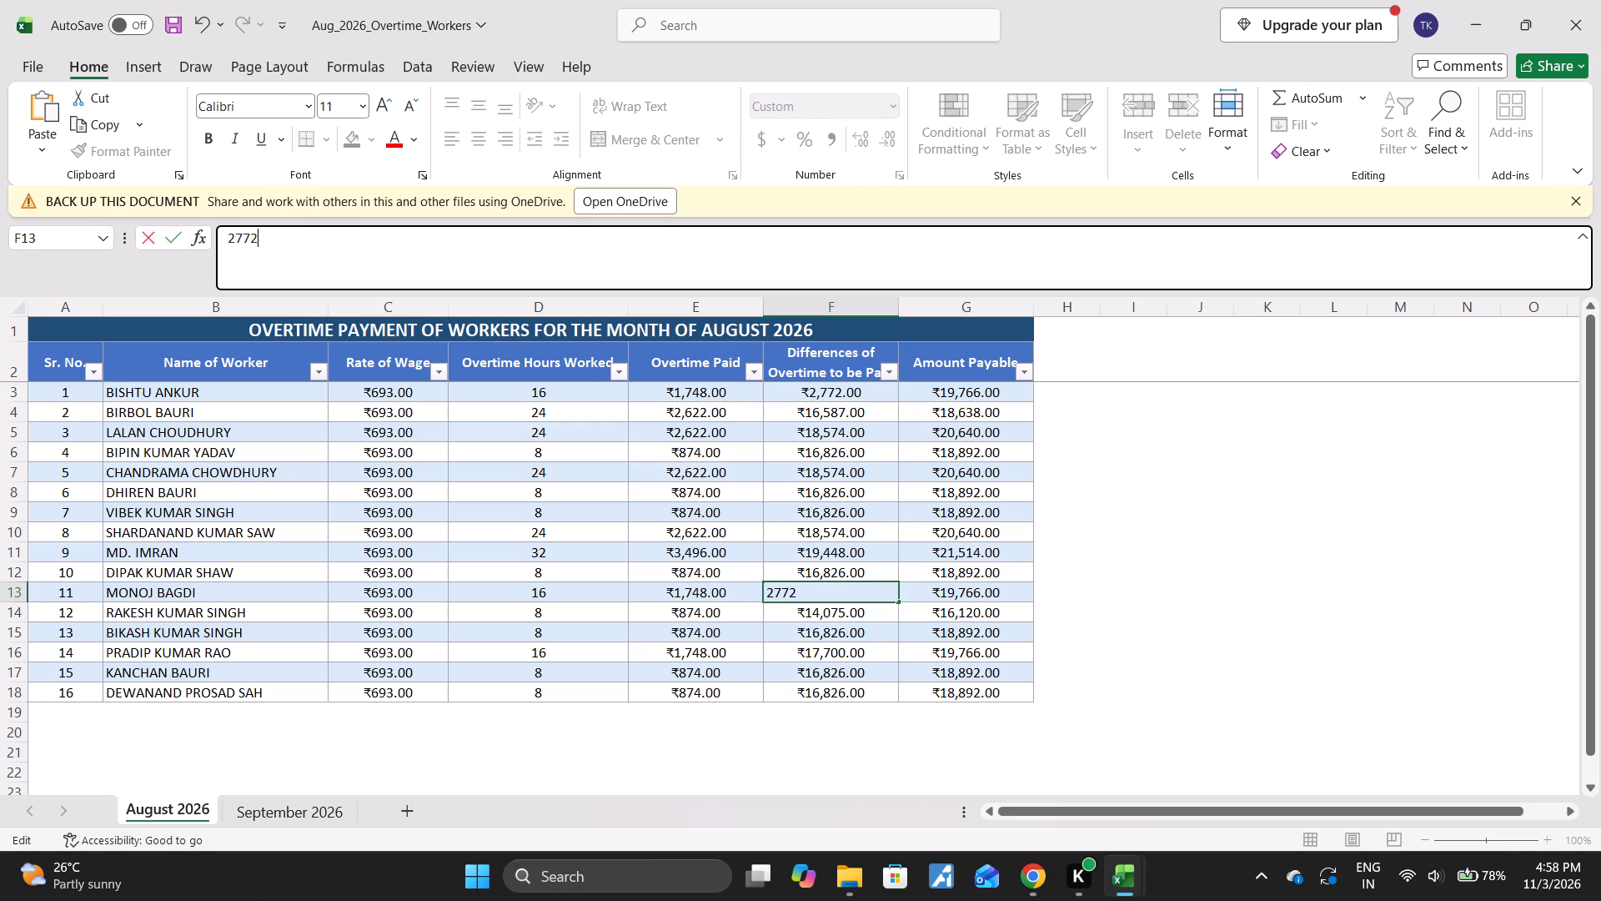
left_click(846, 653)
left_click_drag(274, 234, 211, 242)
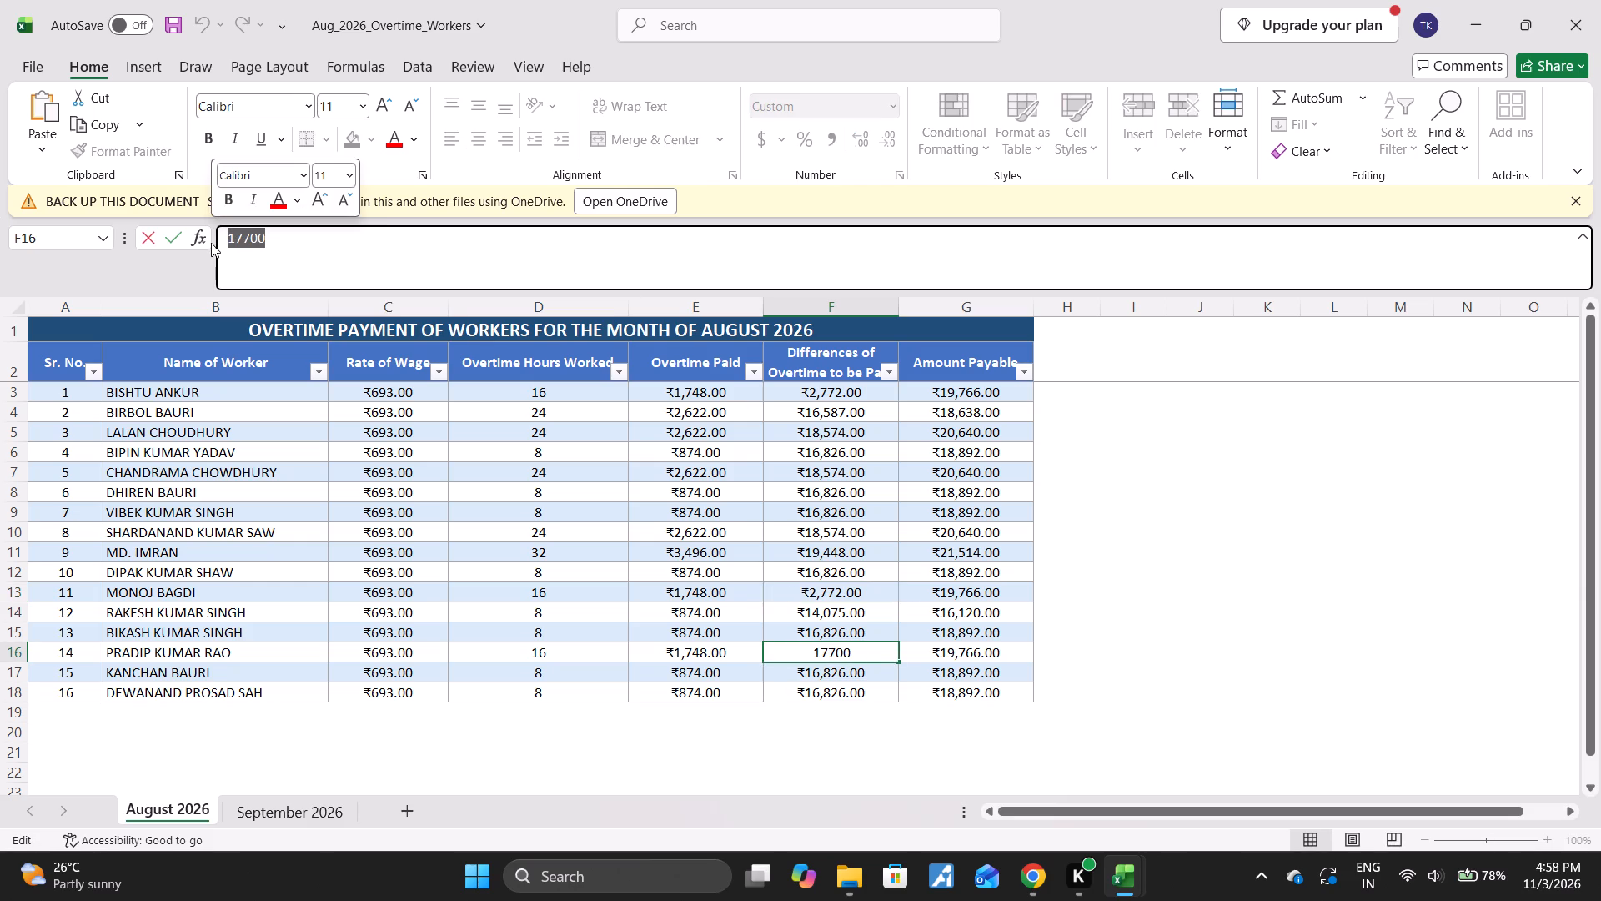
key("ctrl+v")
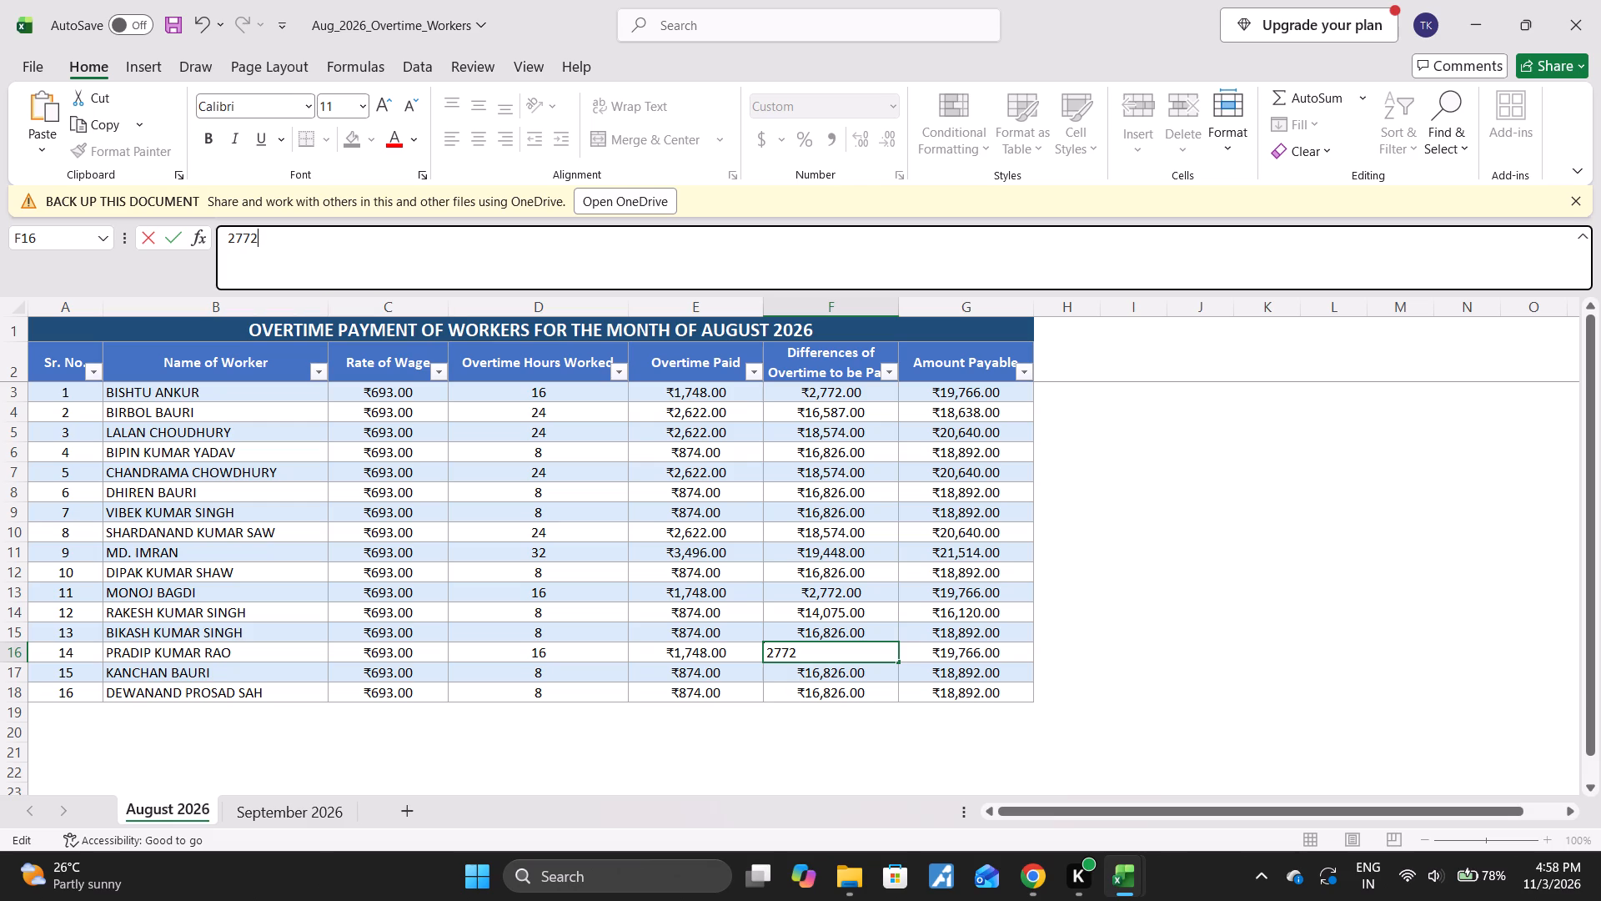
Set column F to 4158 for the workers with 24 overtime hours, in cells F4, F5, F7 and F10 of the August sheet.
left_click(836, 412)
left_click_drag(276, 232, 175, 237)
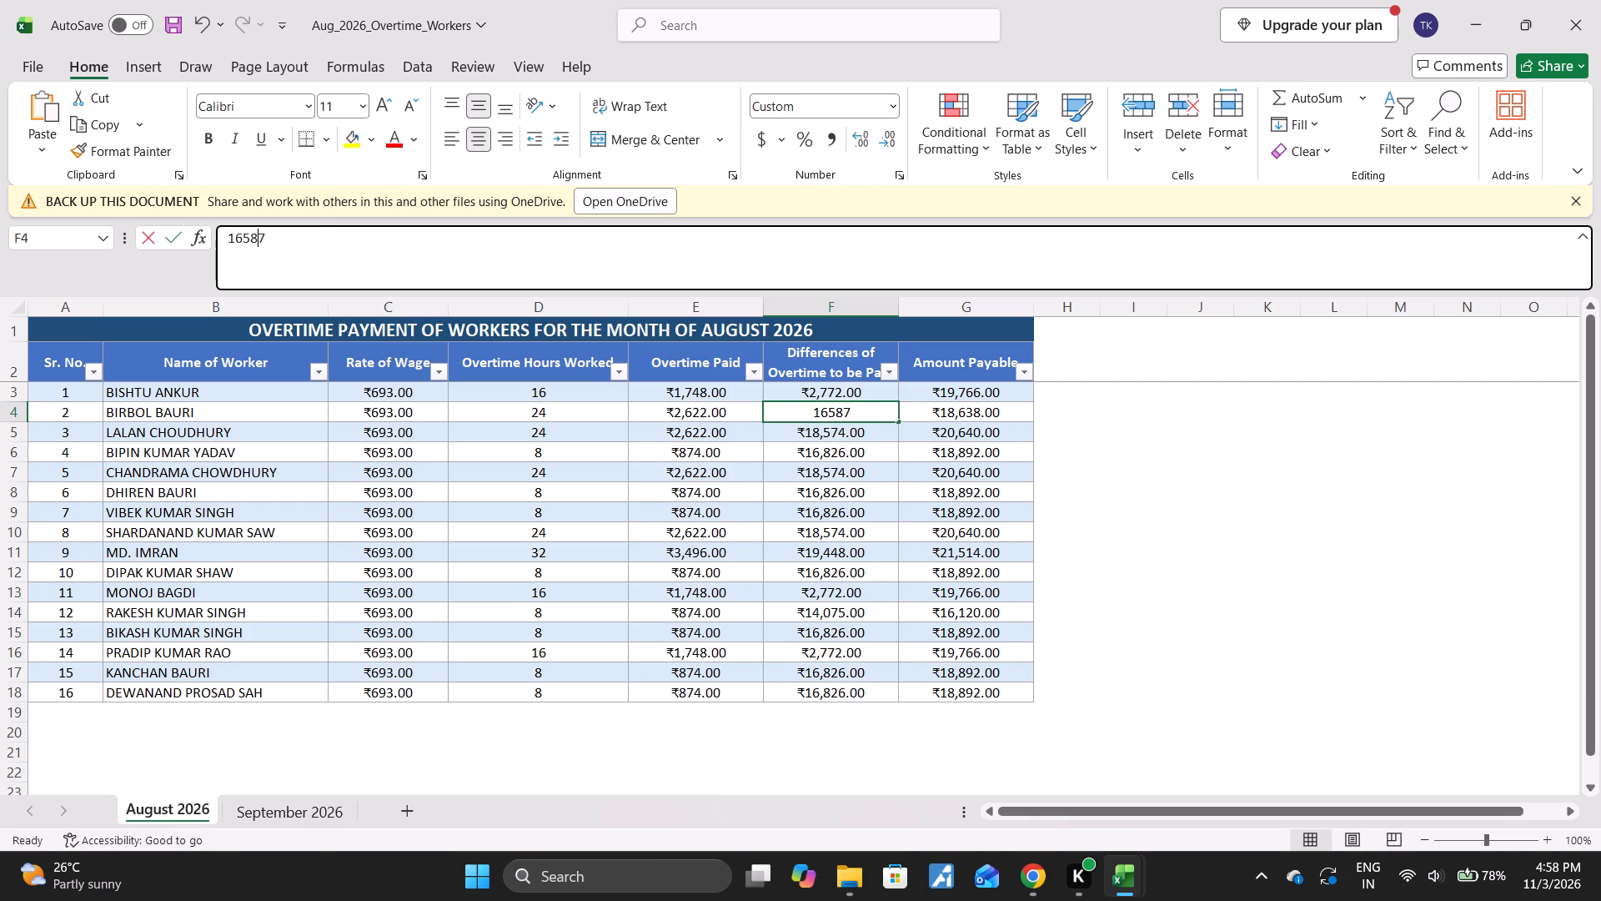
left_click_drag(175, 237, 175, 238)
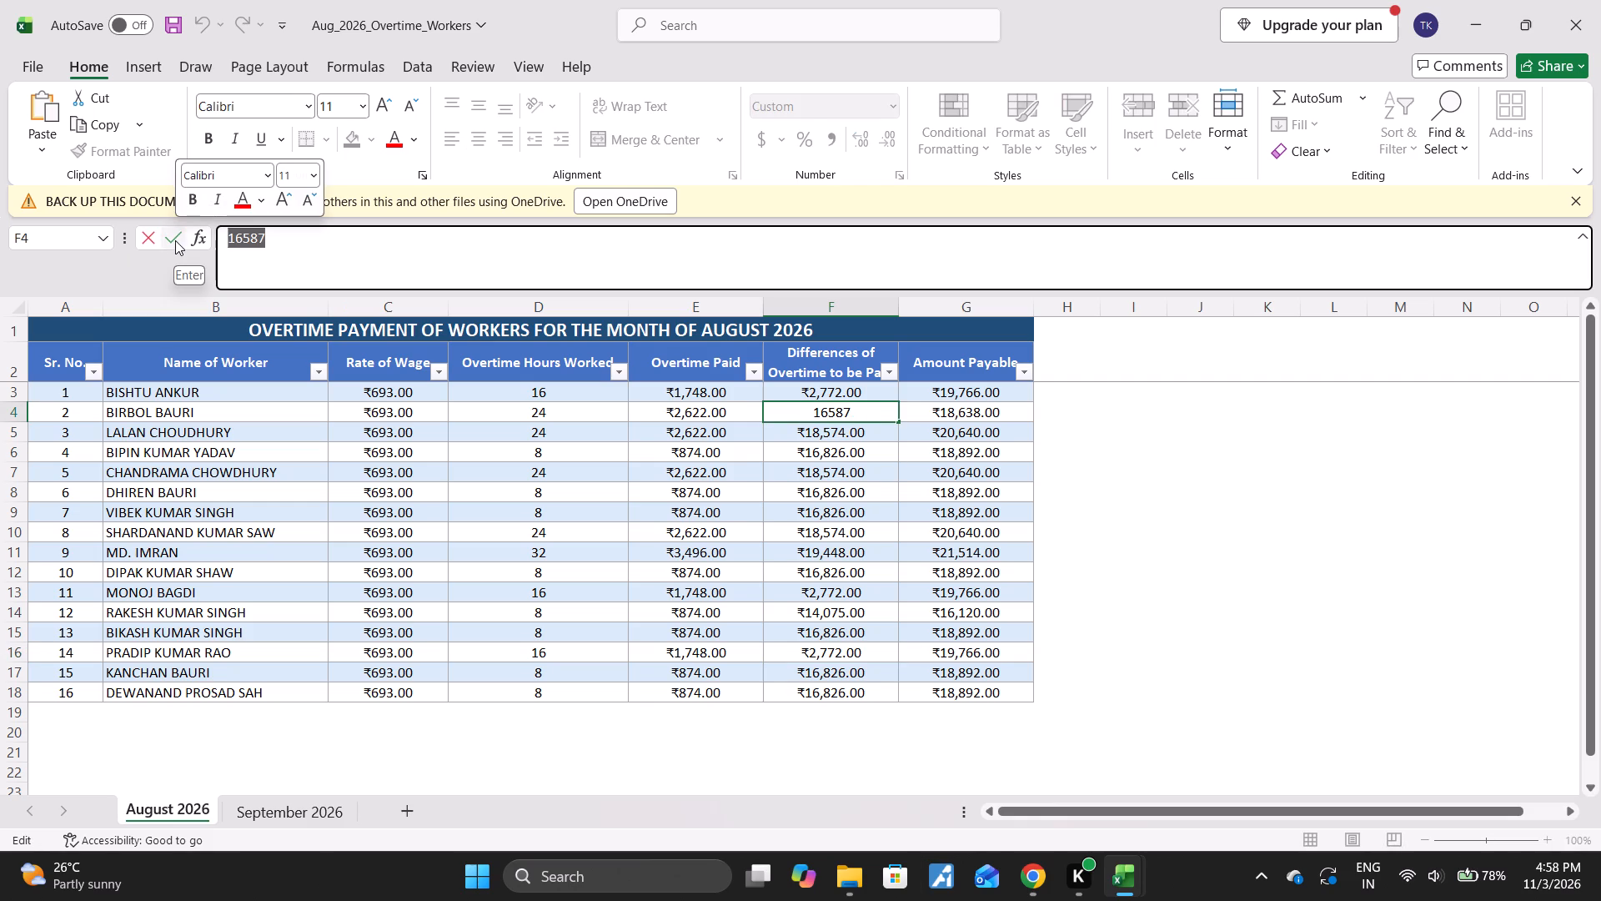
type("41")
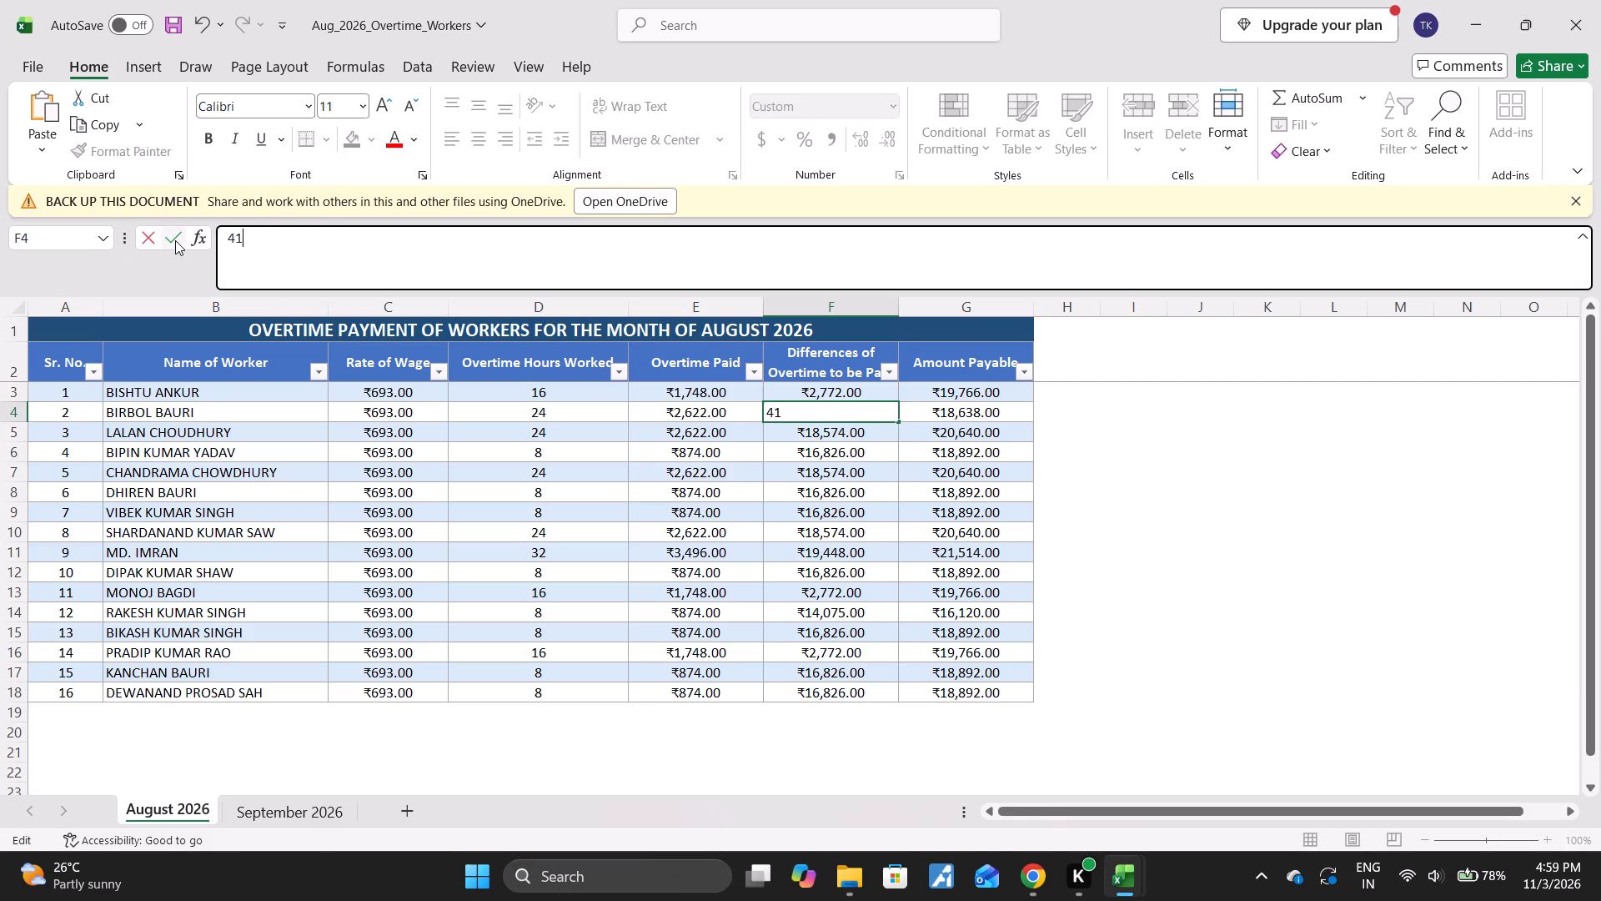
type("58")
left_click_drag(274, 249, 188, 236)
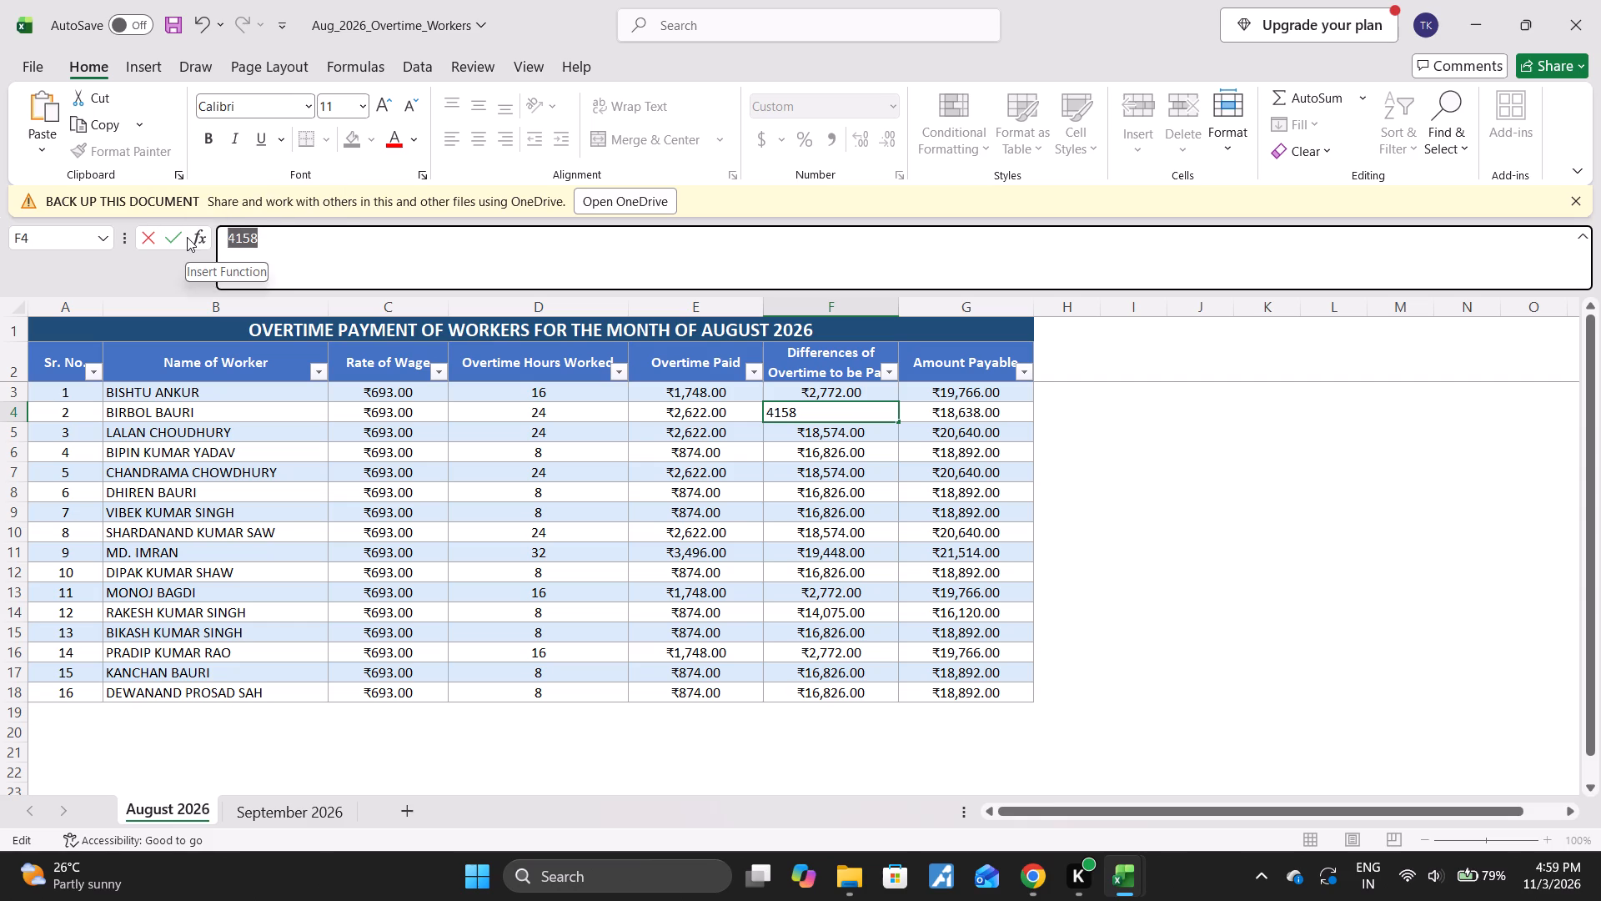
key("ctrl+c")
left_click(824, 436)
left_click_drag(304, 249, 148, 257)
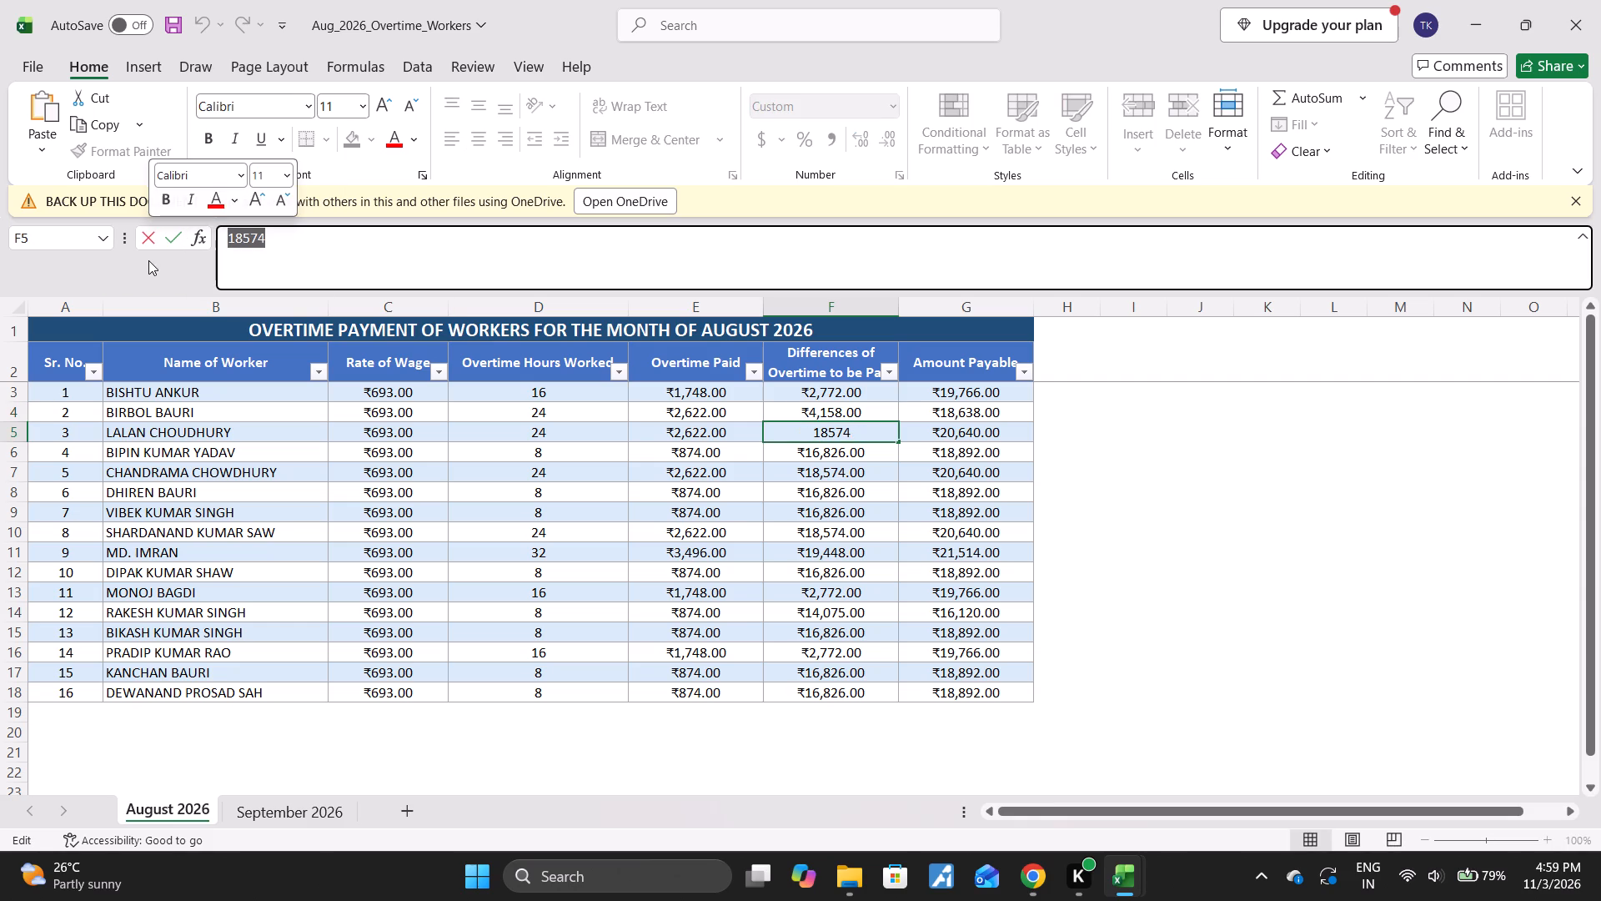
key("ctrl+v")
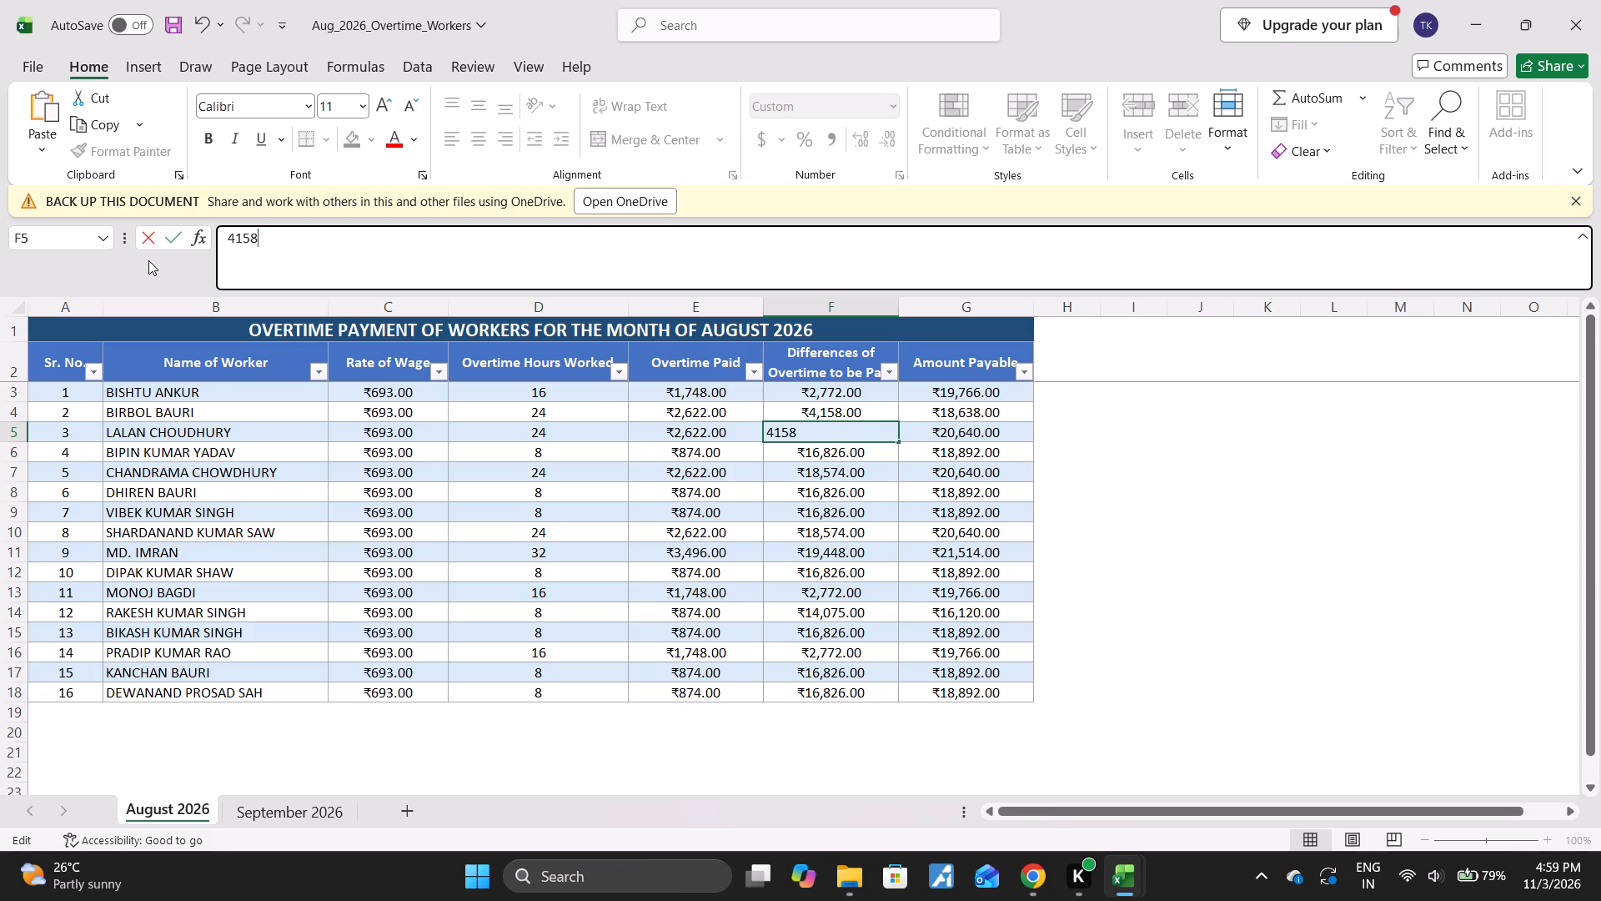
left_click(847, 478)
left_click_drag(290, 239, 164, 254)
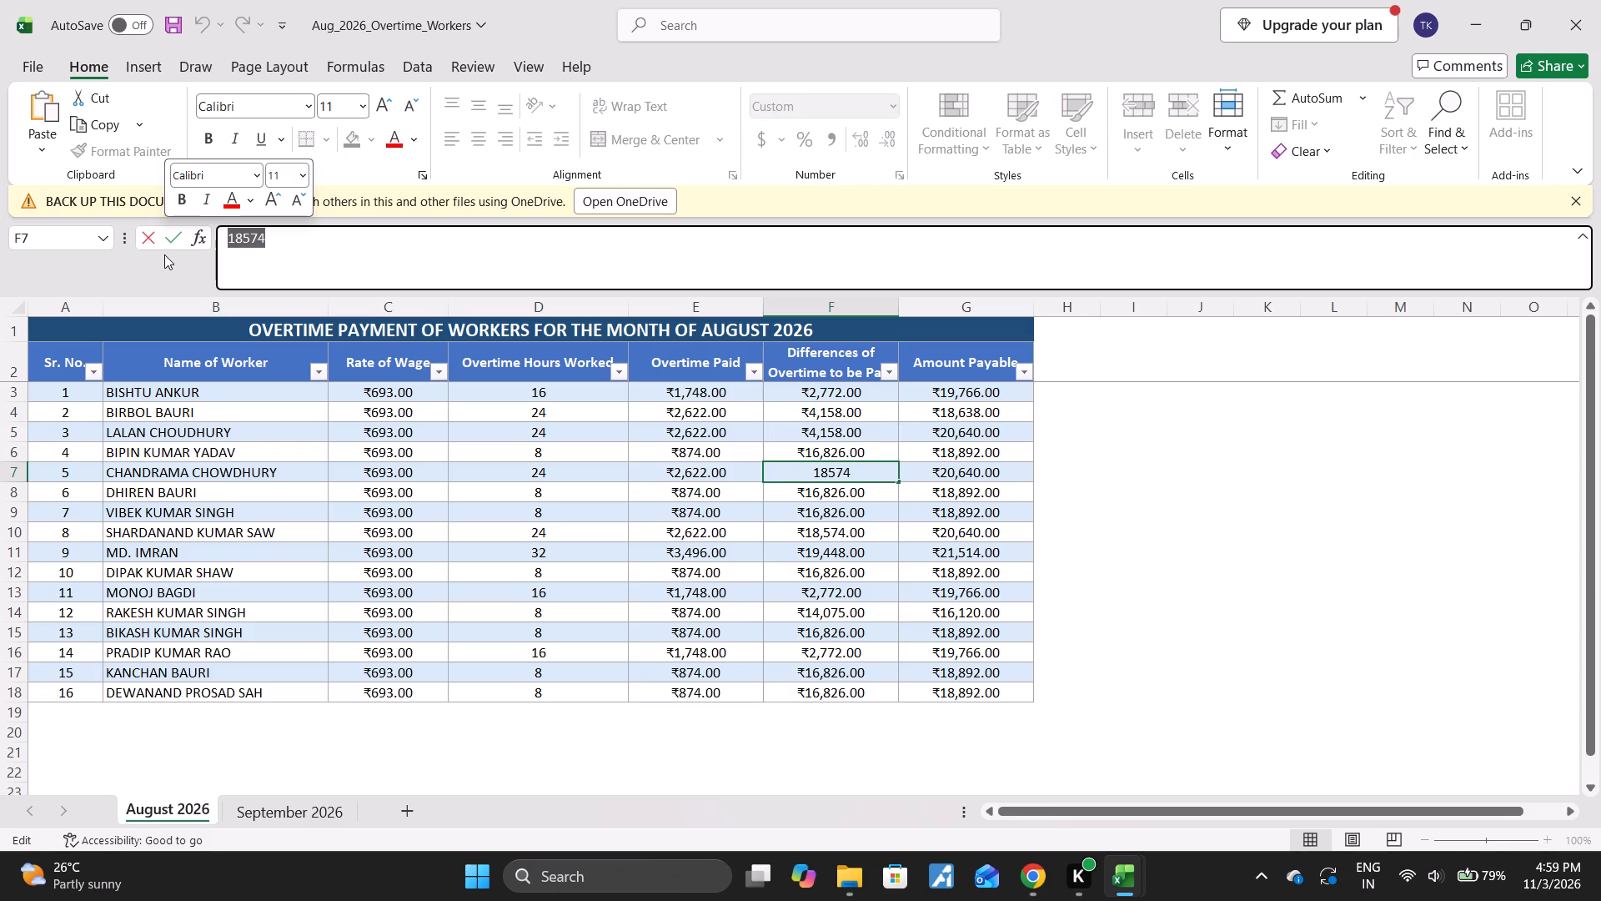
key("ctrl+v")
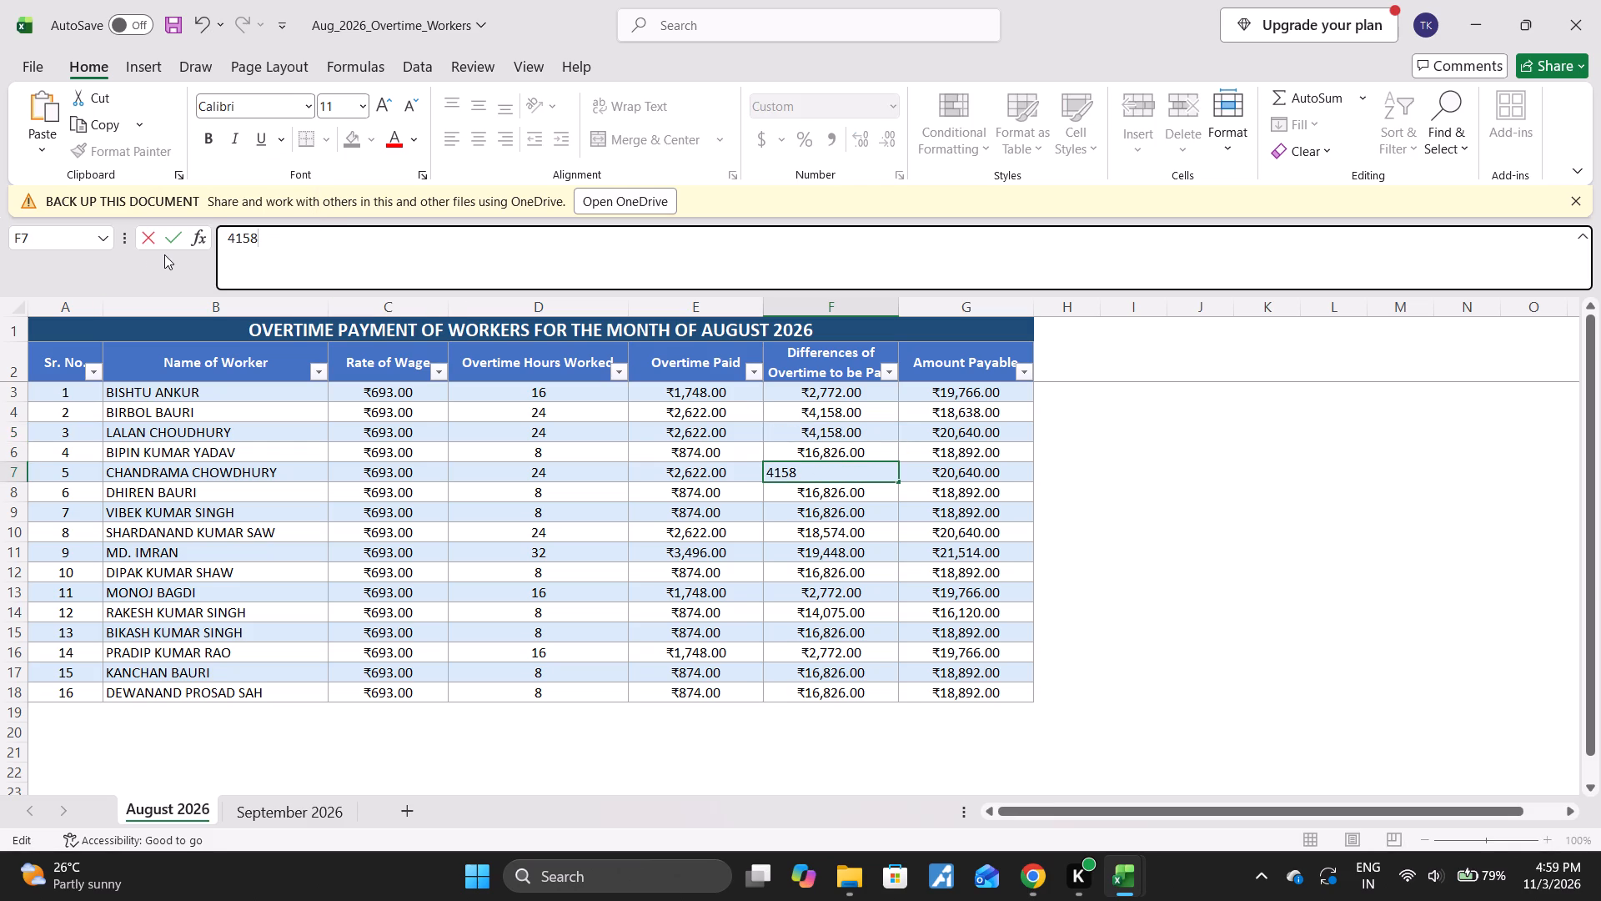
left_click(795, 530)
left_click_drag(286, 243, 131, 245)
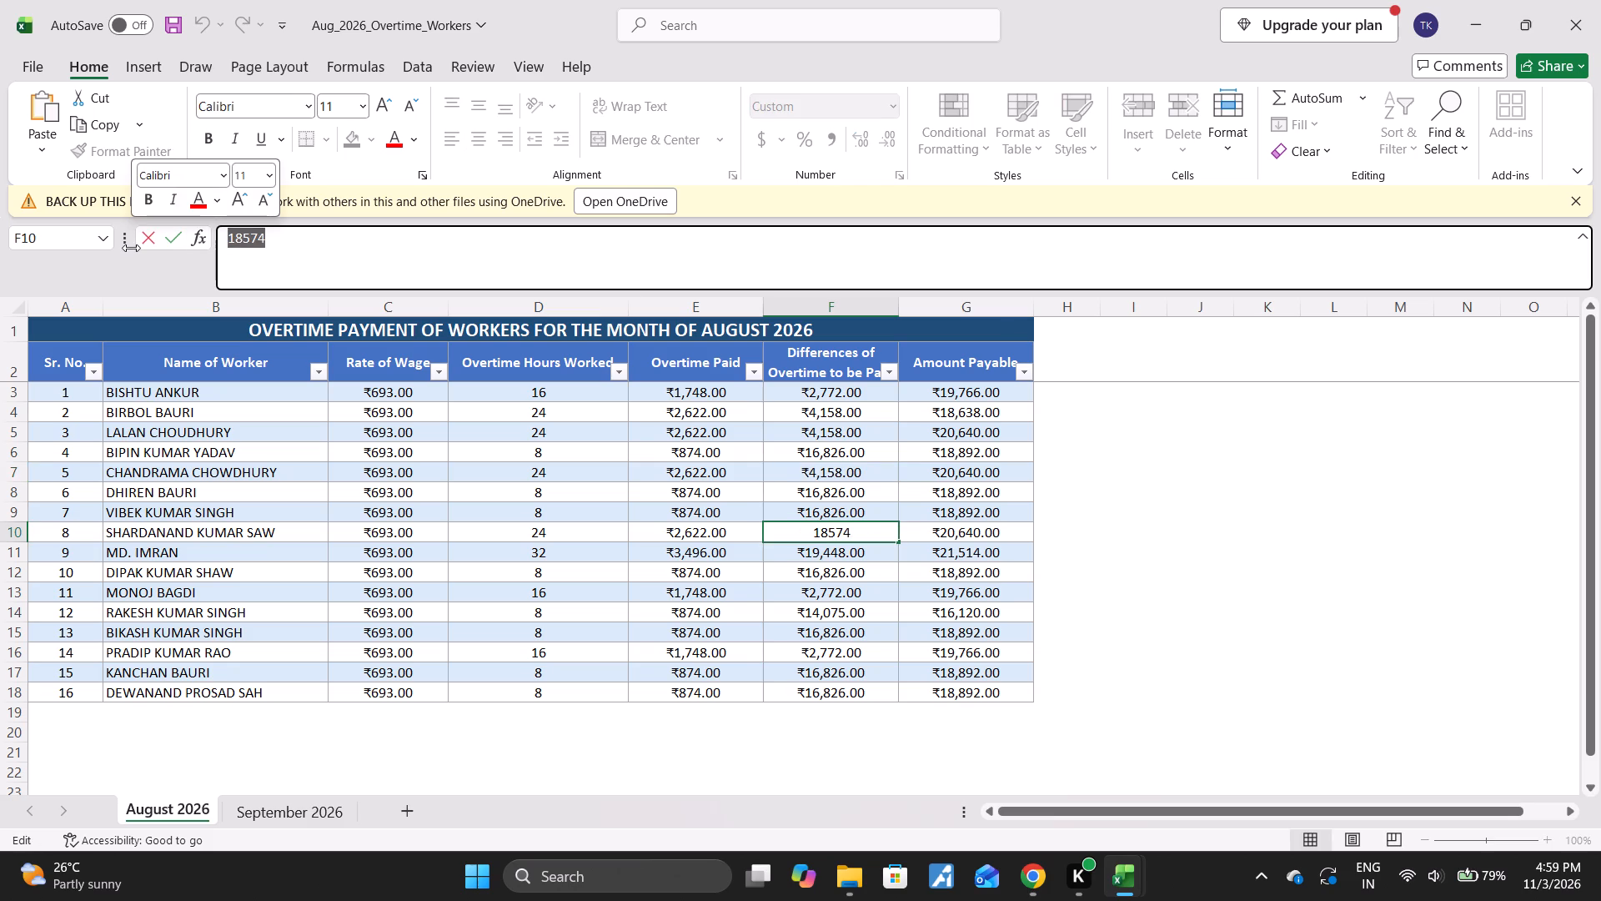
key("ctrl+v")
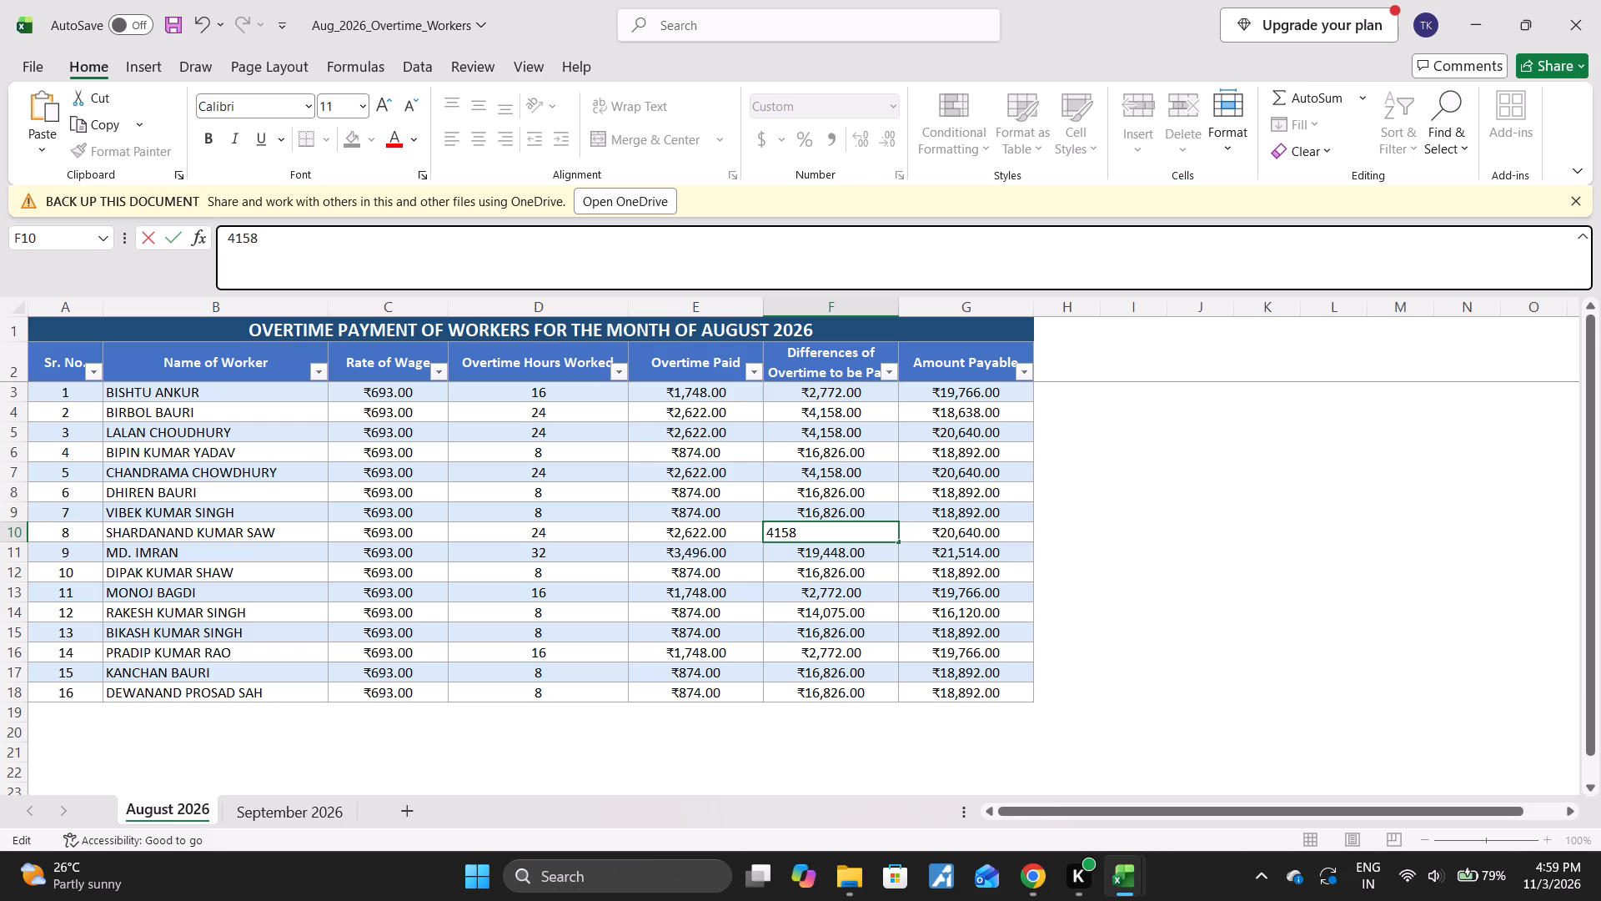
Set column F to 1386 for the first three workers with 8 overtime hours, in cells F6, F8 and F9 of the August sheet.
left_click(824, 453)
left_click_drag(281, 243, 237, 237)
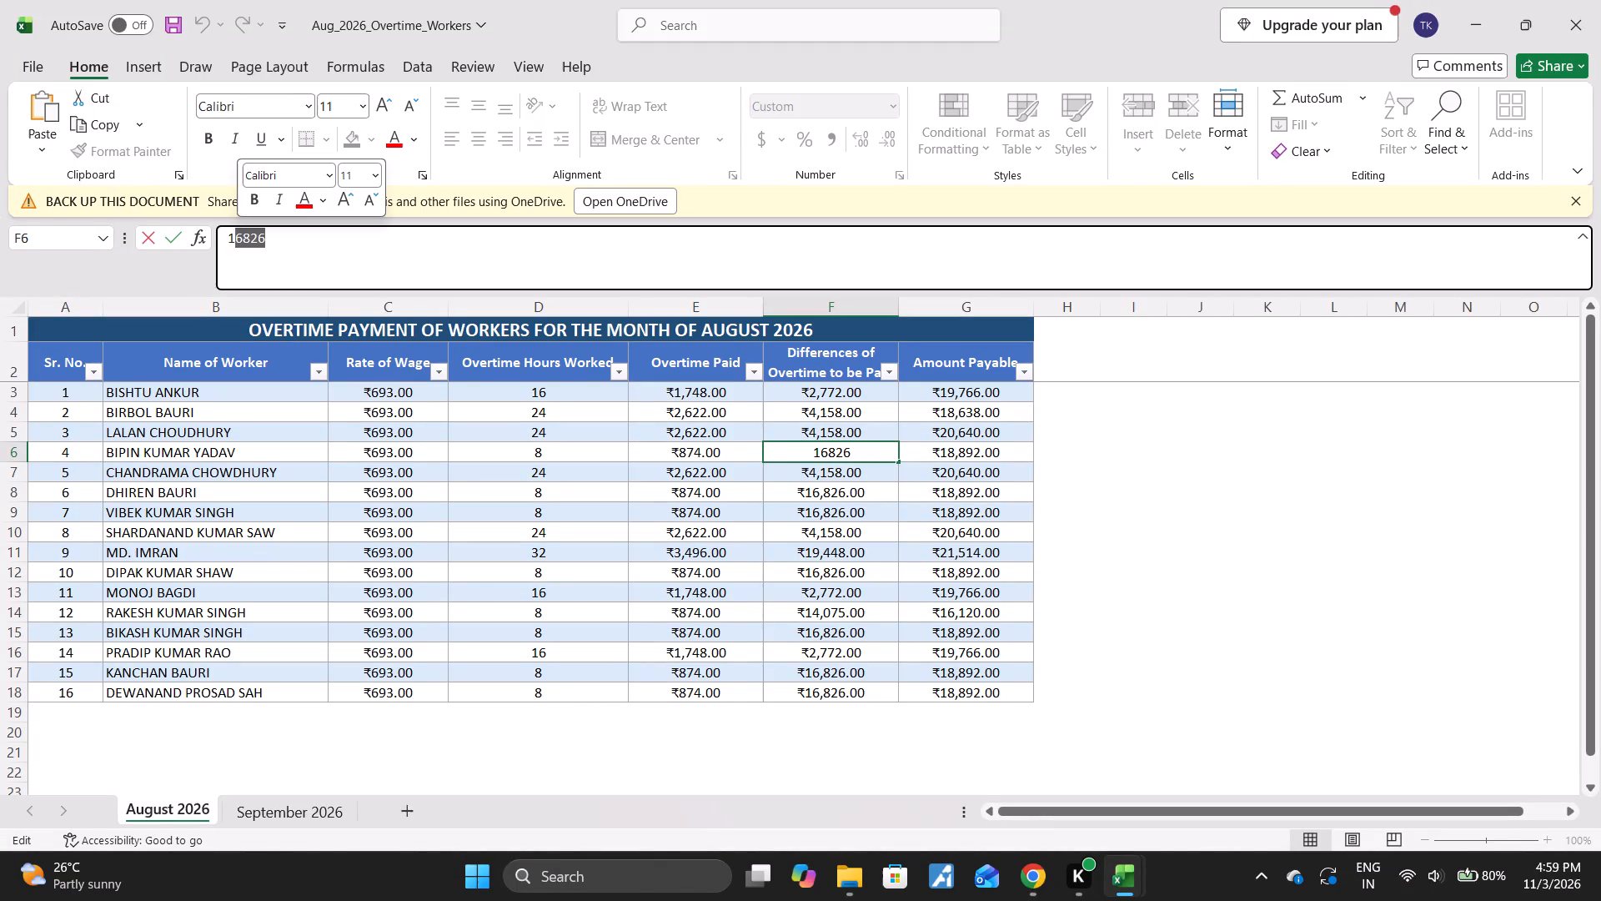
key("3")
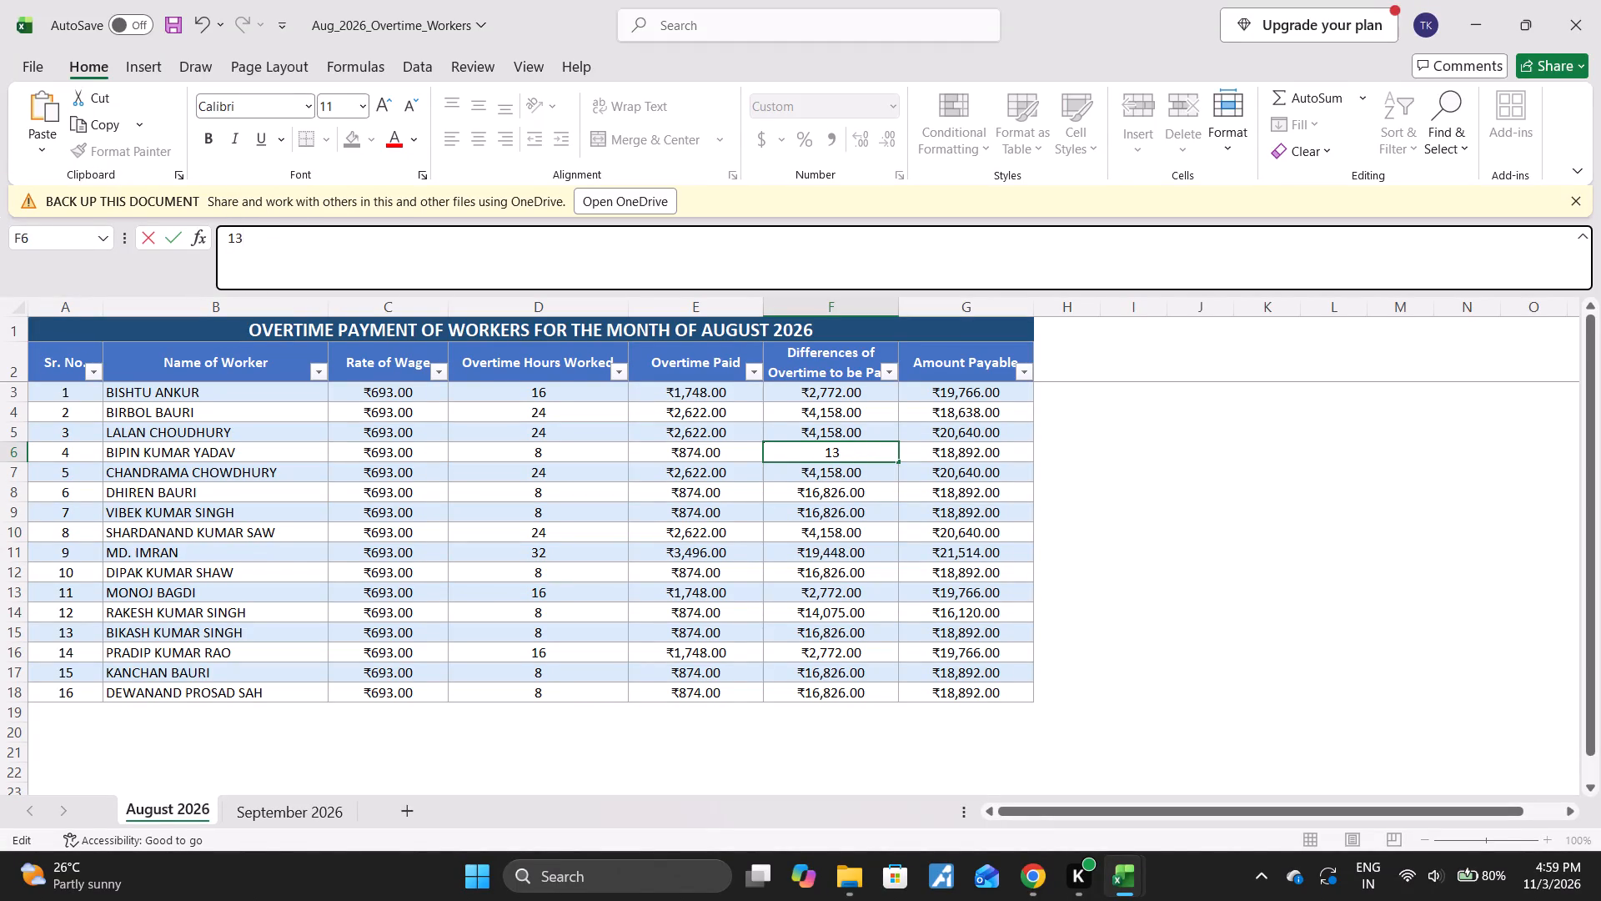
type("86")
key("ctrl+a")
key("ctrl+c")
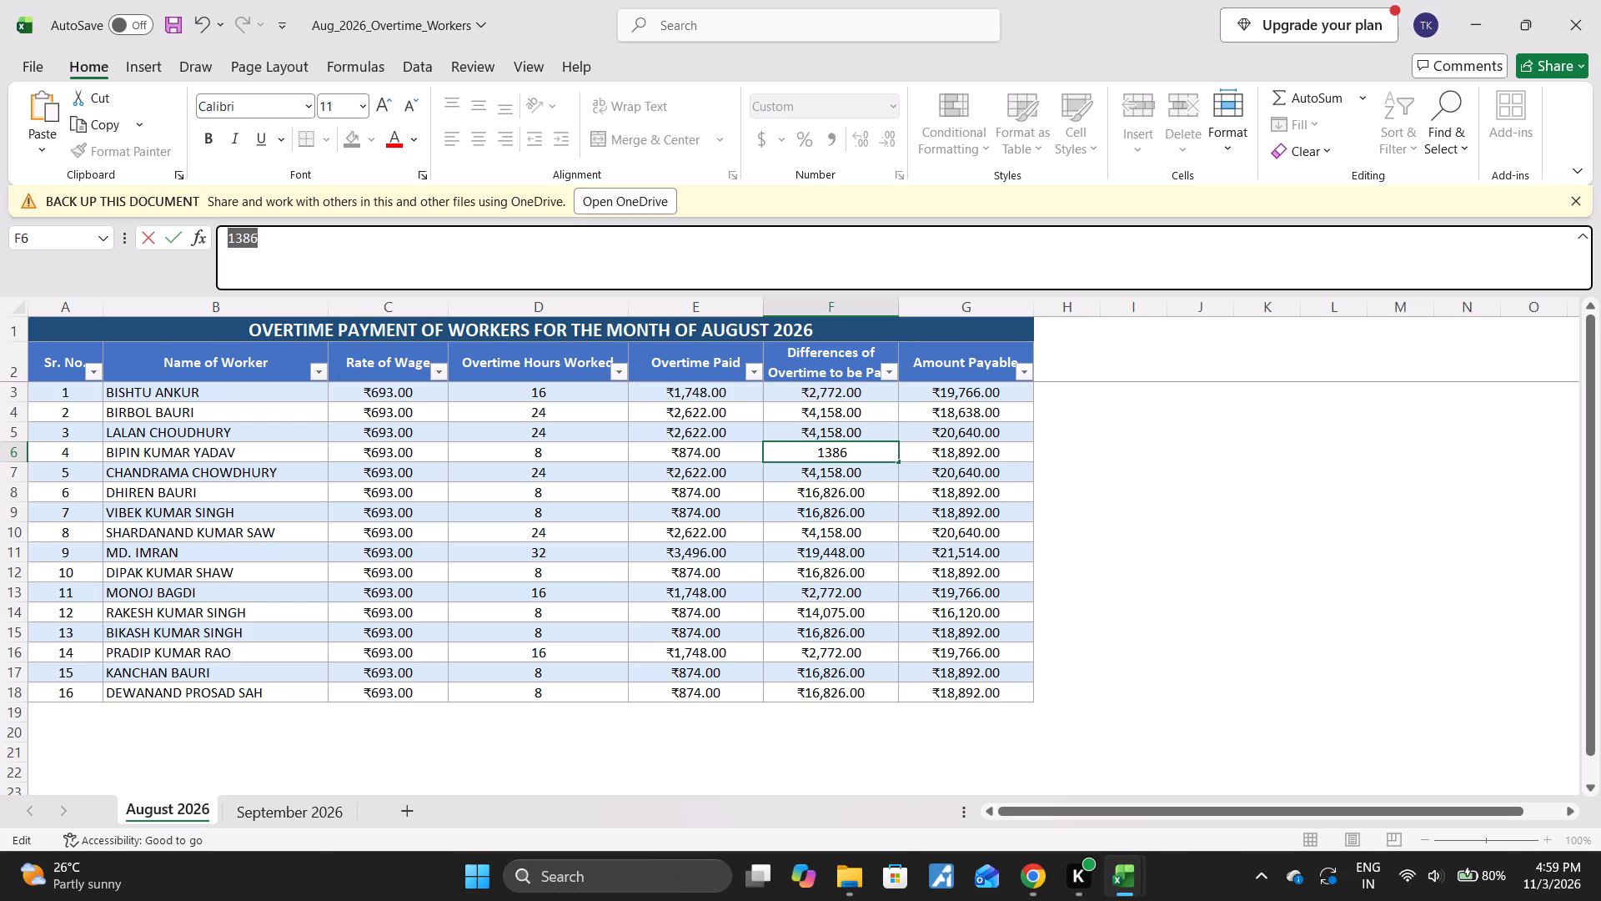
left_click(848, 495)
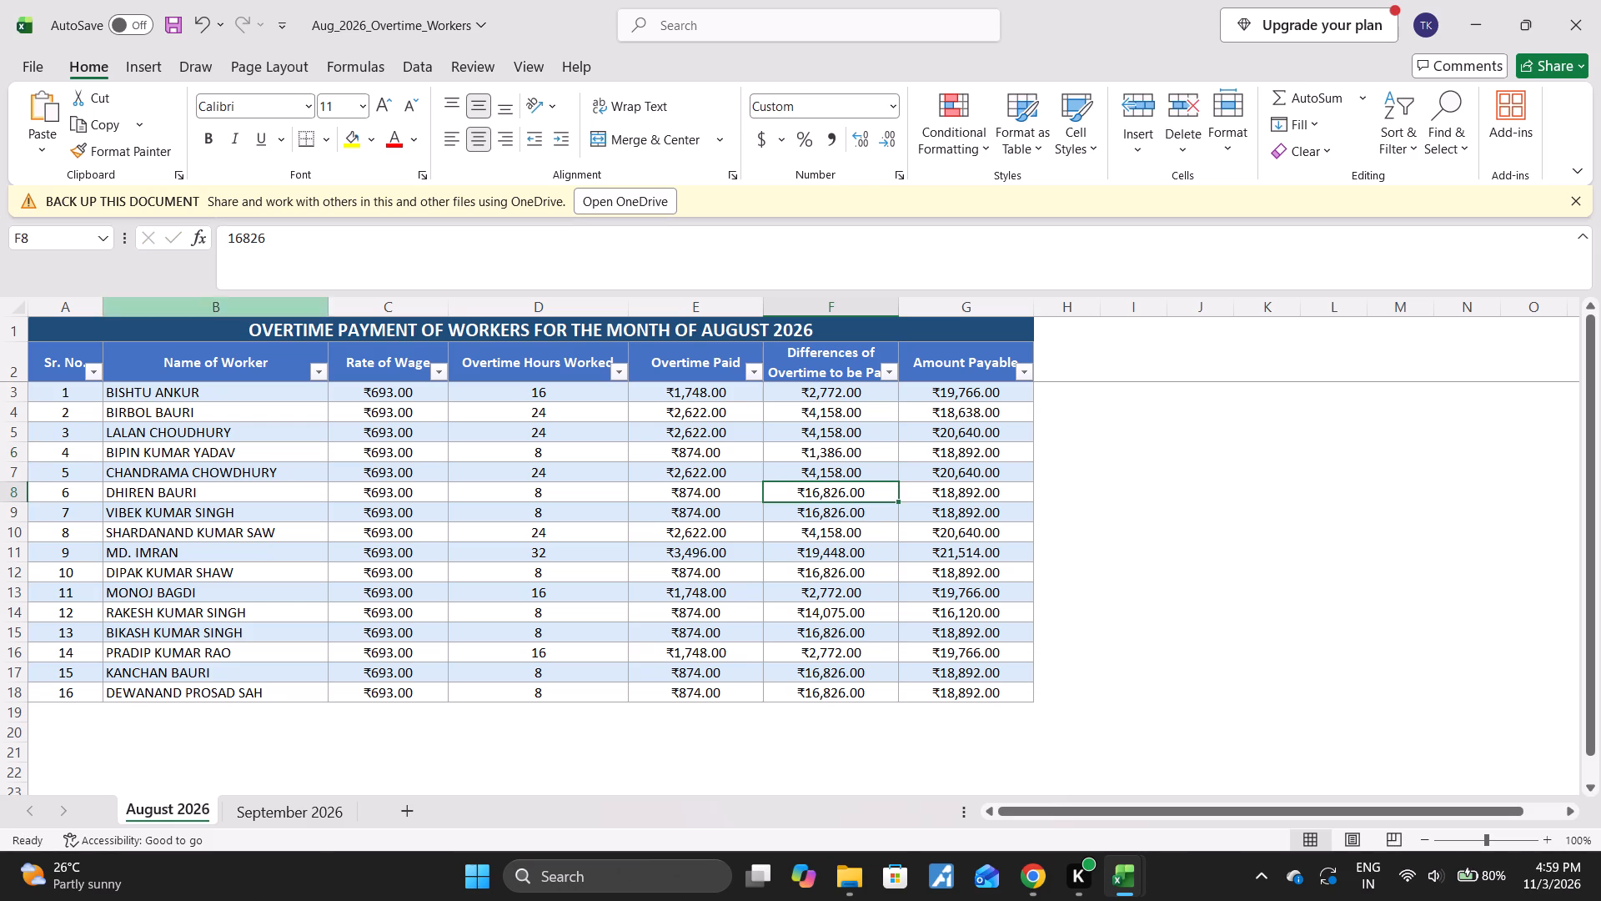
key("ctrl+a")
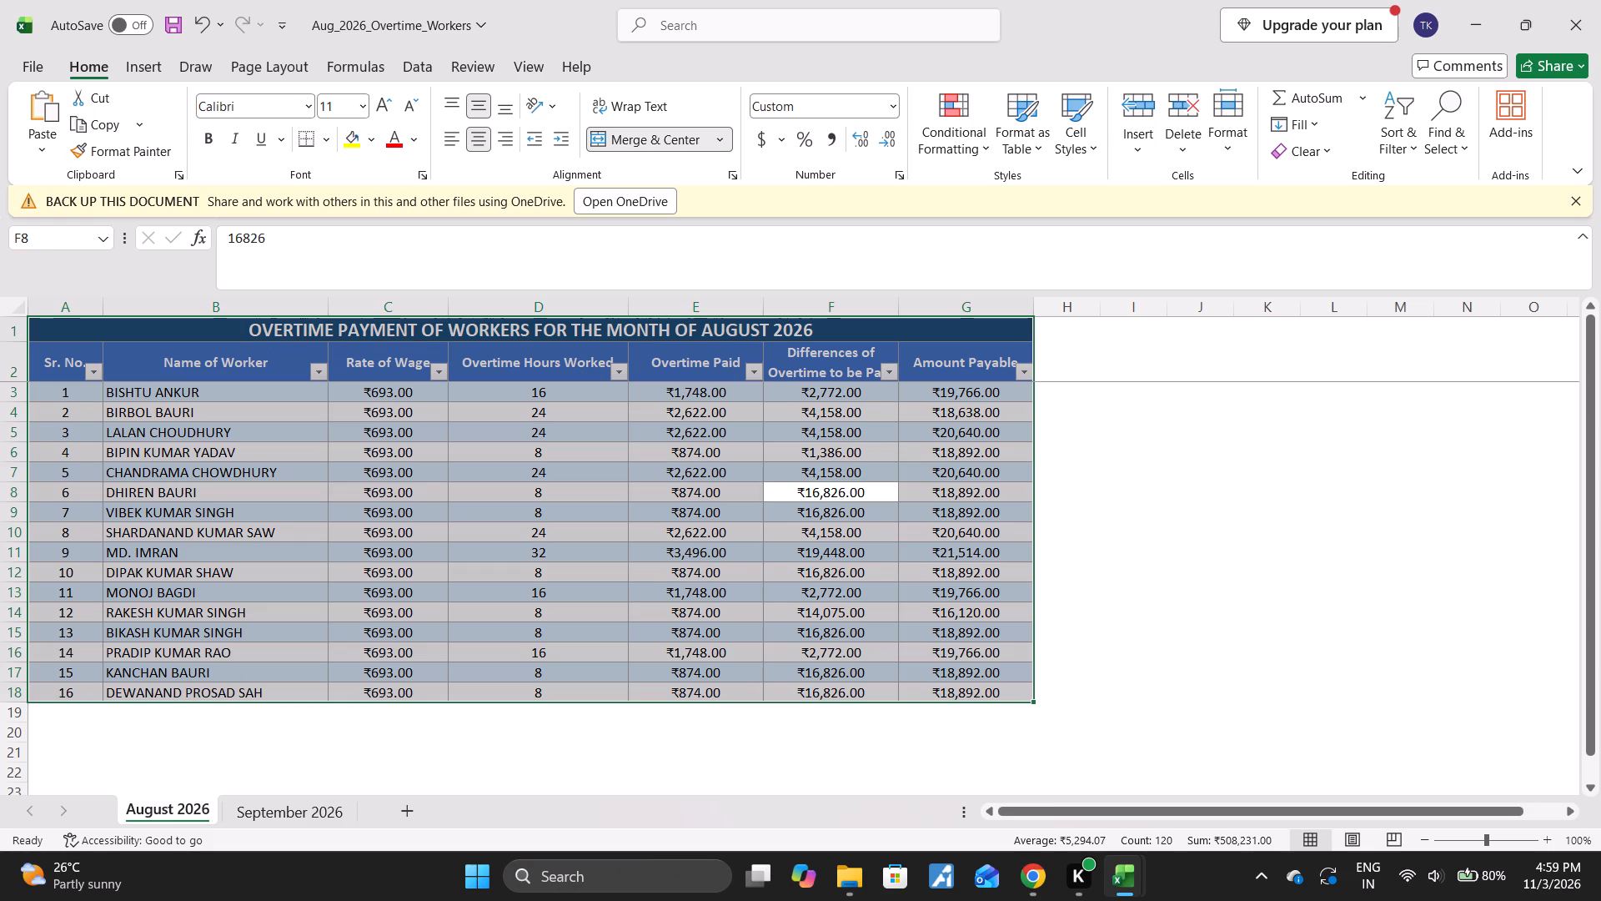
left_click(329, 254)
left_click_drag(270, 238, 220, 247)
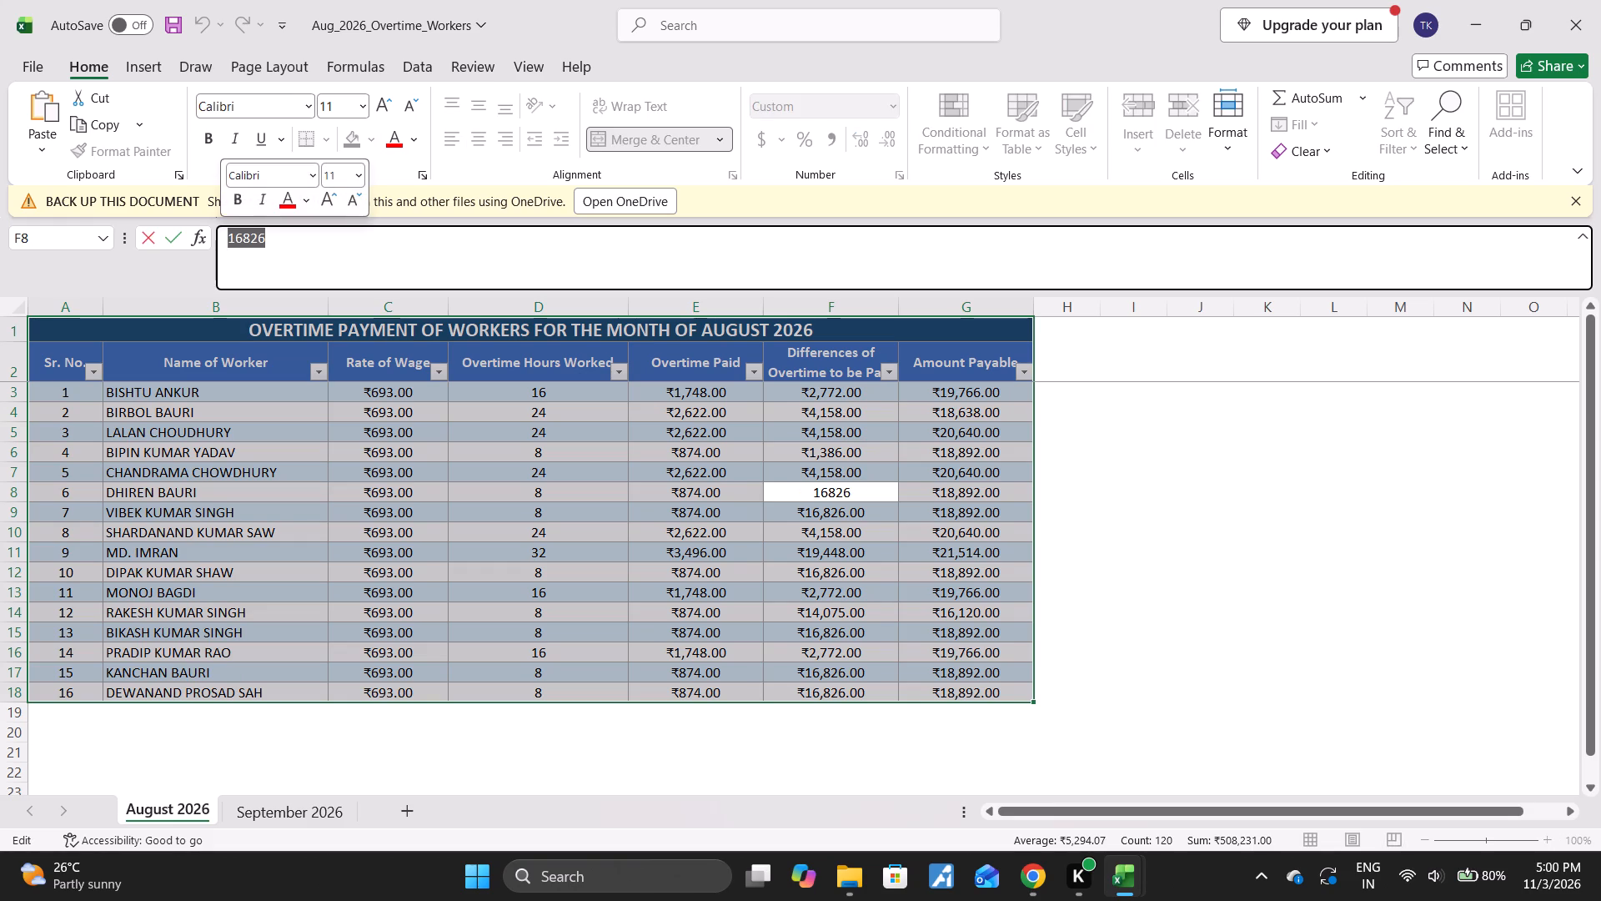
key("ctrl+v")
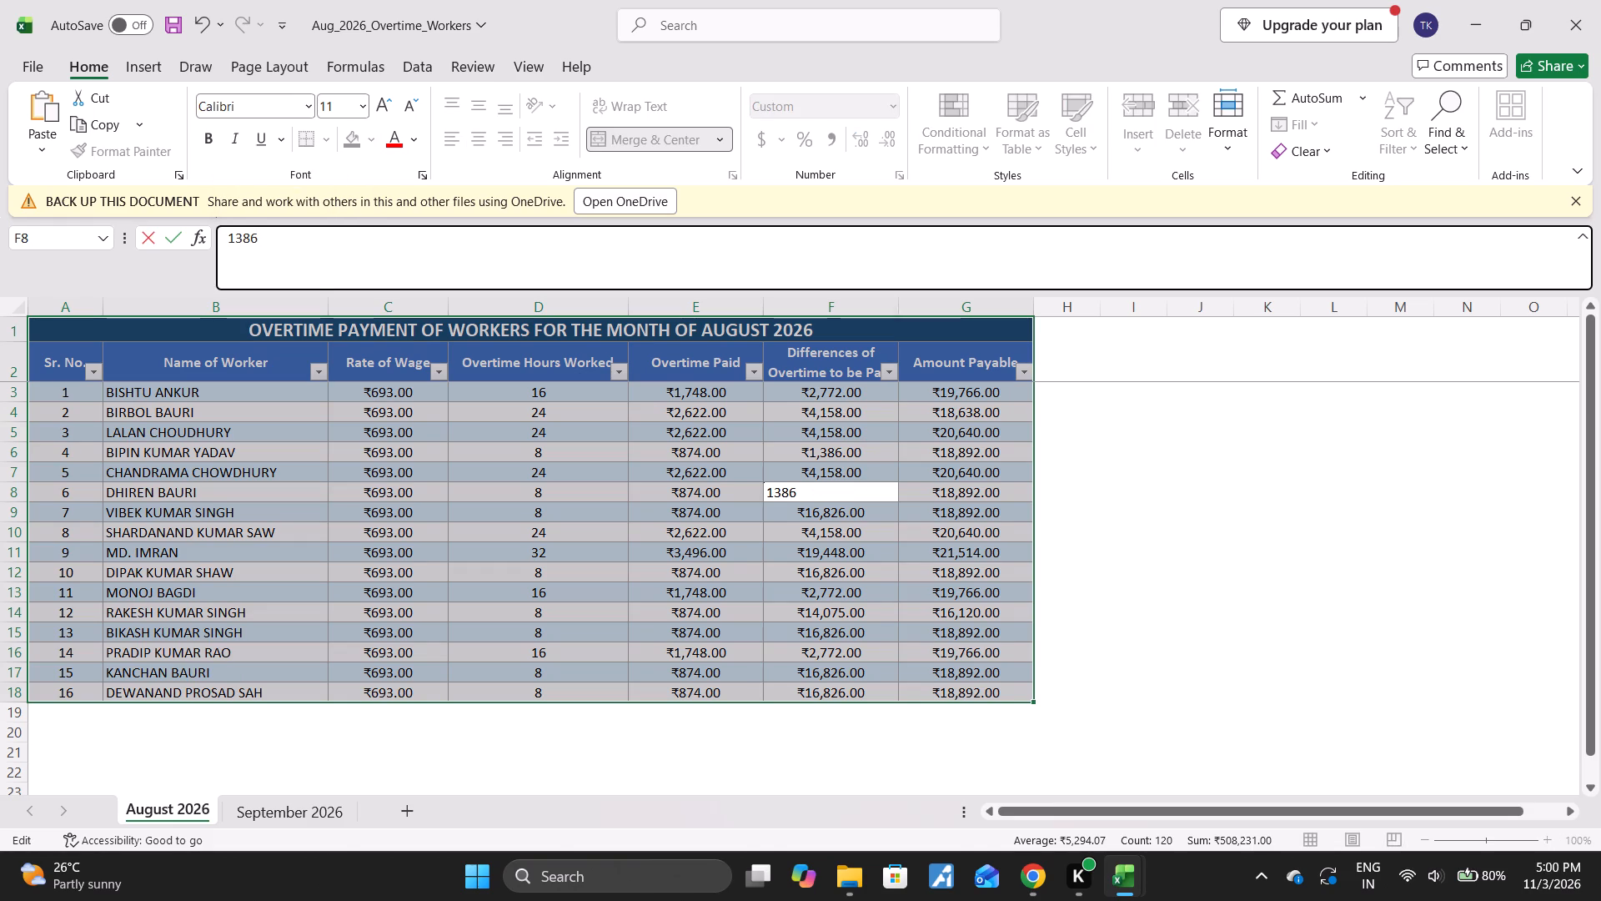
left_click(761, 395)
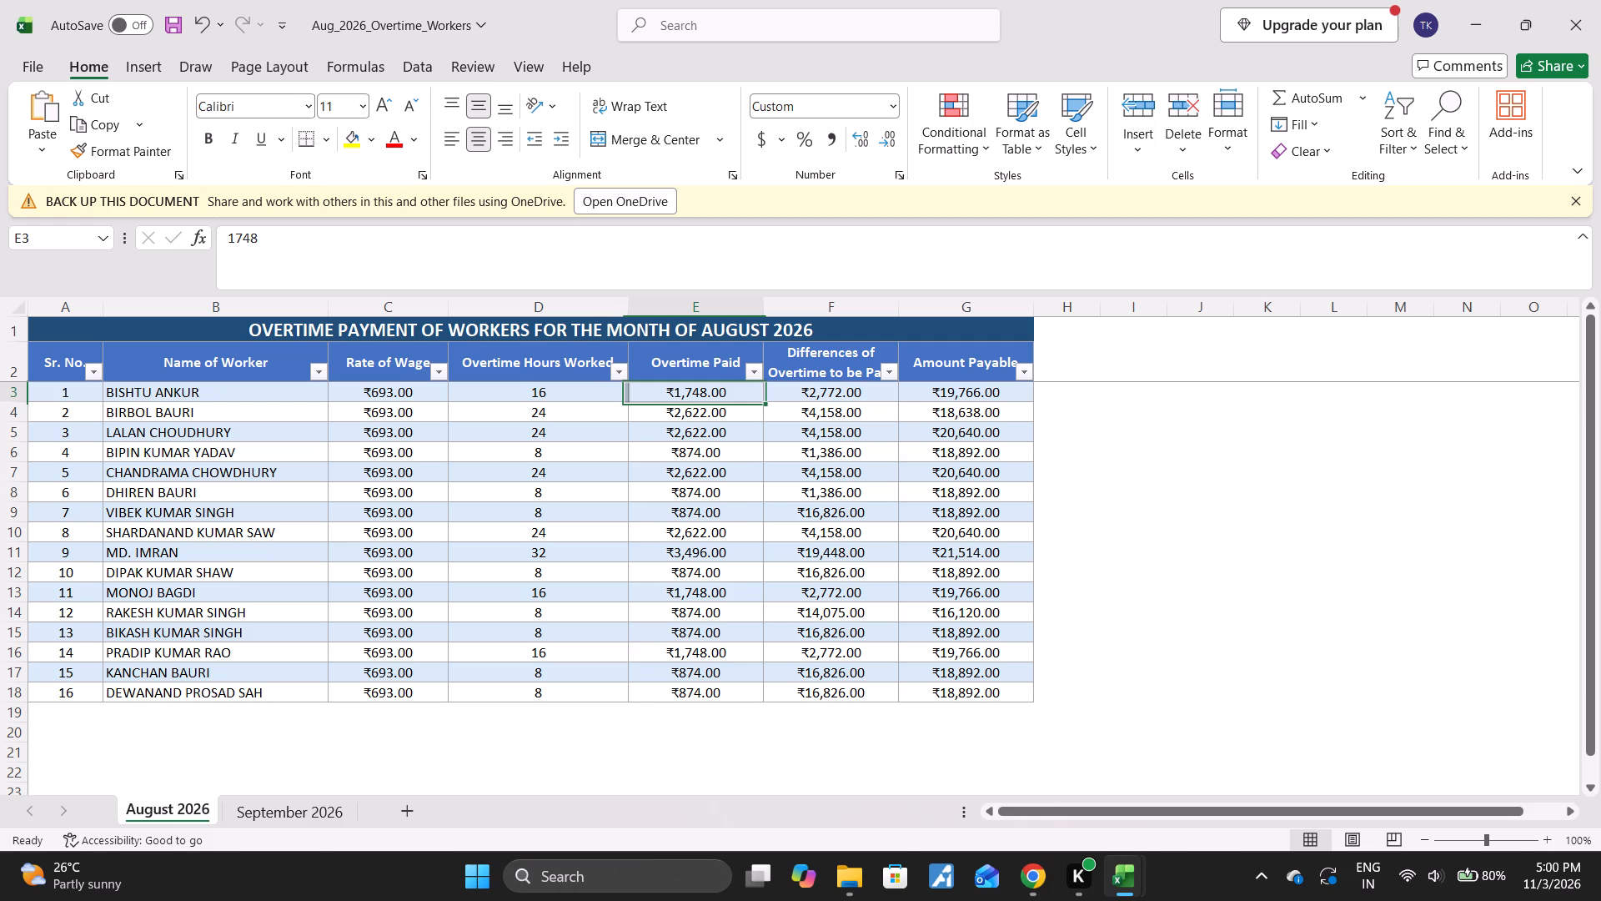
left_click(827, 516)
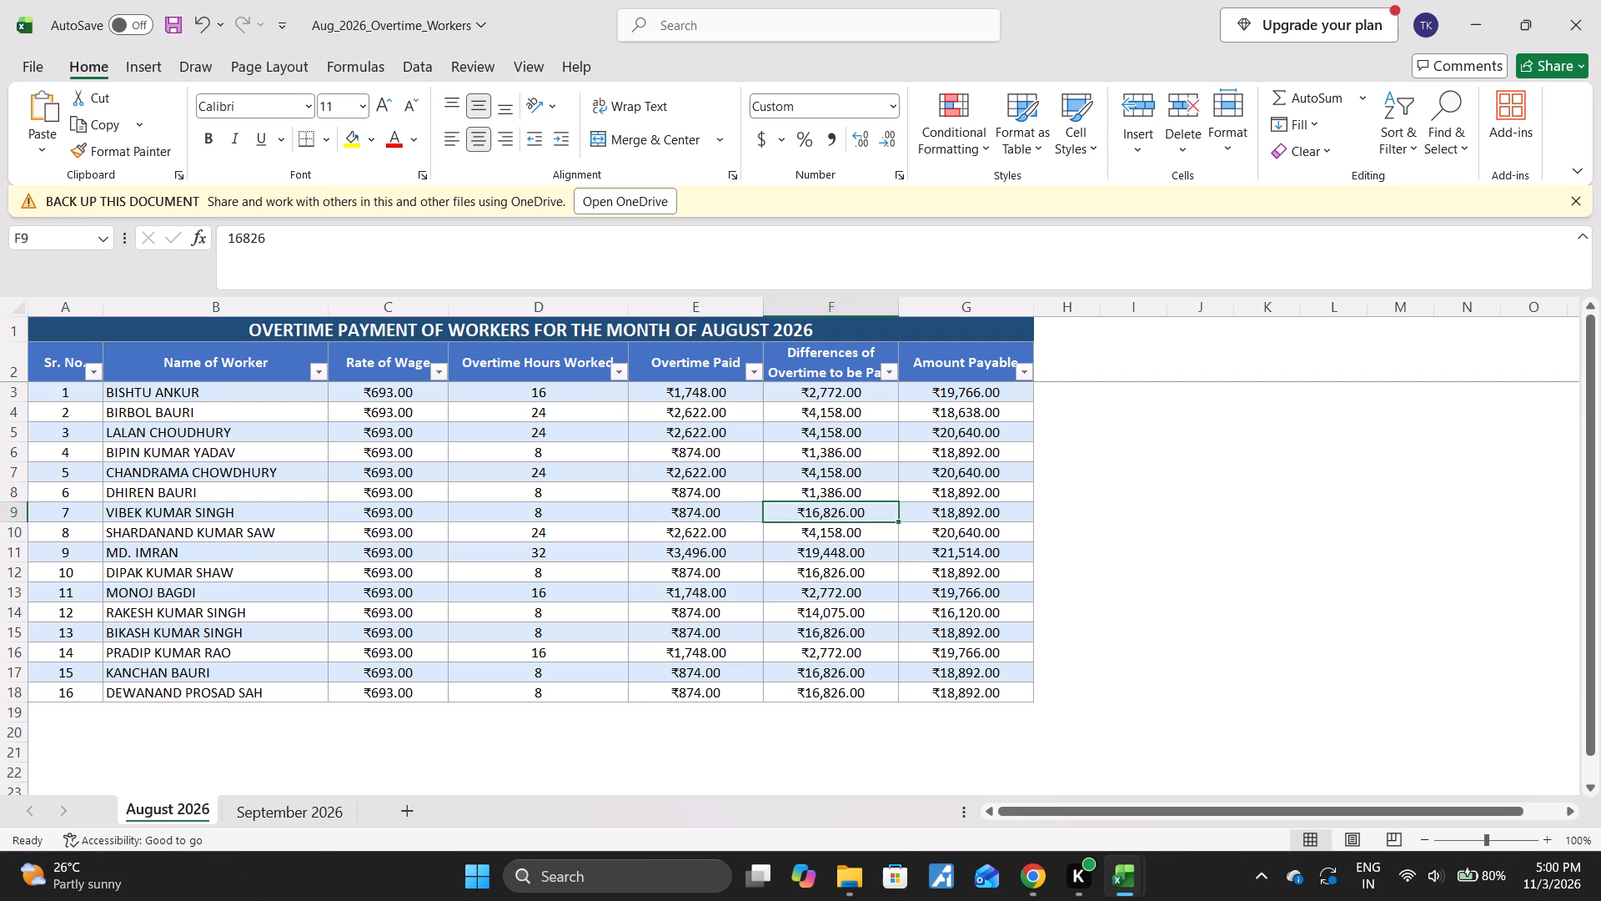
left_click_drag(271, 243, 221, 244)
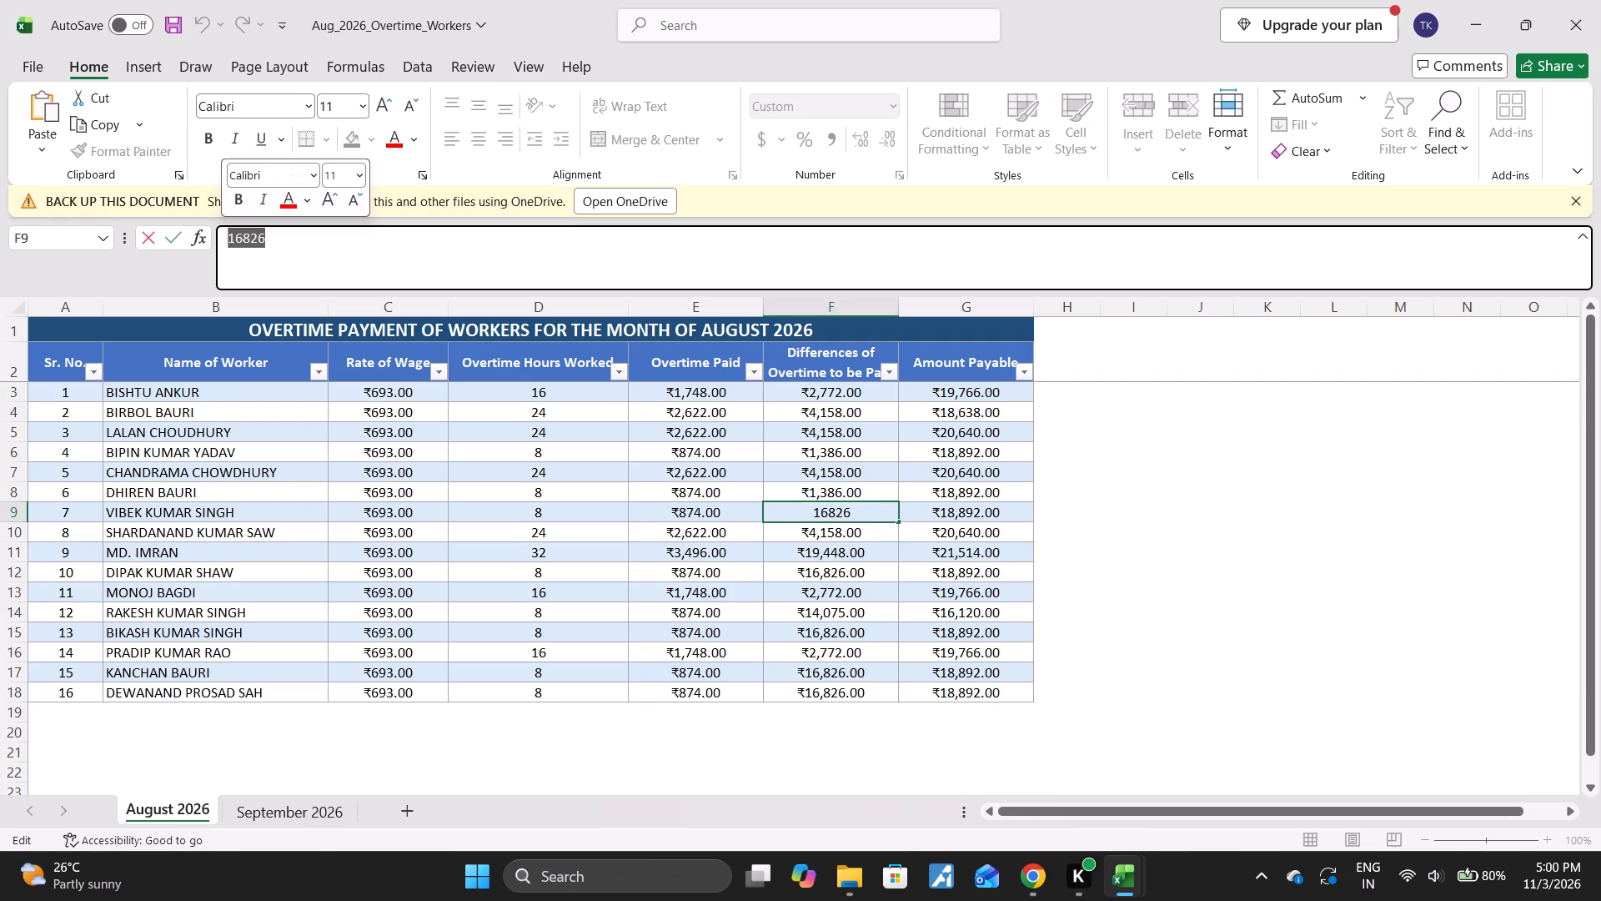
key("ctrl+v")
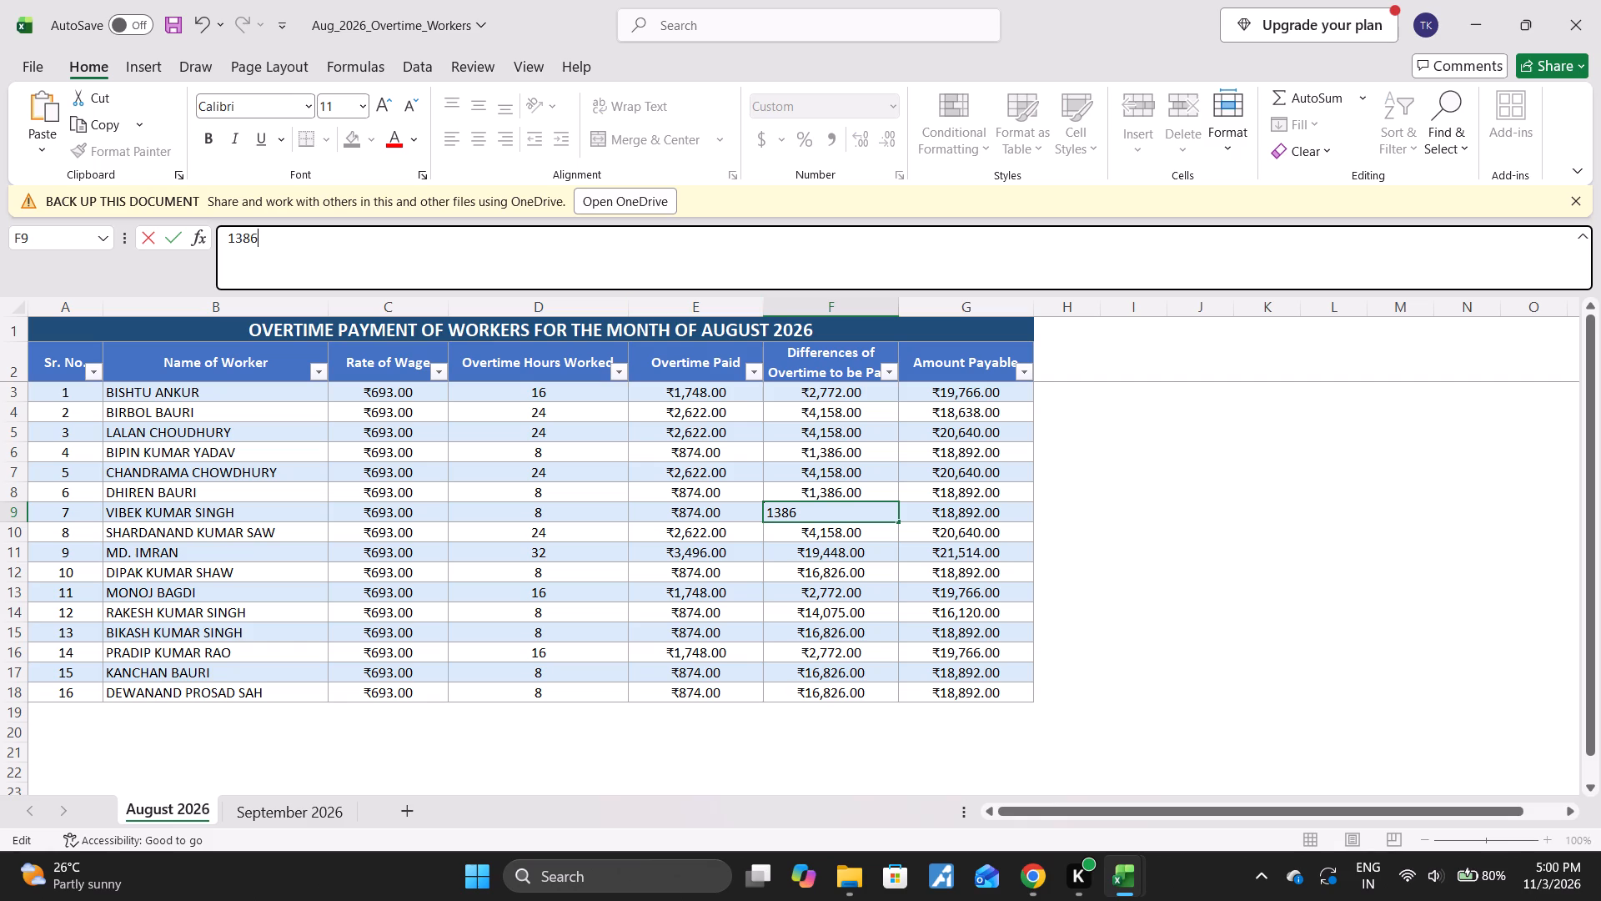
Set column F to 1386 for three more workers with 8 overtime hours, in cells F12, F14 and F15 of the August sheet.
left_click(819, 575)
left_click_drag(304, 234, 149, 236)
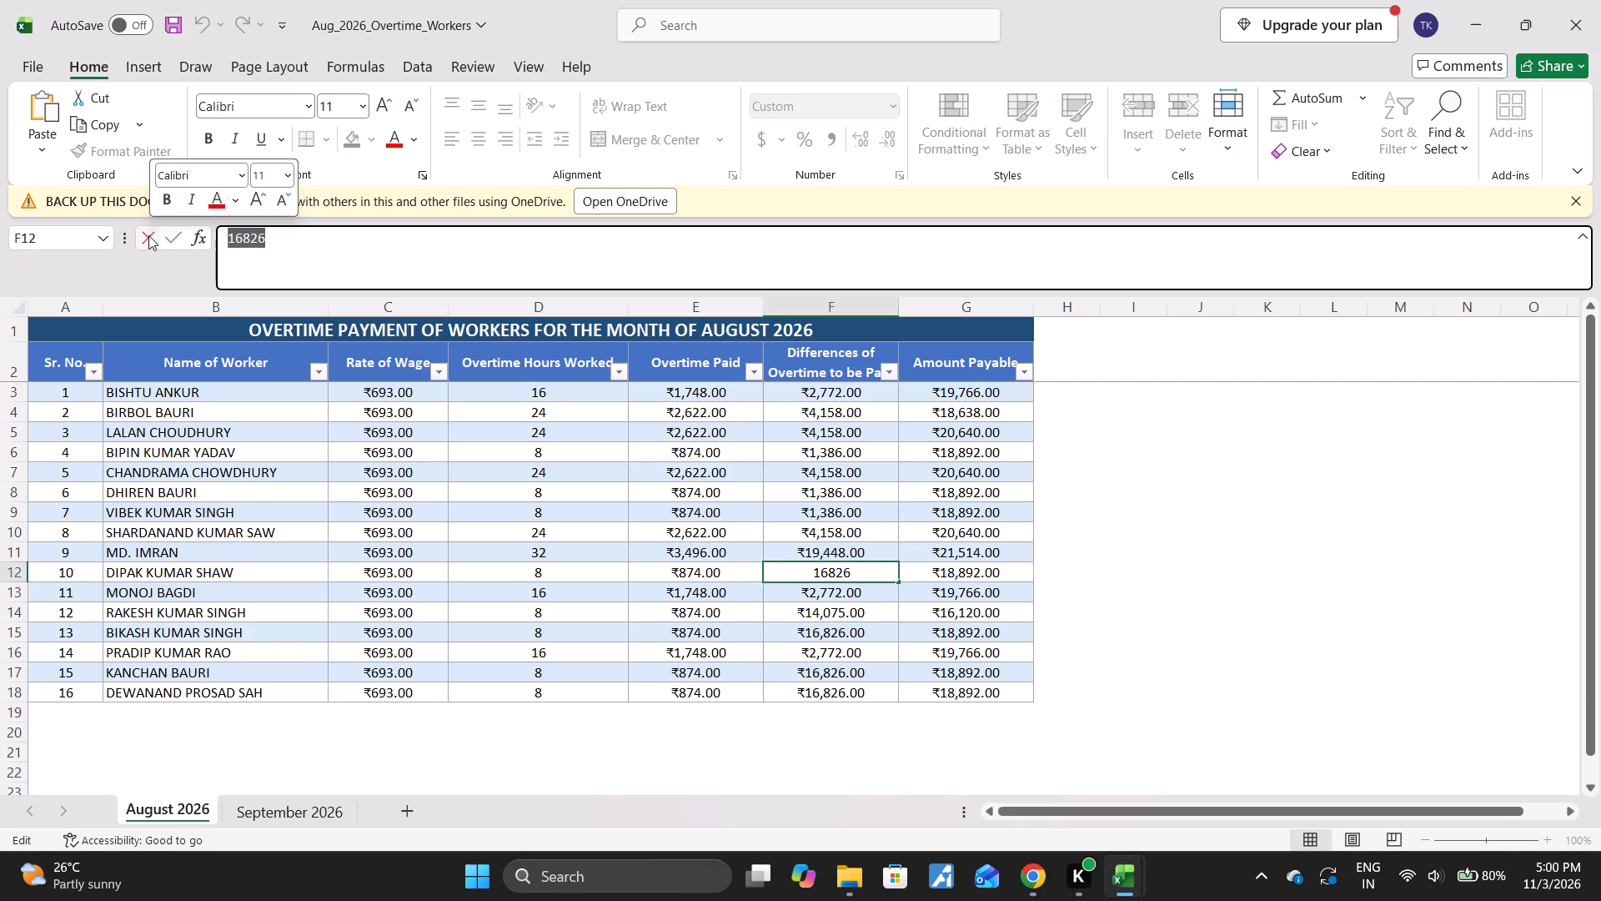
key("ctrl+v")
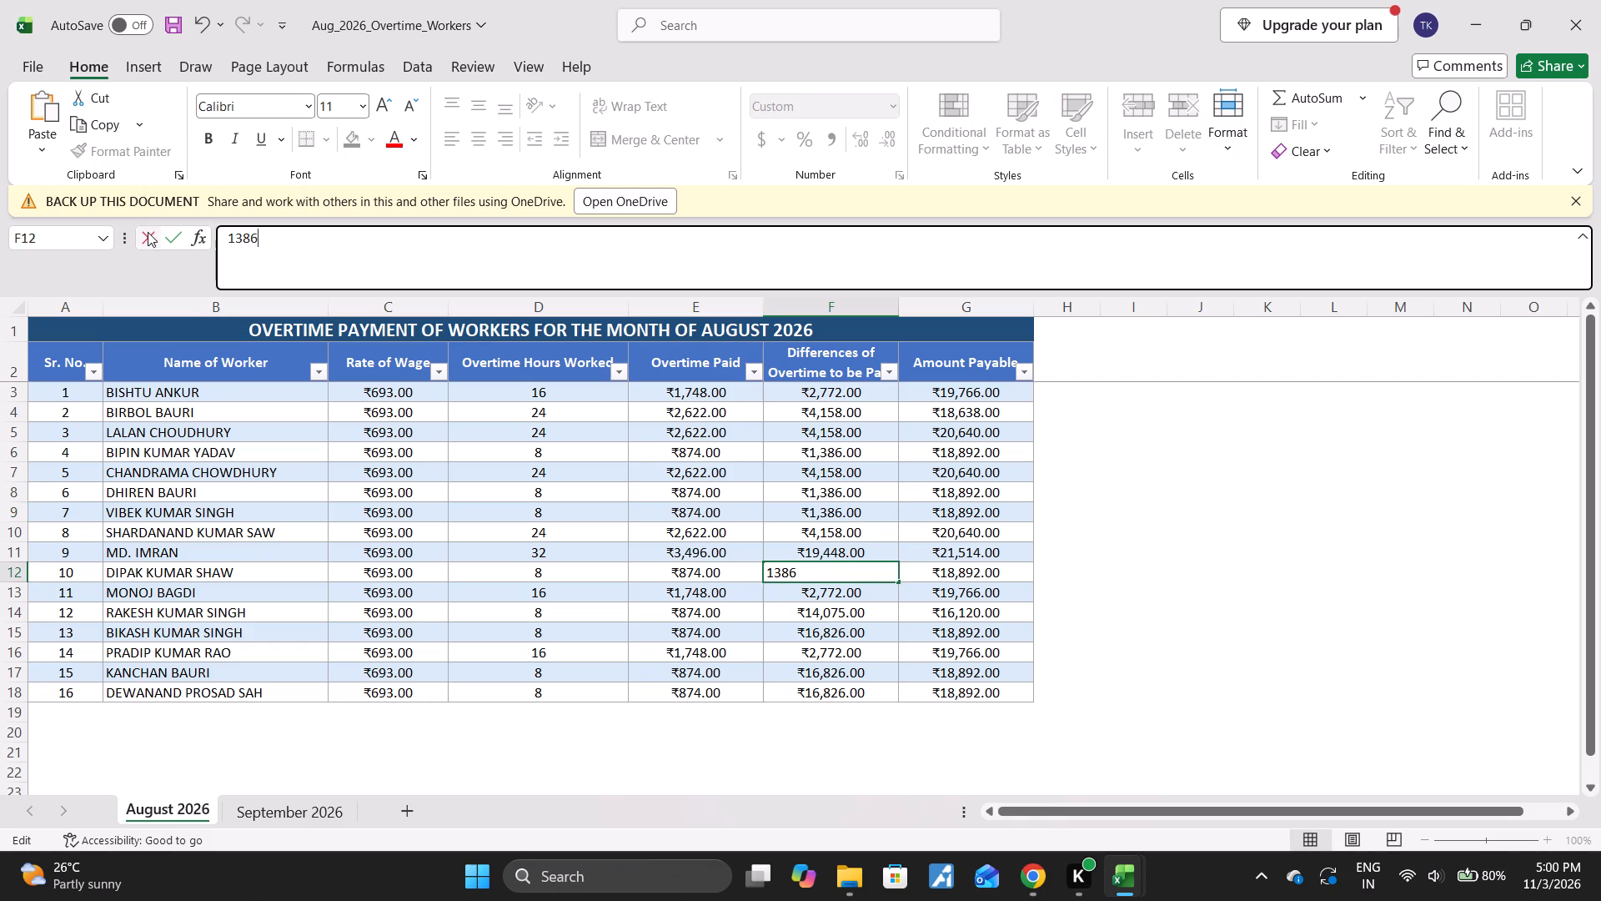
left_click(816, 620)
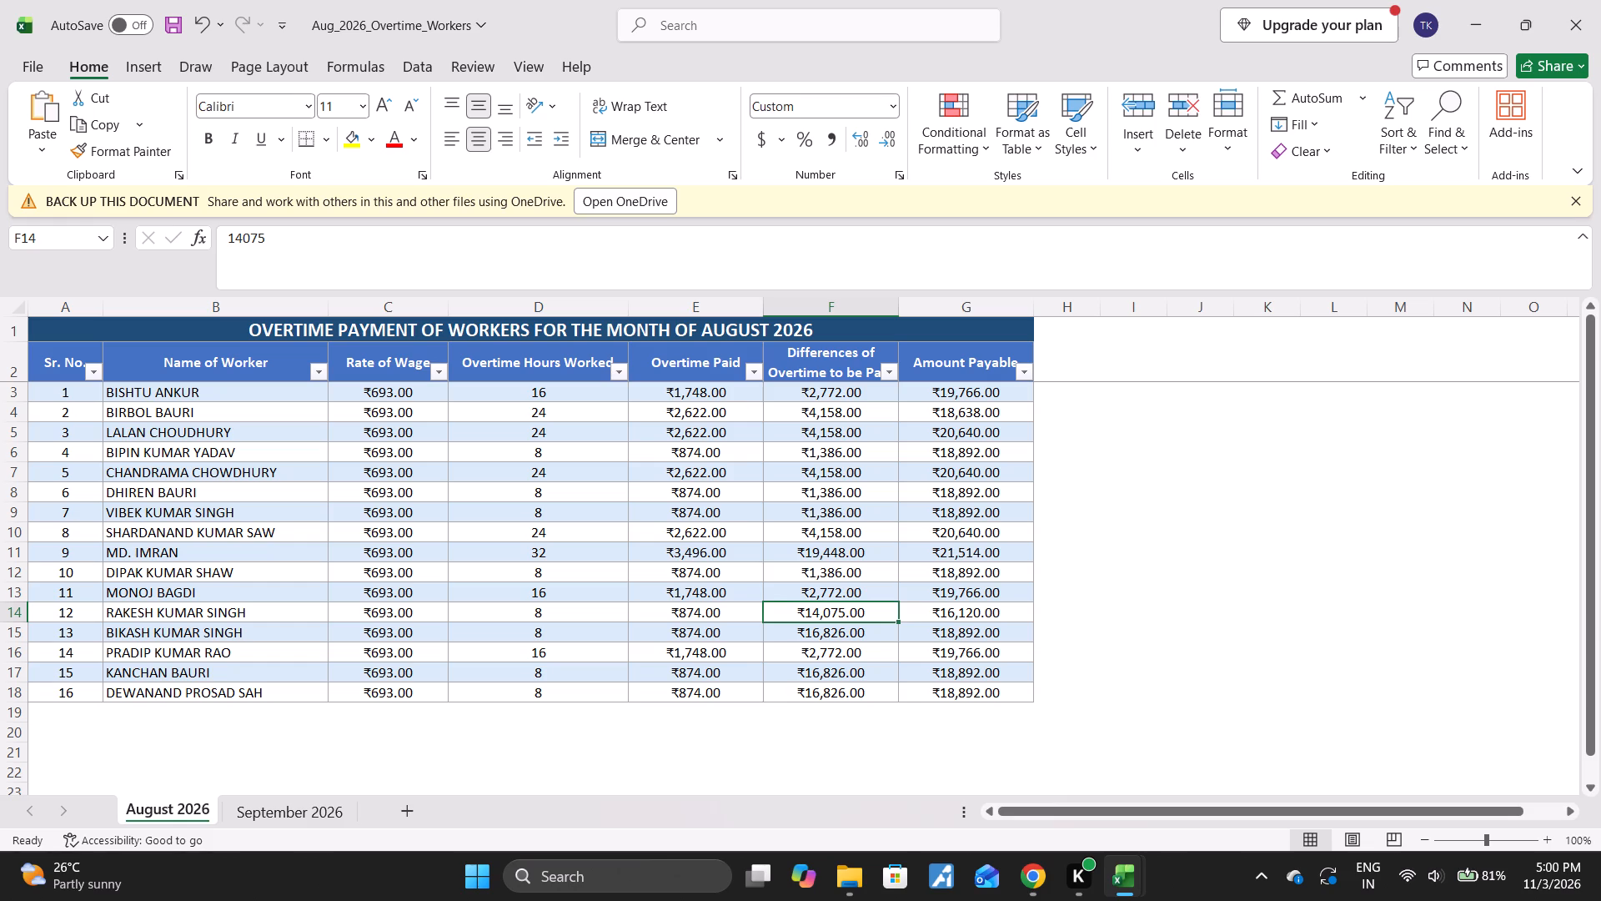
left_click_drag(287, 231, 119, 243)
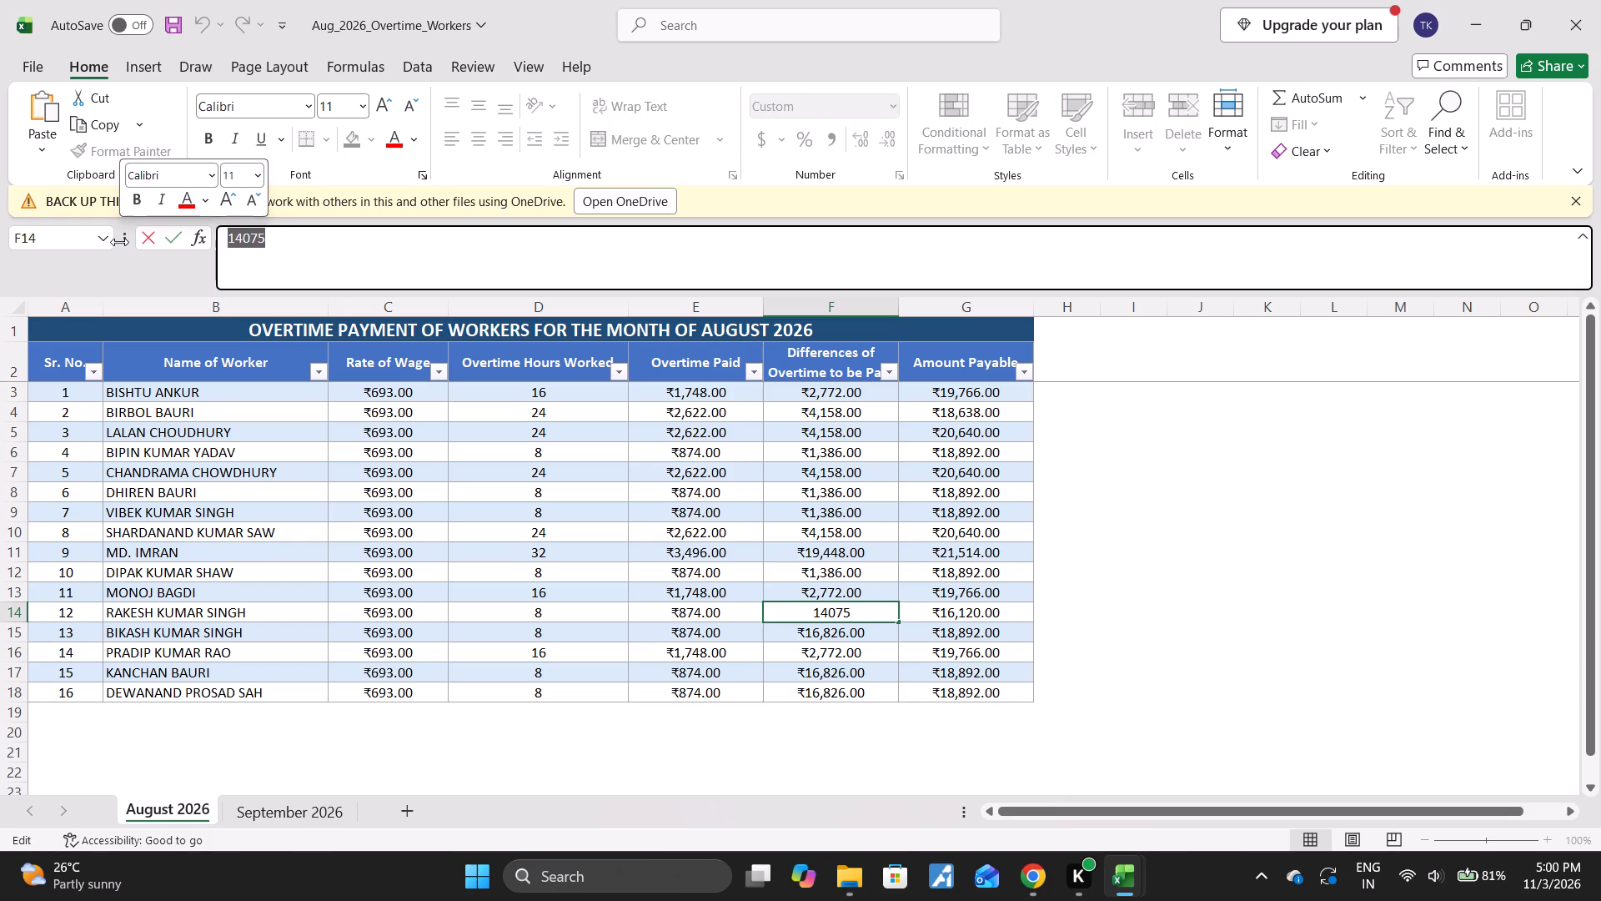
key("ctrl+v")
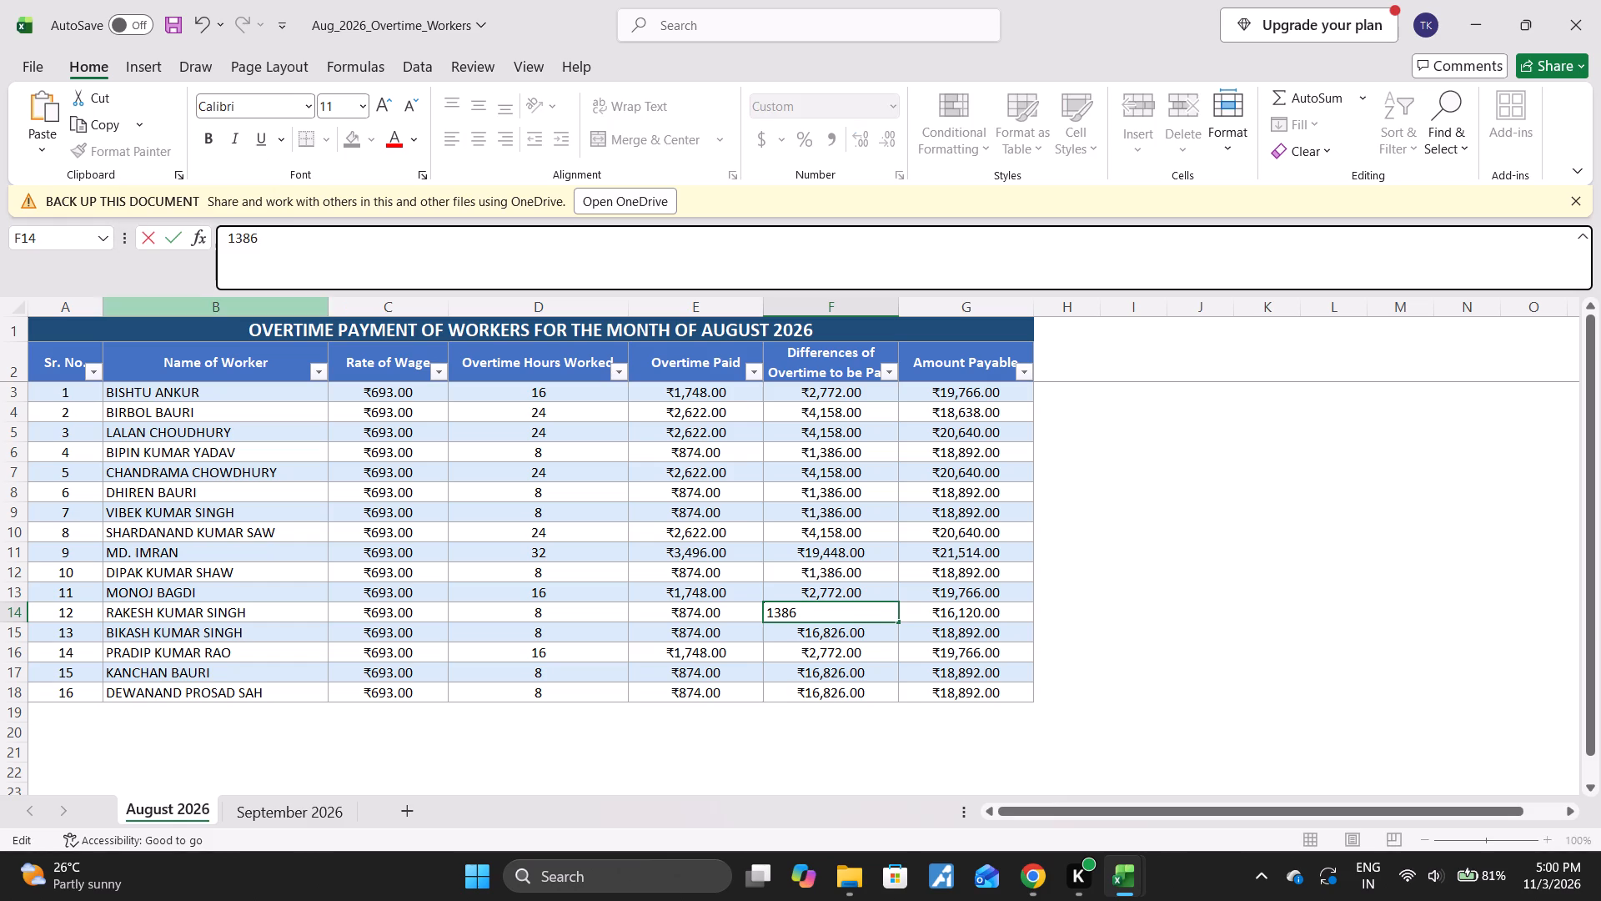
left_click(811, 637)
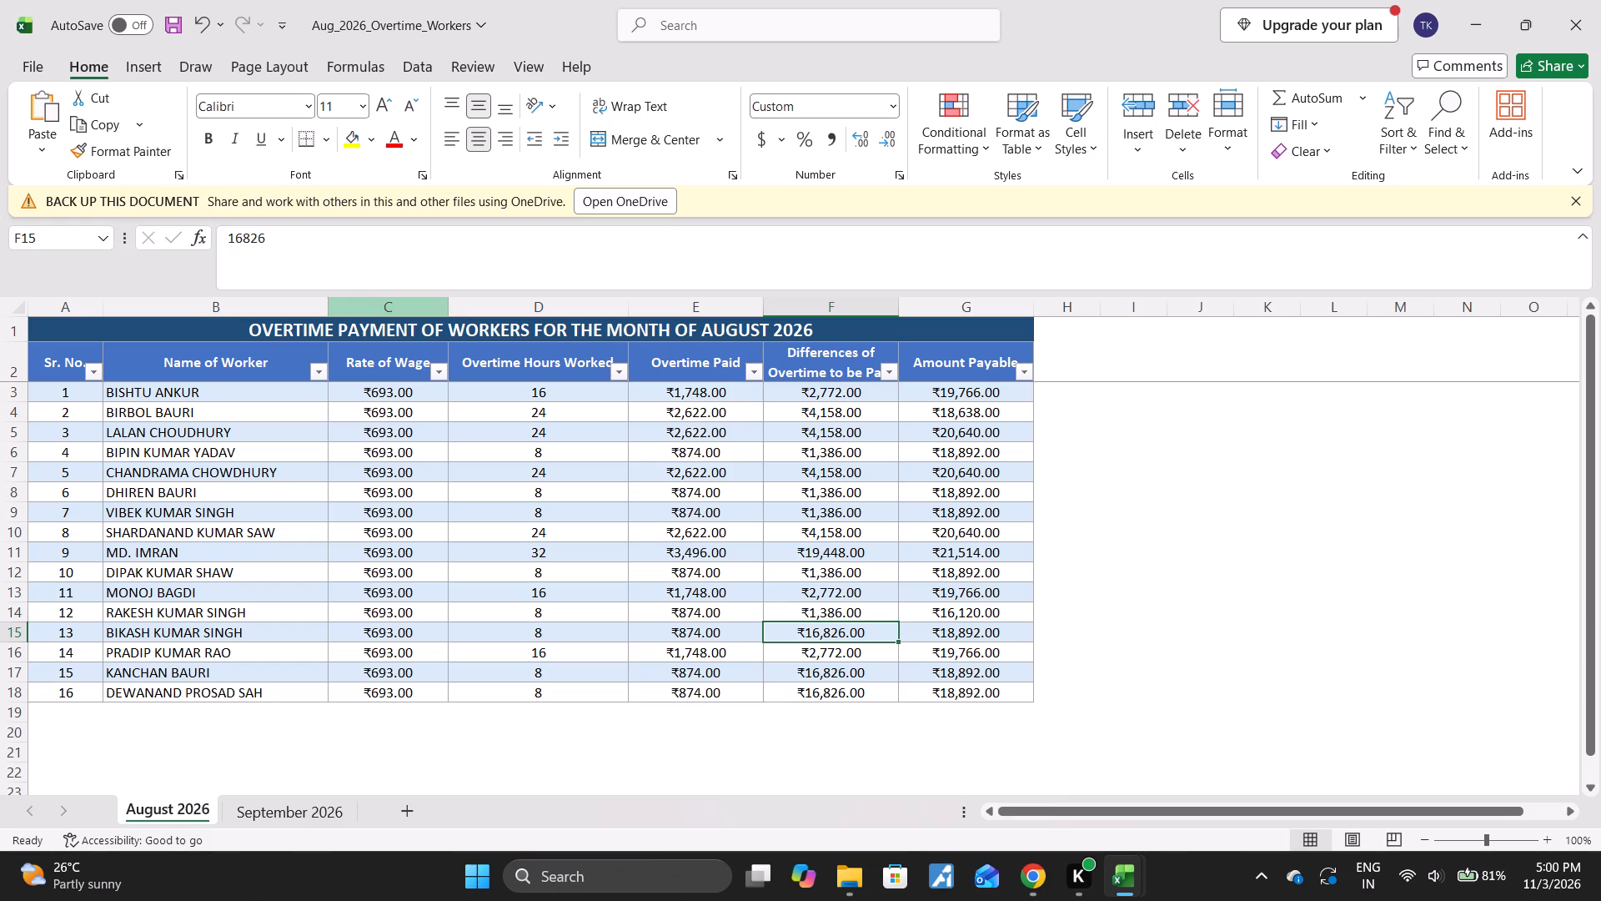
left_click_drag(266, 234, 225, 248)
key("ctrl+v")
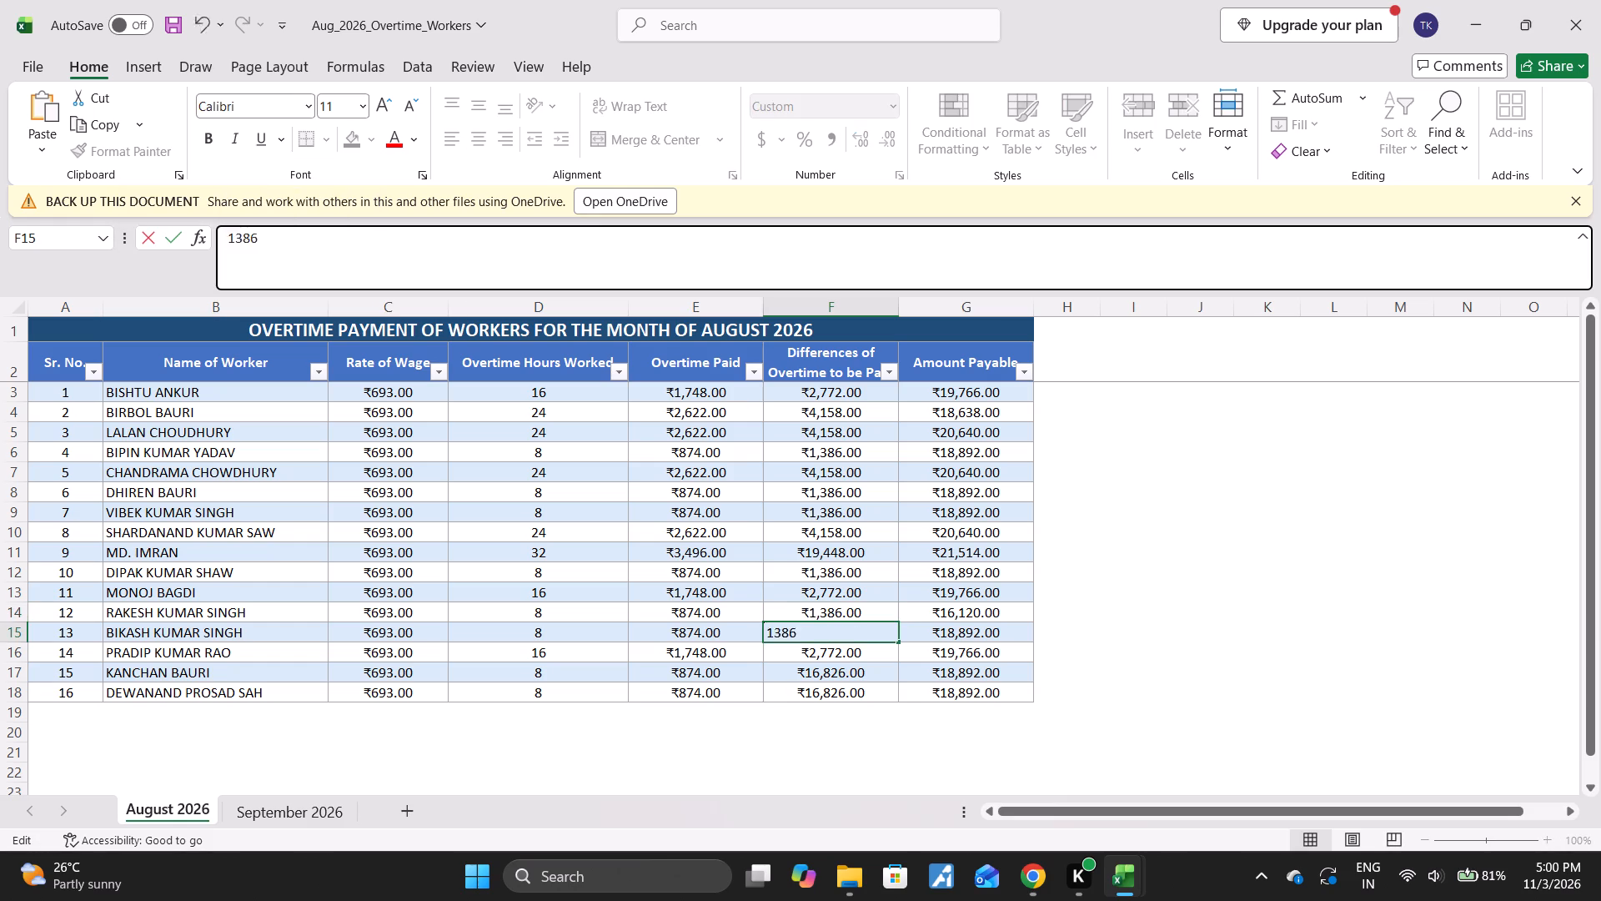
Set column F to 1386 for the last two workers with 8 overtime hours, in cells F17 and F18 of the August sheet.
left_click(845, 682)
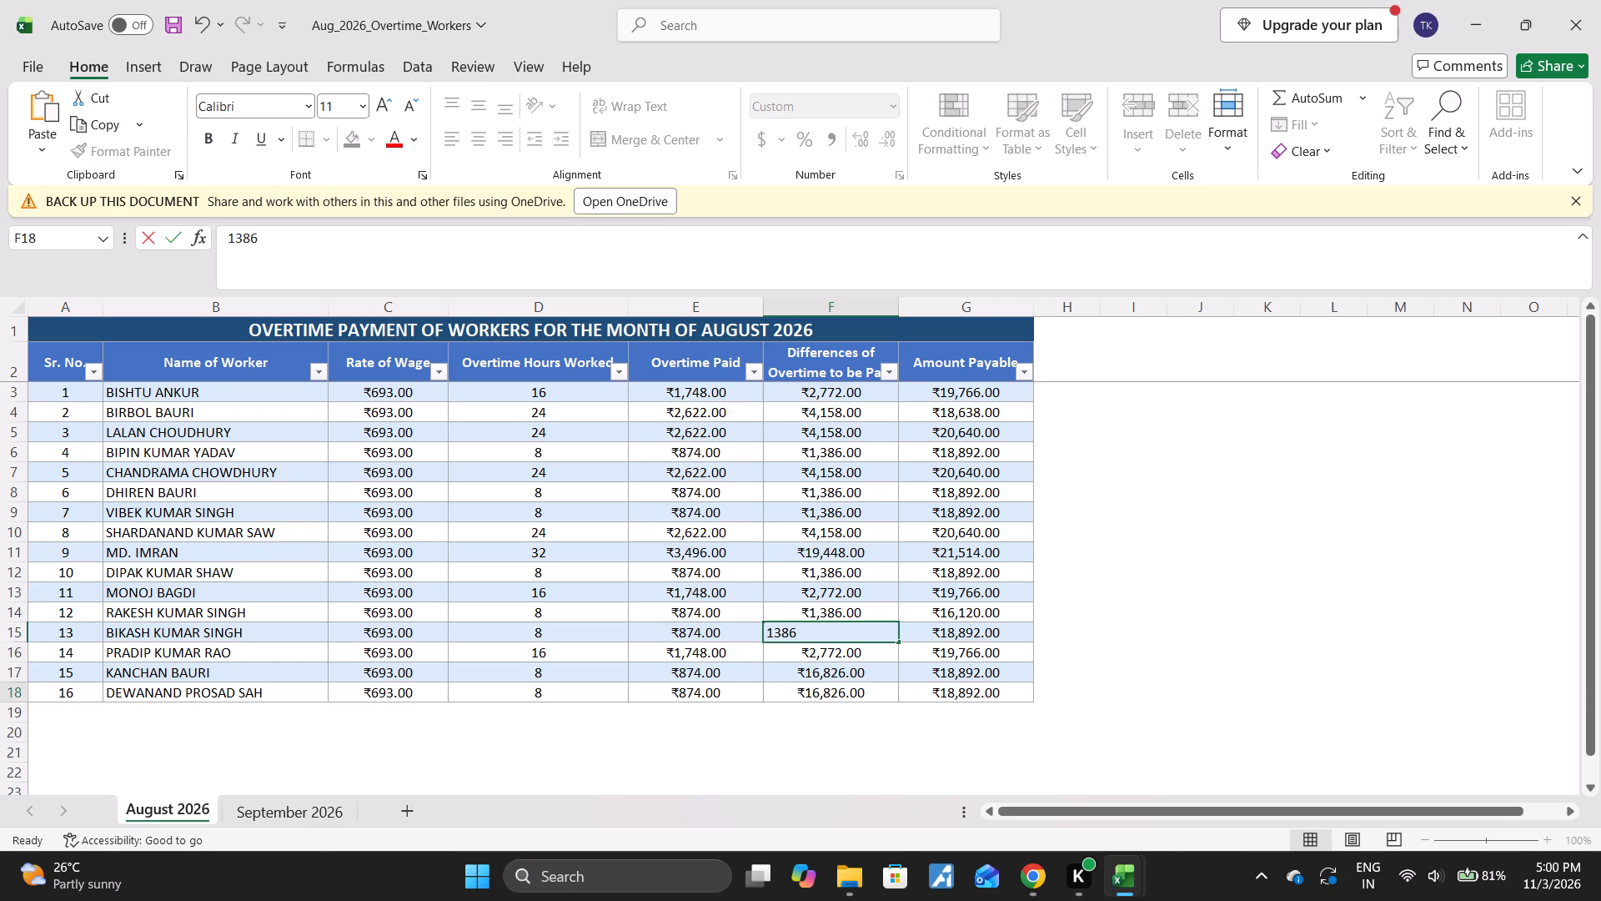
left_click(813, 680)
left_click(817, 677)
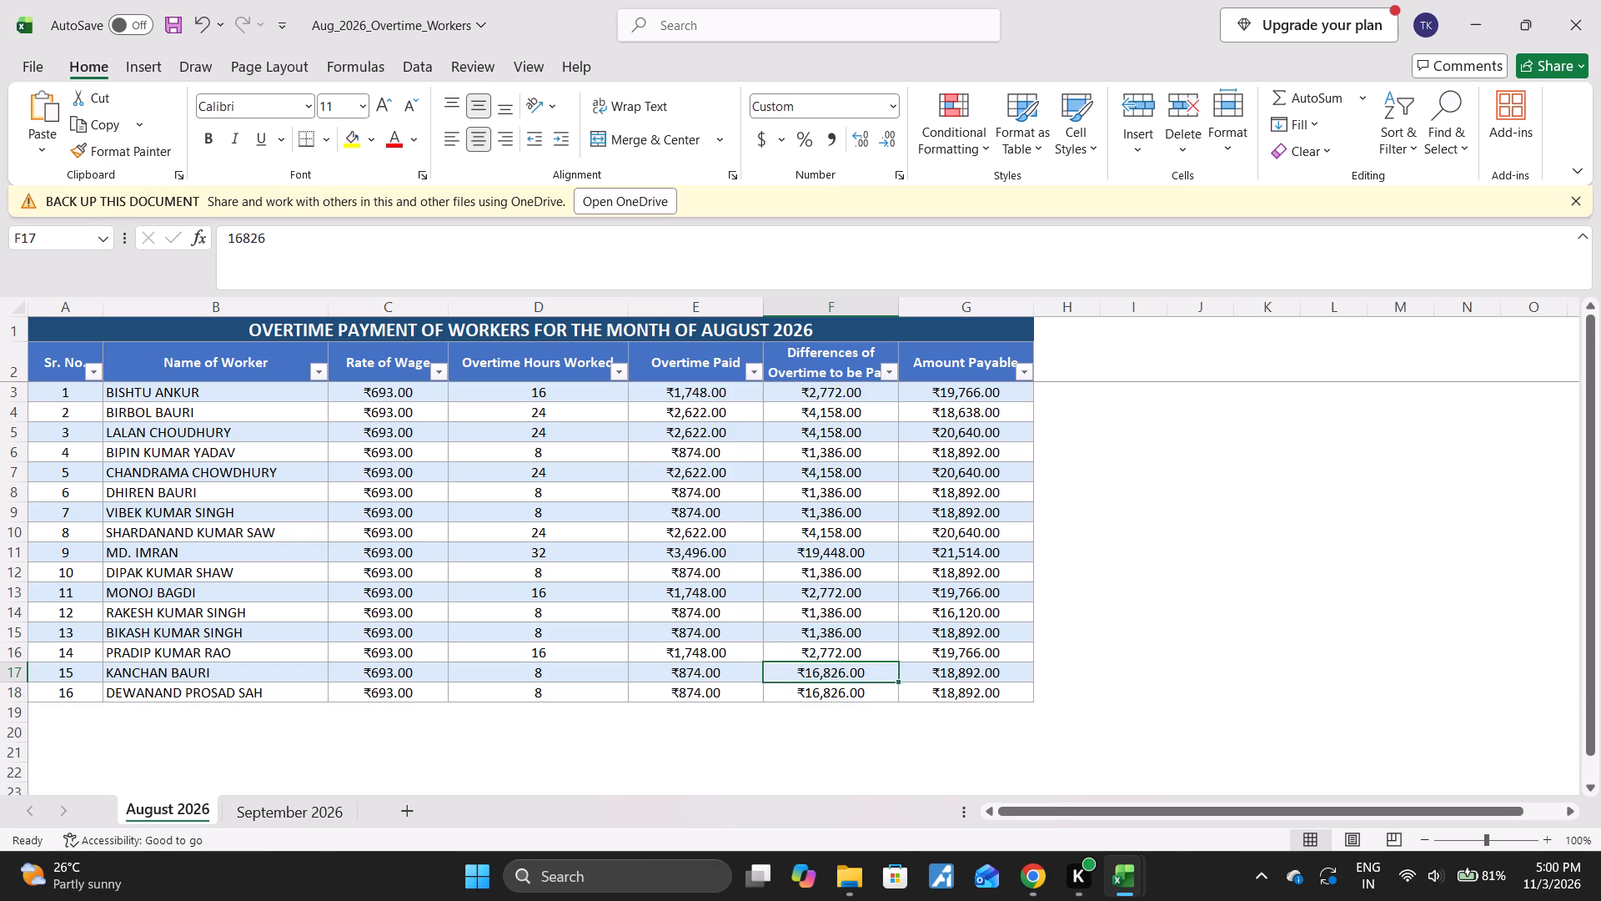
left_click_drag(272, 234, 171, 229)
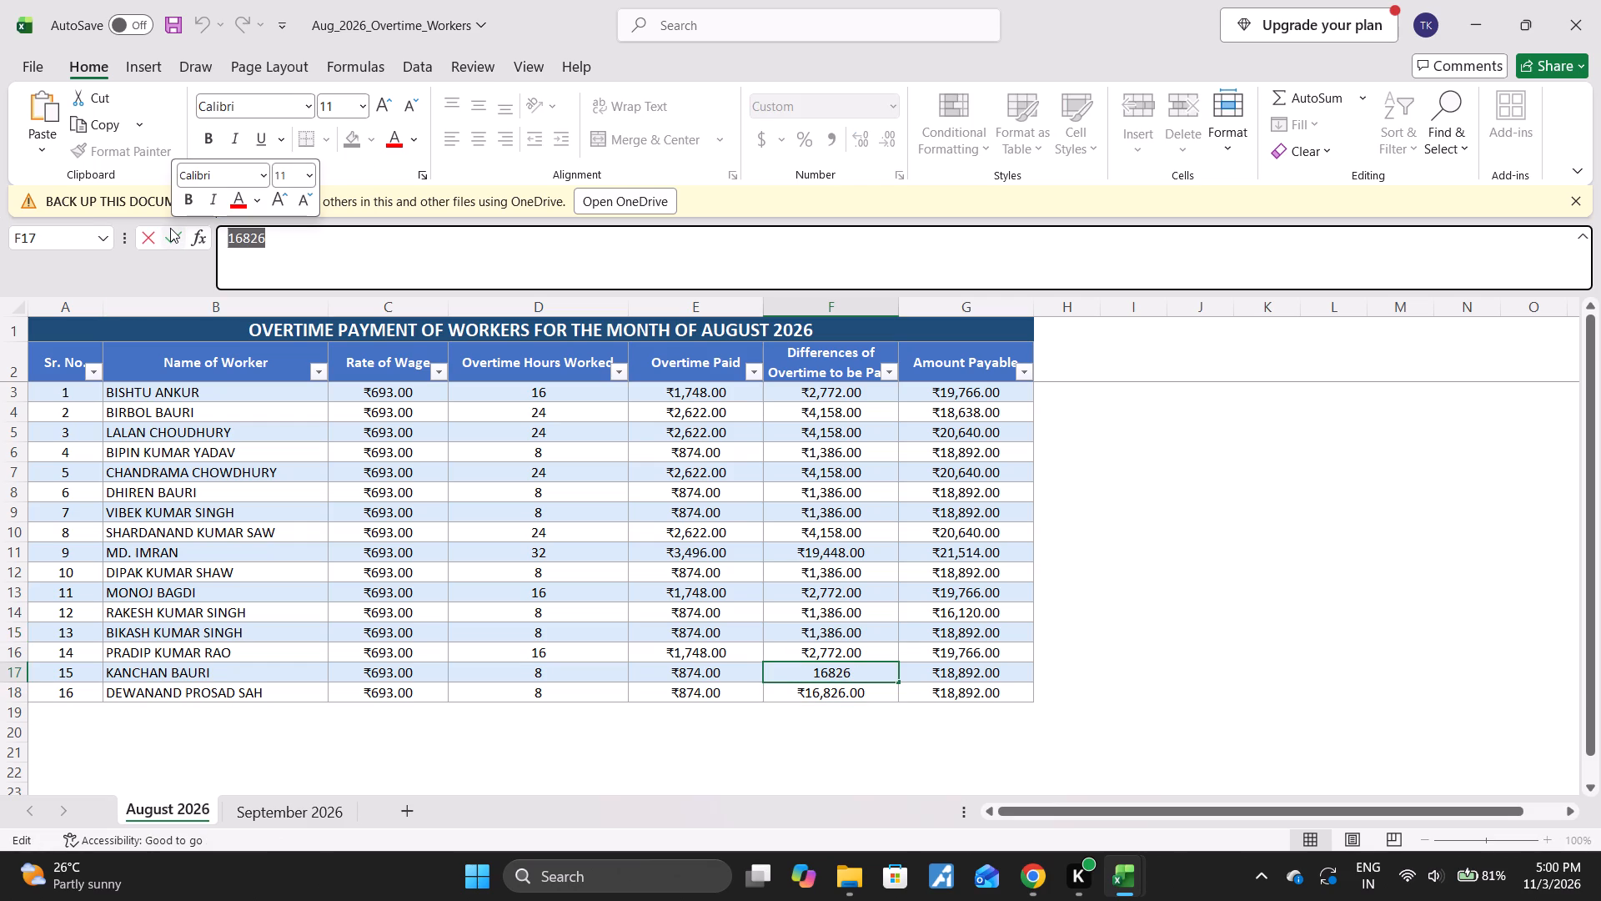
key("ctrl+v")
left_click(873, 691)
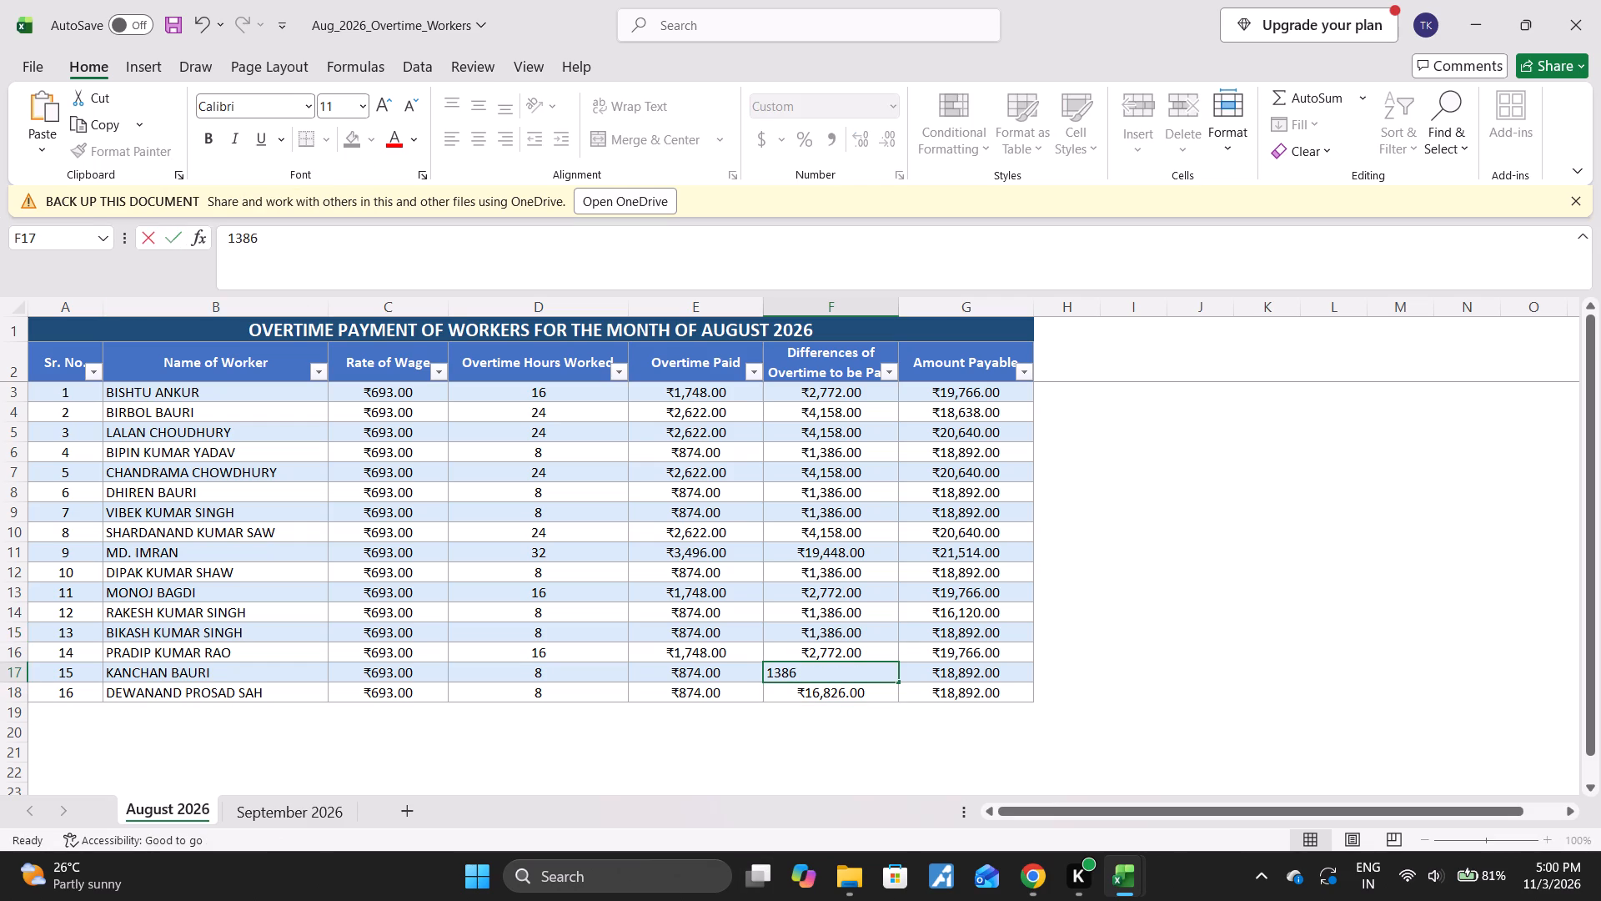
left_click_drag(275, 240, 171, 250)
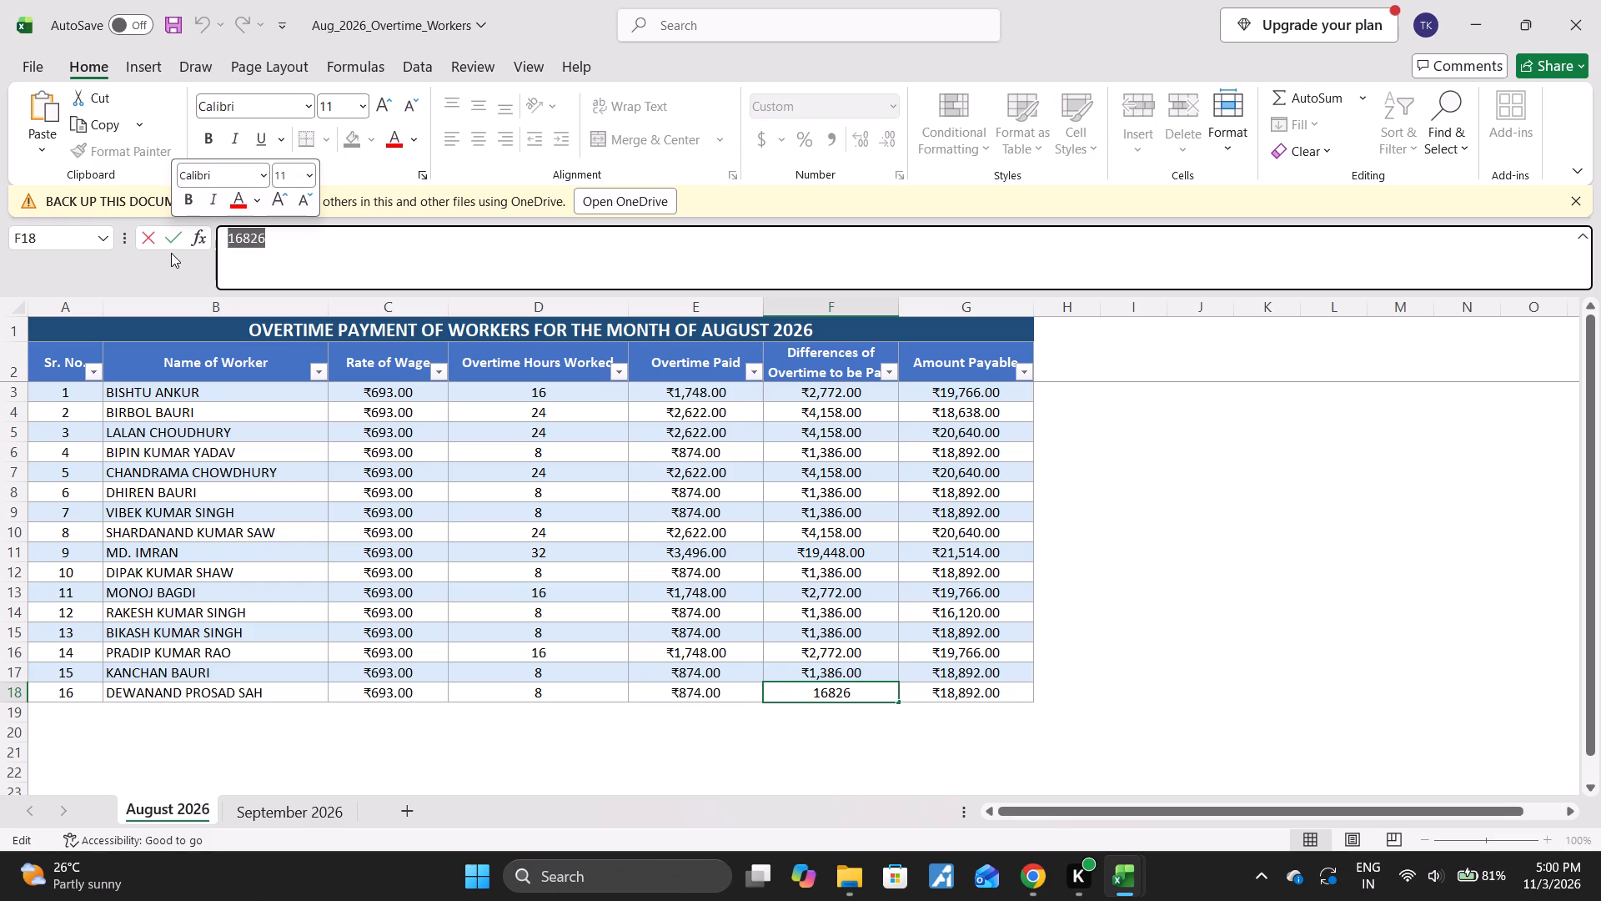
key("ctrl+v")
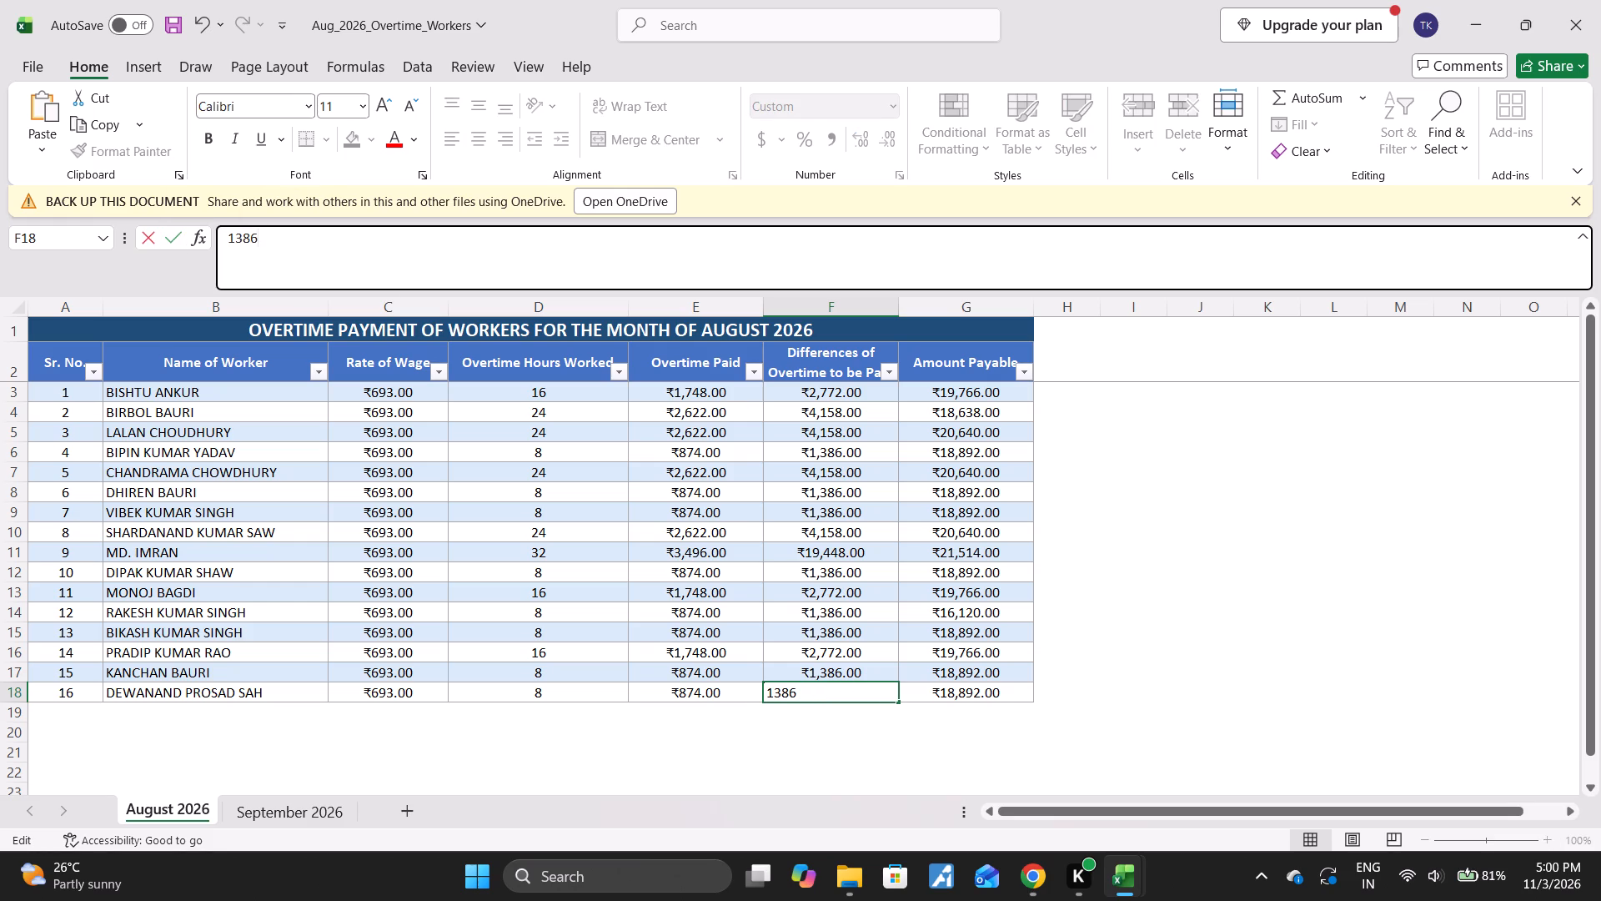
Set column F to 5544 for the worker with 32 overtime hours, in cell F11 of the August sheet.
left_click(831, 556)
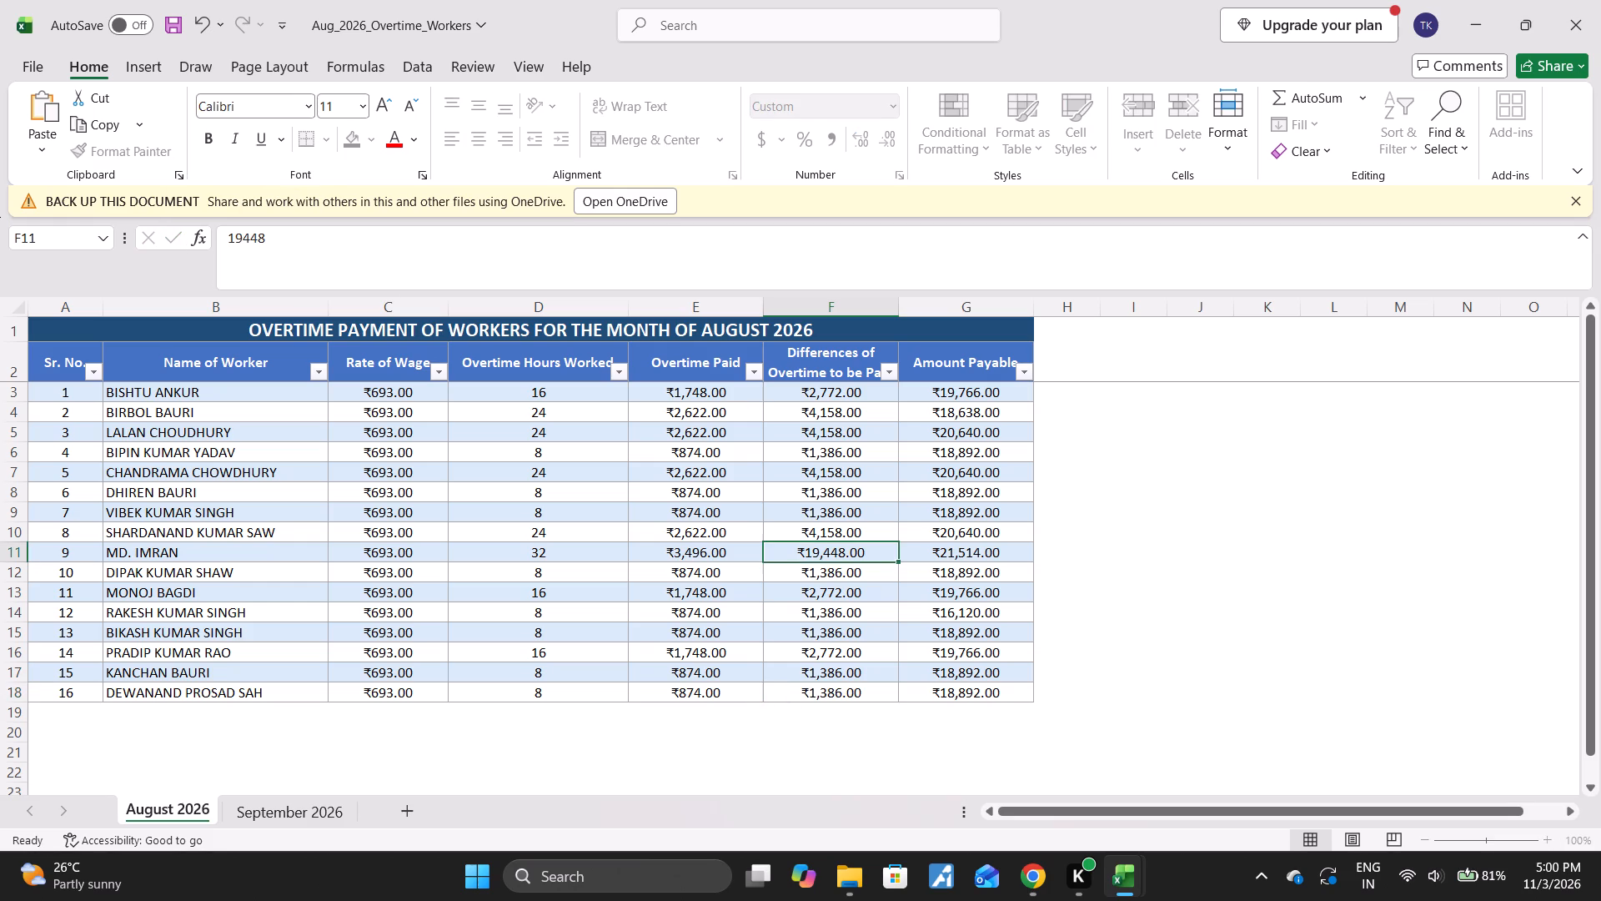
left_click_drag(324, 239, 123, 246)
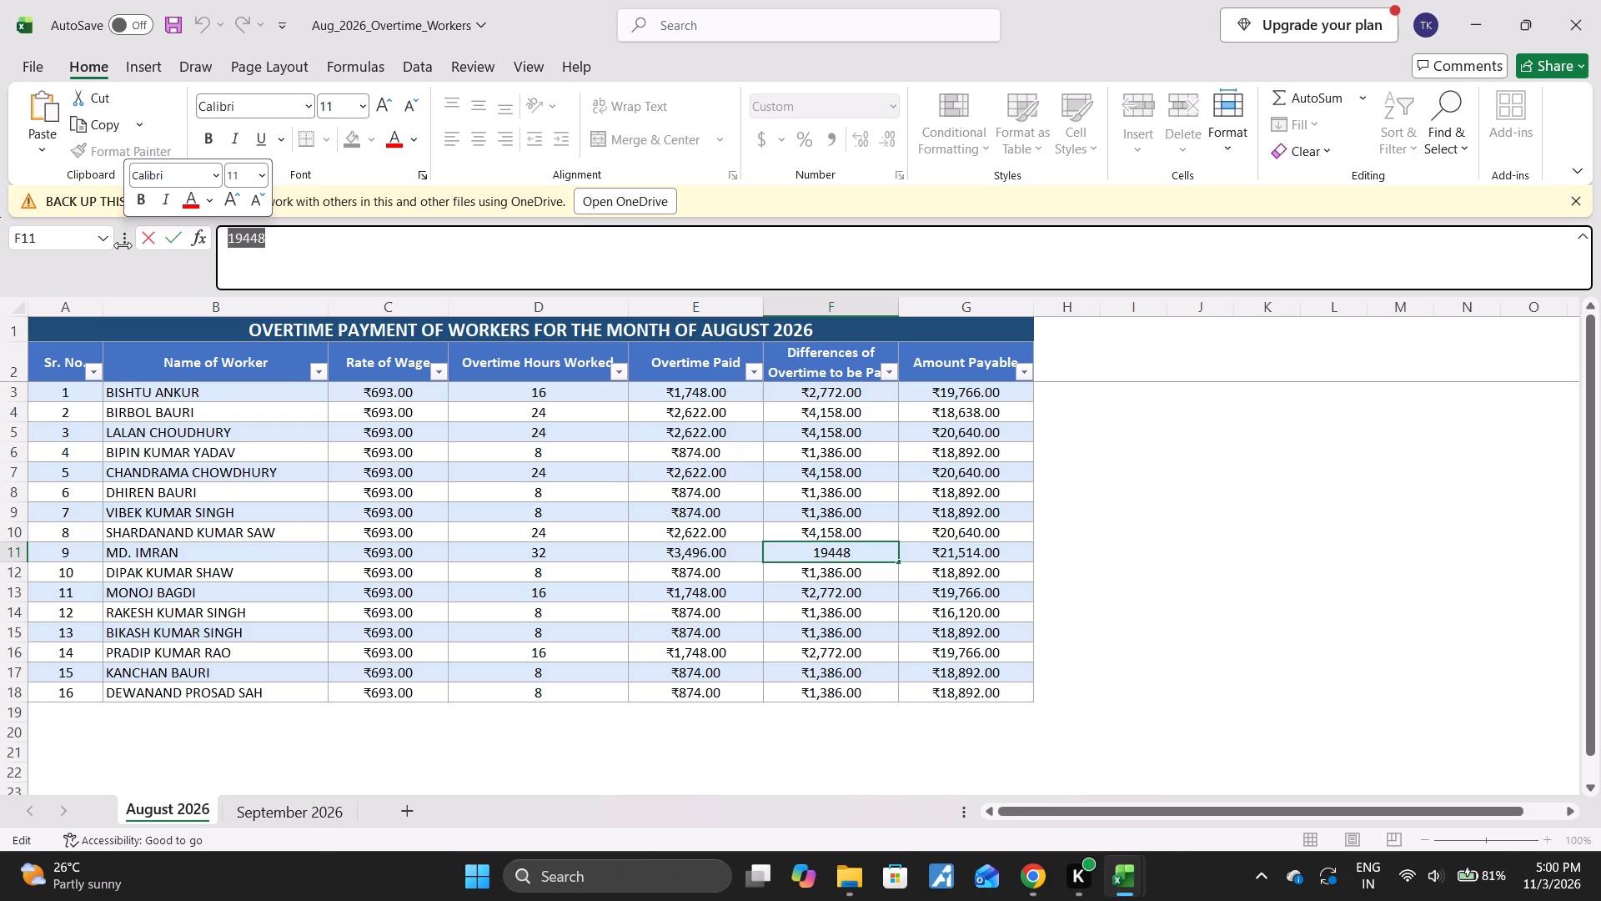
type("5544")
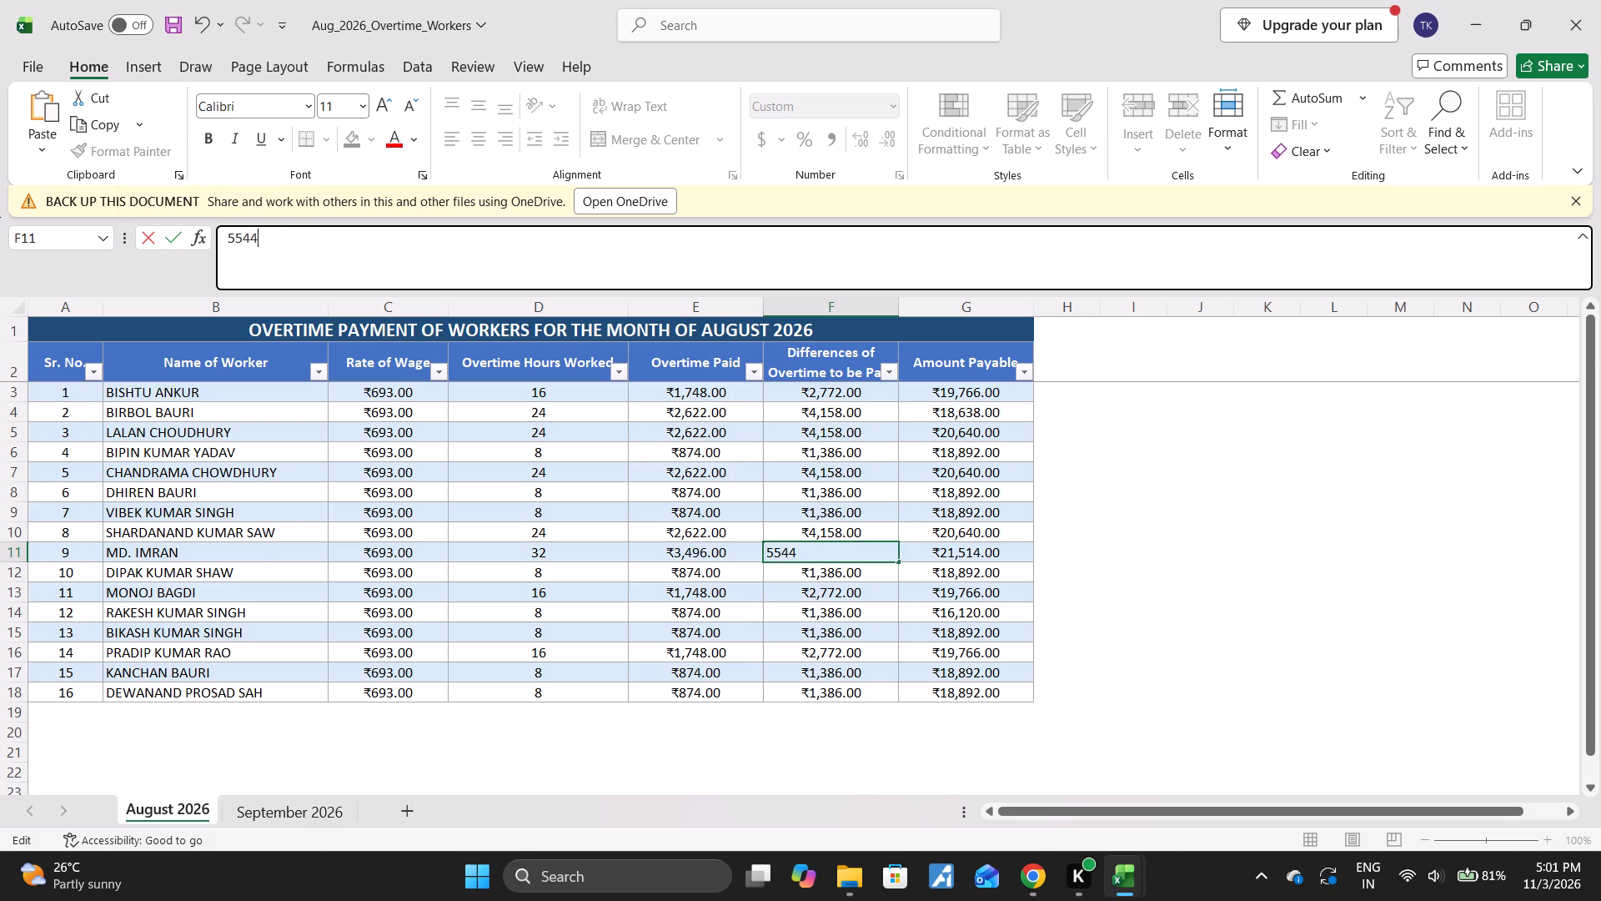
Set Amount Payable to 2048 for the worker with 32 overtime hours, in cell G11 of the August sheet.
left_click(988, 395)
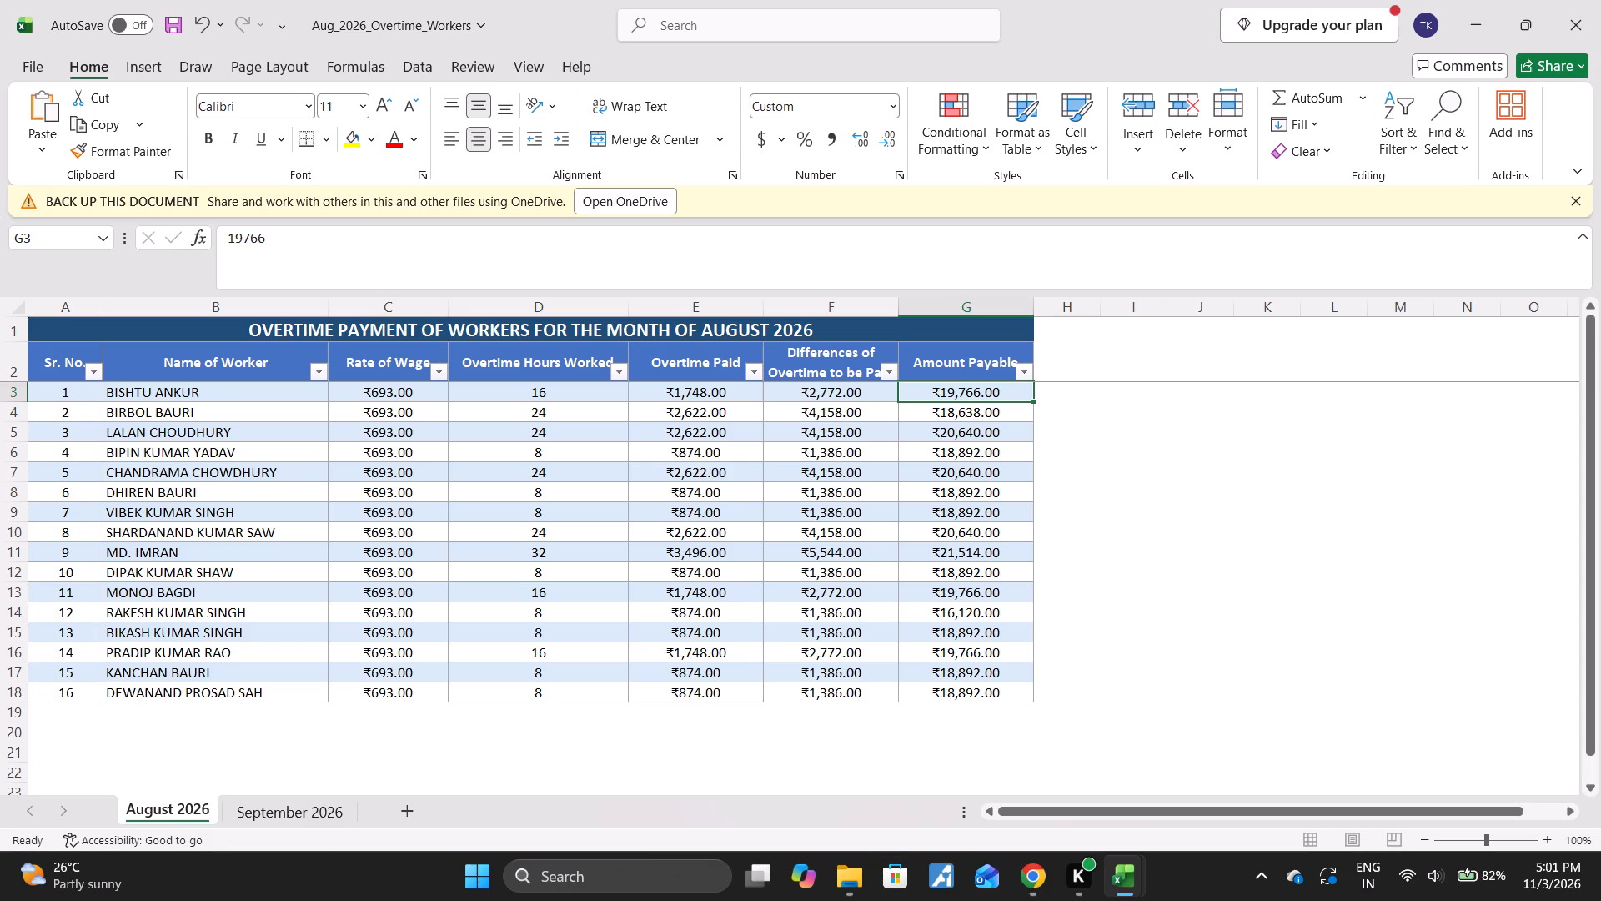
left_click(967, 558)
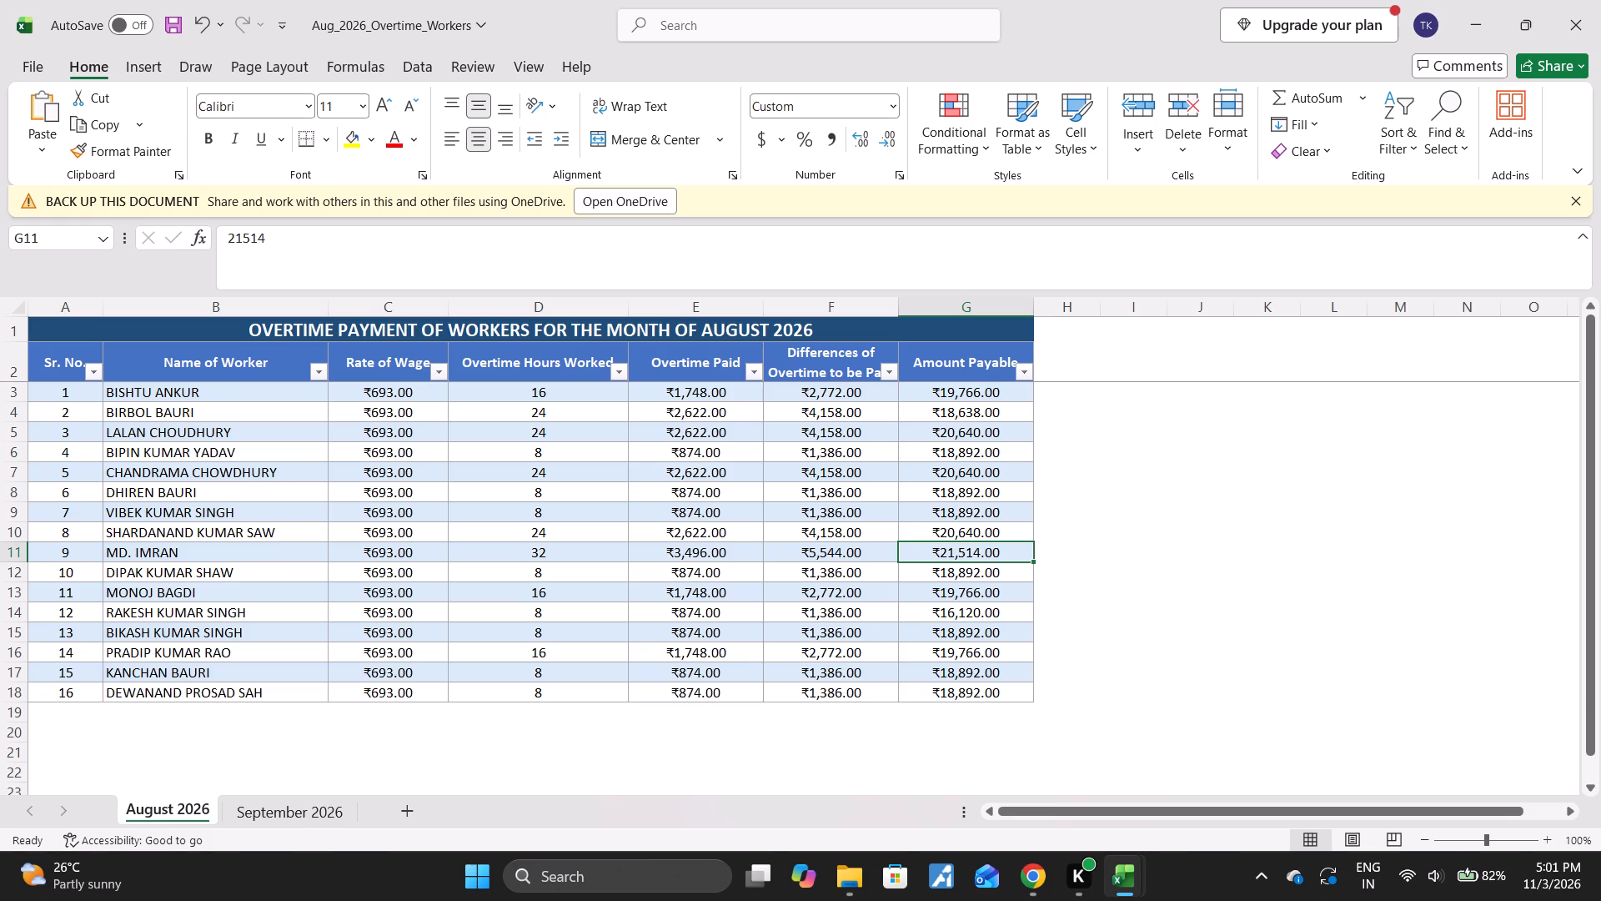
left_click_drag(284, 240, 232, 250)
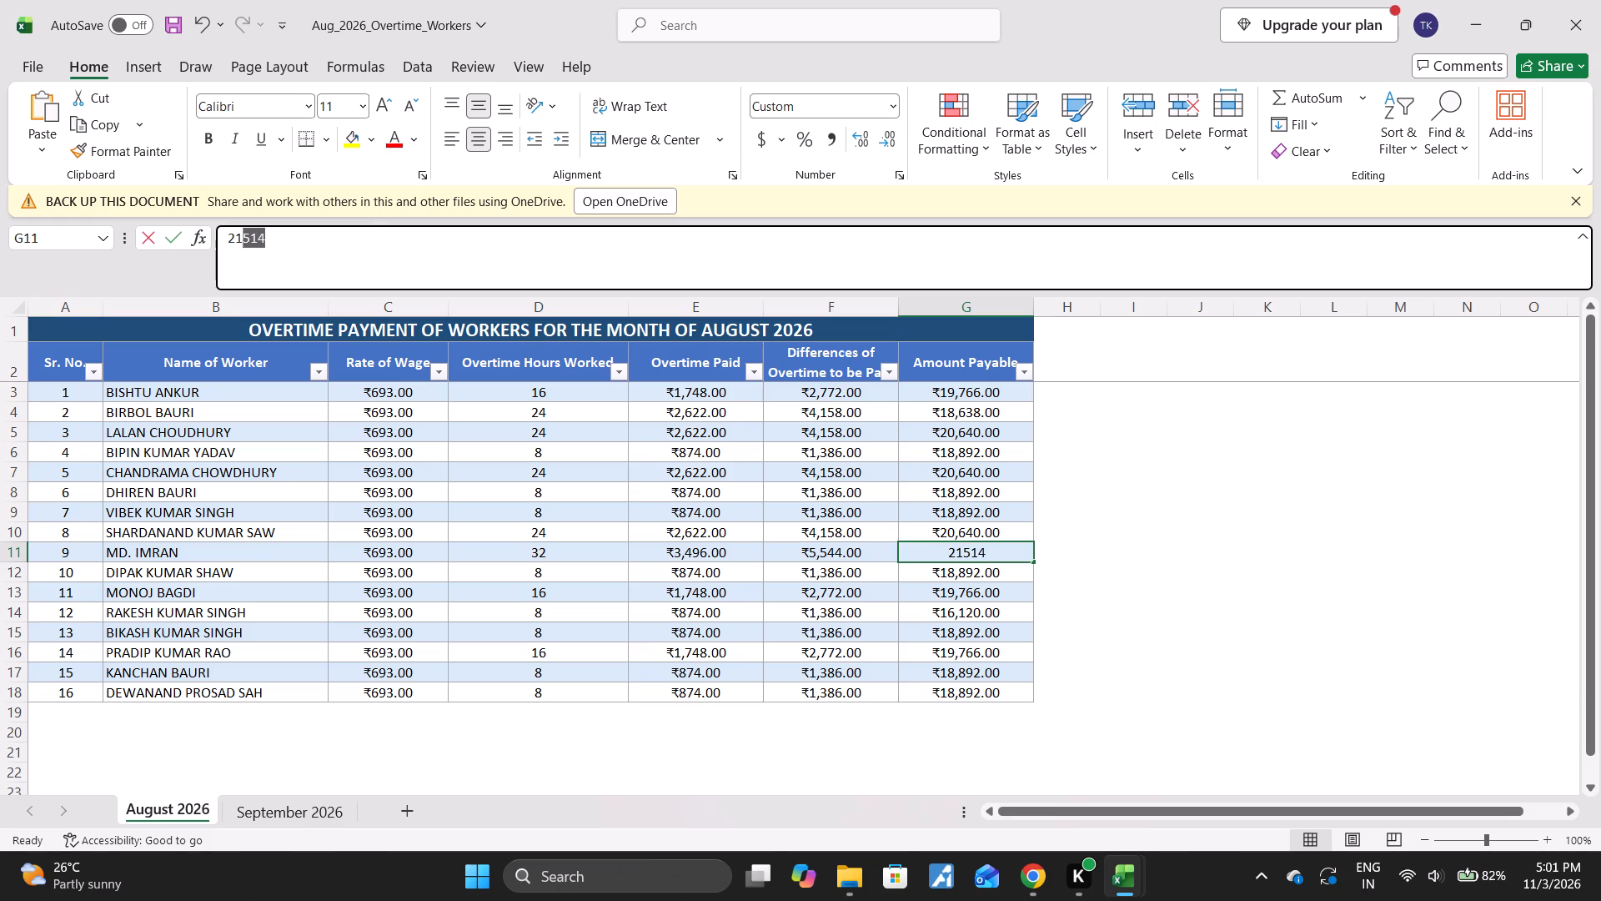
left_click_drag(232, 250, 221, 250)
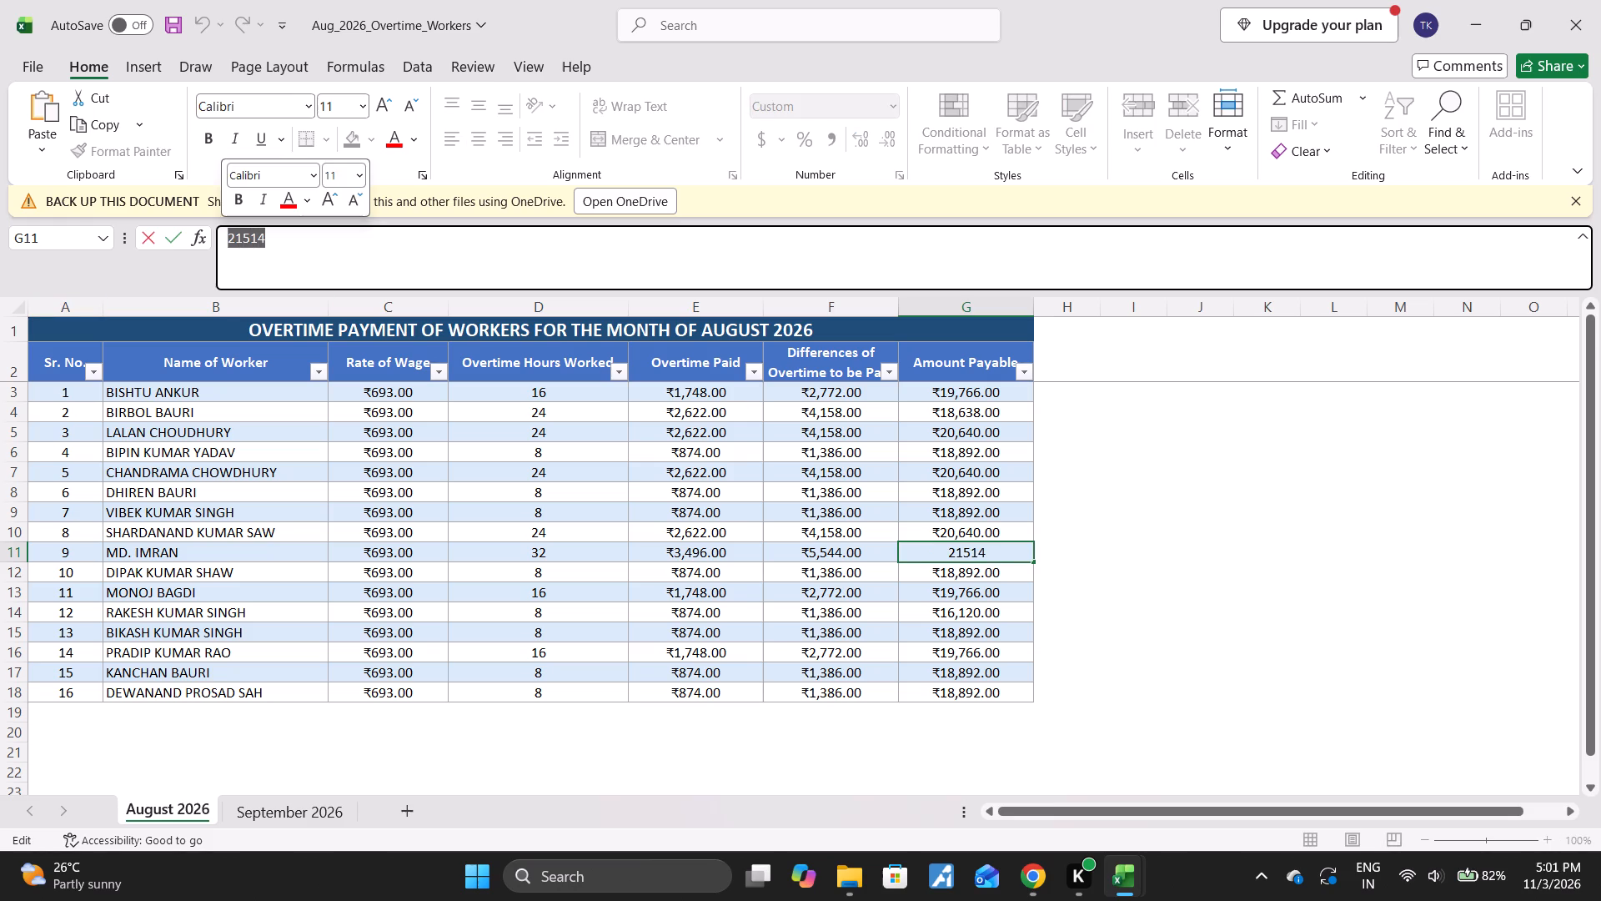
type("20")
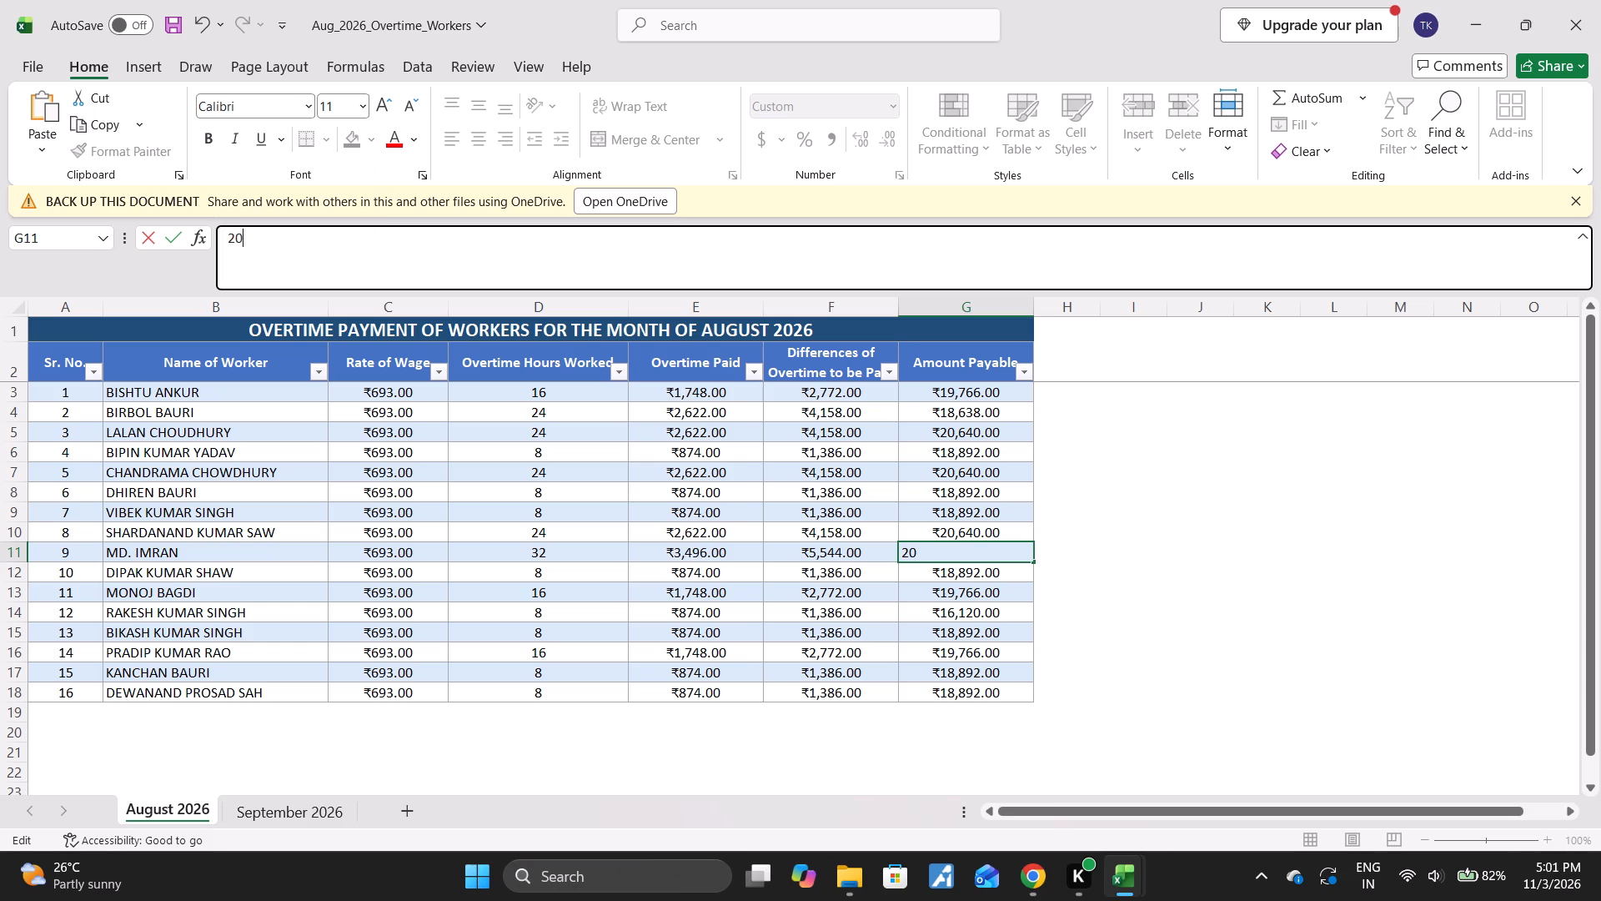
type("48")
Set Amount Payable to 1024 for the workers with 16 overtime hours, in cells G3, G13 and G16 of the August sheet.
left_click(995, 394)
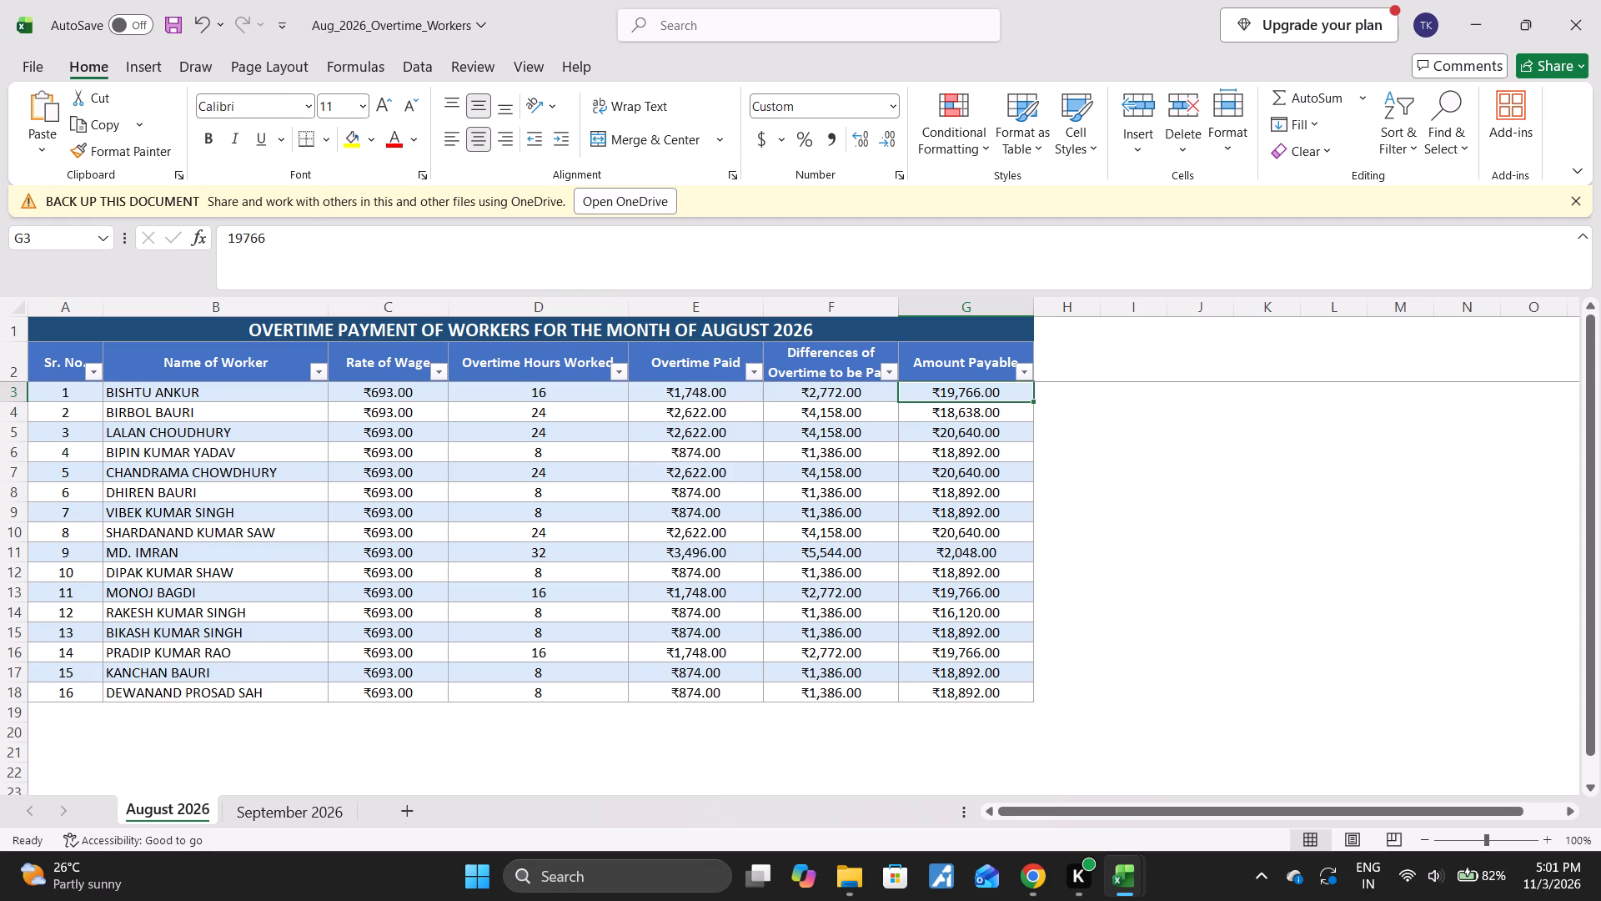
left_click_drag(294, 232, 209, 244)
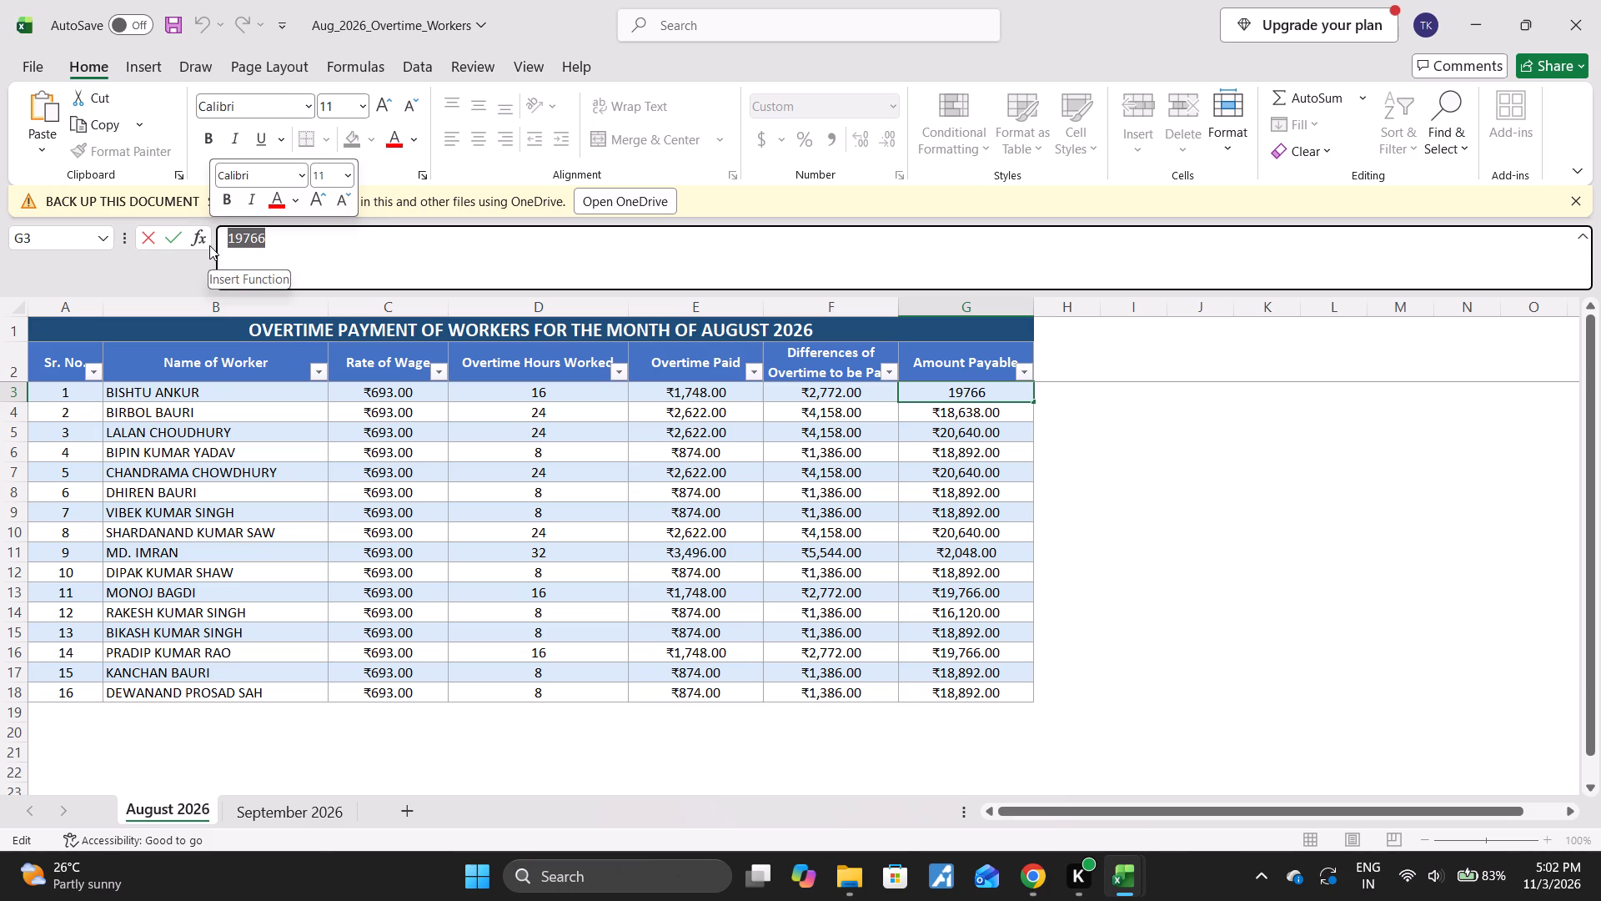
type("1024")
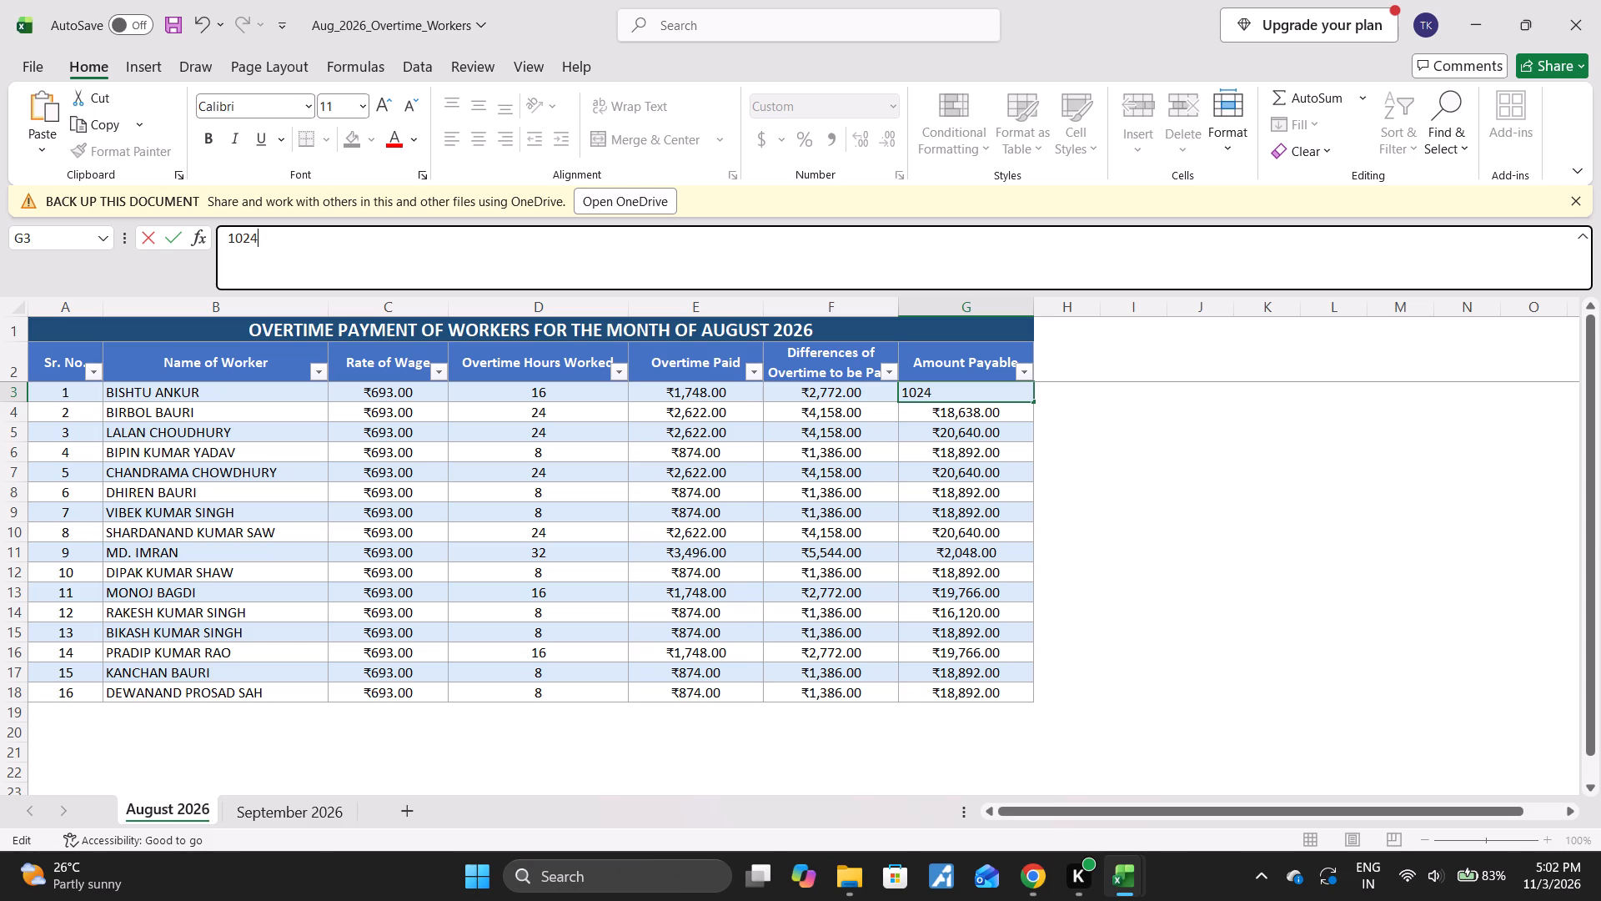
left_click(955, 596)
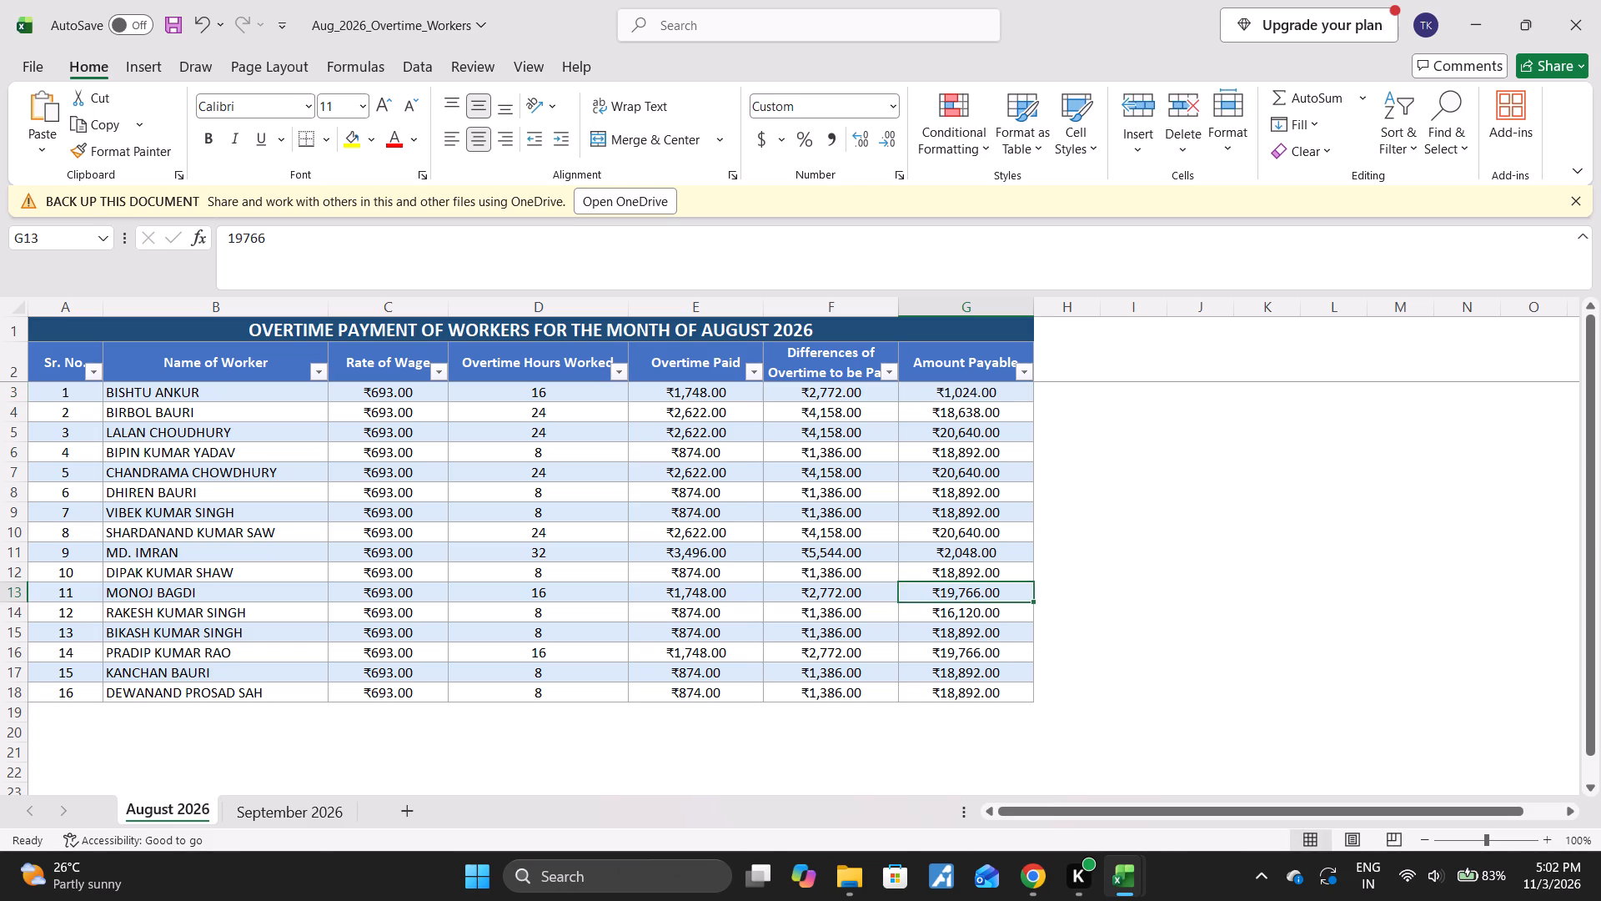
left_click_drag(263, 242, 218, 243)
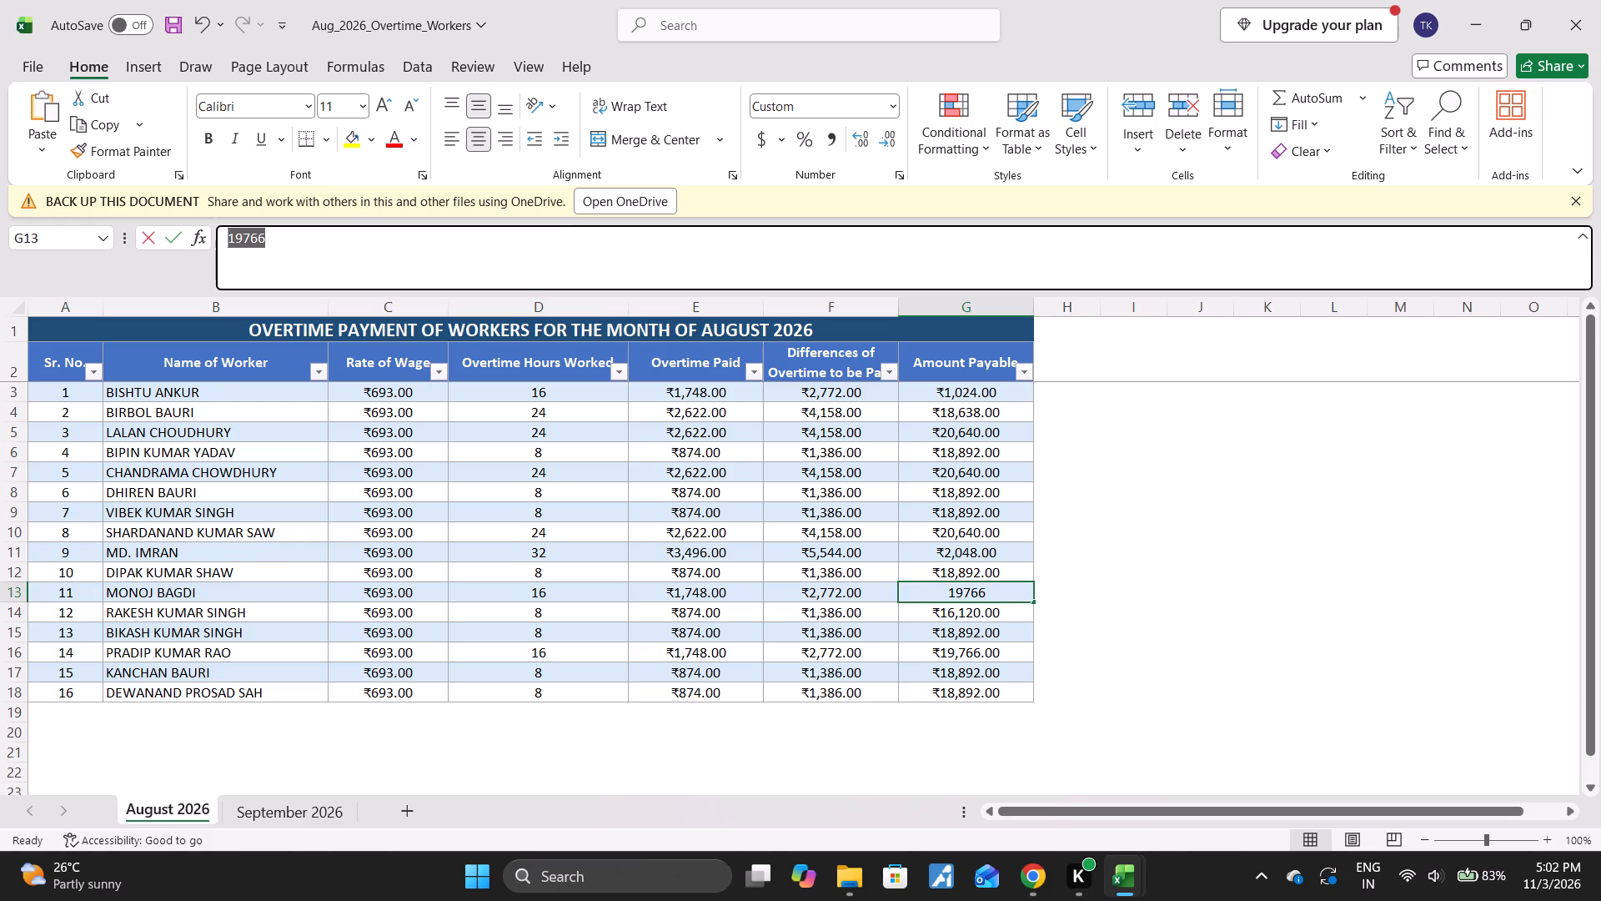
left_click_drag(218, 243, 213, 243)
type("1024")
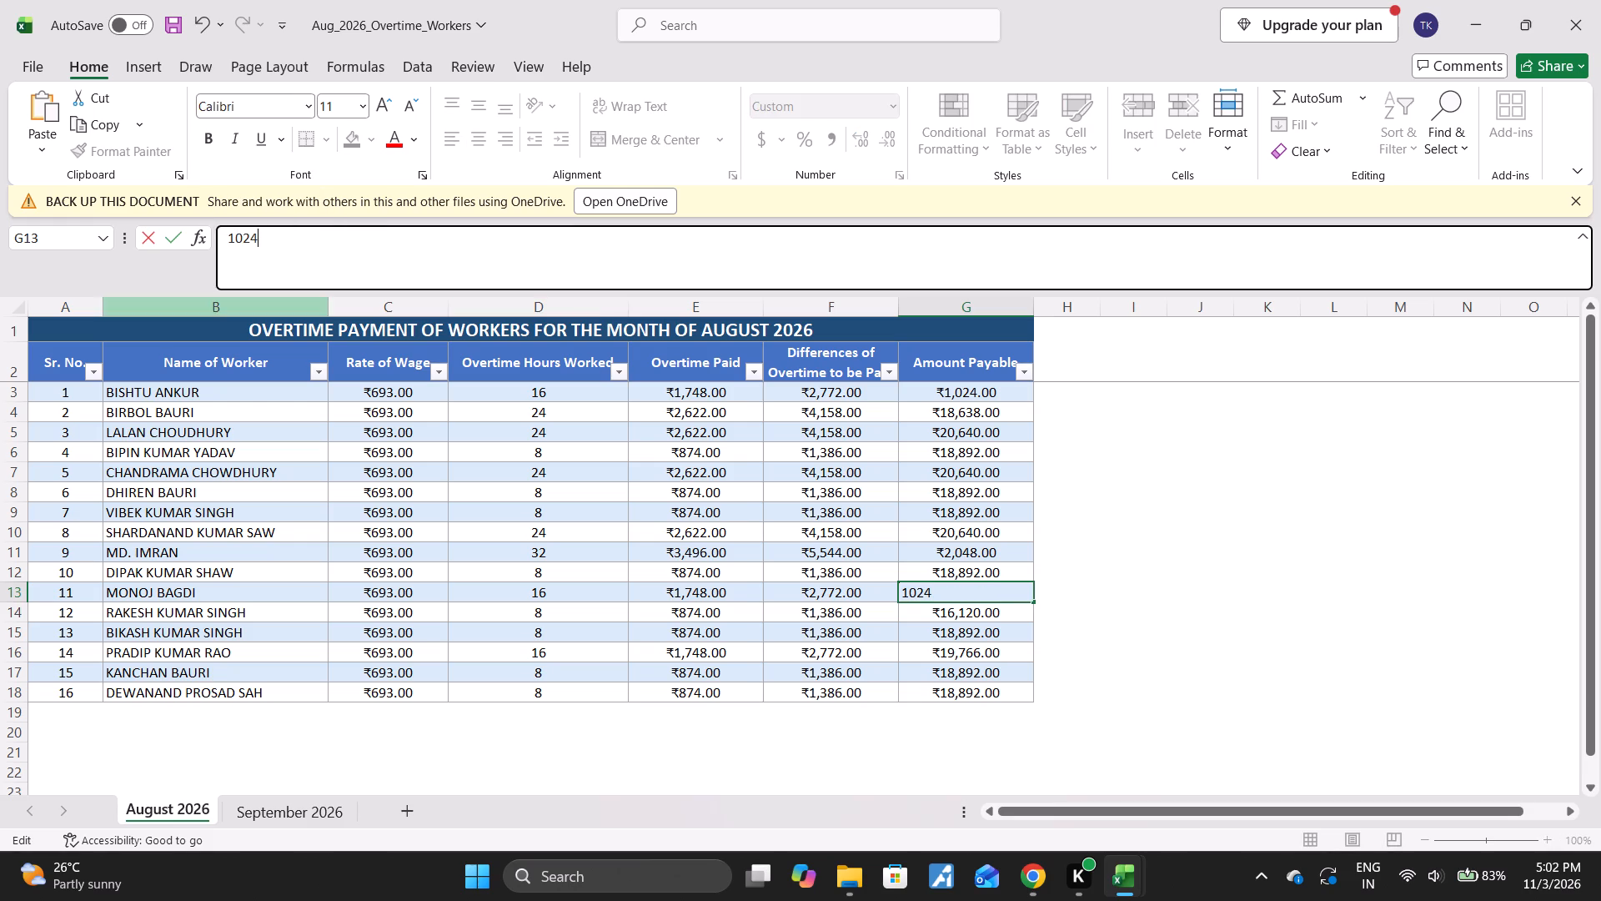
left_click(950, 657)
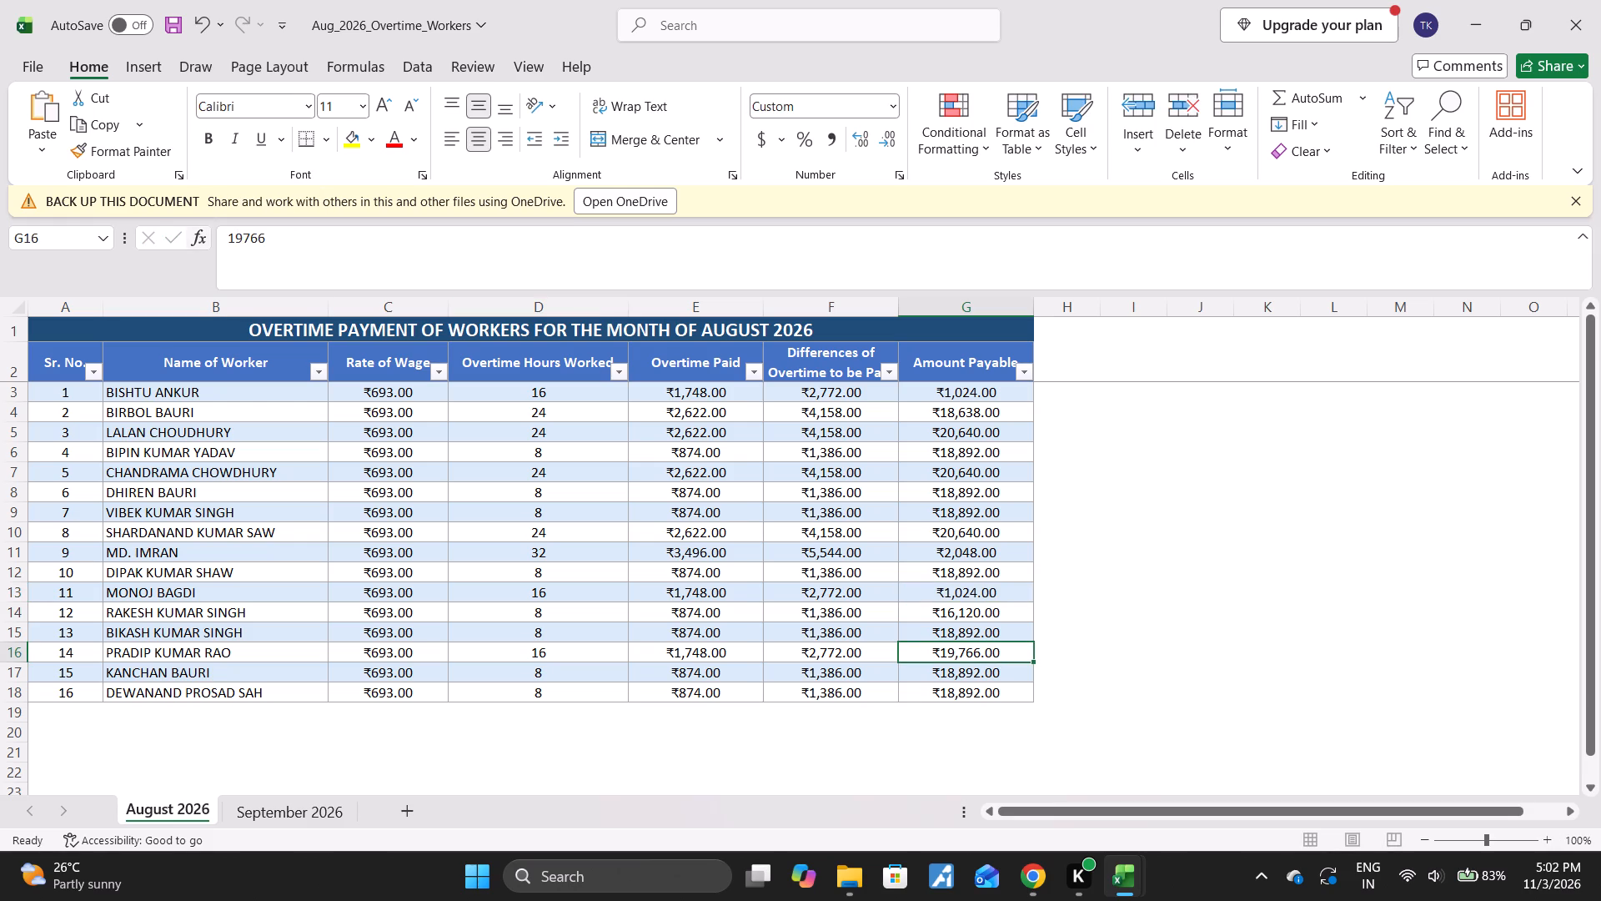
left_click_drag(289, 246, 204, 244)
type("1024")
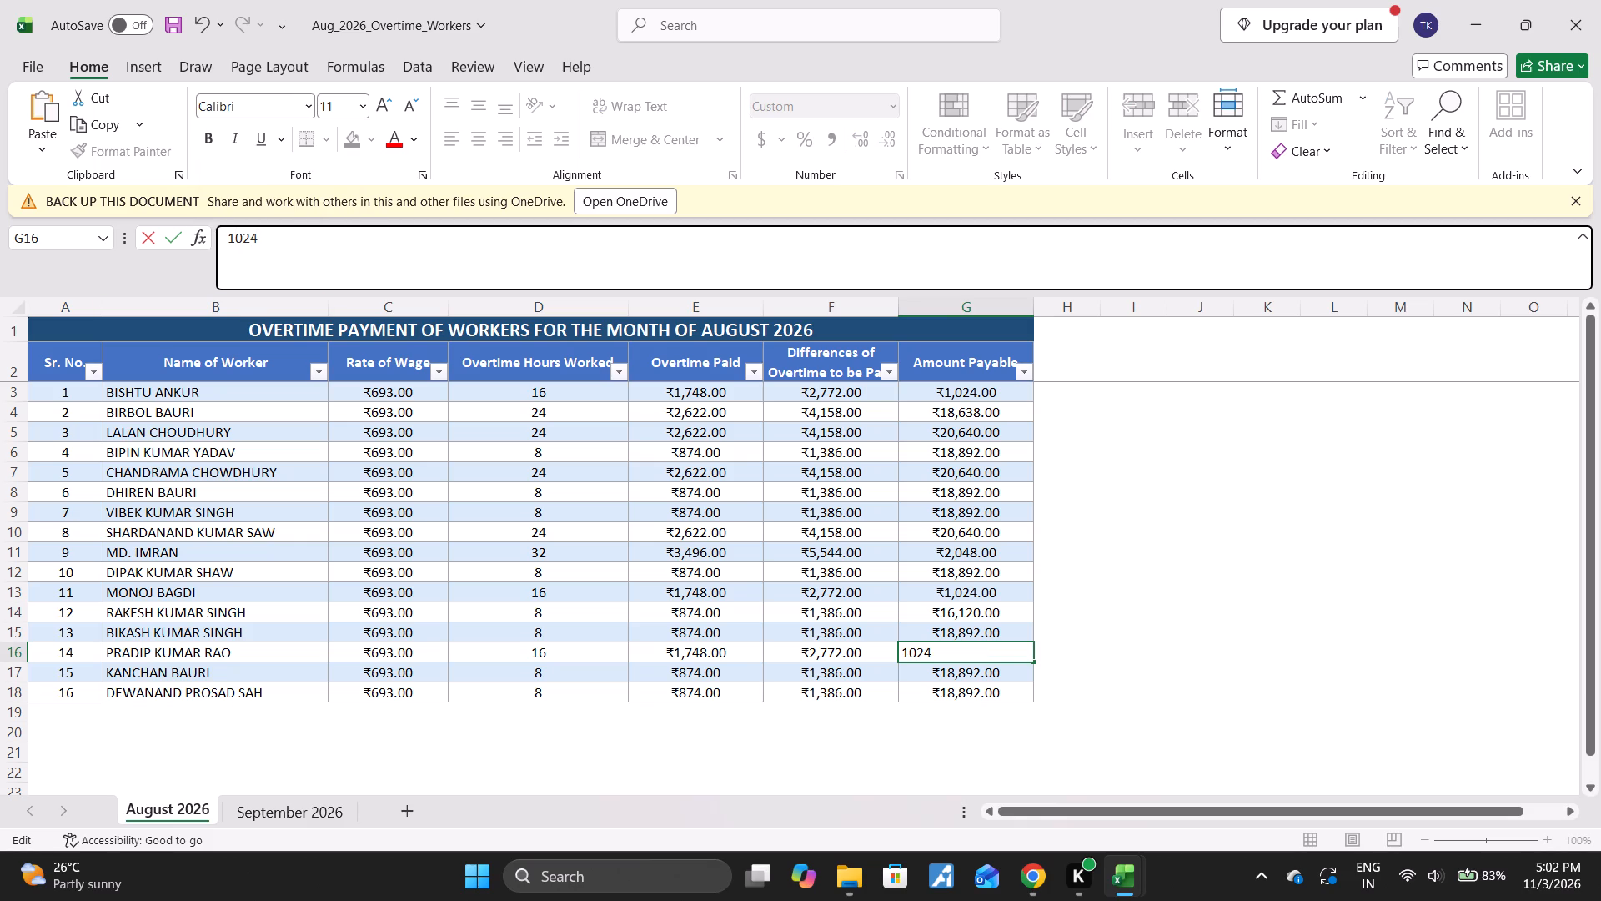
Set Amount Payable to 1536 for the workers with 24 overtime hours, in cells G4, G5, G7 and G10 of the August sheet.
left_click(955, 413)
left_click_drag(281, 224, 181, 243)
left_click_drag(276, 244, 138, 229)
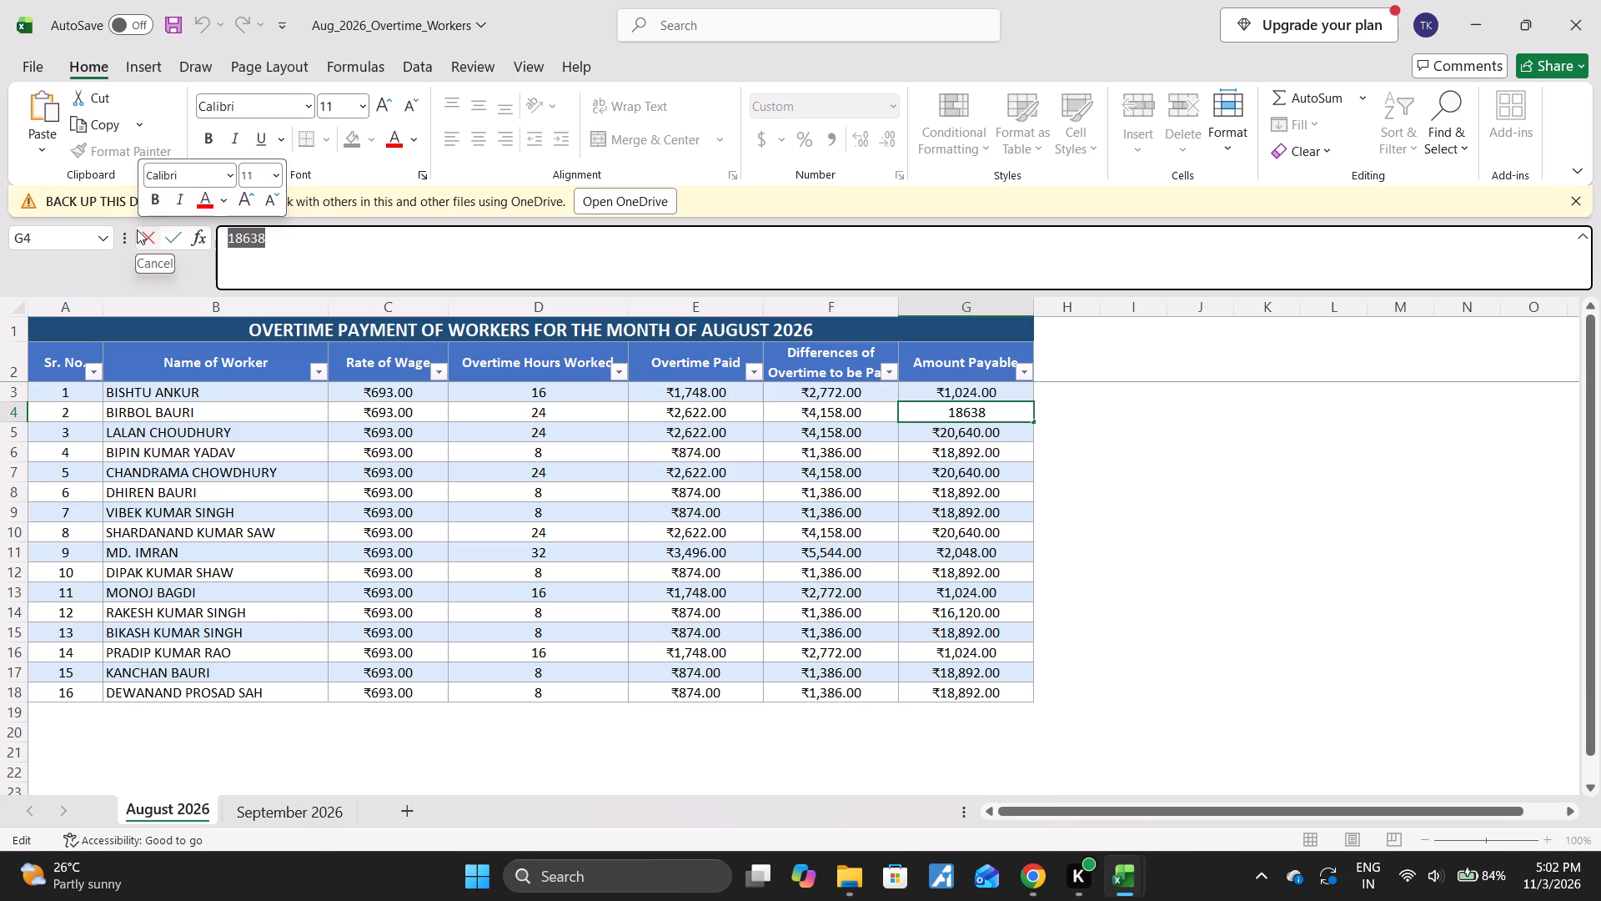
type("1536")
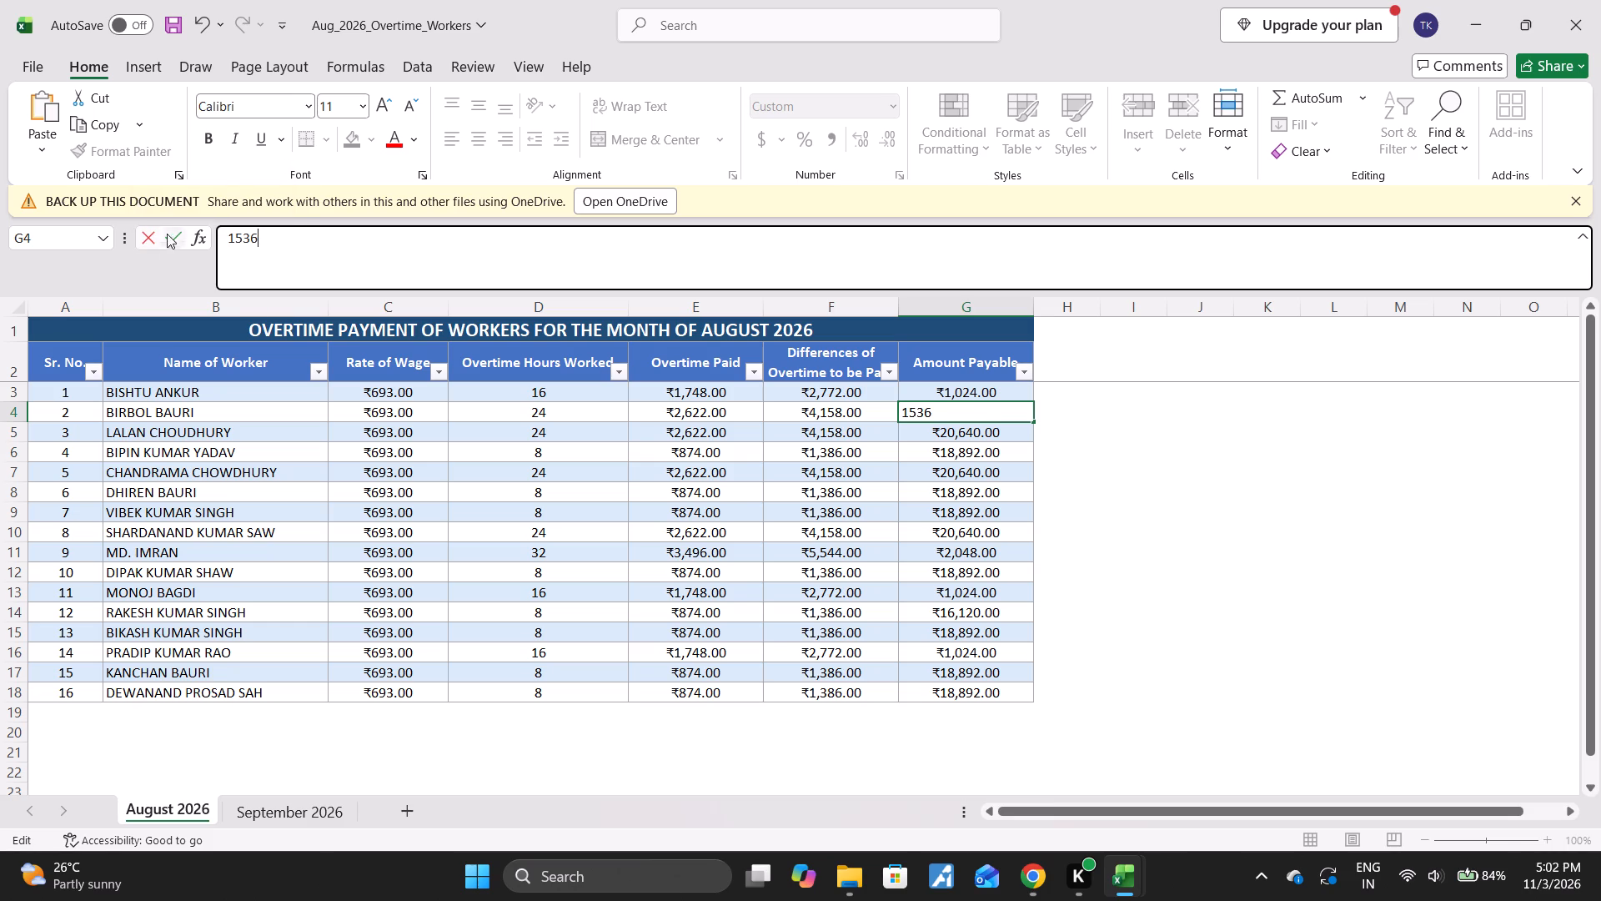
left_click_drag(264, 242, 207, 239)
key("ctrl+c")
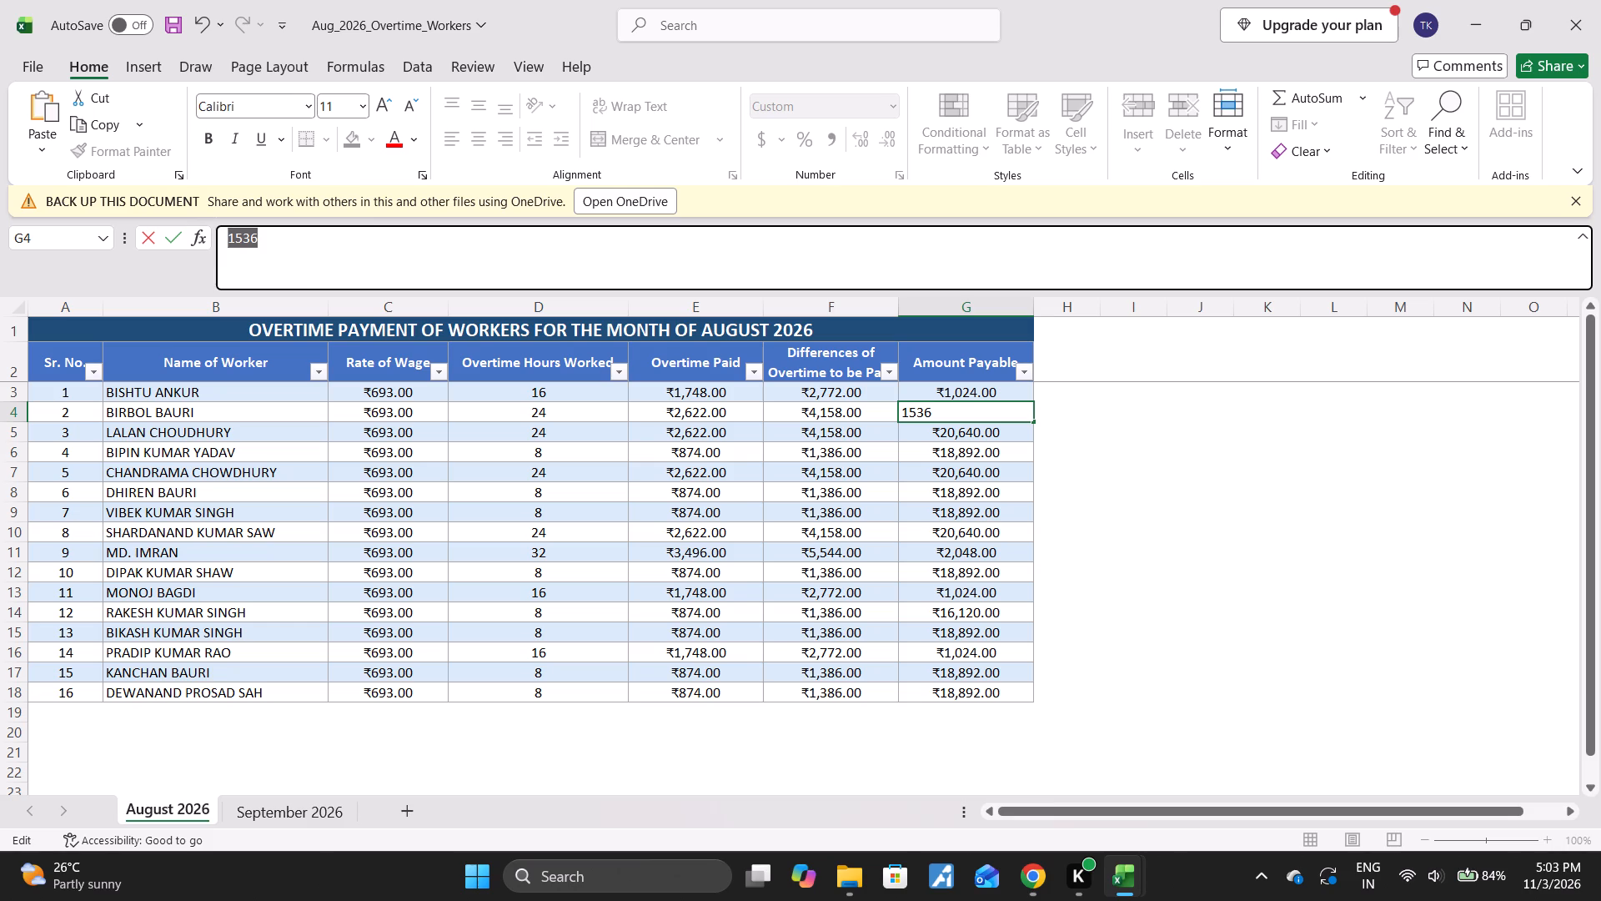
left_click(1006, 435)
left_click_drag(279, 233, 198, 242)
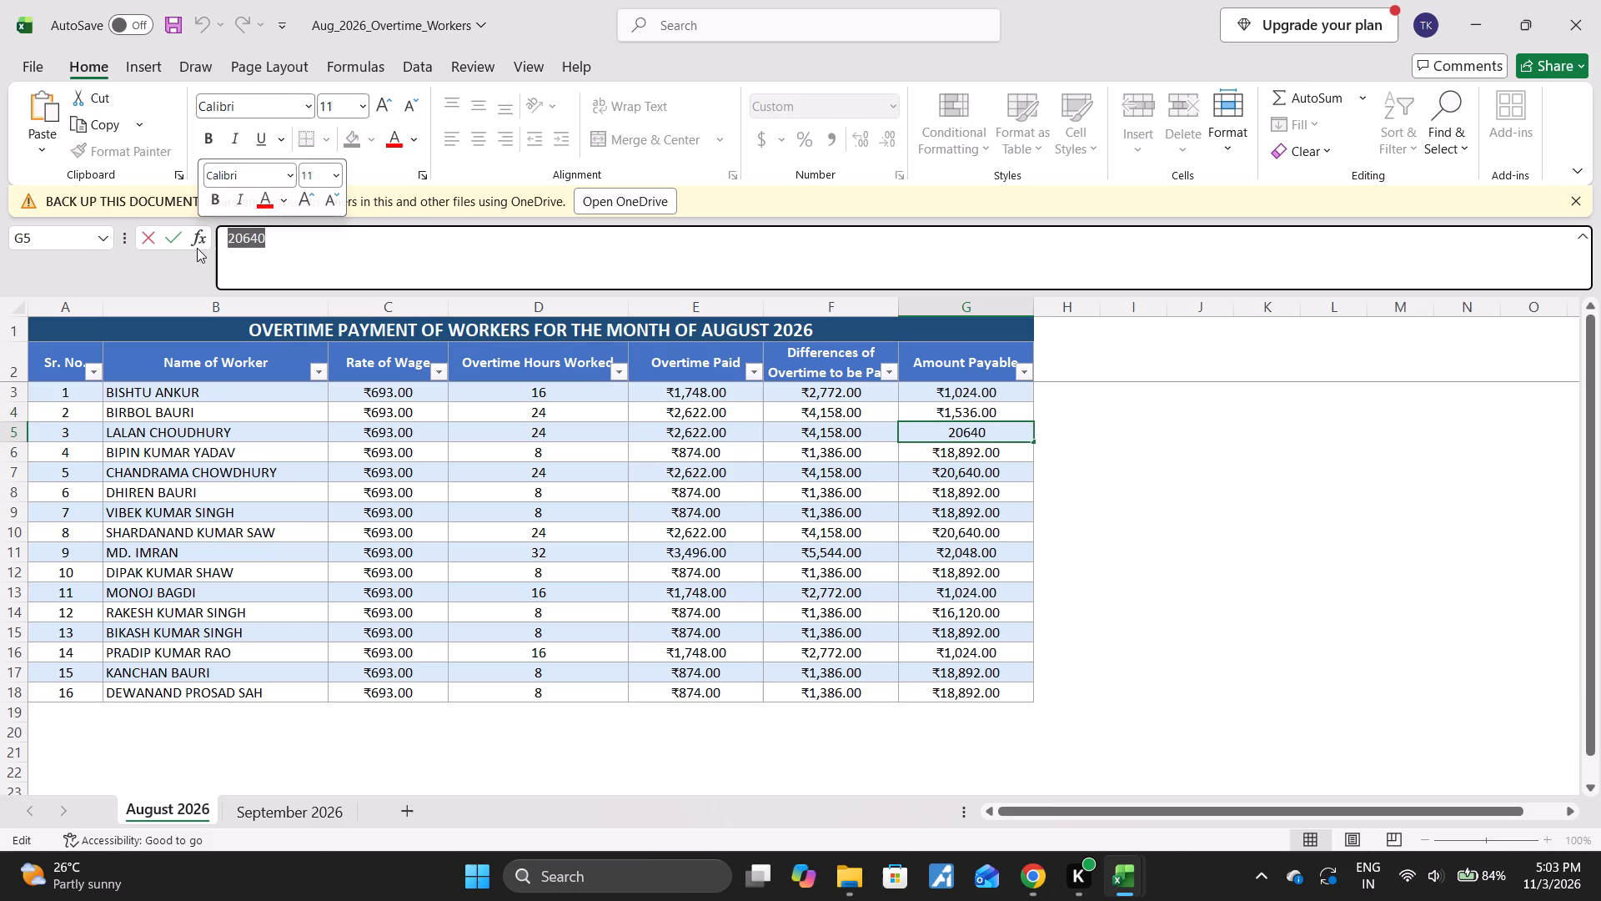
key("ctrl+v")
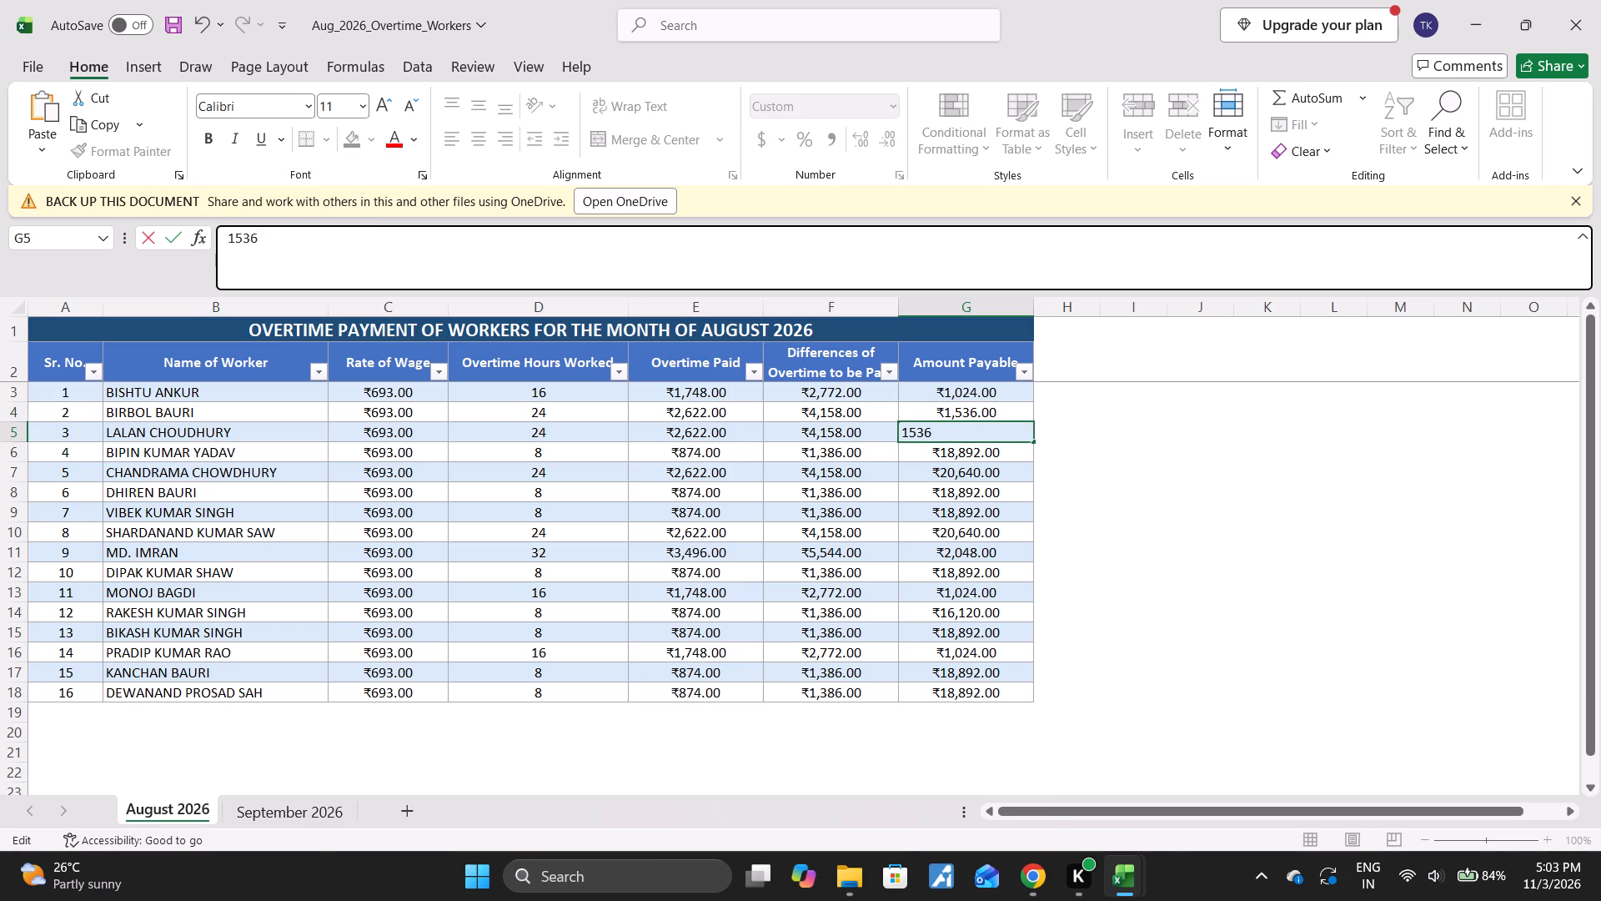
left_click(940, 476)
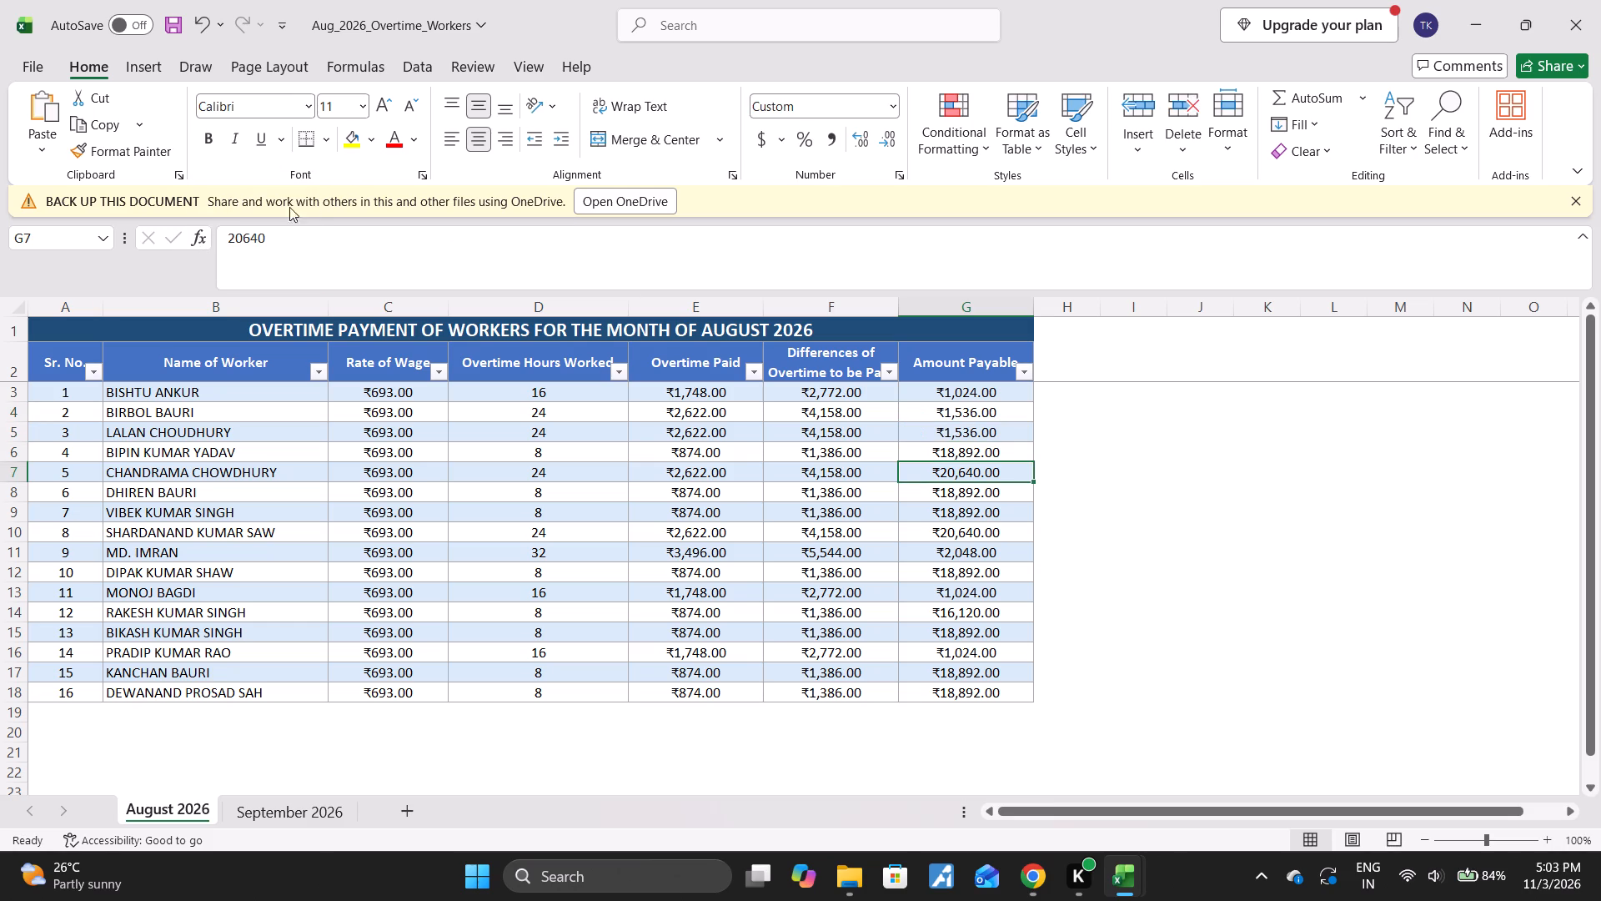
left_click_drag(294, 240, 180, 242)
key("ctrl+v")
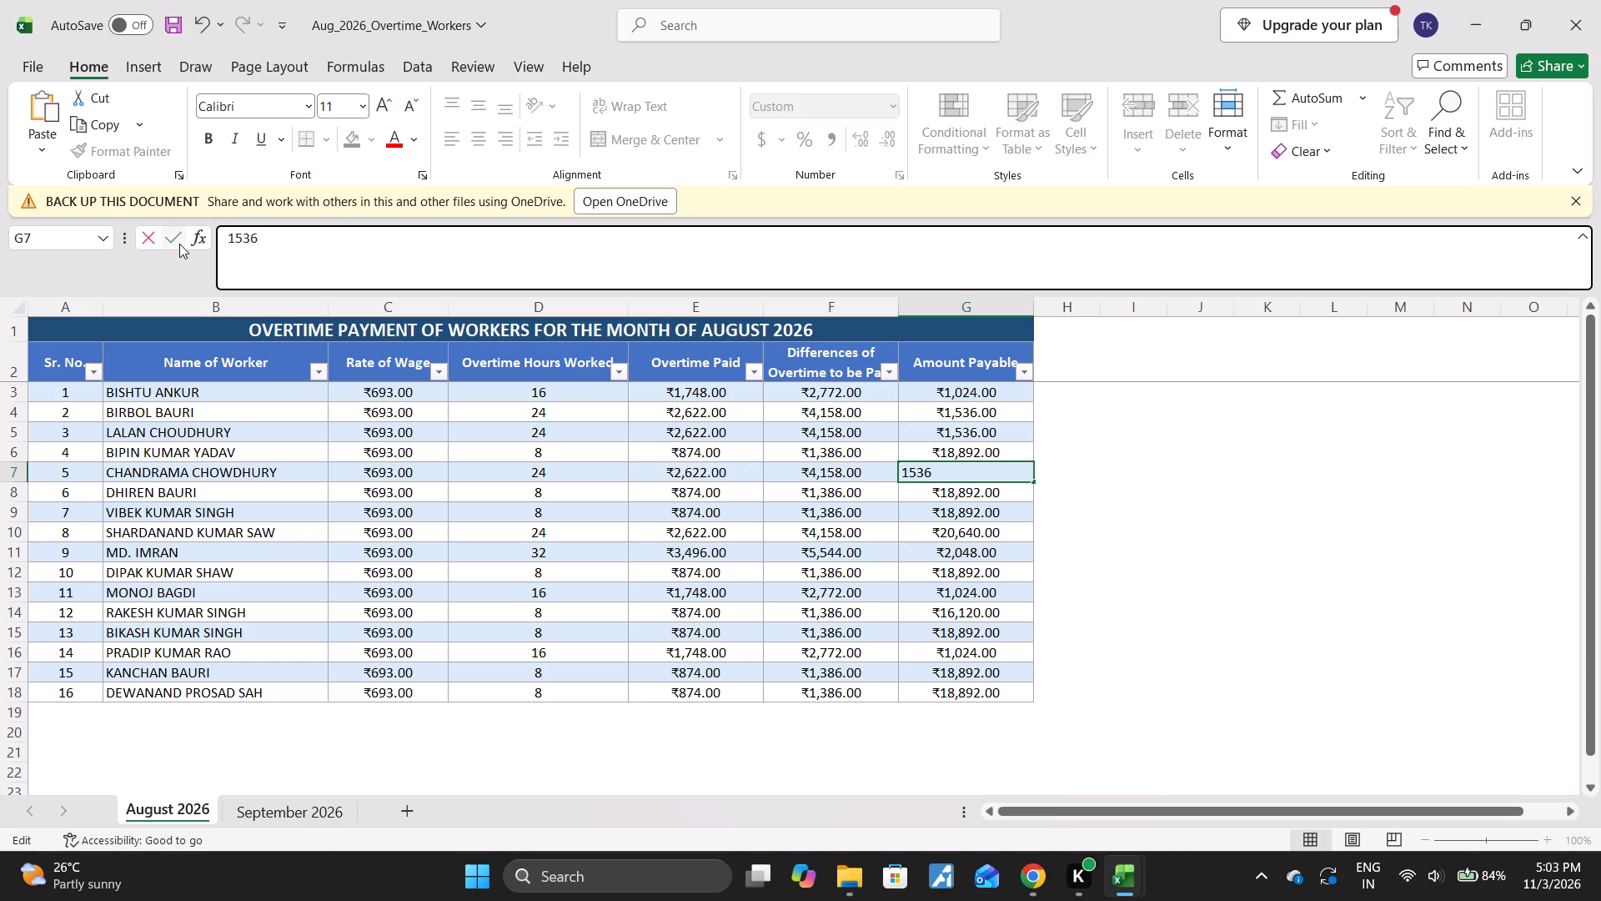
left_click(967, 533)
left_click_drag(284, 243, 112, 240)
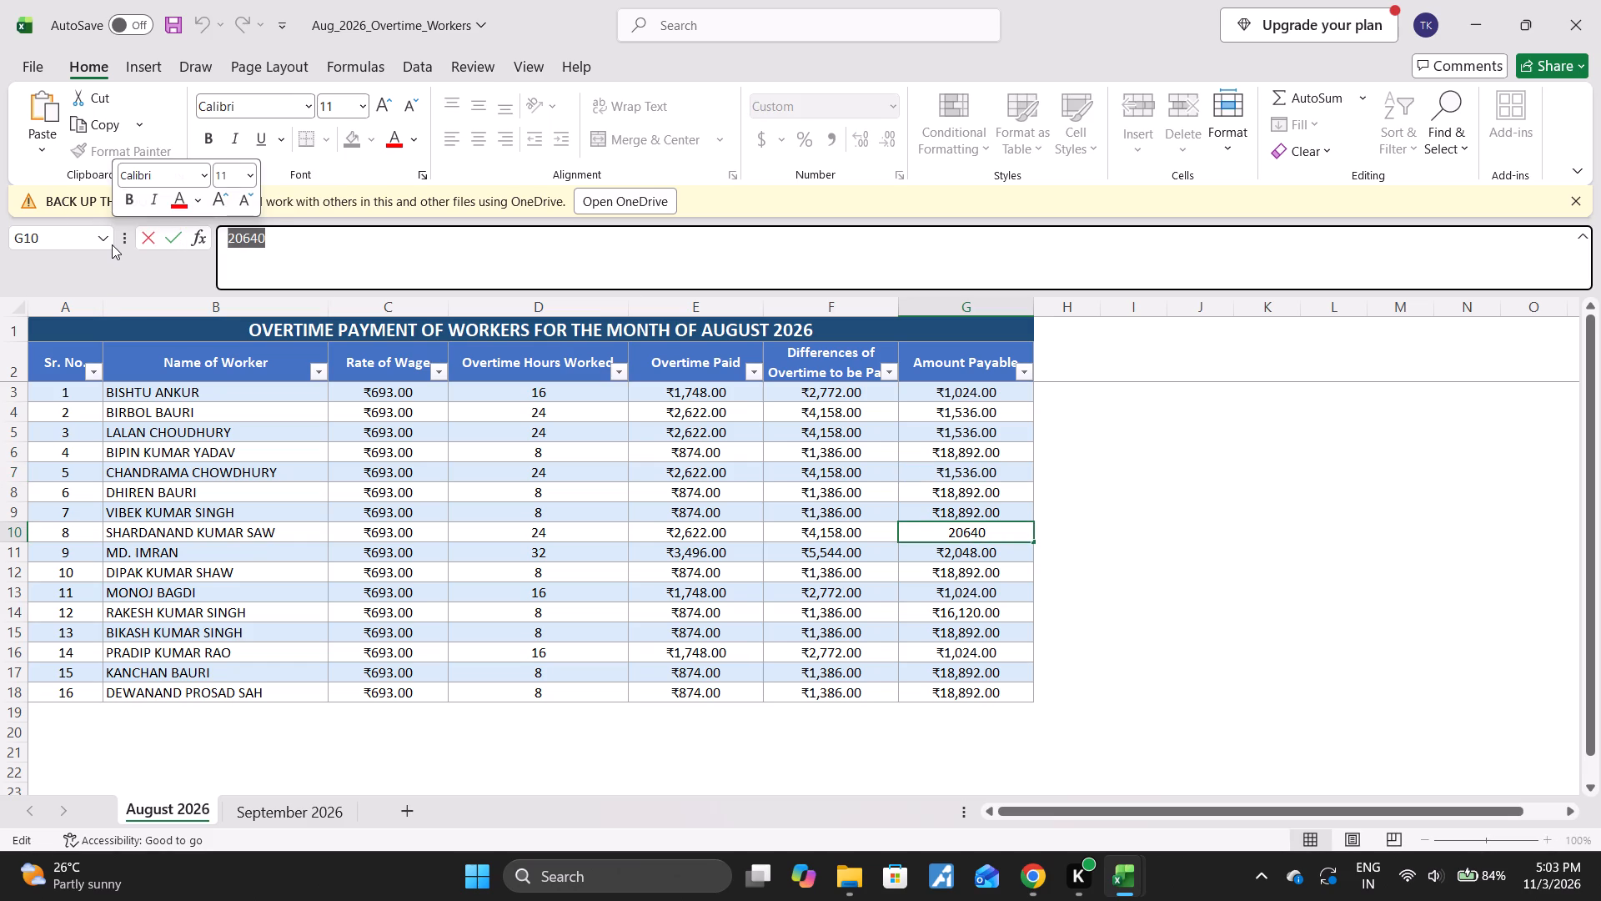
key("ctrl+v")
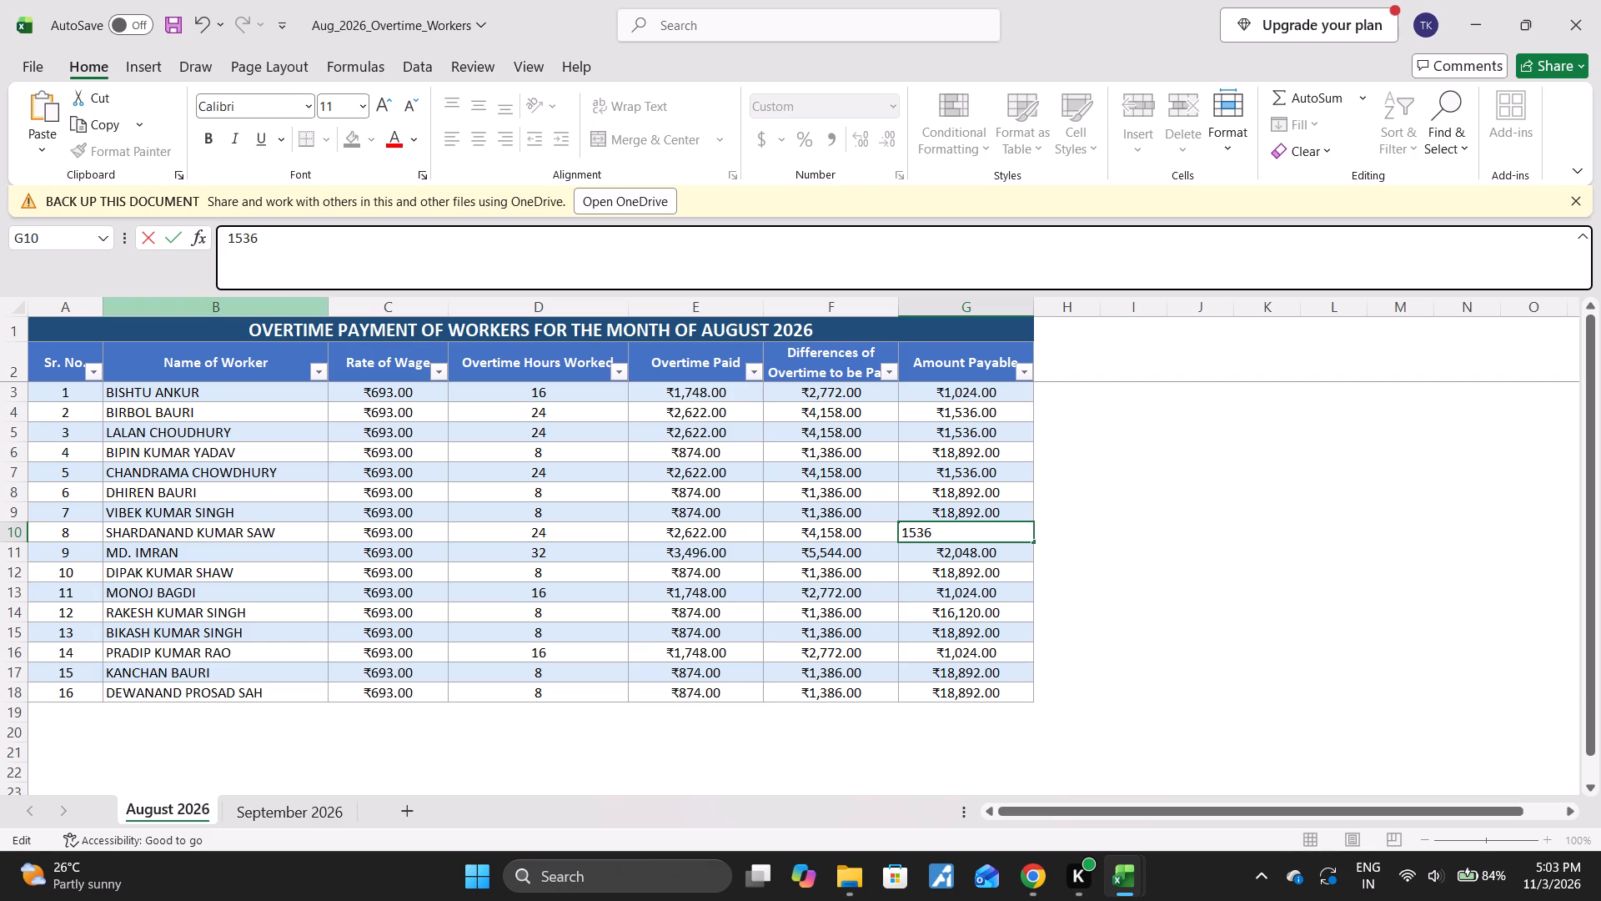
Set Amount Payable to 512 for the first four workers with 8 overtime hours, in cells G6, G8, G9 and G12 of the August sheet.
left_click(973, 453)
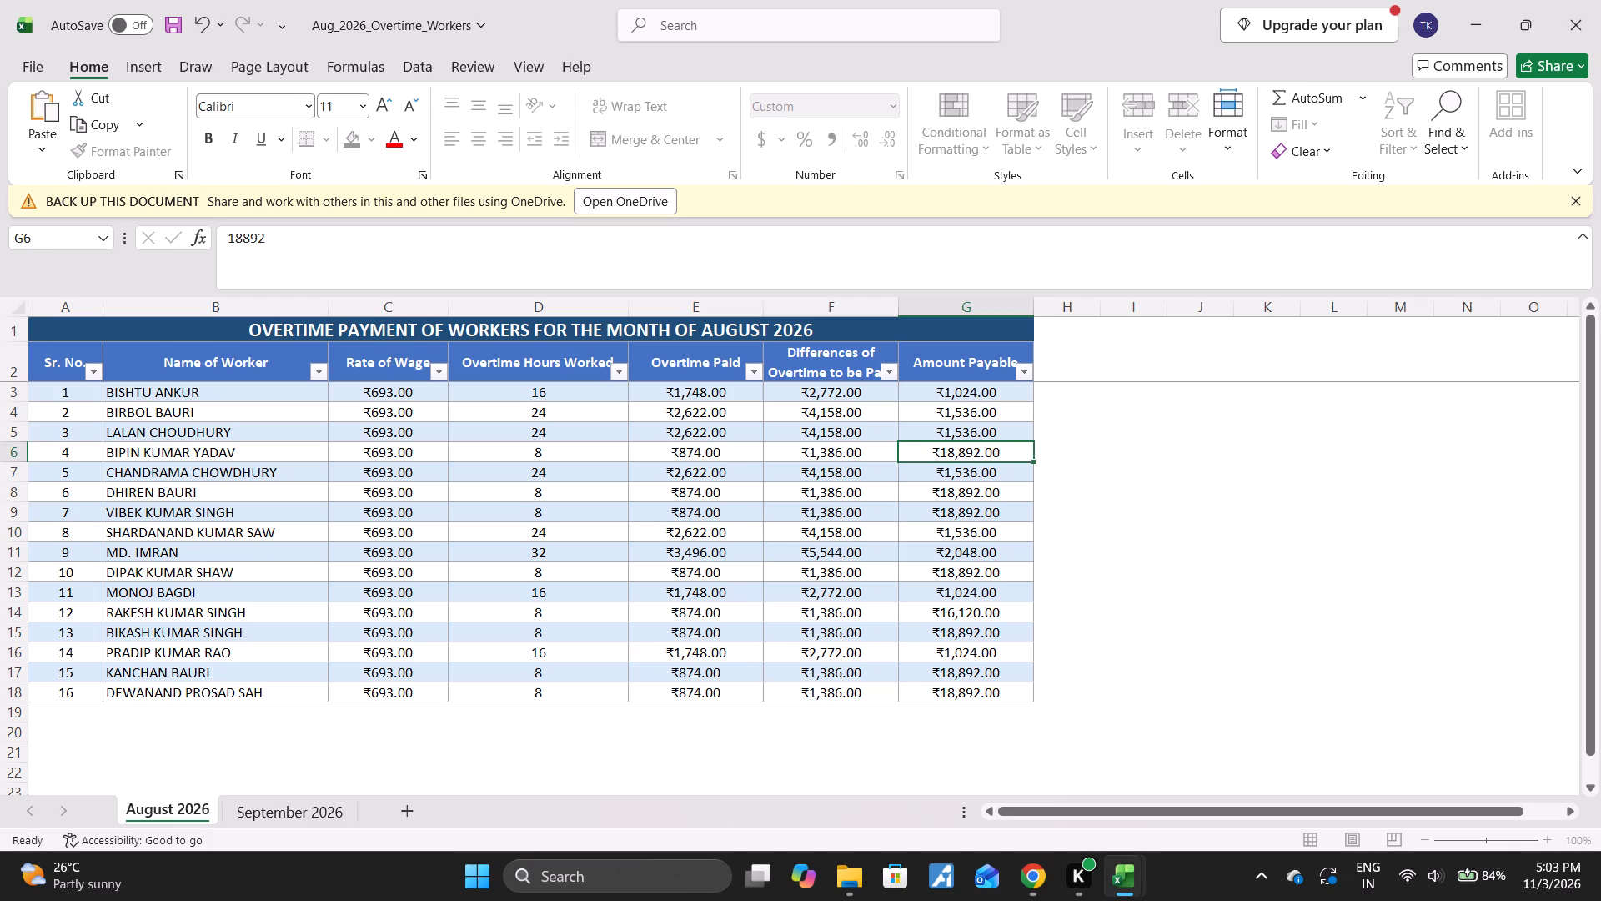
left_click_drag(289, 236, 193, 239)
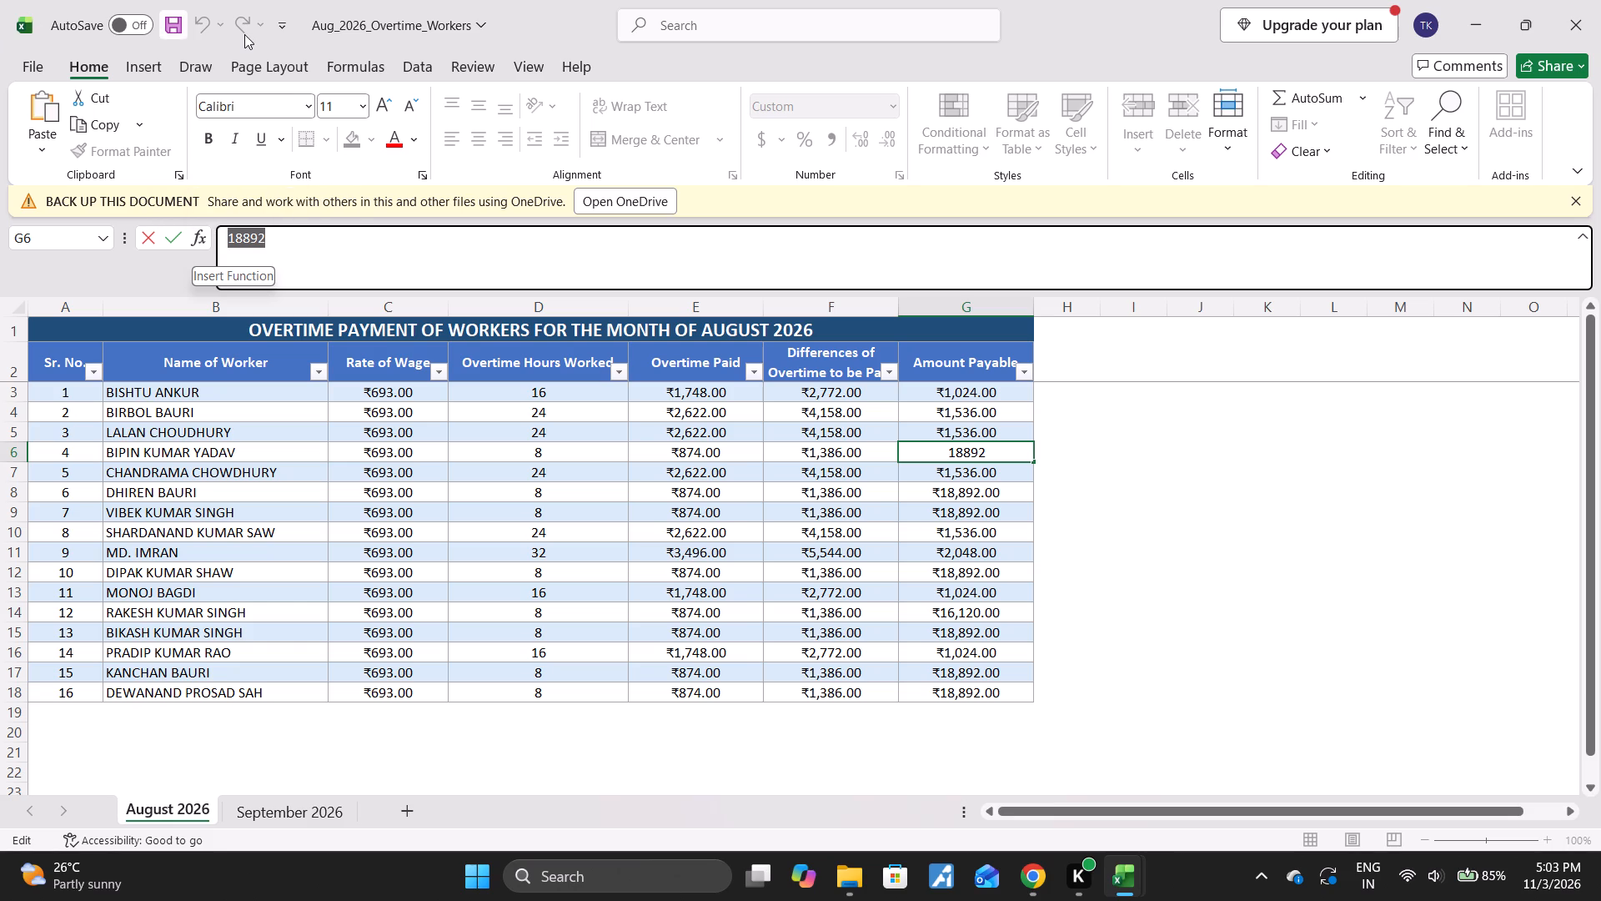
type("512")
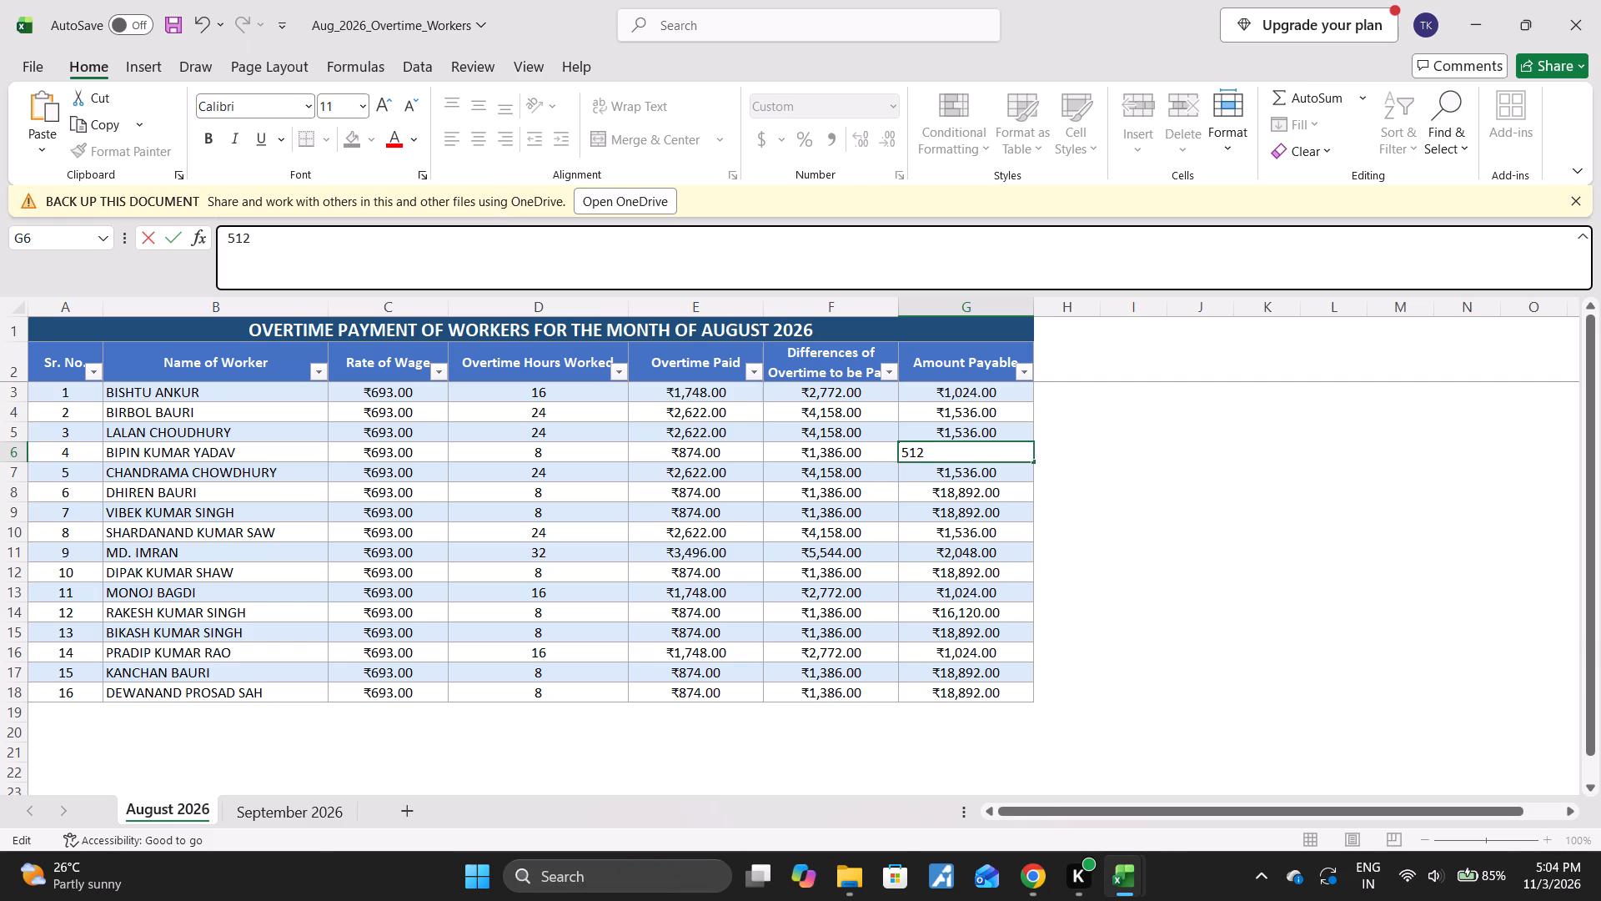
key("ctrl+a")
key("ctrl+c")
left_click(970, 498)
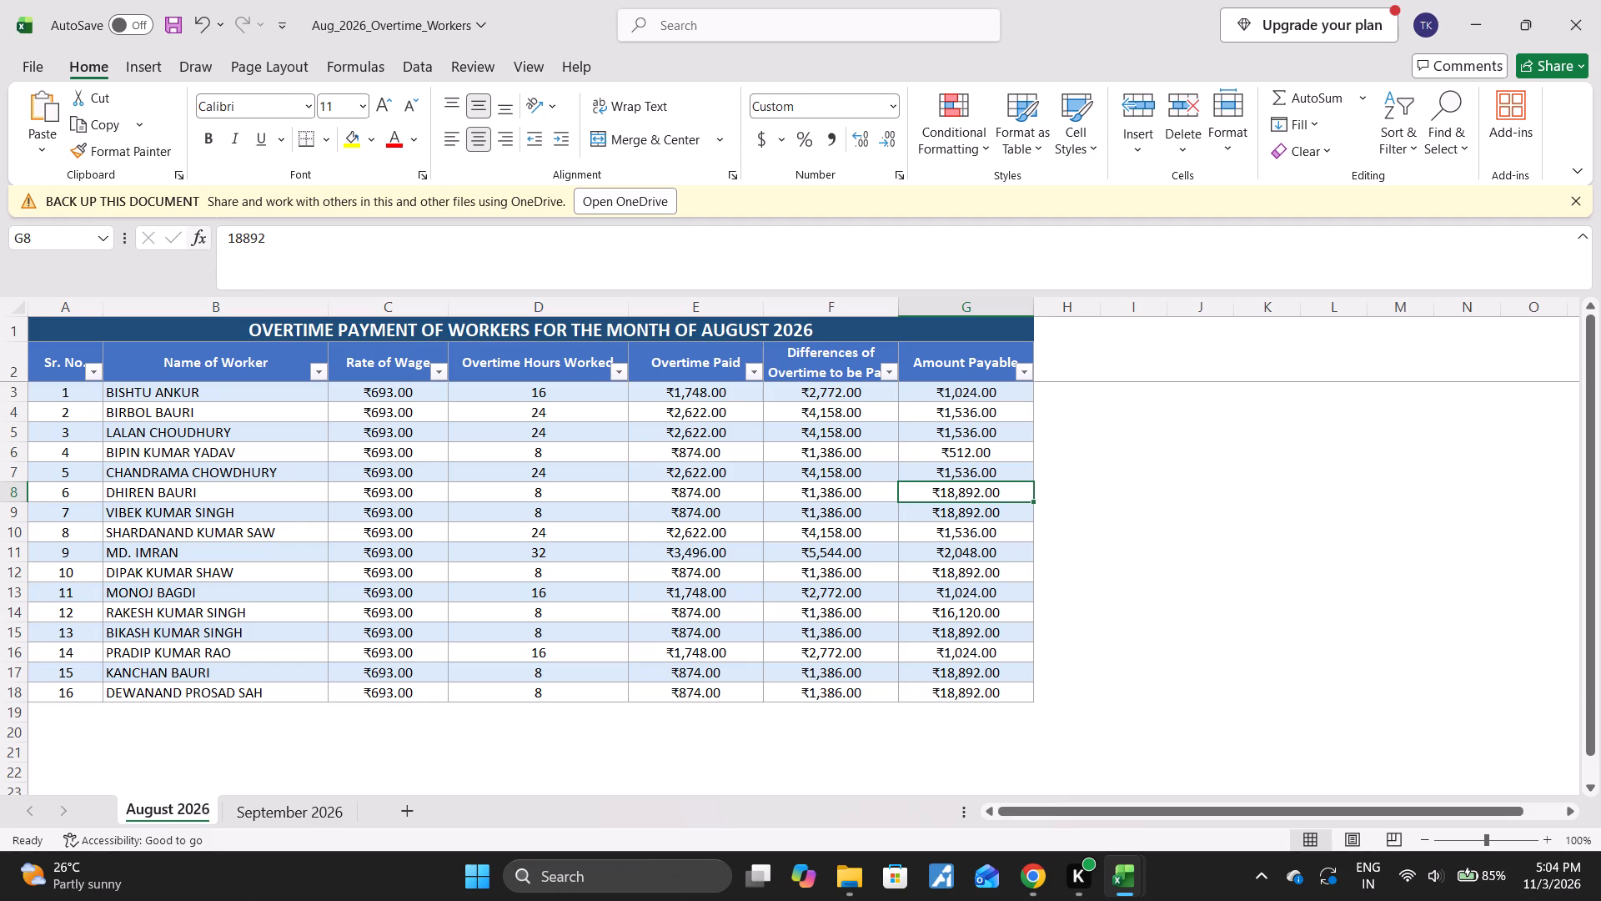
left_click_drag(279, 235, 225, 246)
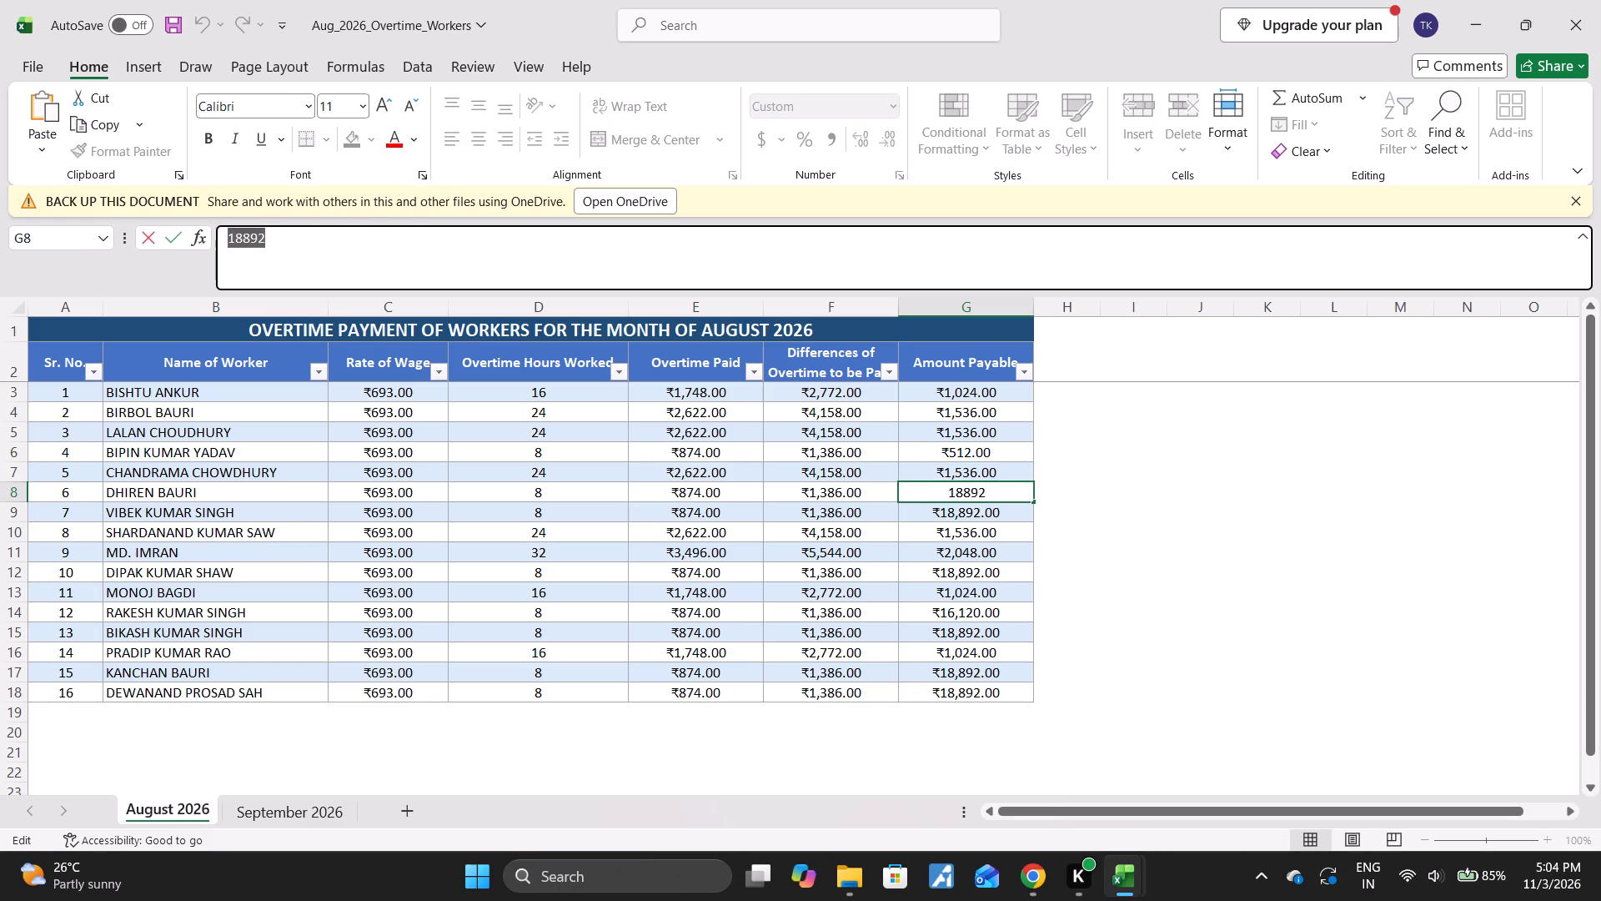
key("ctrl+v")
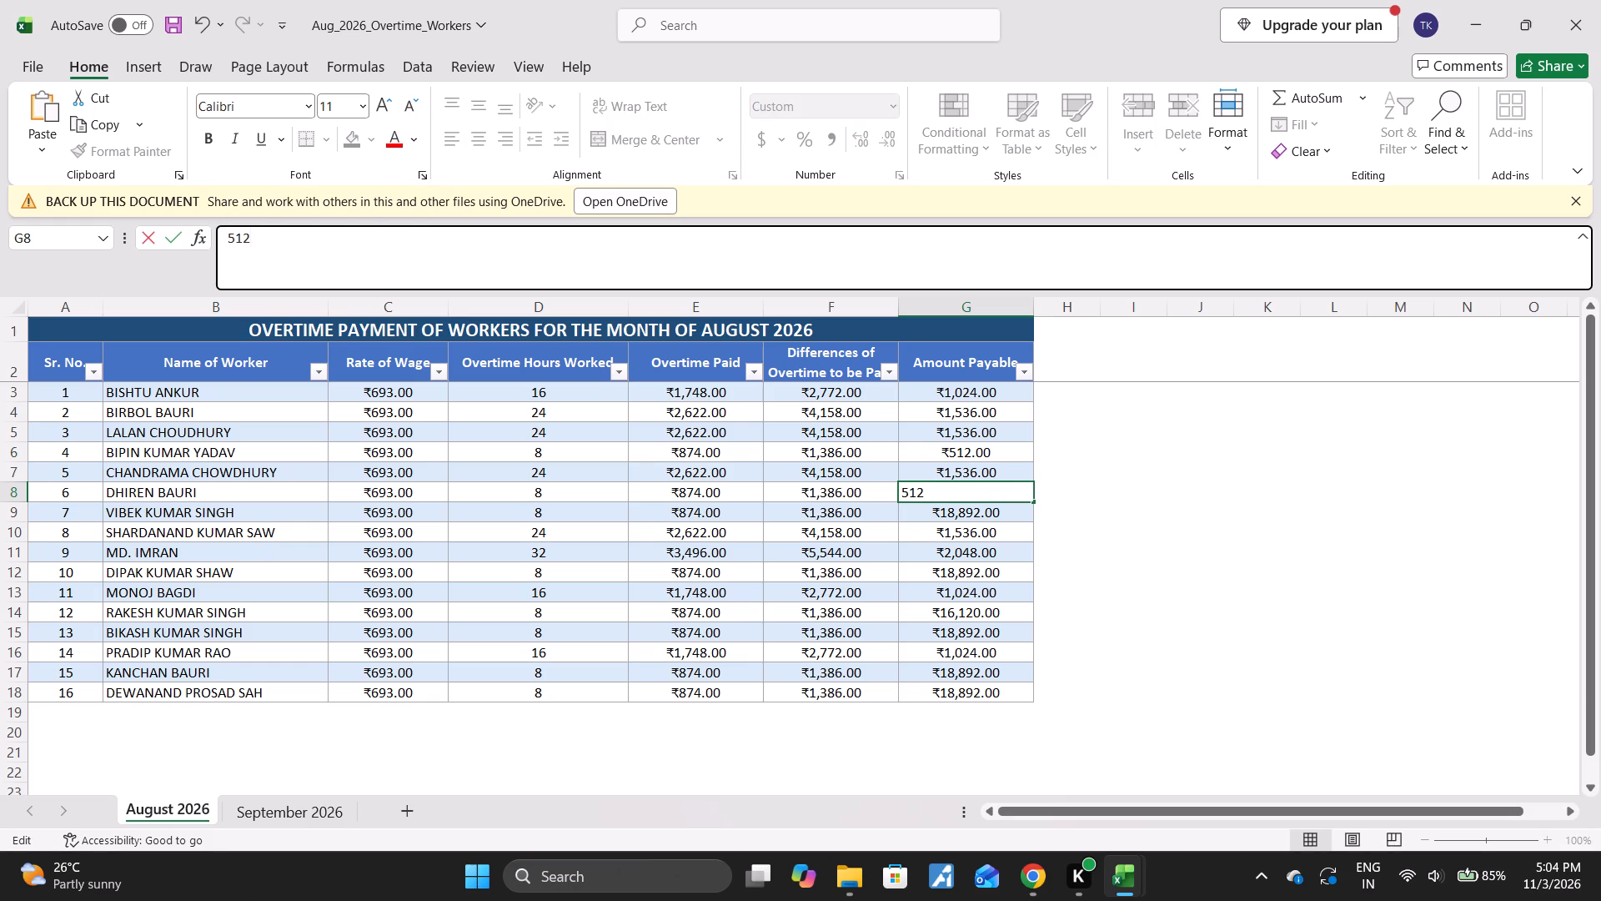
left_click(1001, 521)
left_click_drag(279, 237, 154, 237)
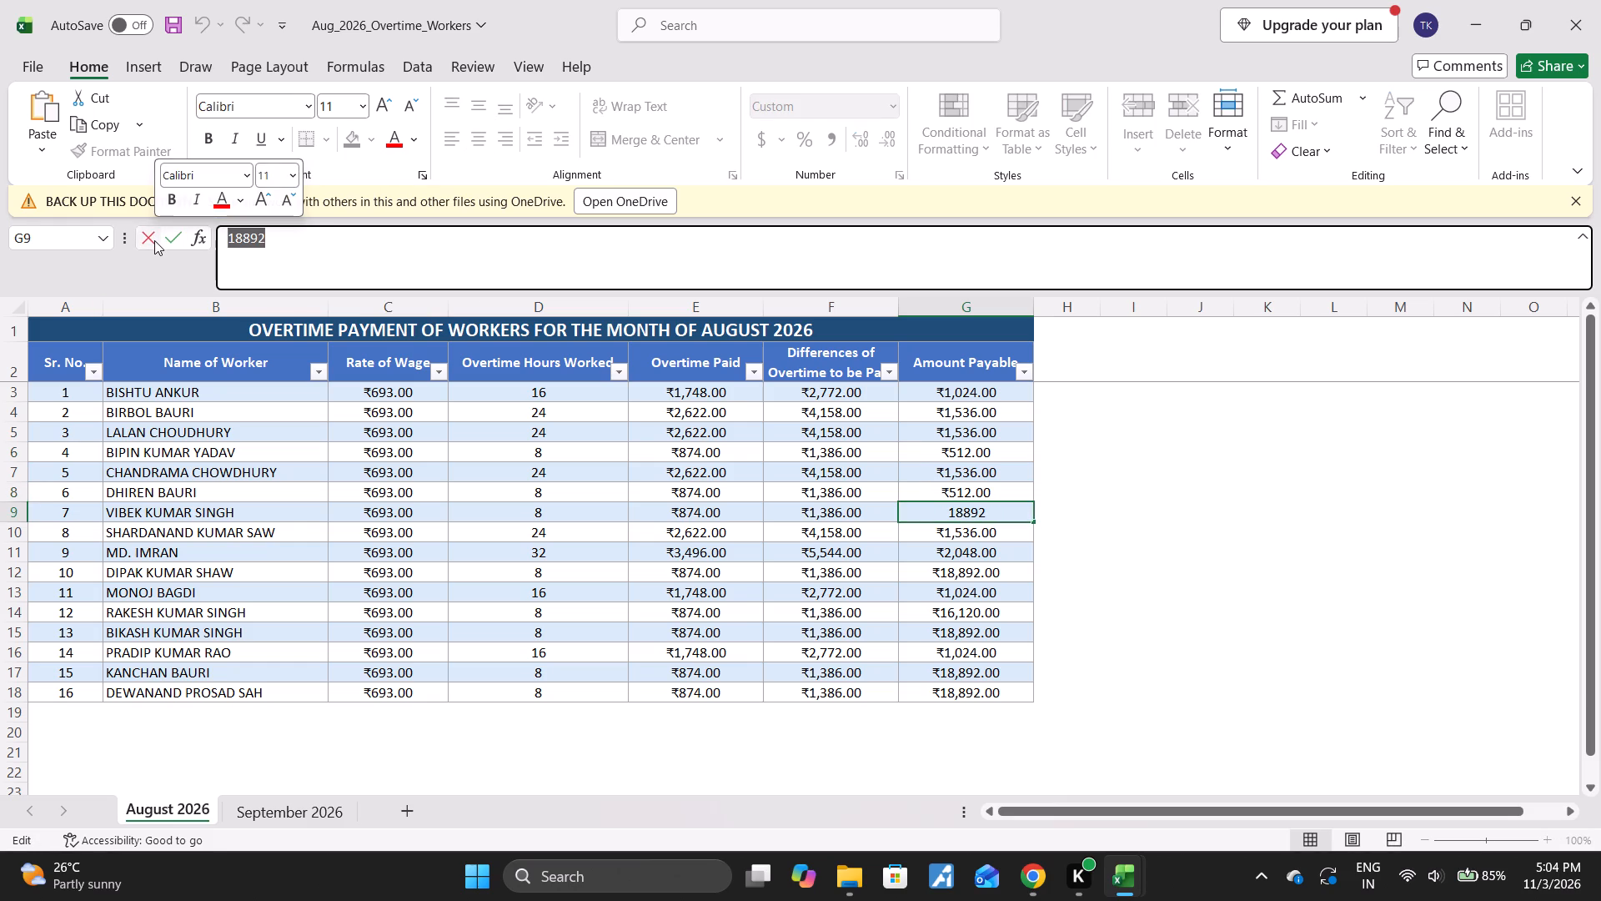
key("ctrl+v")
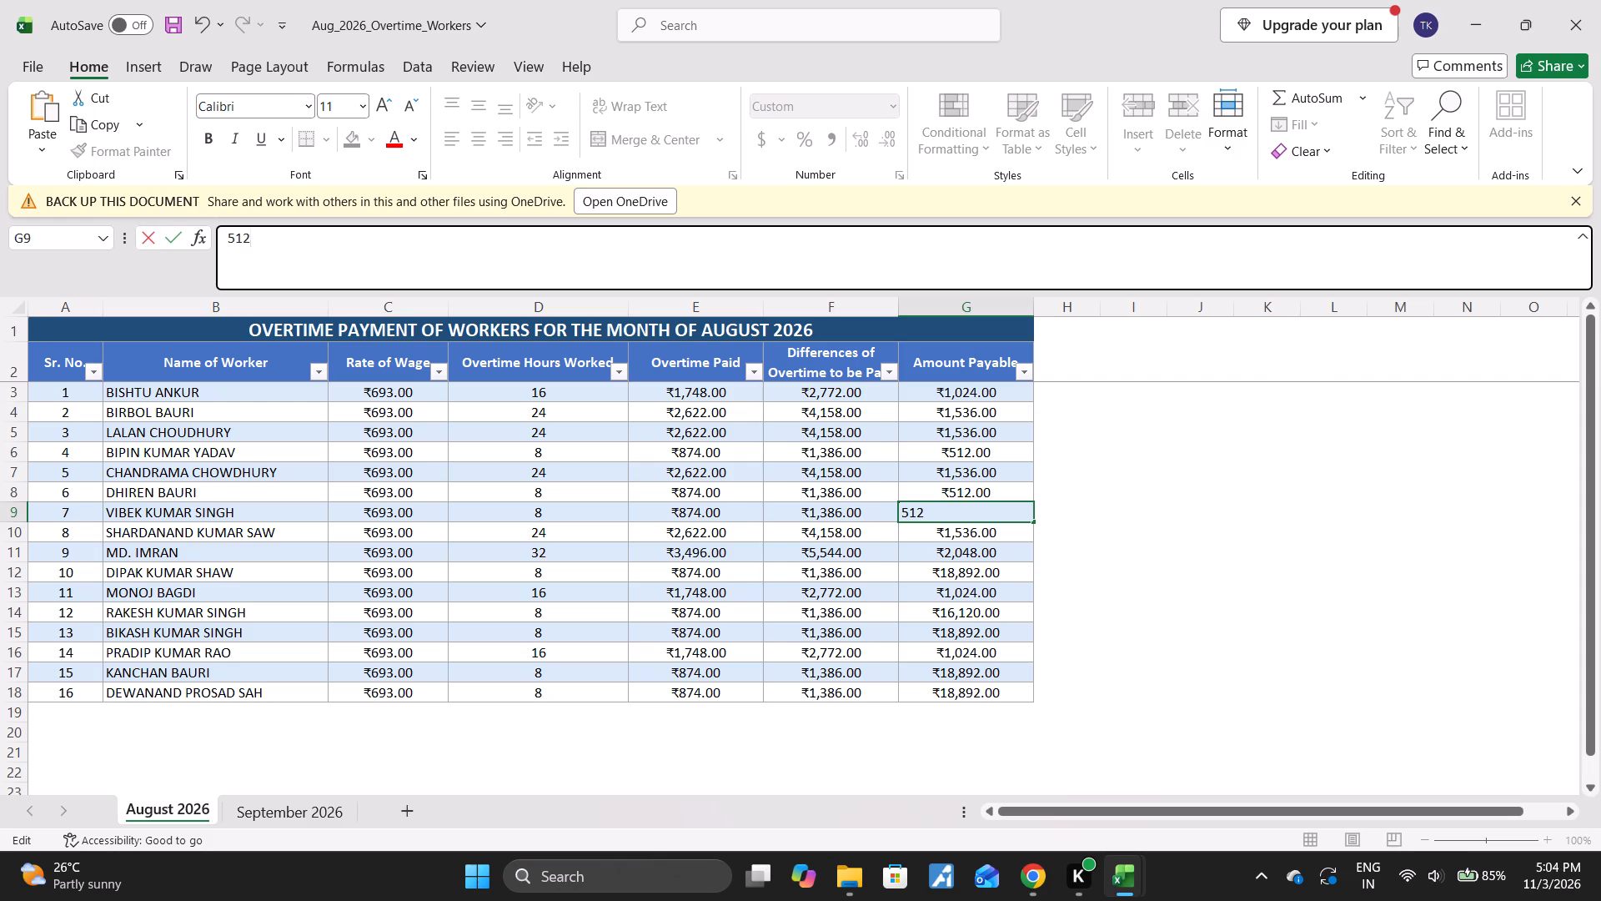
left_click(939, 579)
left_click_drag(289, 241, 260, 240)
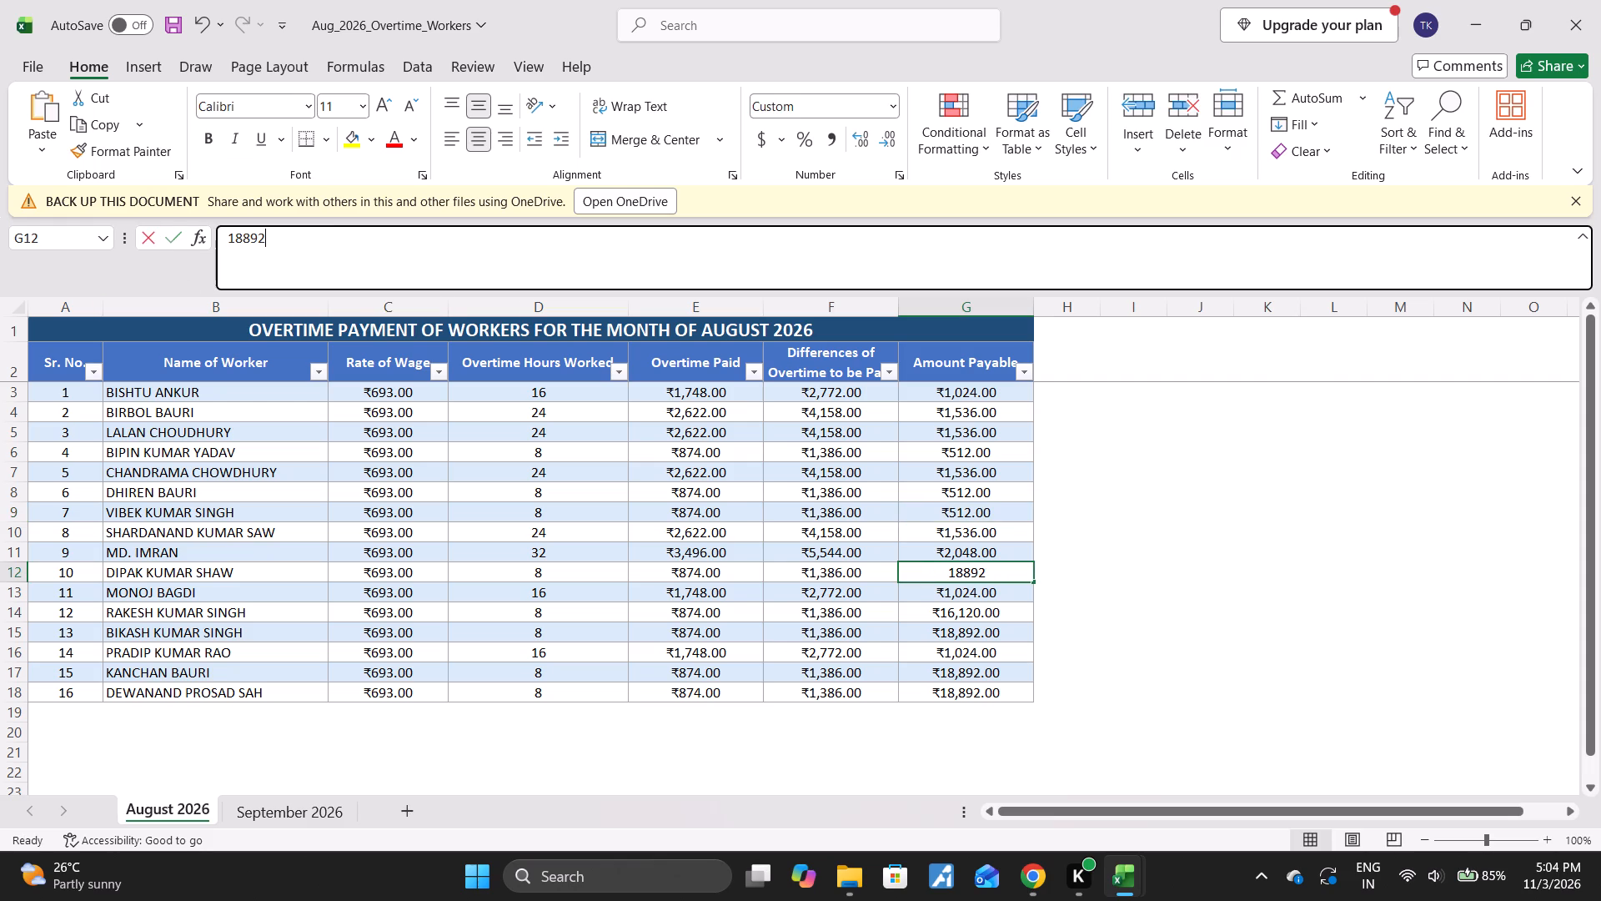
left_click_drag(260, 240, 181, 240)
key("ctrl+v")
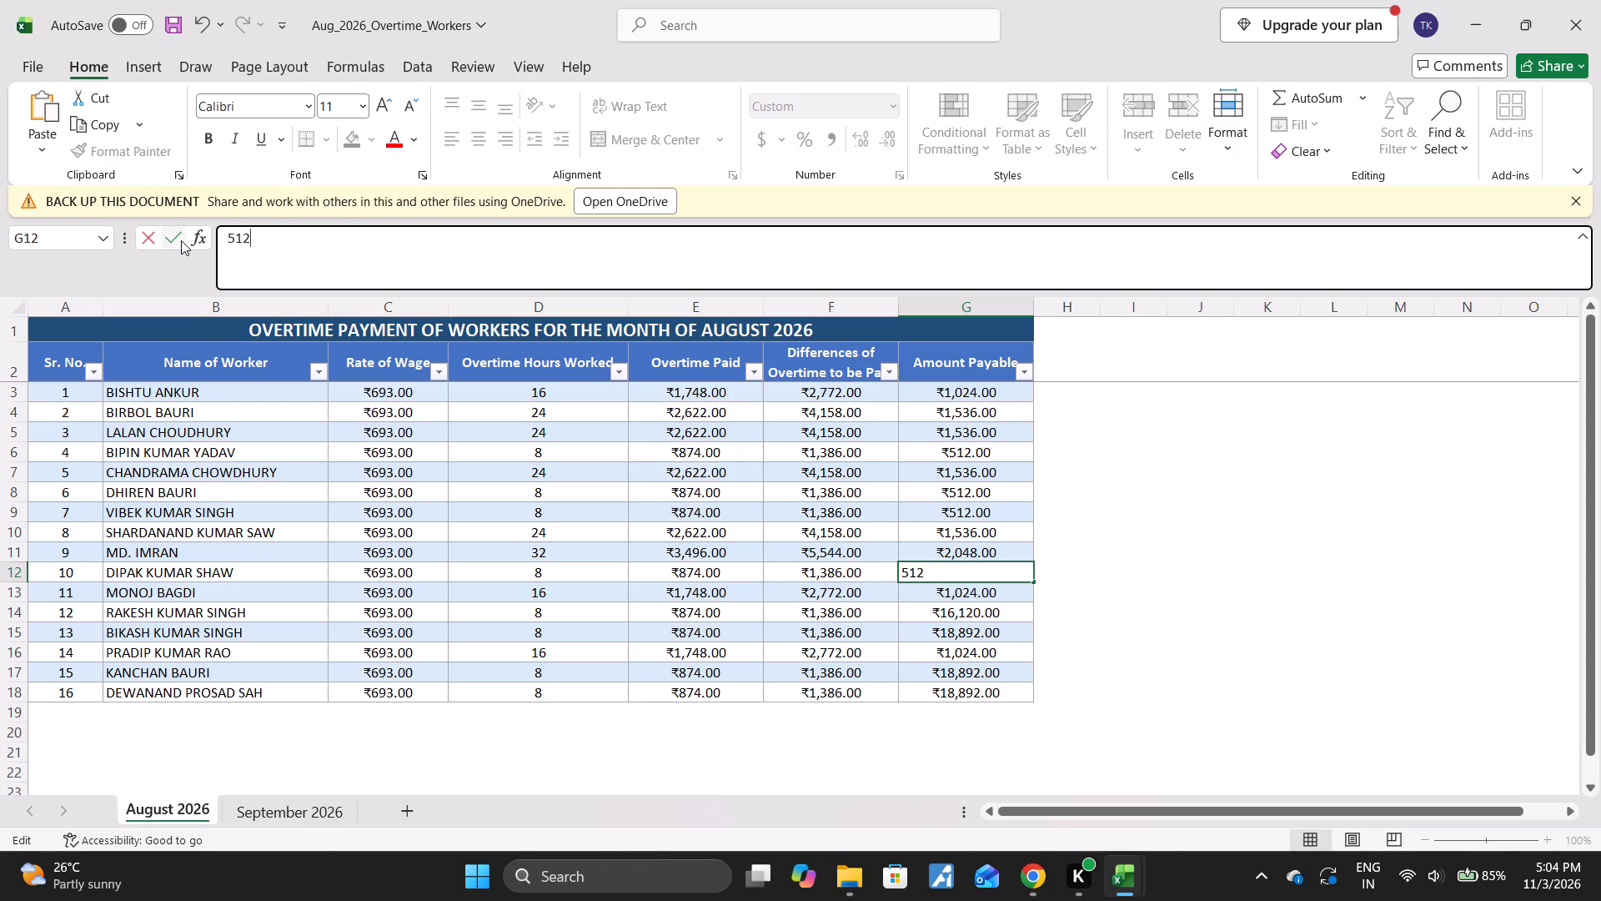
Set Amount Payable to 512 for the remaining workers with 8 overtime hours, in cells G14, G15, G17 and G18 of the August sheet.
left_click(948, 618)
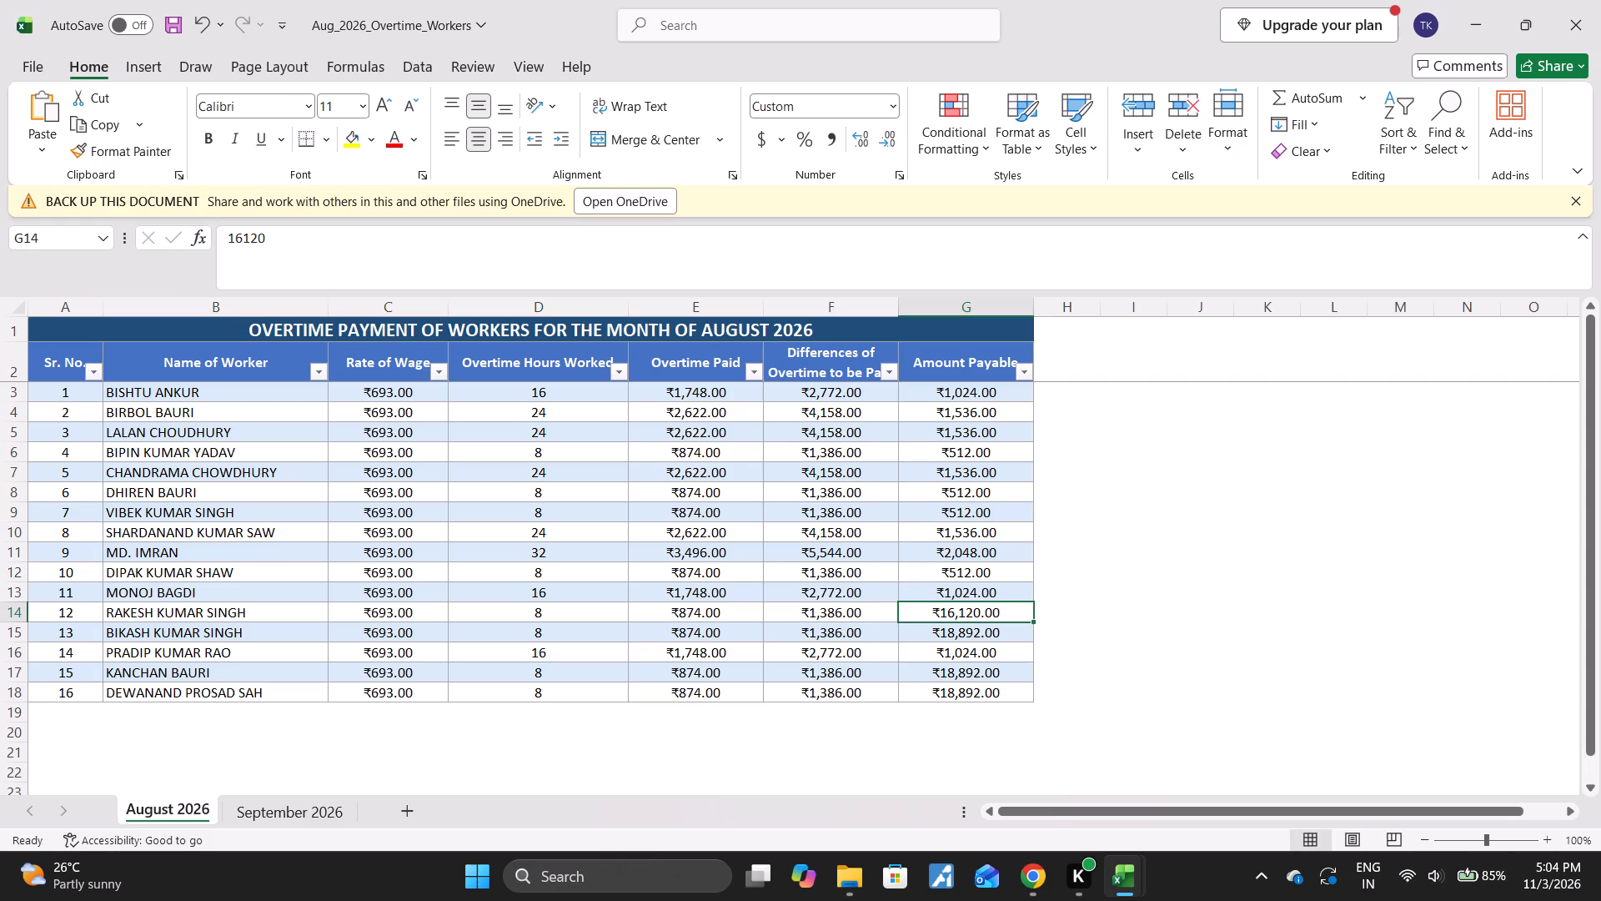
left_click_drag(291, 239, 198, 249)
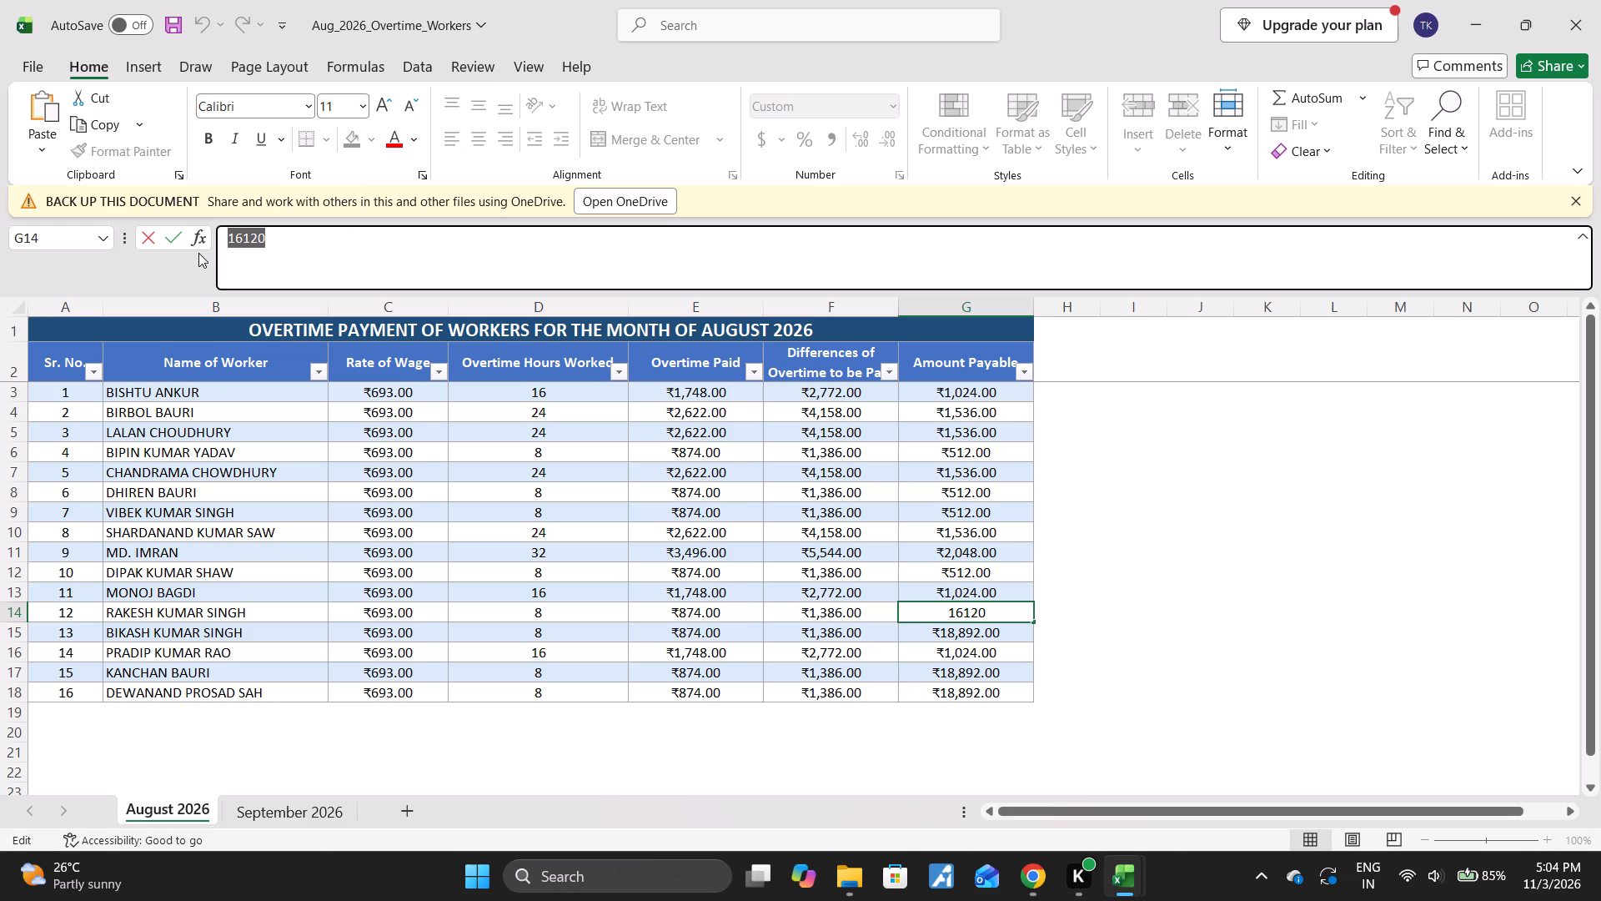
key("ctrl+v")
left_click(992, 638)
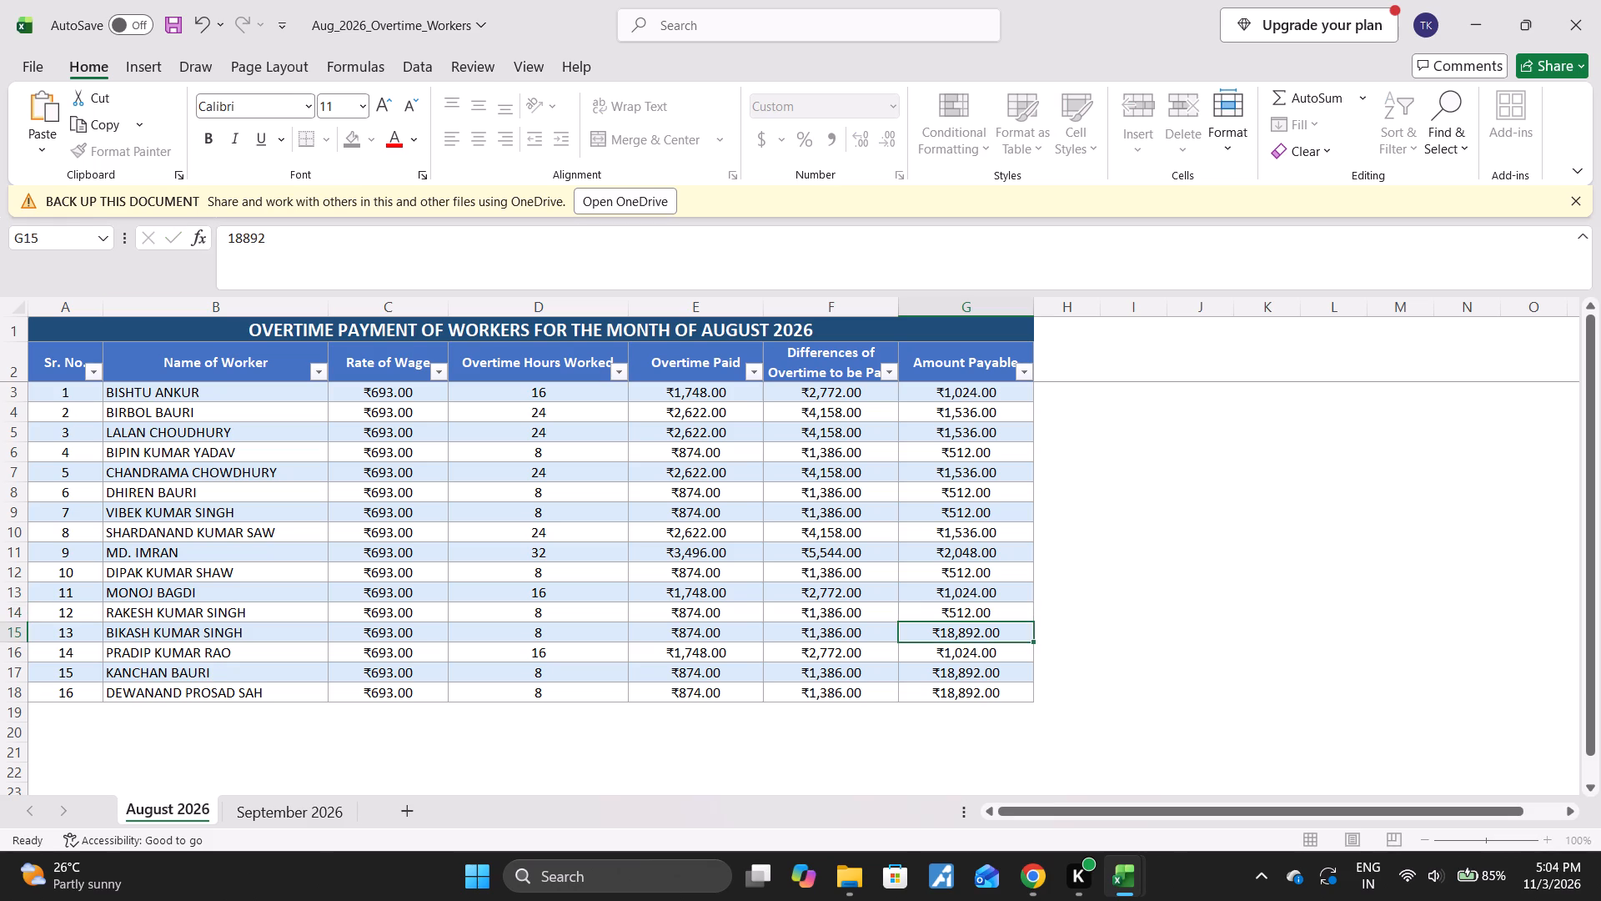
left_click_drag(274, 240, 169, 242)
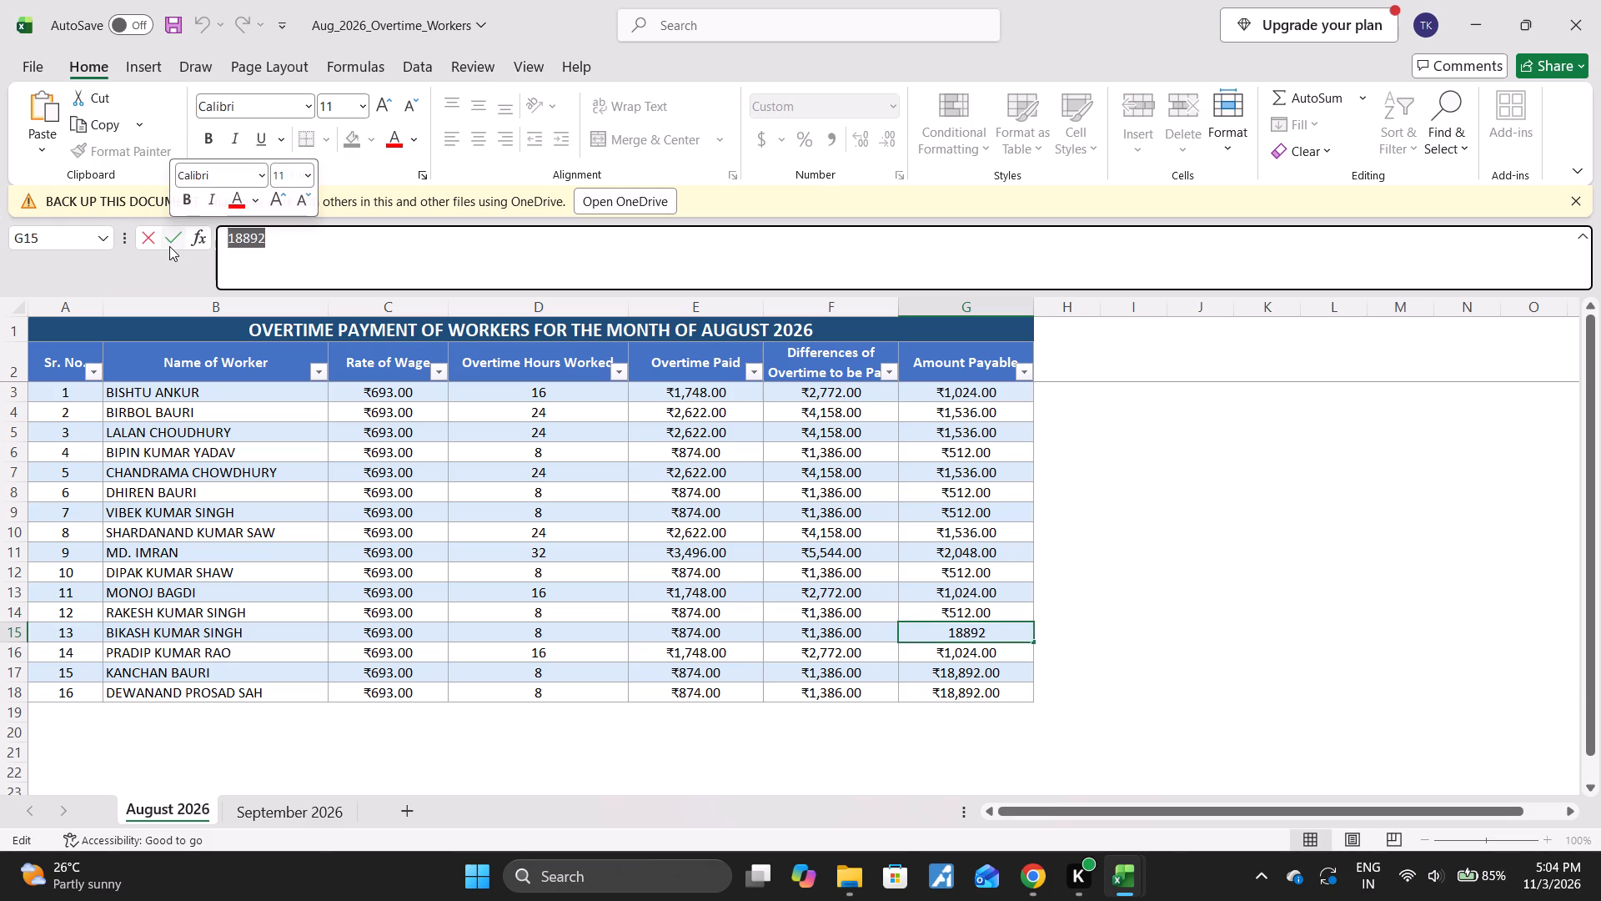
key("ctrl+v")
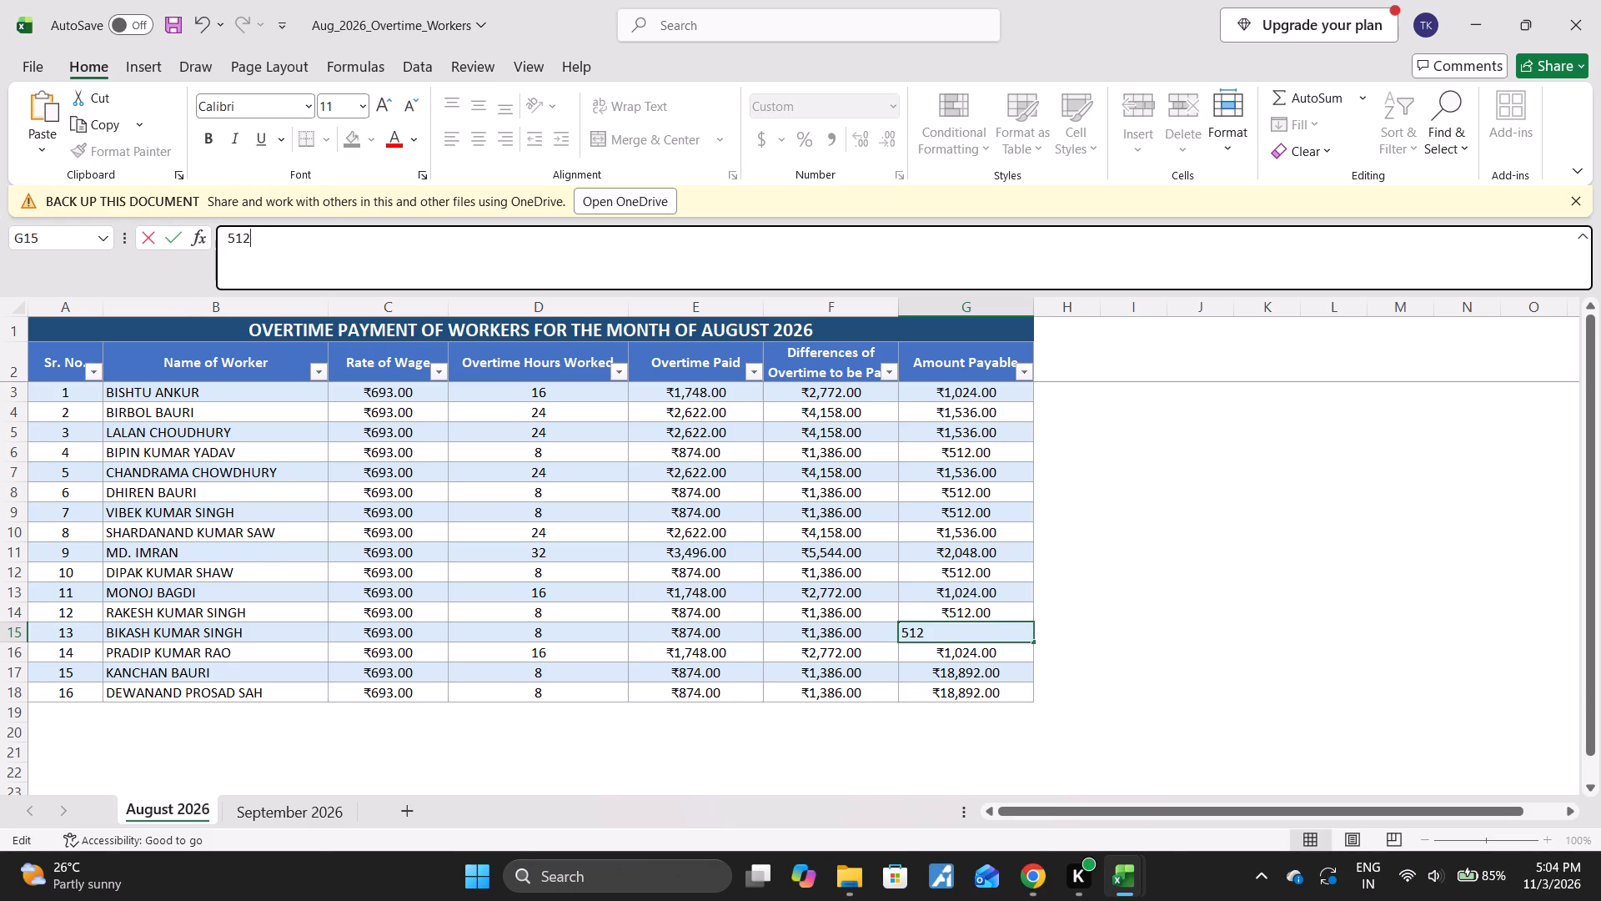
left_click(938, 672)
left_click_drag(275, 237, 160, 243)
key("ctrl+v")
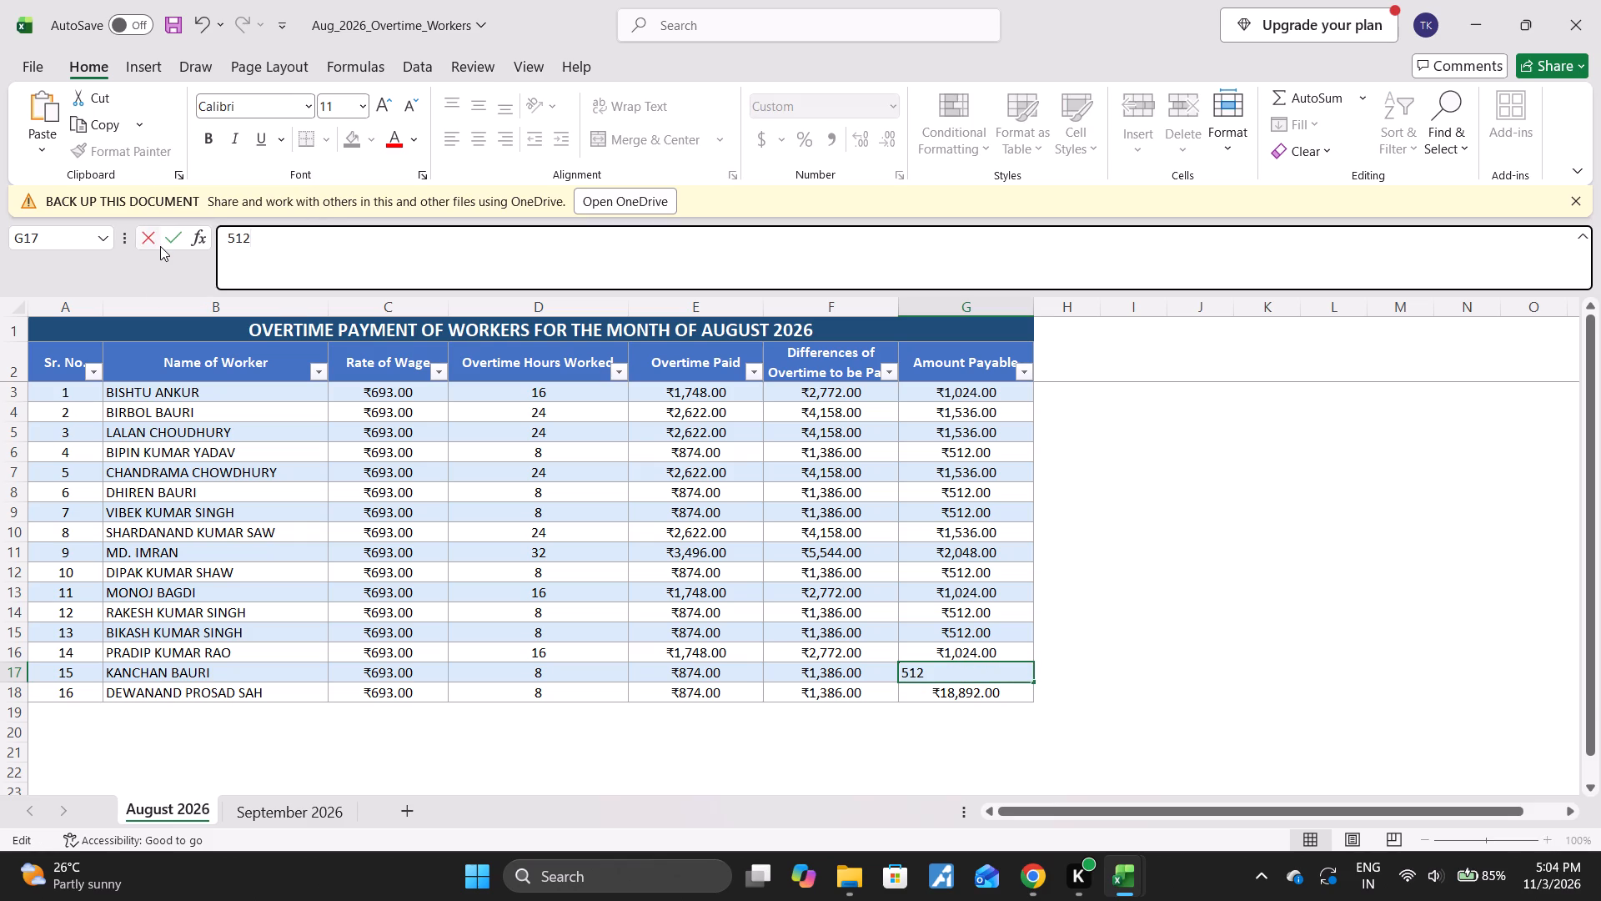
left_click(975, 696)
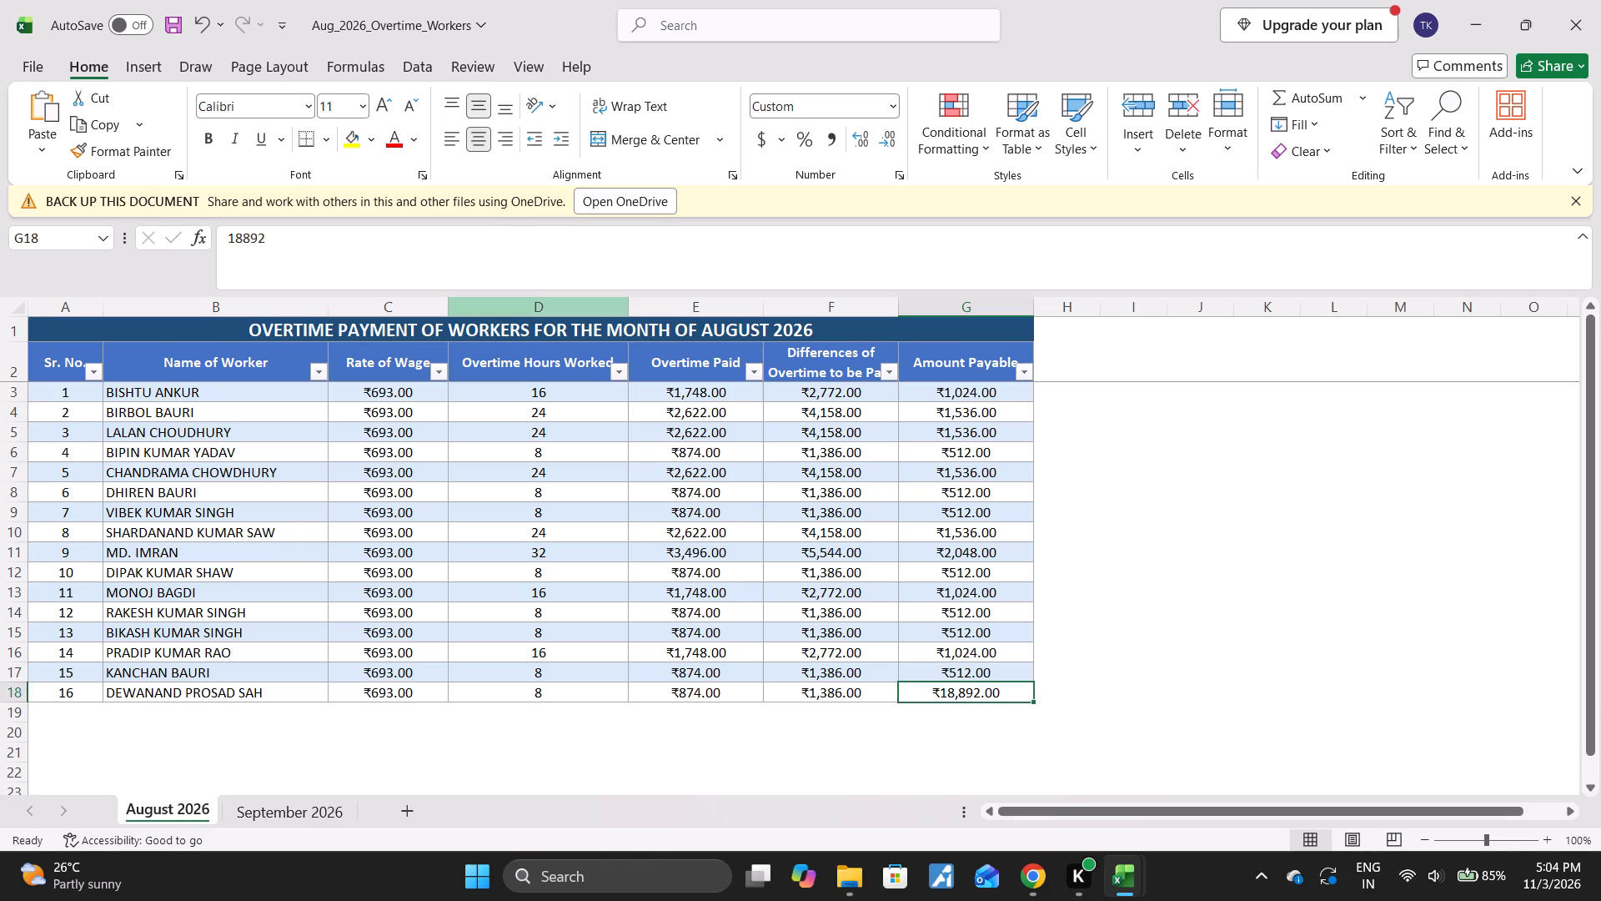
left_click_drag(269, 231, 143, 233)
key("ctrl+v")
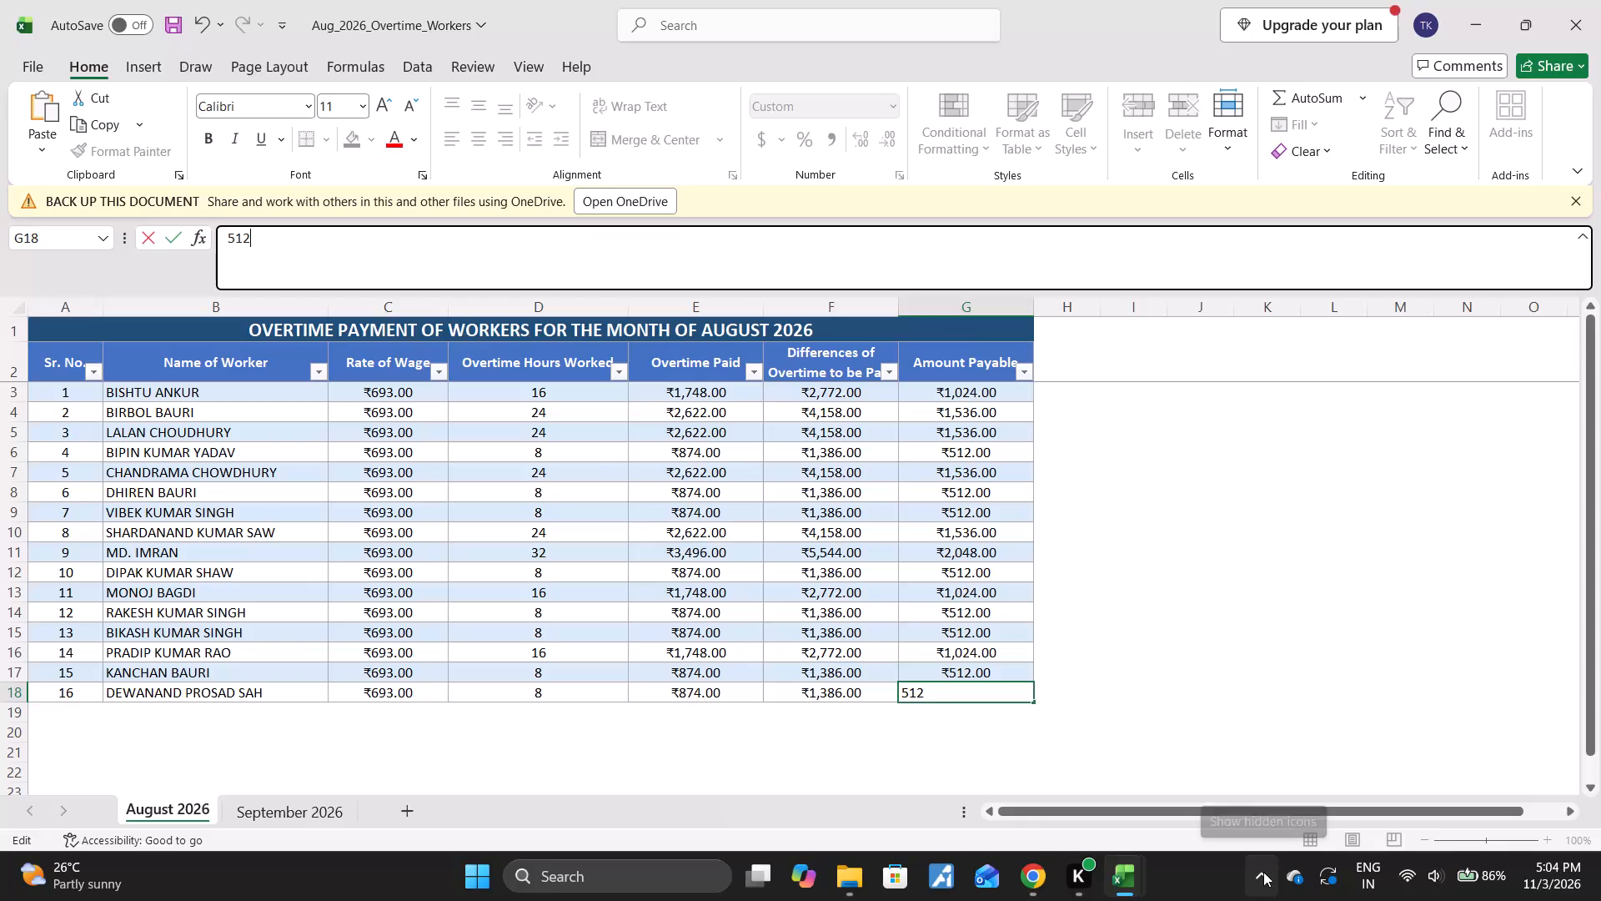
Review the August overtime sheet alongside the July overtime workbook and the JULY-26 and AUG-26 sheets of the Form B wages register.
key("alt+Tab")
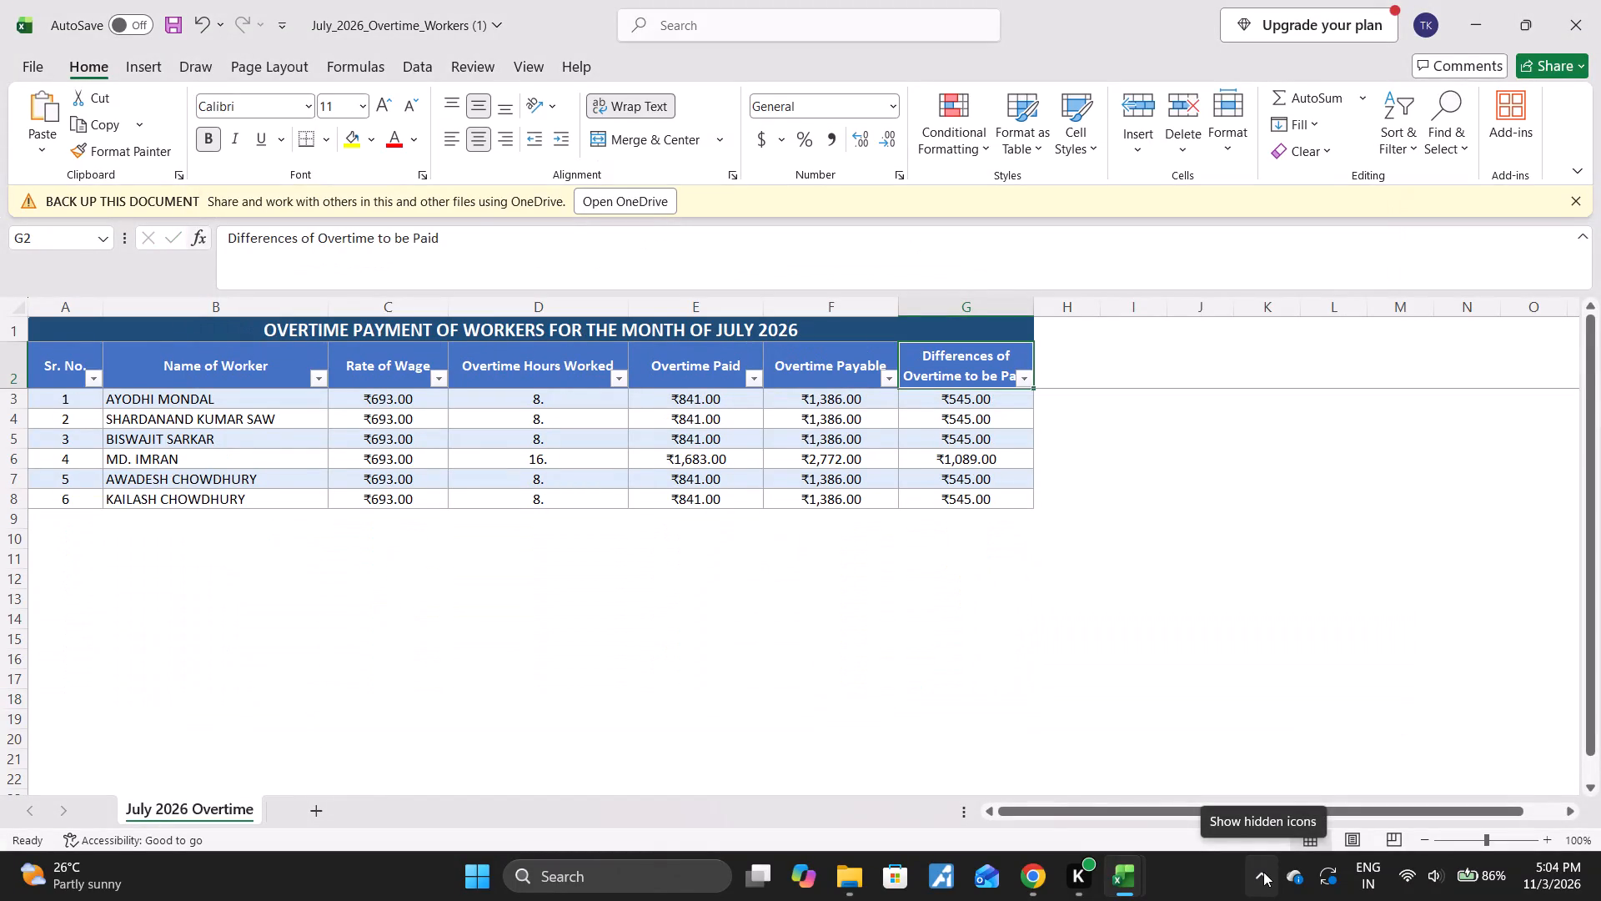
key("alt+Tab")
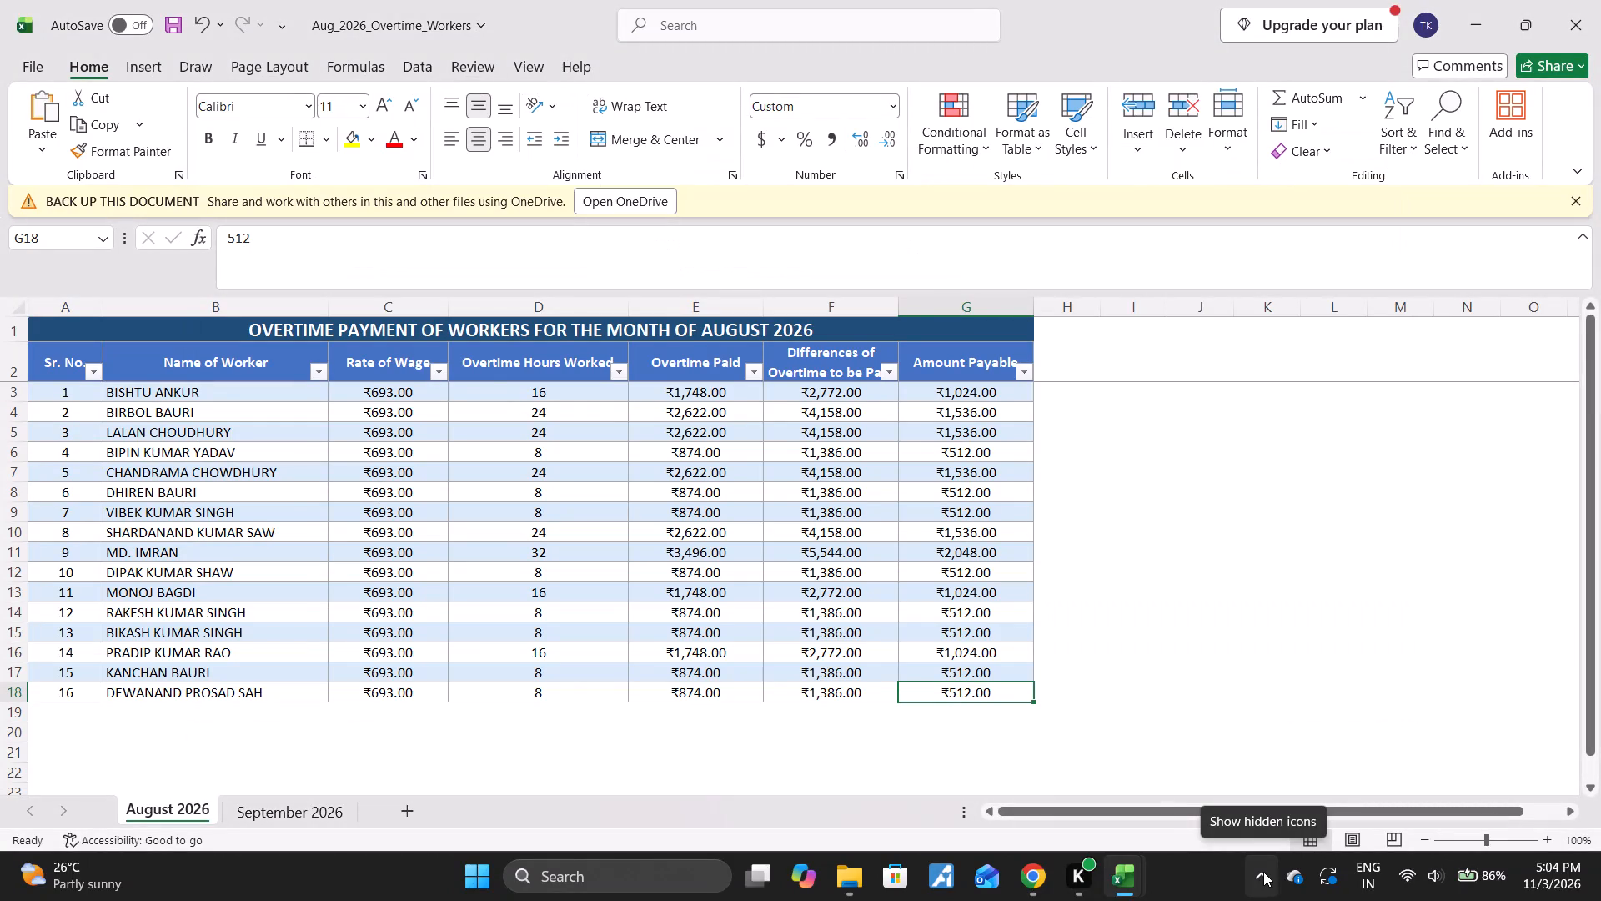
key("alt+Tab")
key("alt+Tab")
key("alt+Tab")
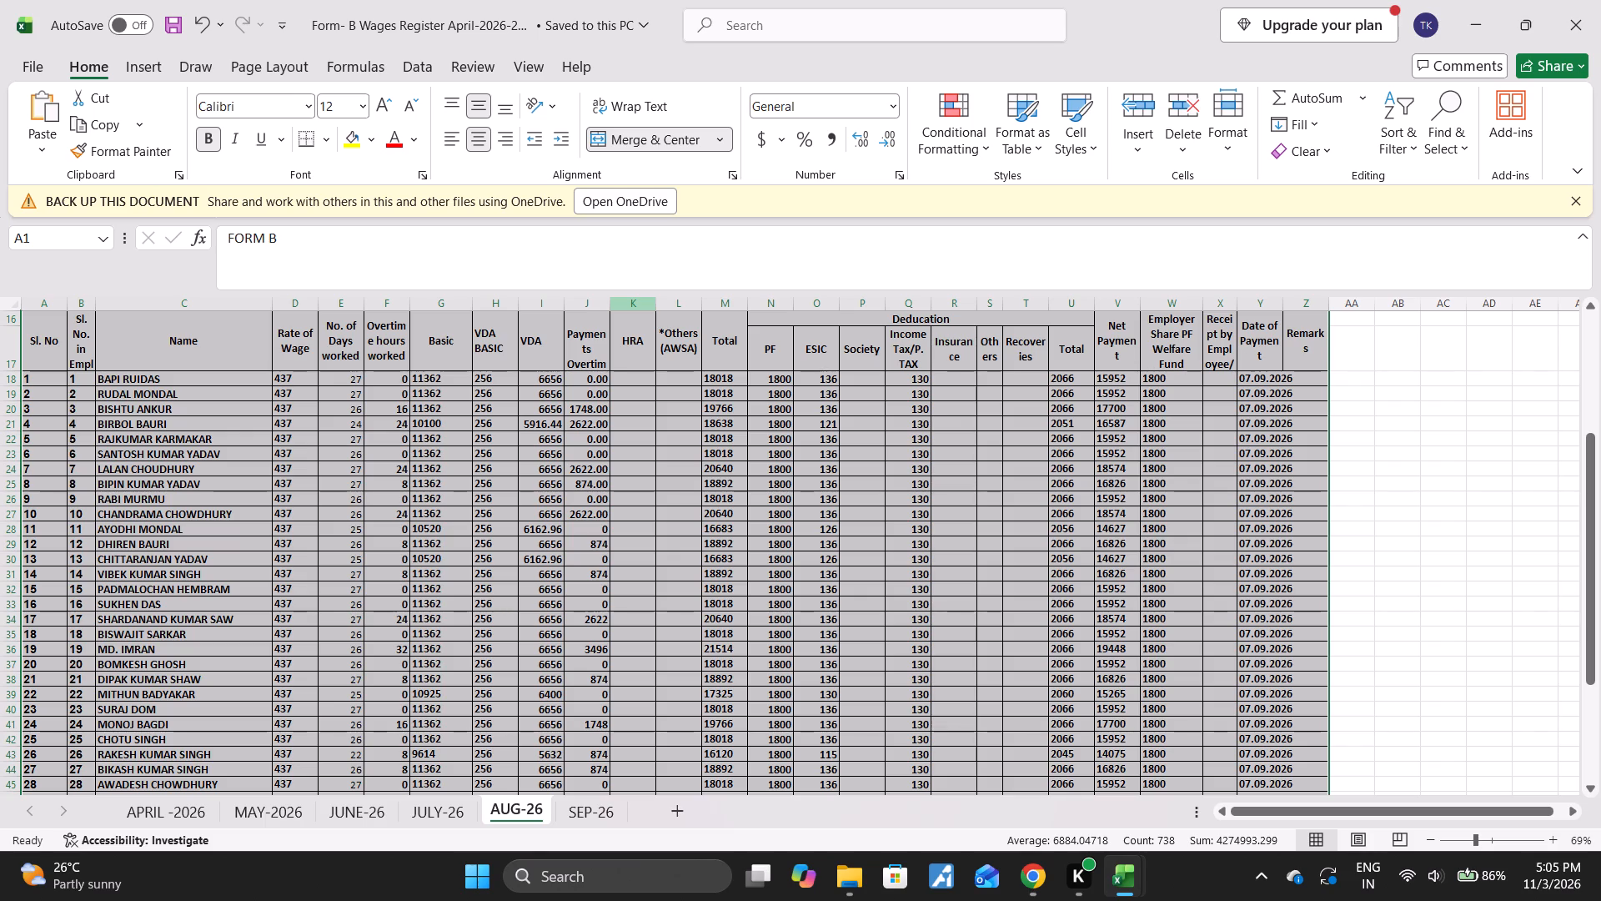
key("alt+Tab")
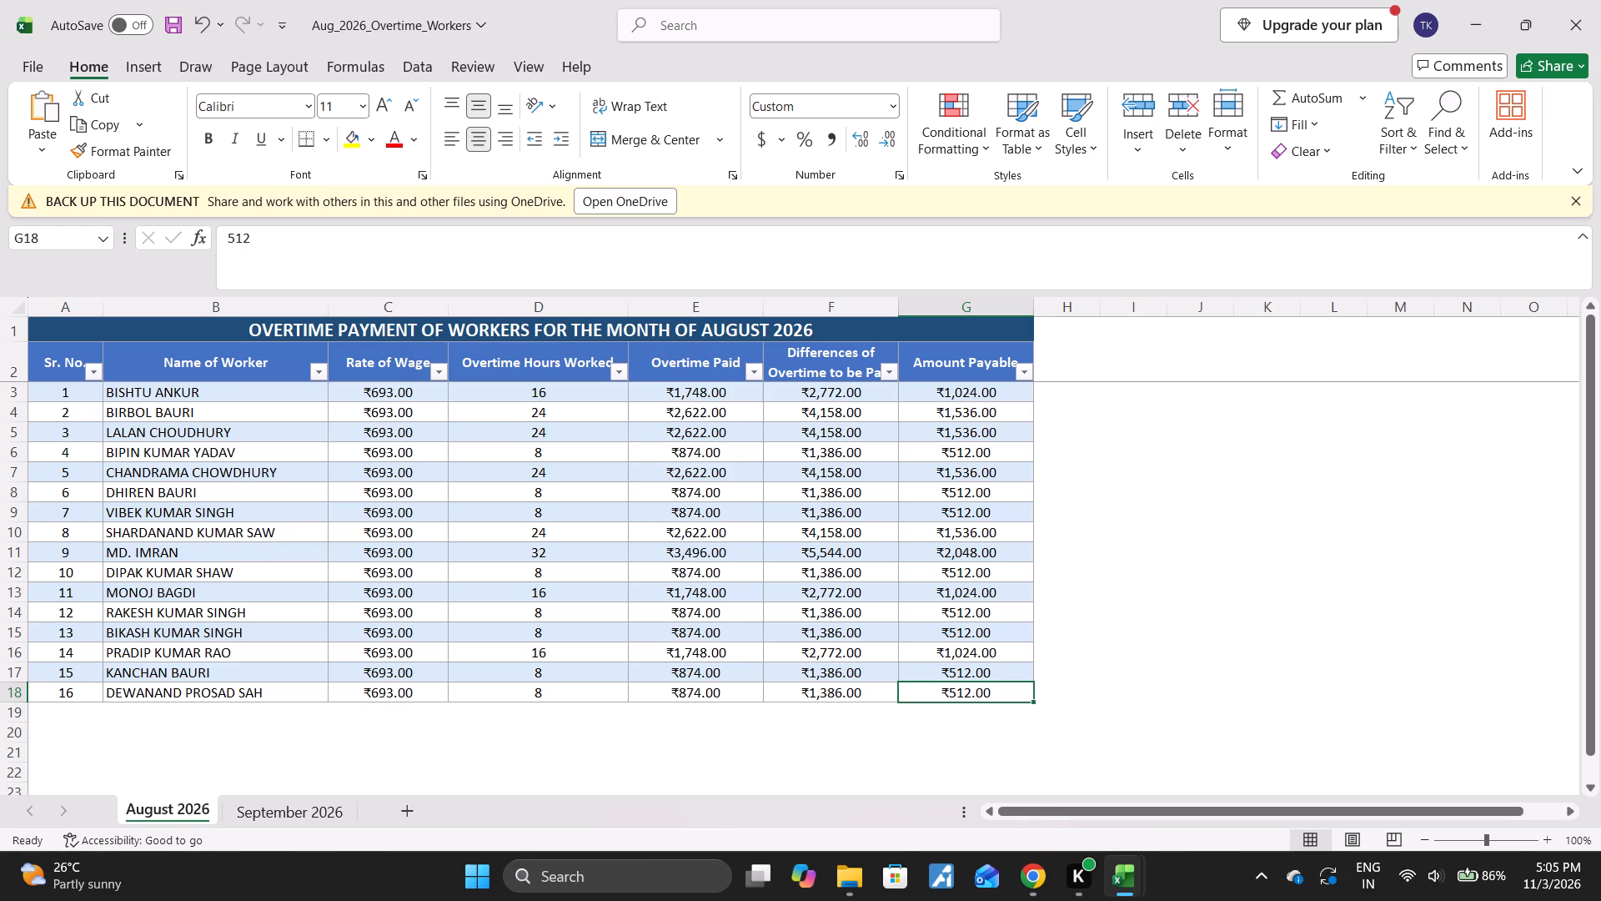
key("alt+Tab")
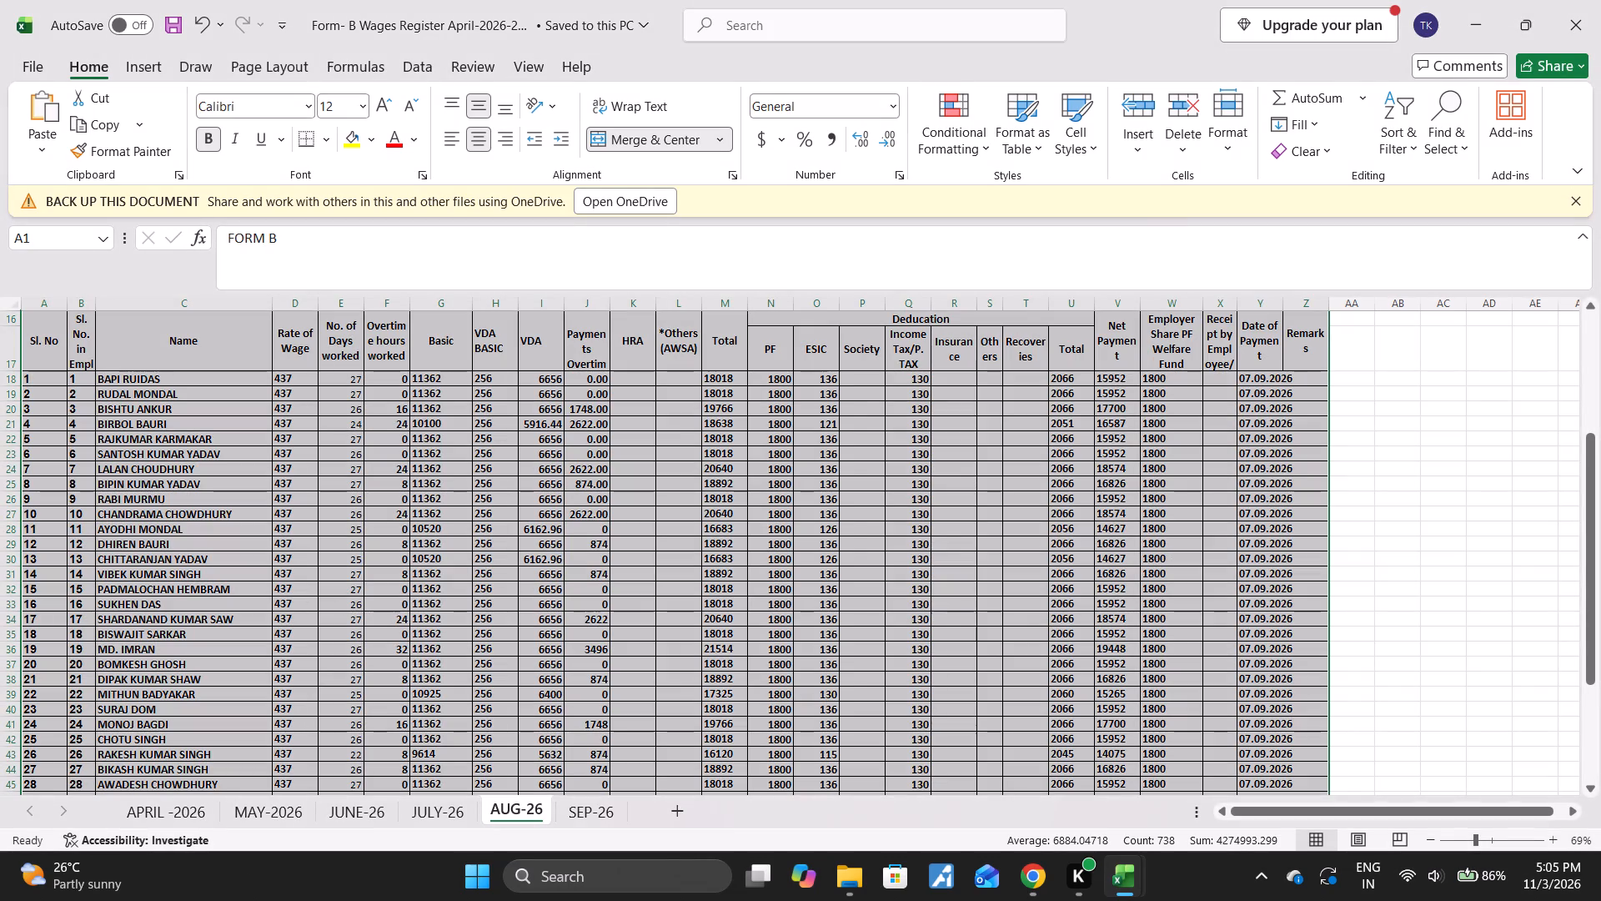
left_click(454, 801)
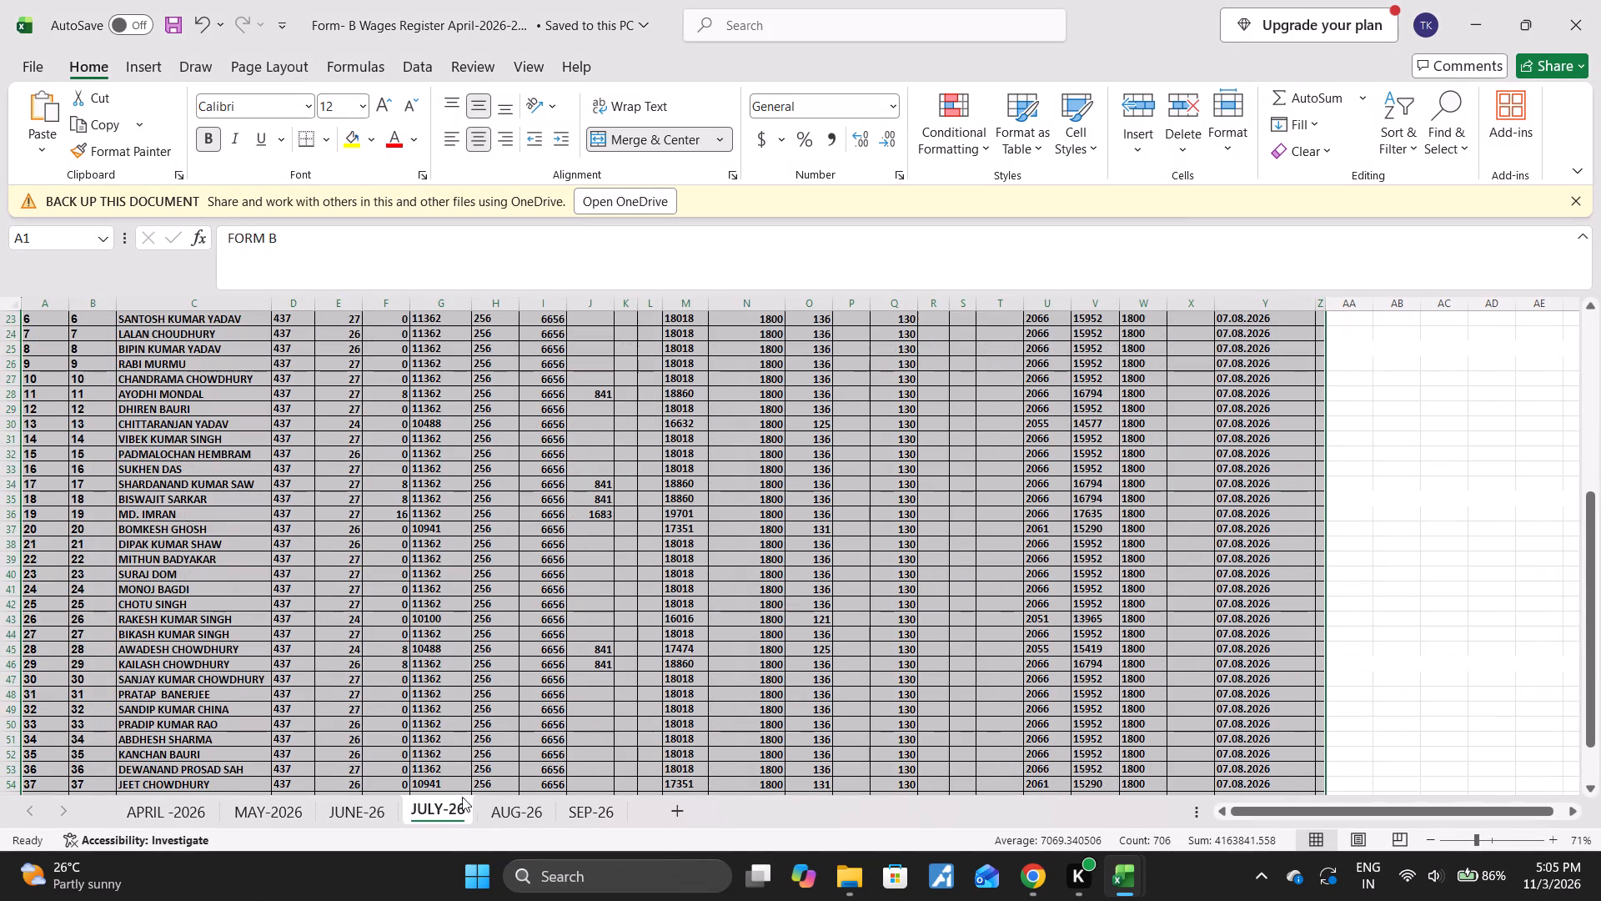
left_click(535, 808)
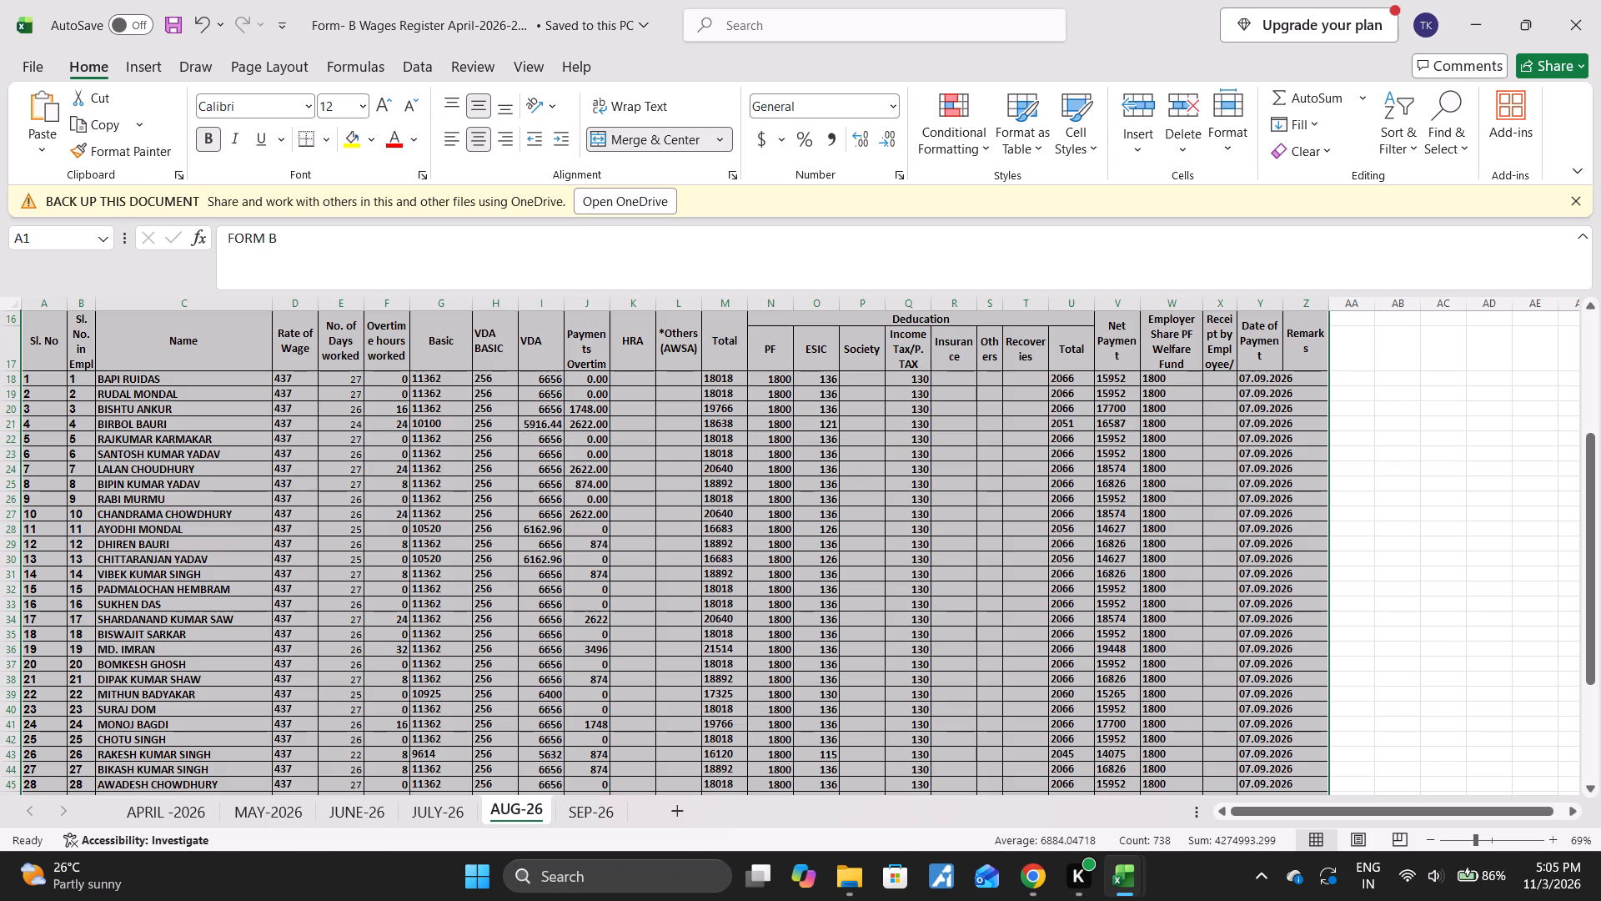
Return to the Aug_2026_Overtime_Workers workbook and save it.
key("alt+Tab")
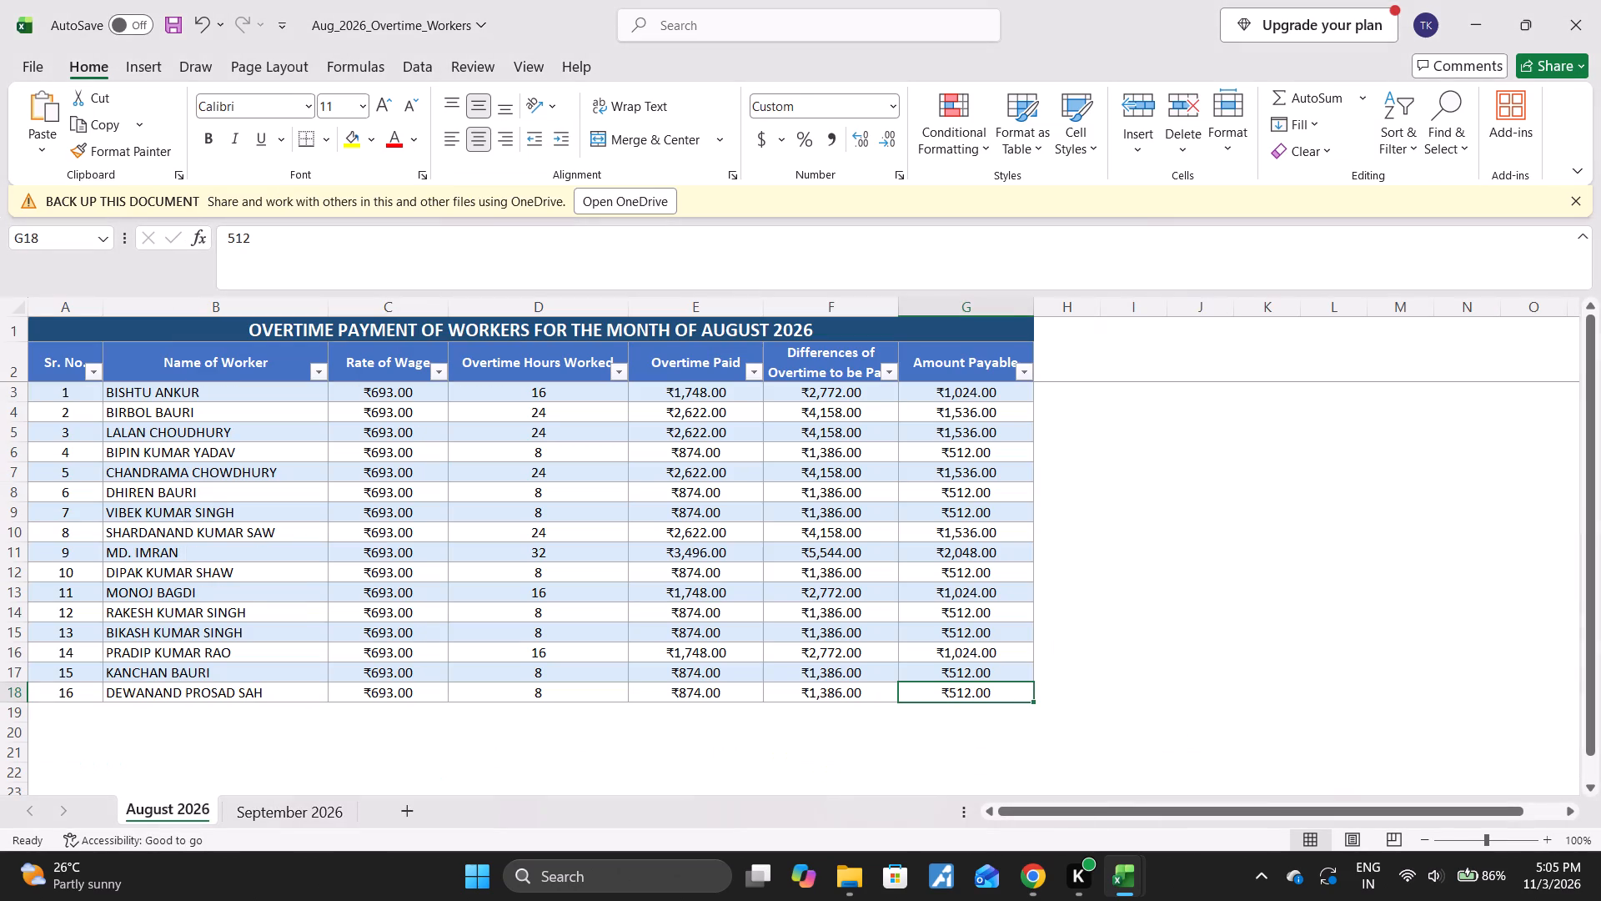
left_click(175, 21)
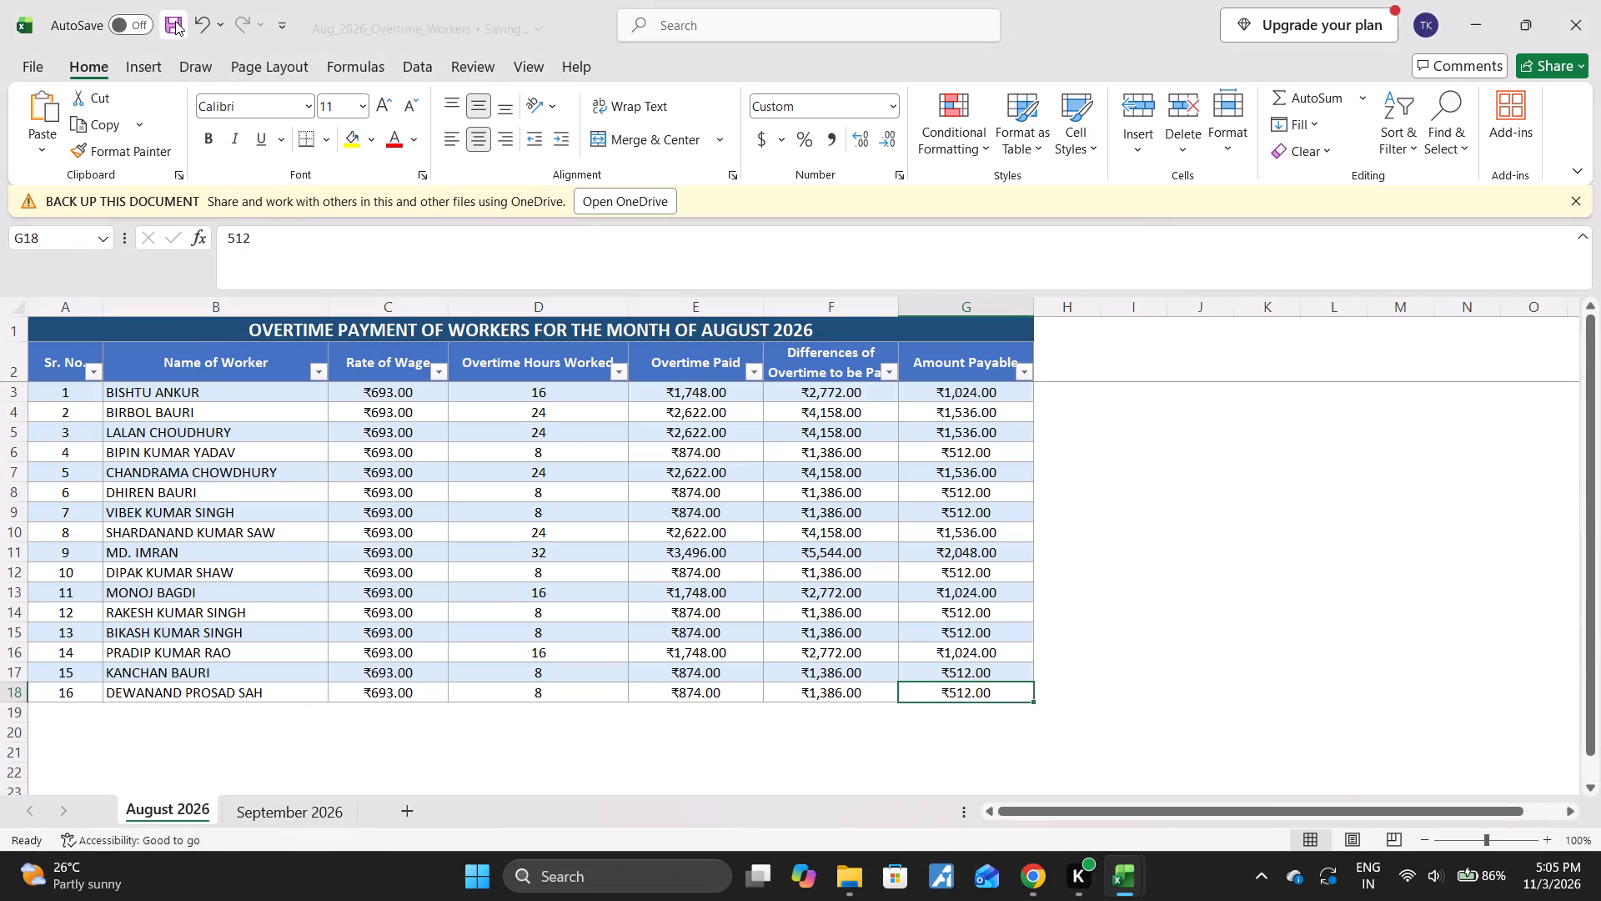
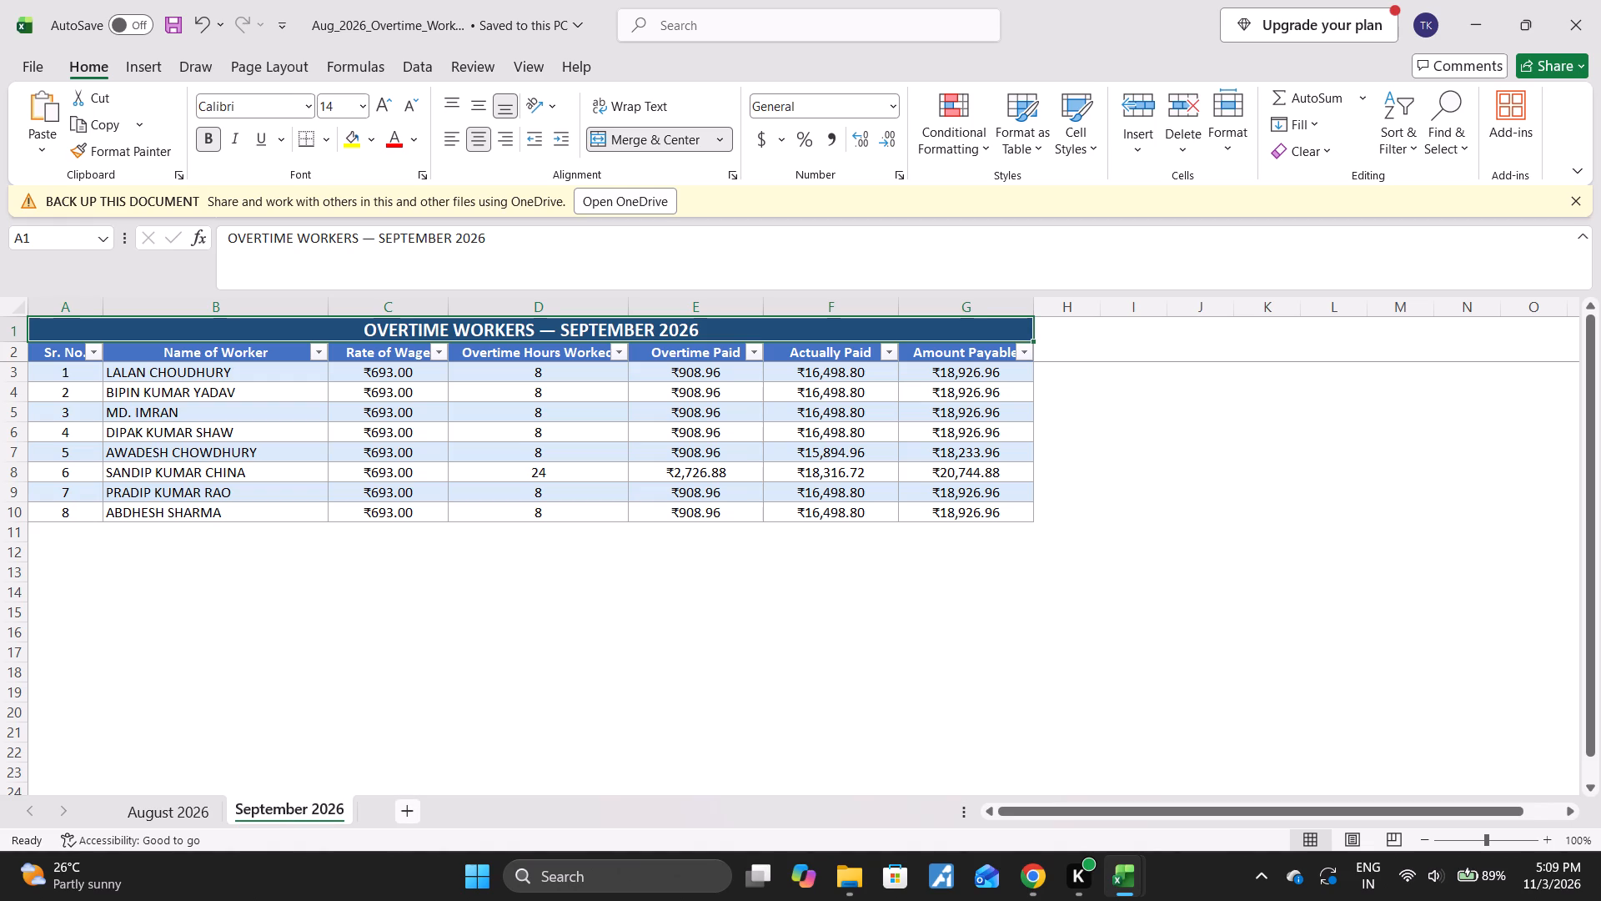
left_click(193, 811)
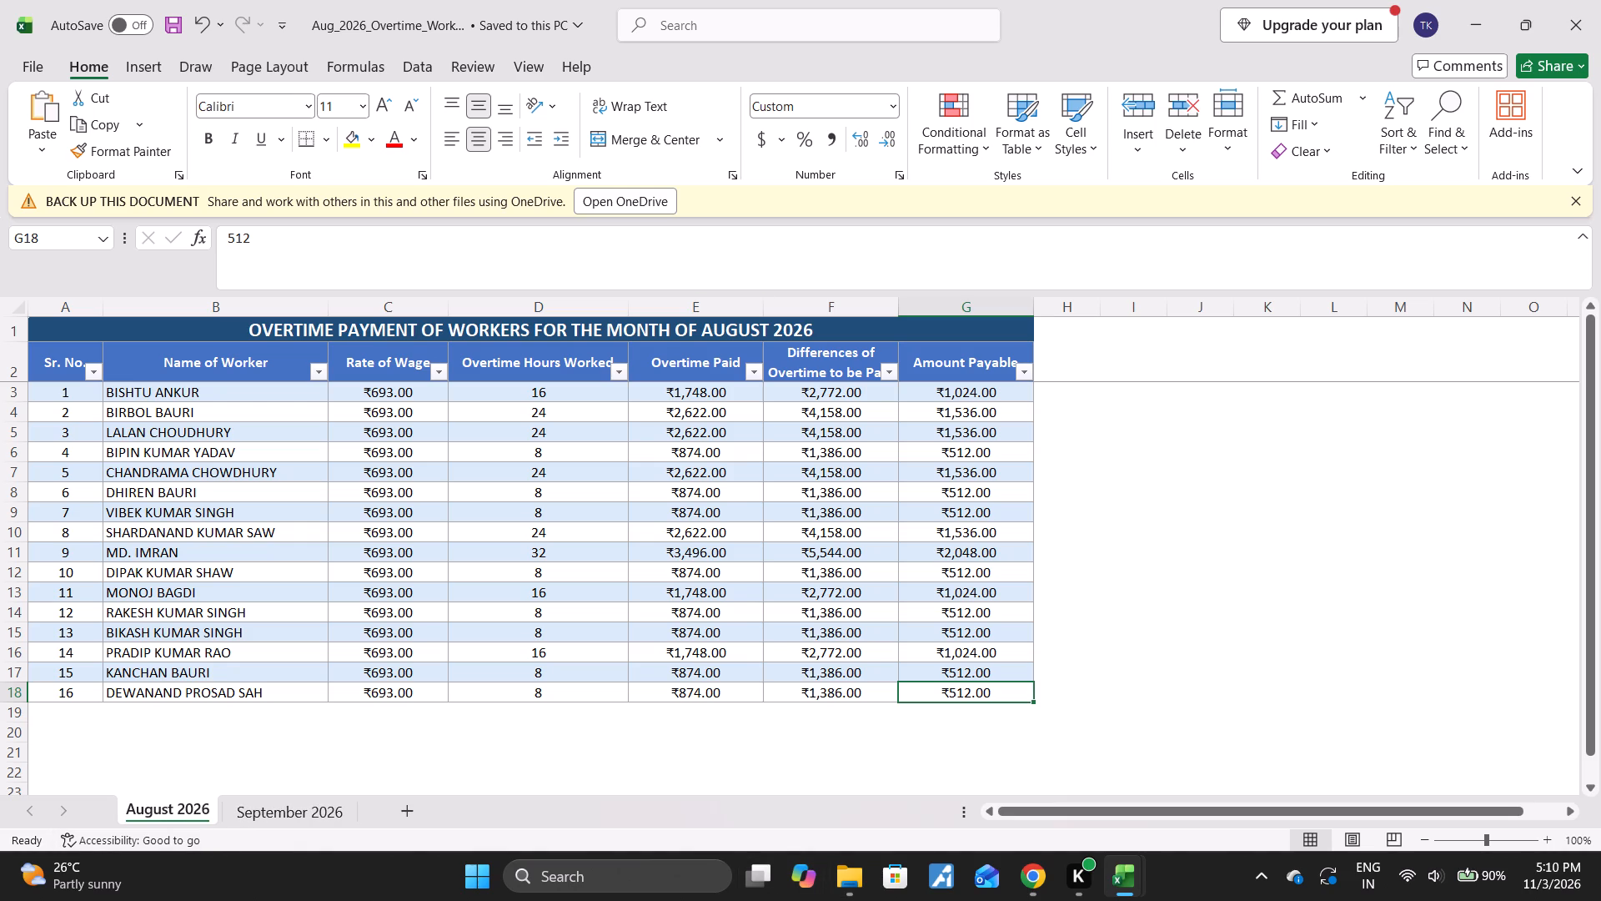
left_click(291, 333)
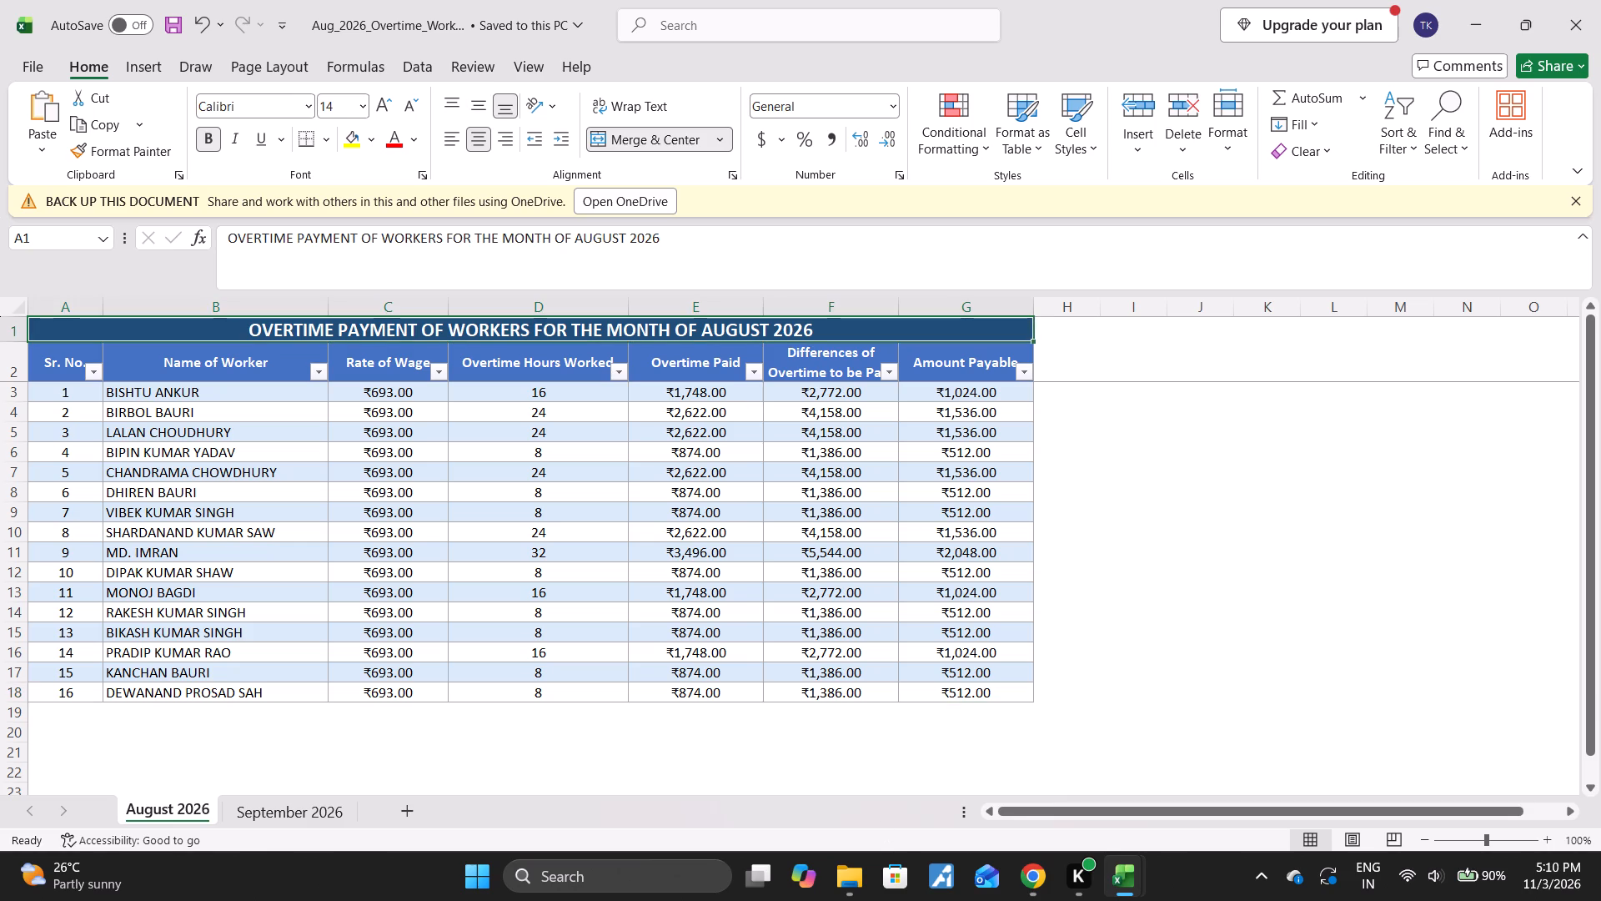
left_click(1198, 752)
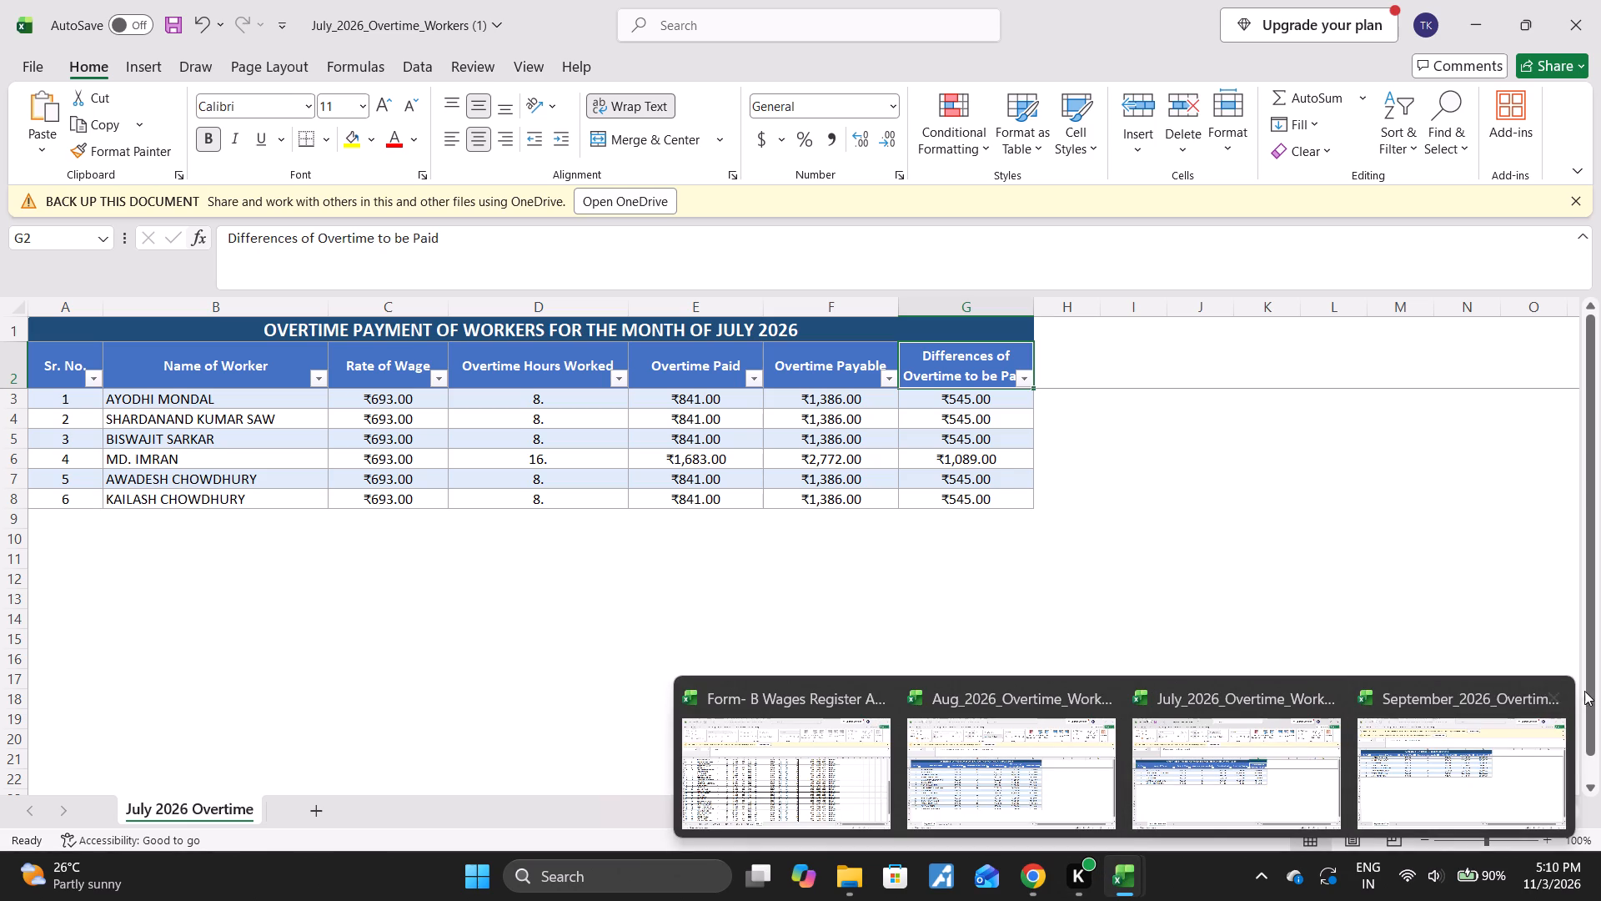
Close the September_2026_Overtime_Workers workbook and return to the Aug_2026_Overtime_Workers workbook.
left_click(1558, 687)
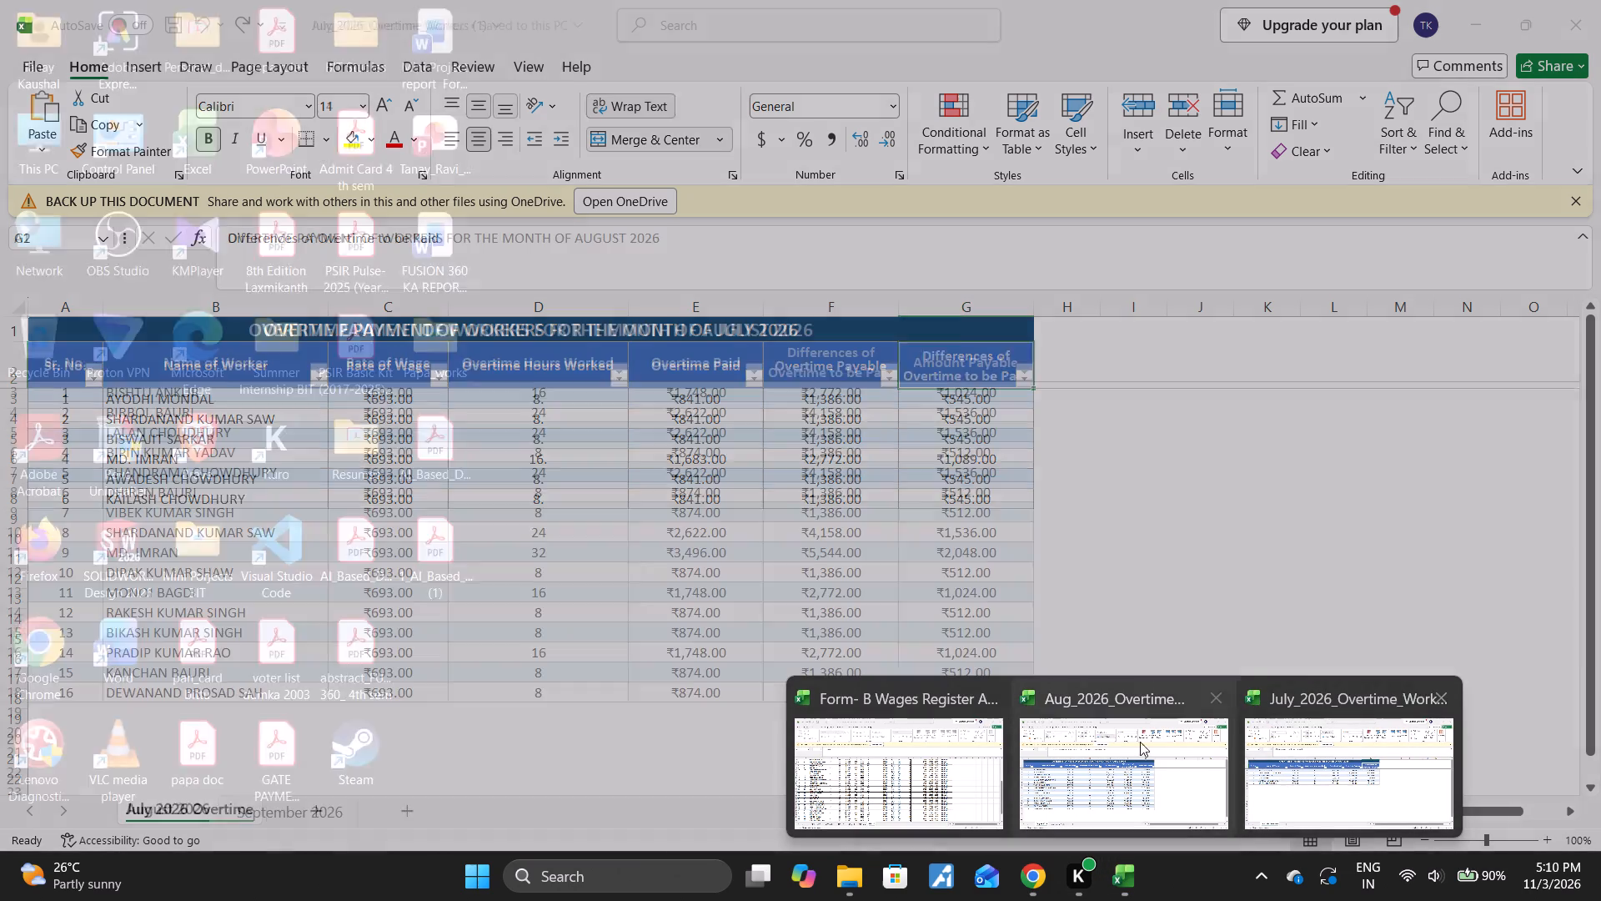
left_click(1060, 731)
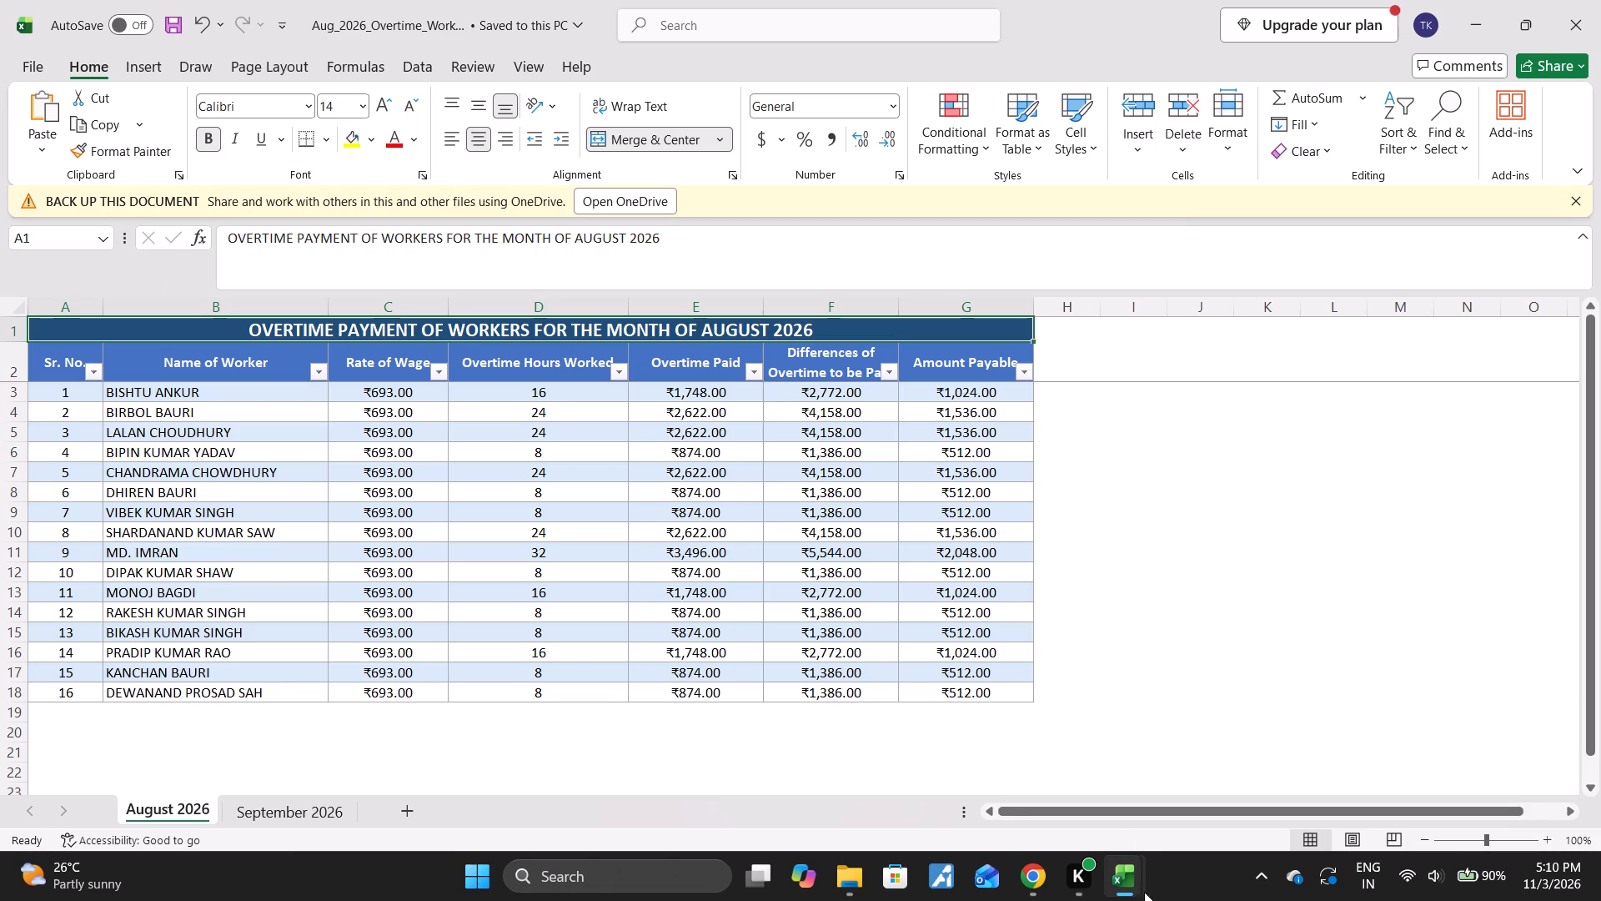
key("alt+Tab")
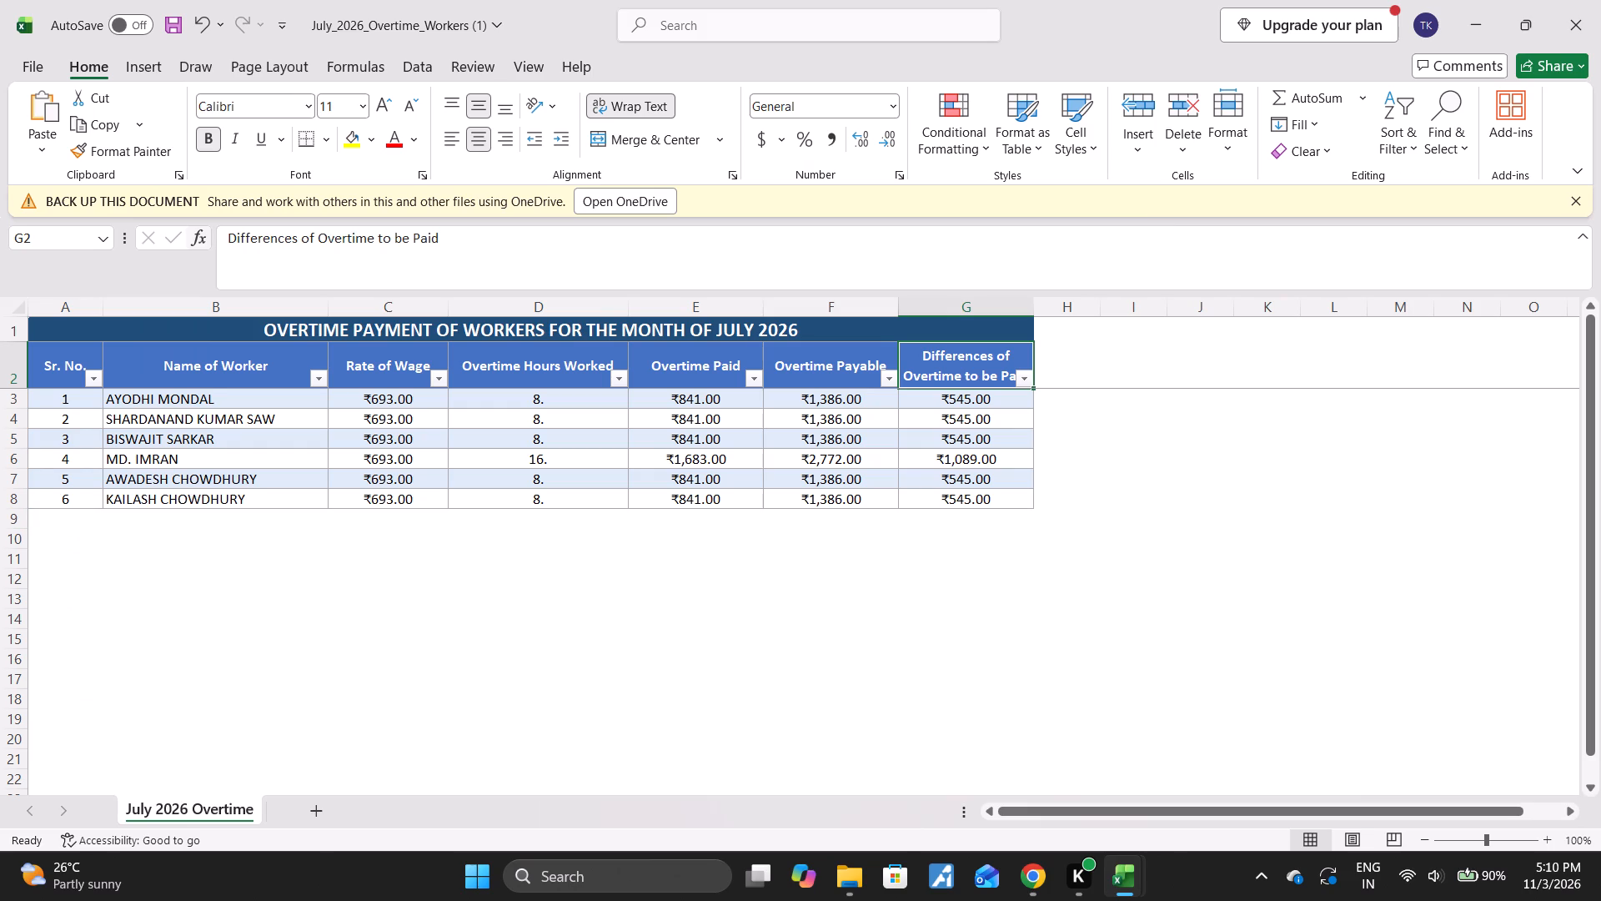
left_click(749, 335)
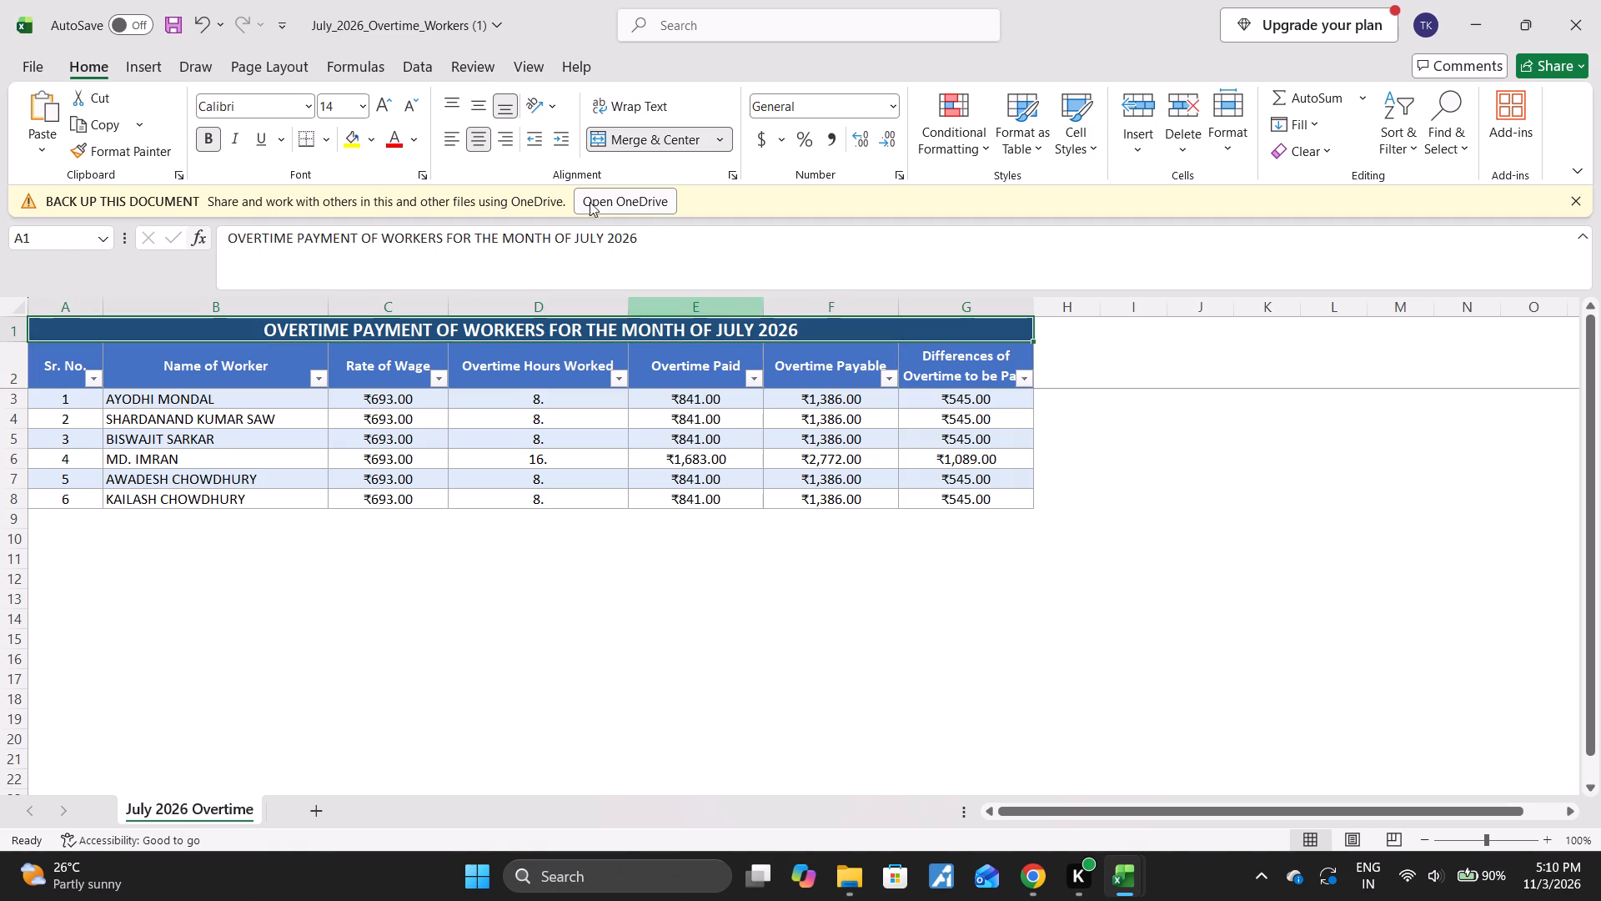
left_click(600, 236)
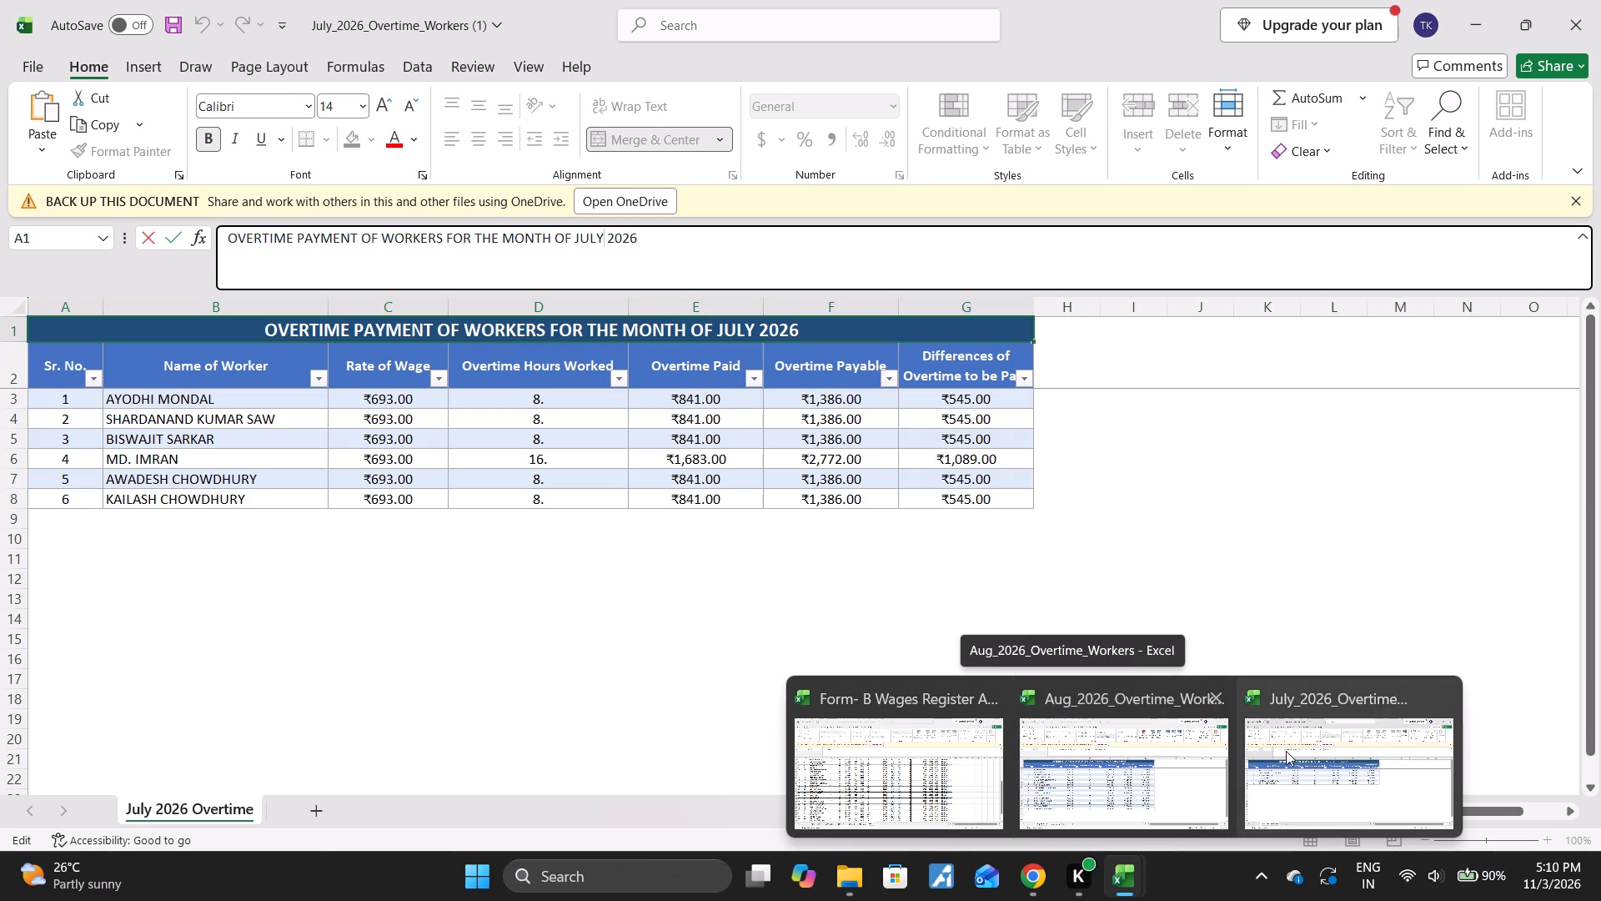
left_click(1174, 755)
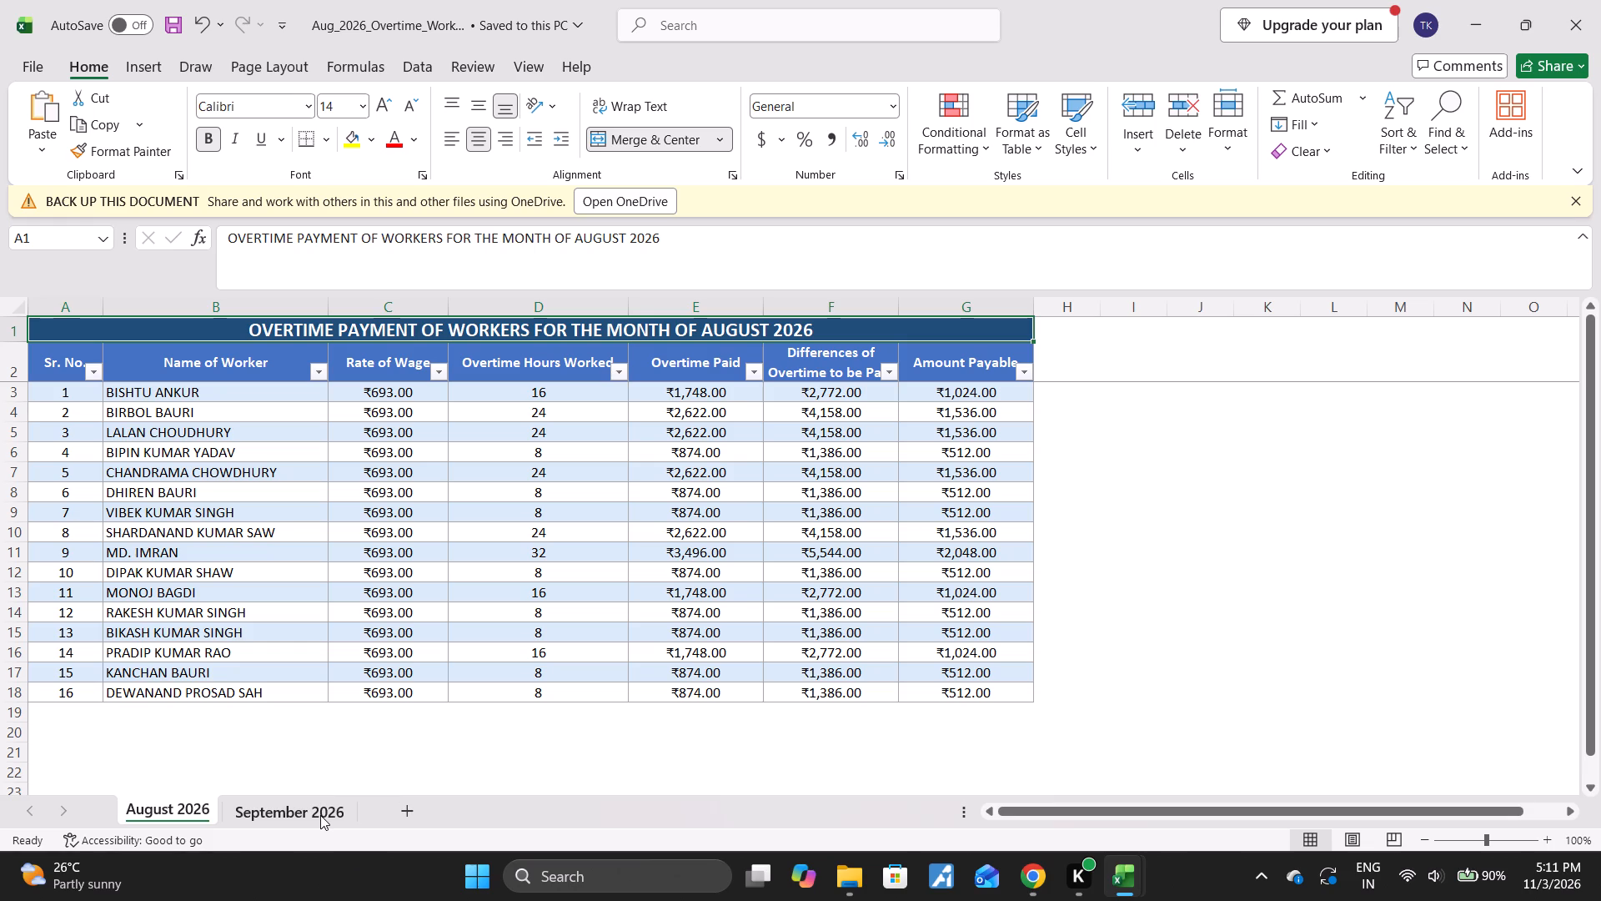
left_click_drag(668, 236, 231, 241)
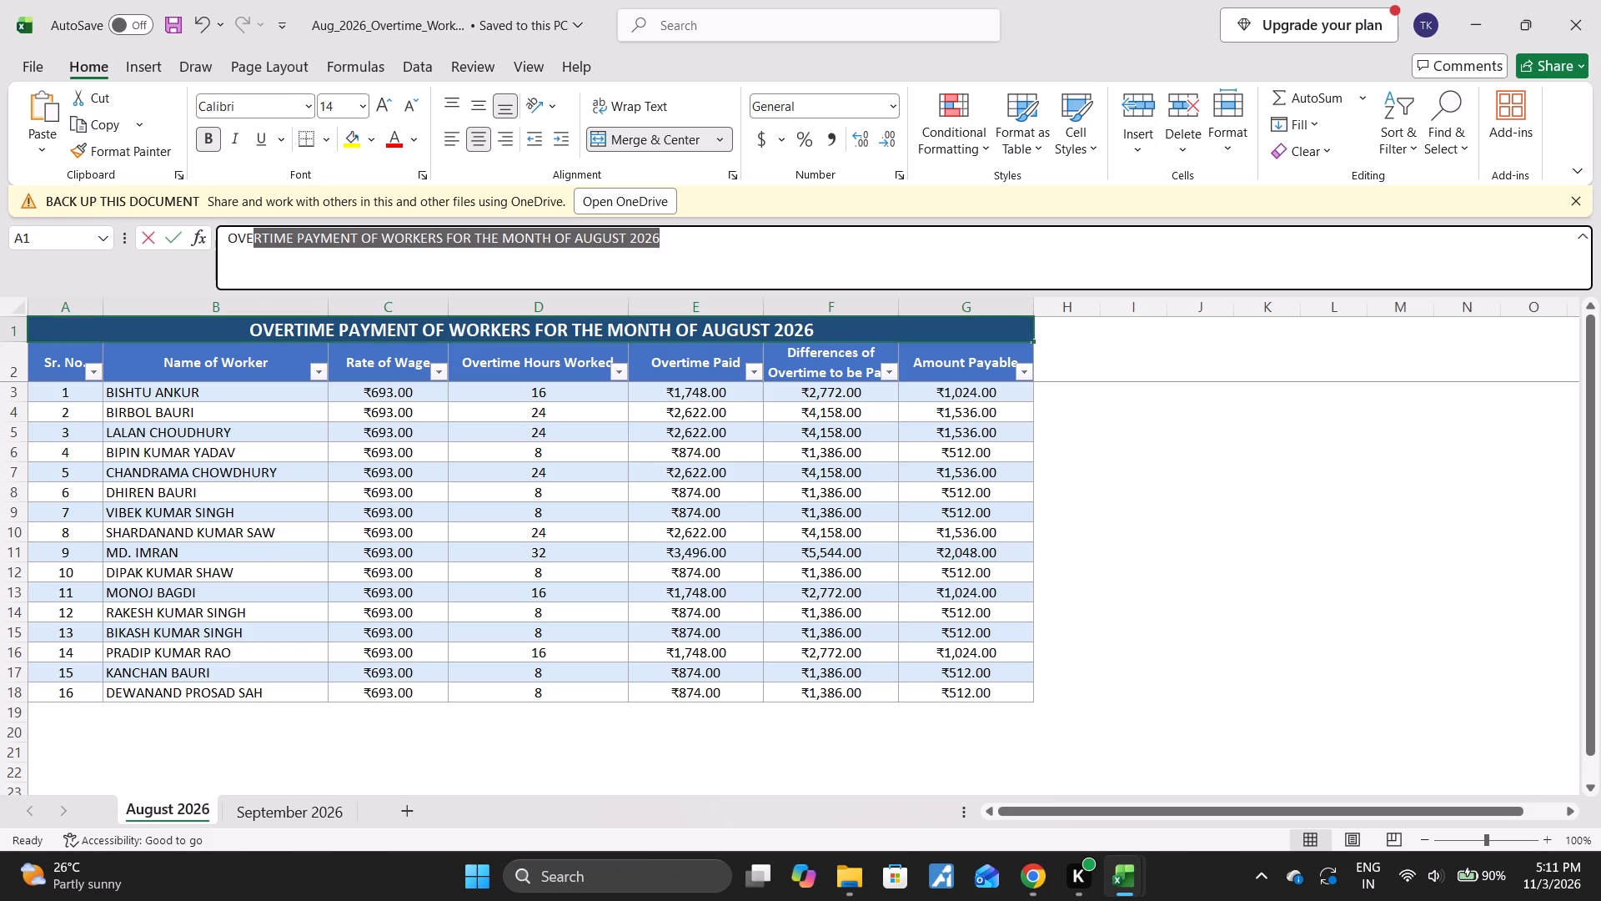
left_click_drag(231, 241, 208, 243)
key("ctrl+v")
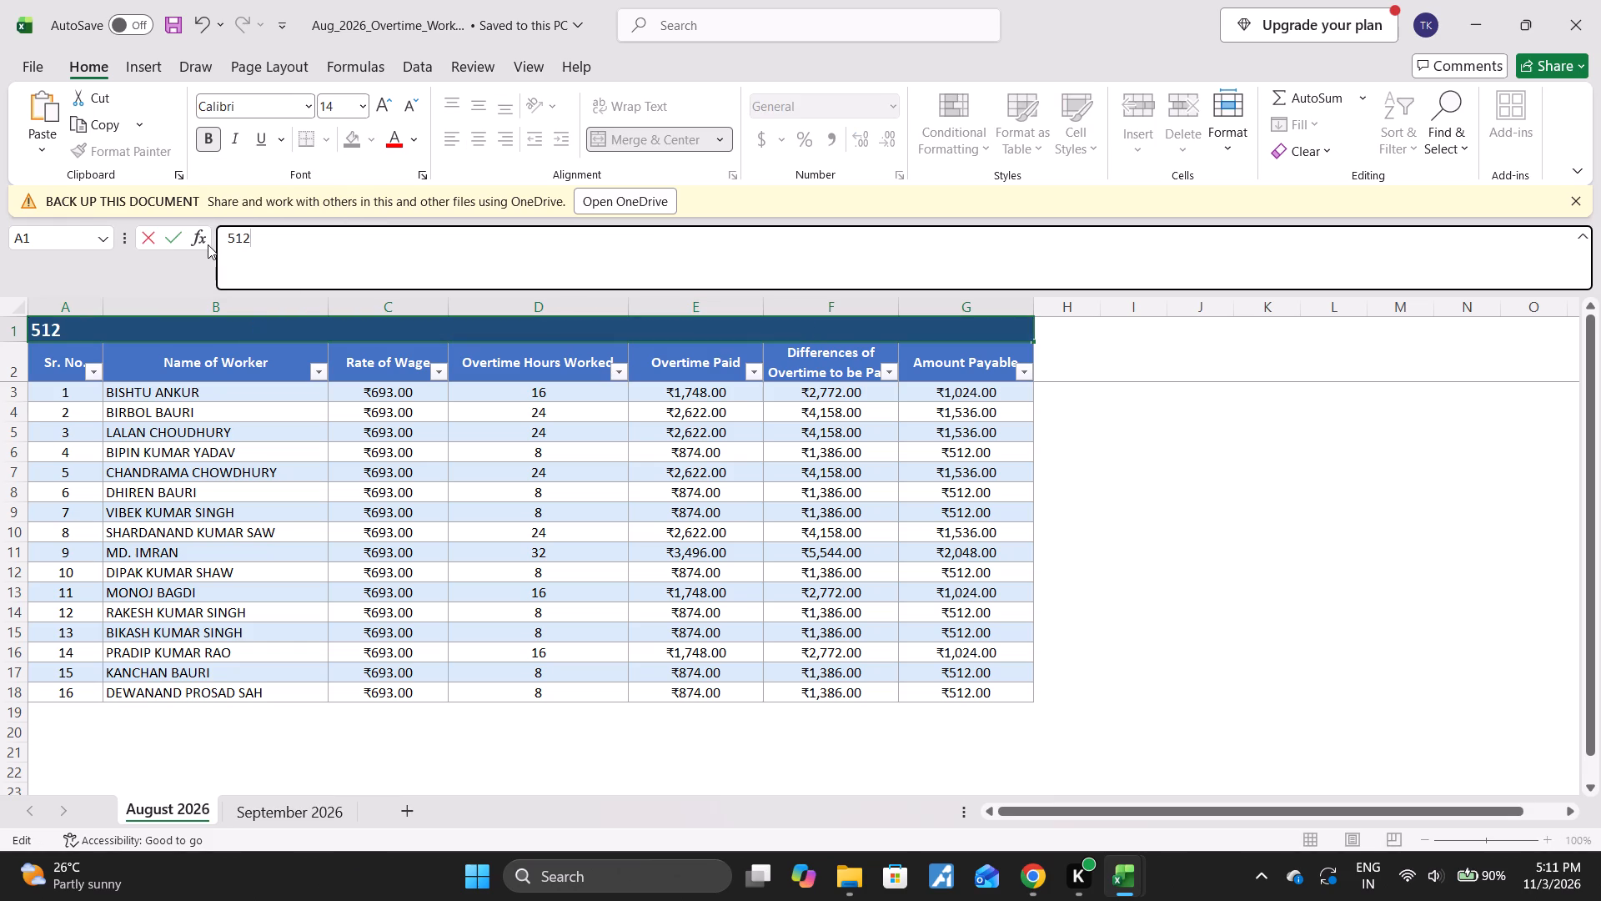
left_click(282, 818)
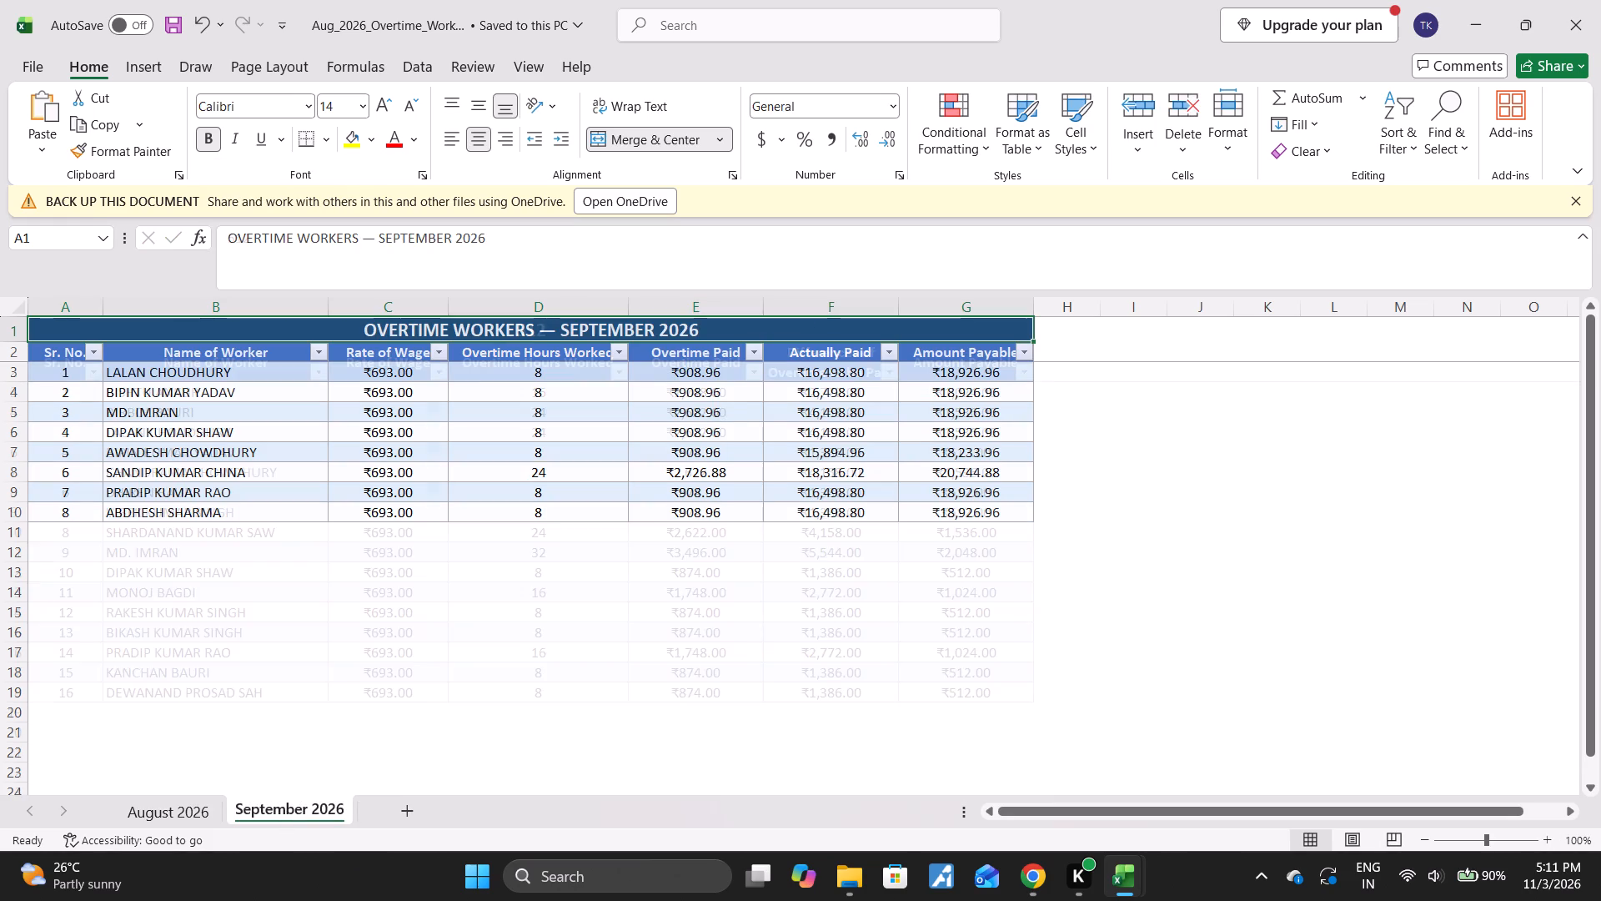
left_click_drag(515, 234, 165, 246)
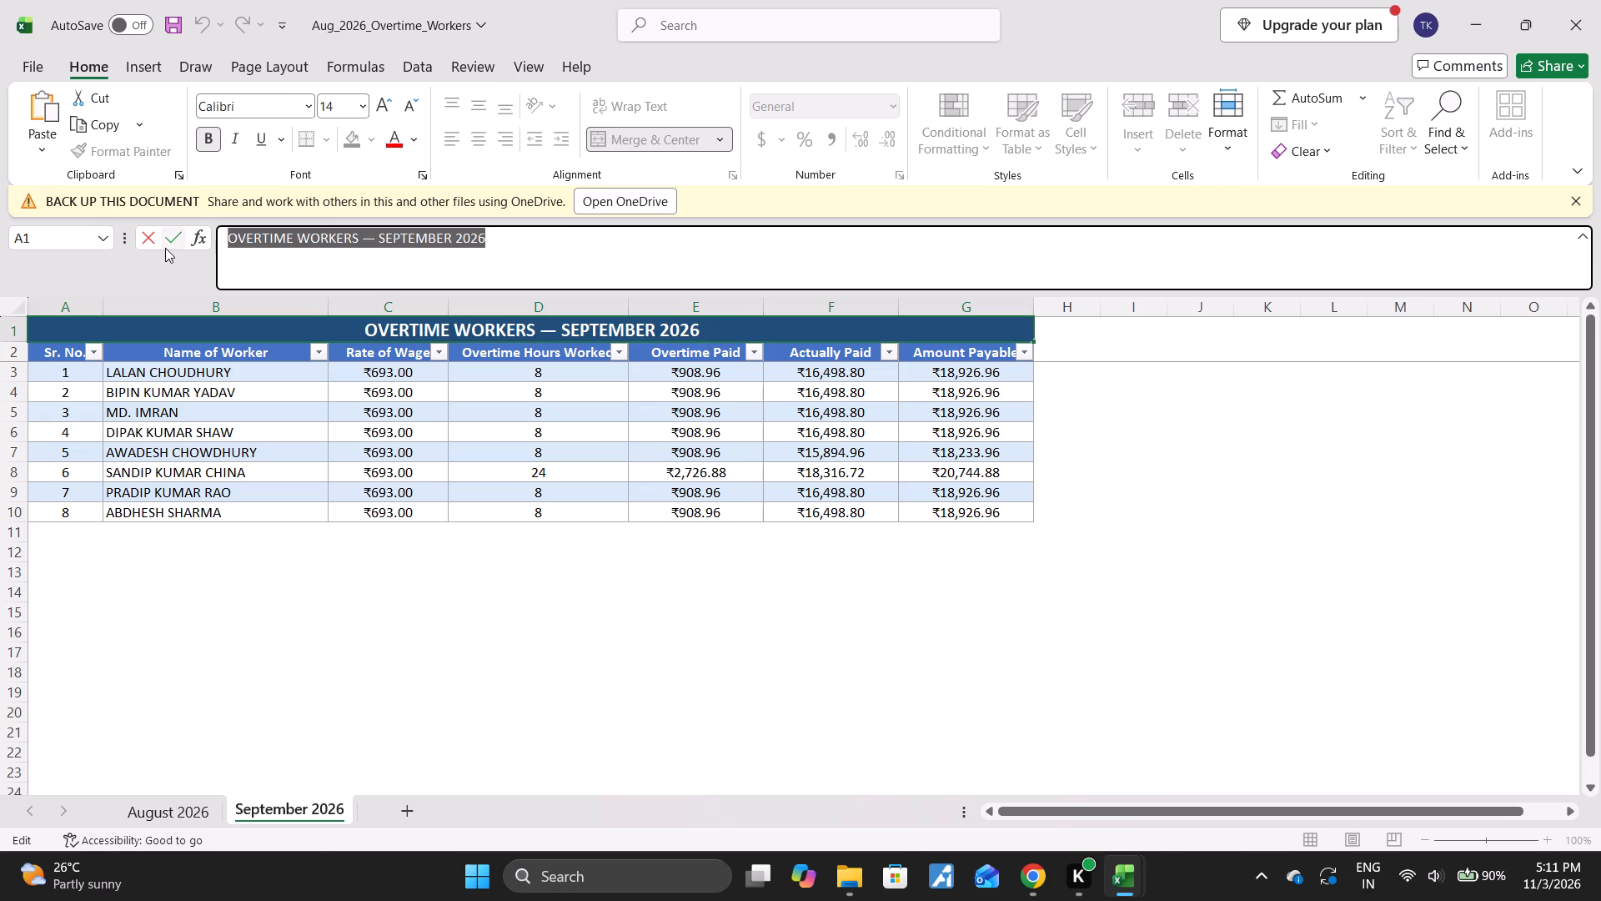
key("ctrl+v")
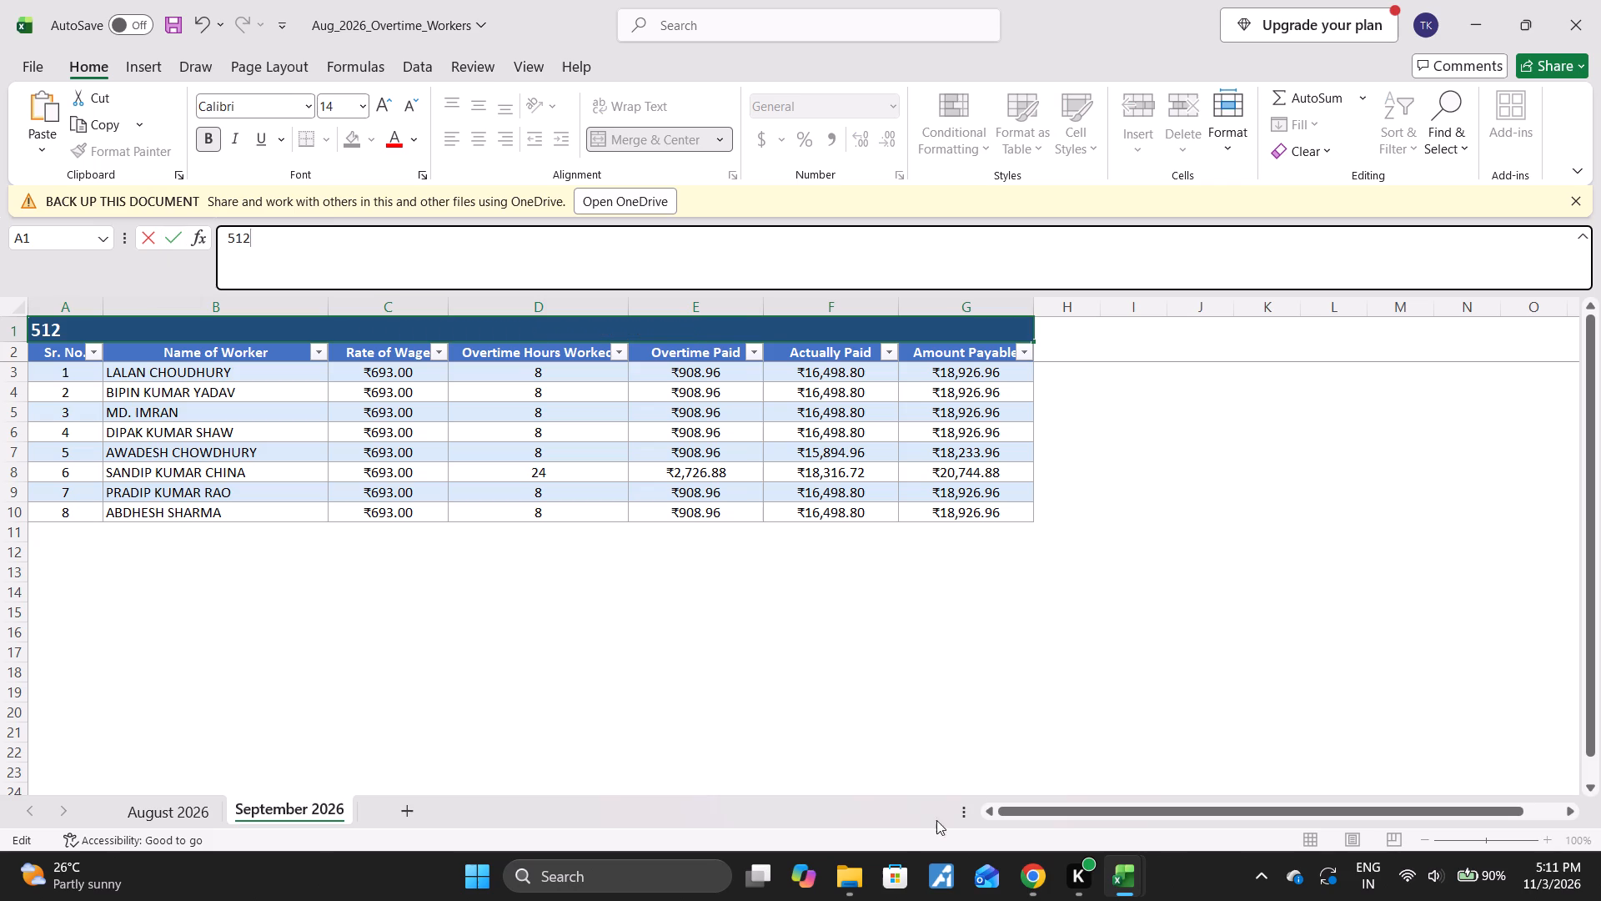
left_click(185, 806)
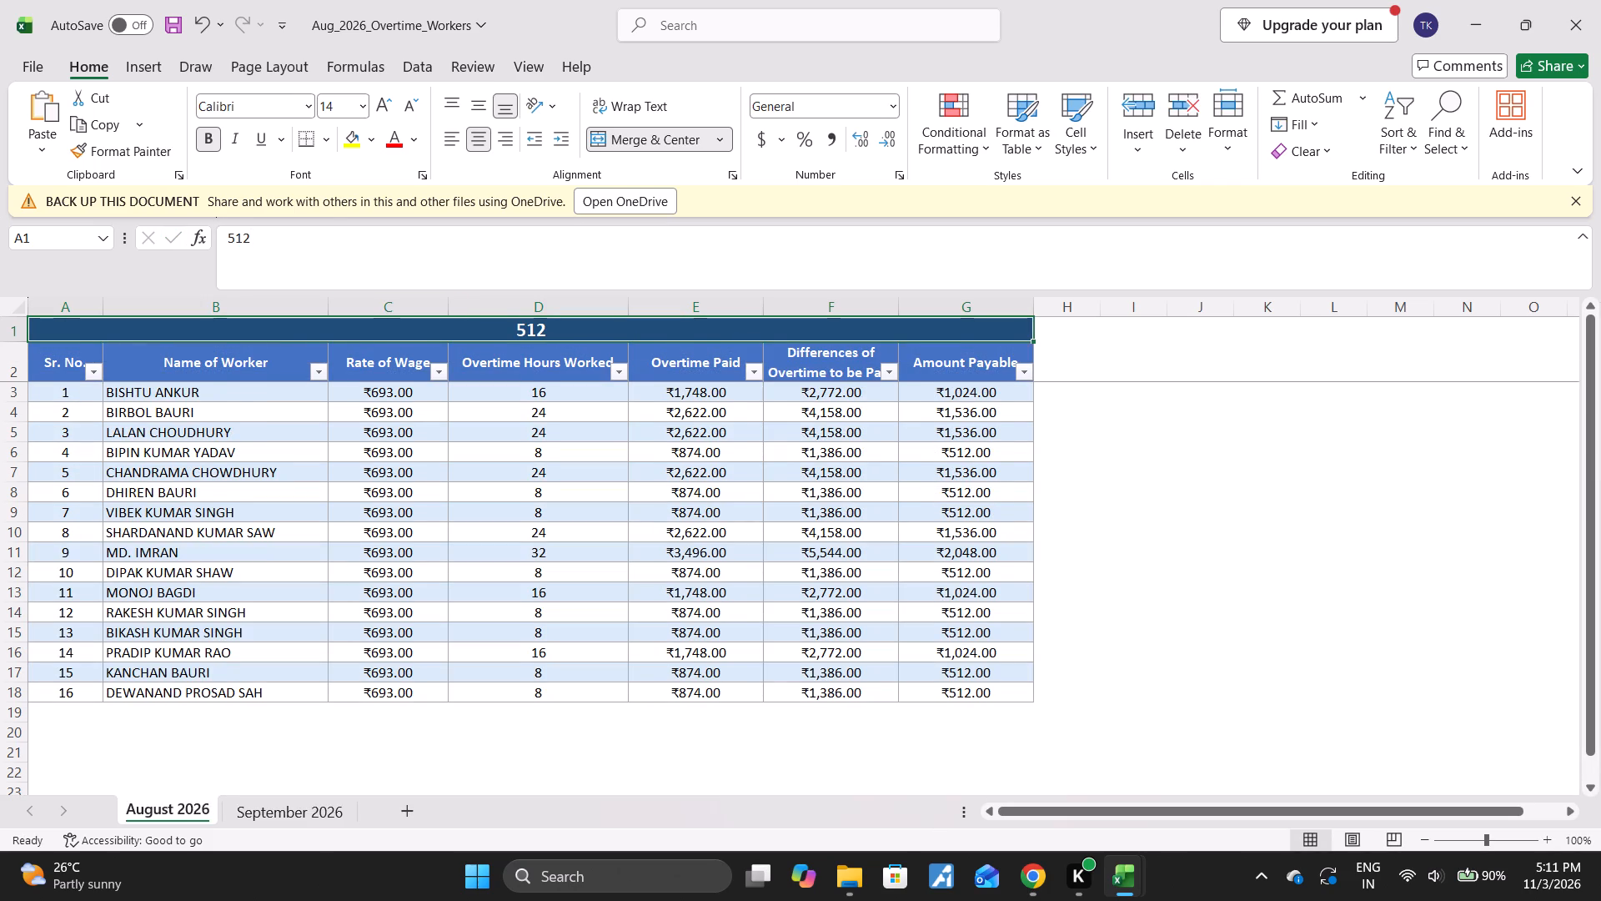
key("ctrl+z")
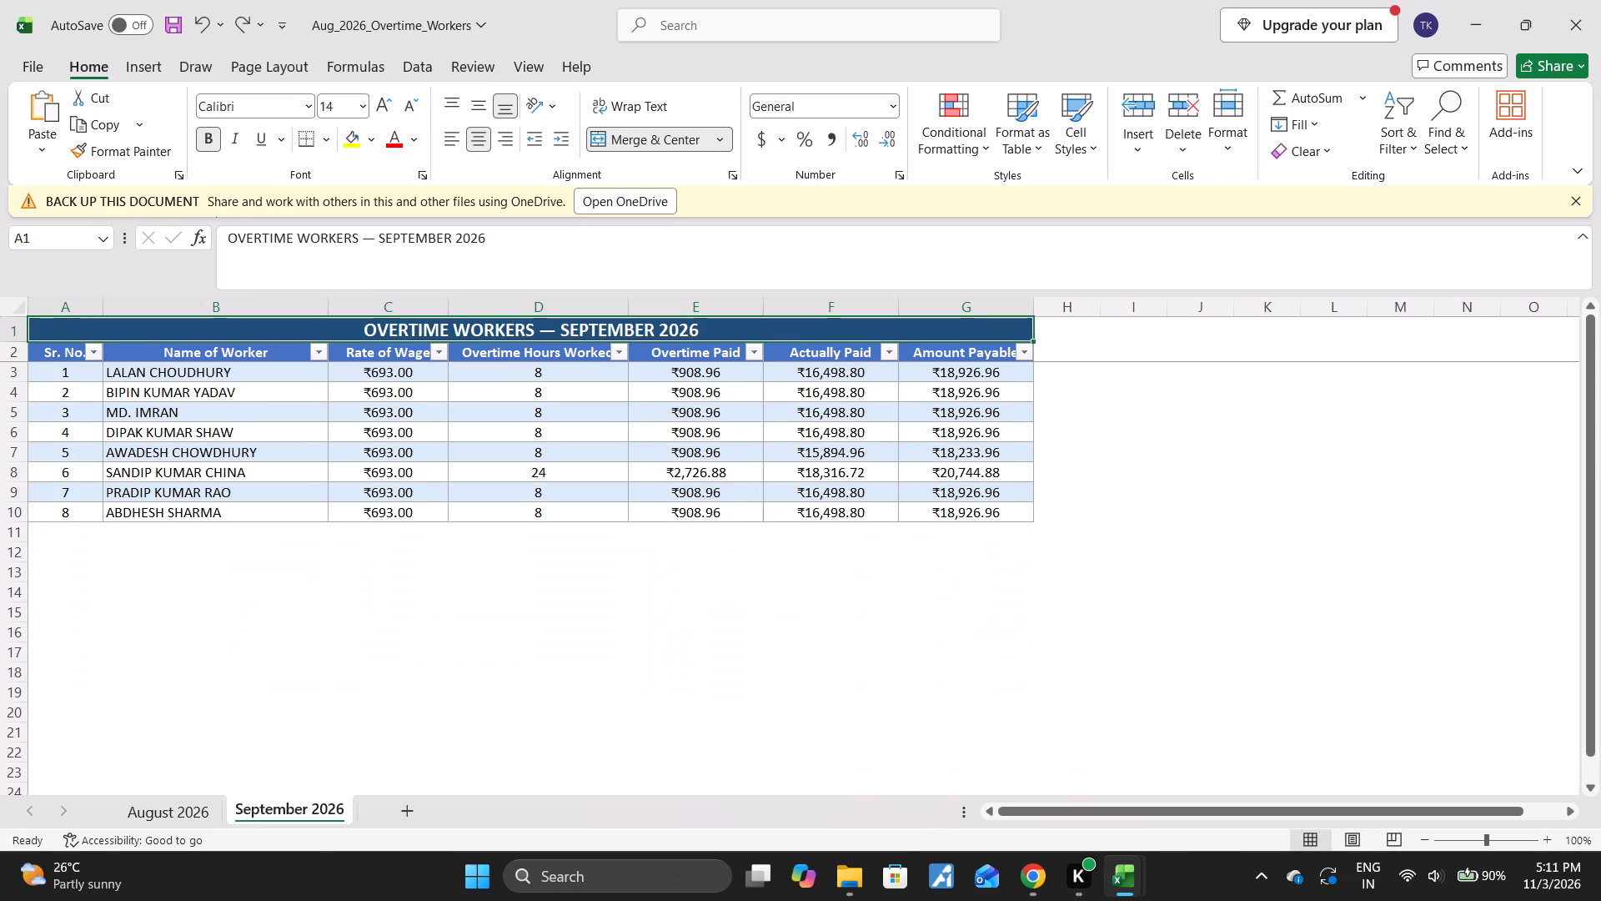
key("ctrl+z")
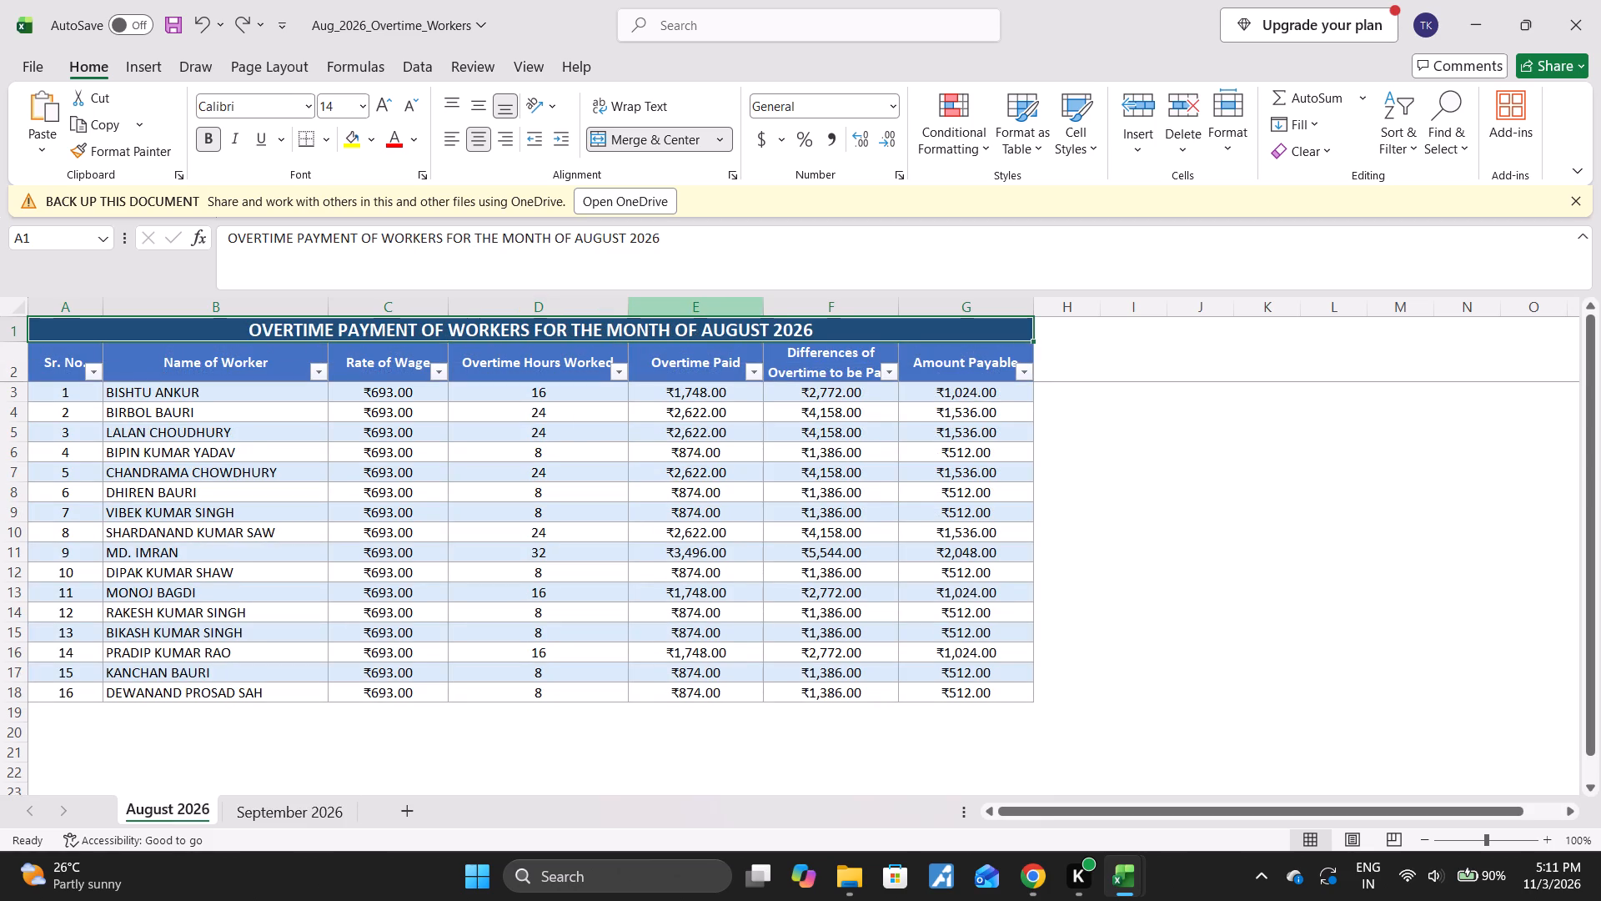
Copy the title text of the August 2026 sheet over the title in cell A1 of the September 2026 sheet.
left_click(815, 333)
left_click_drag(666, 233, 226, 244)
key("ctrl+c")
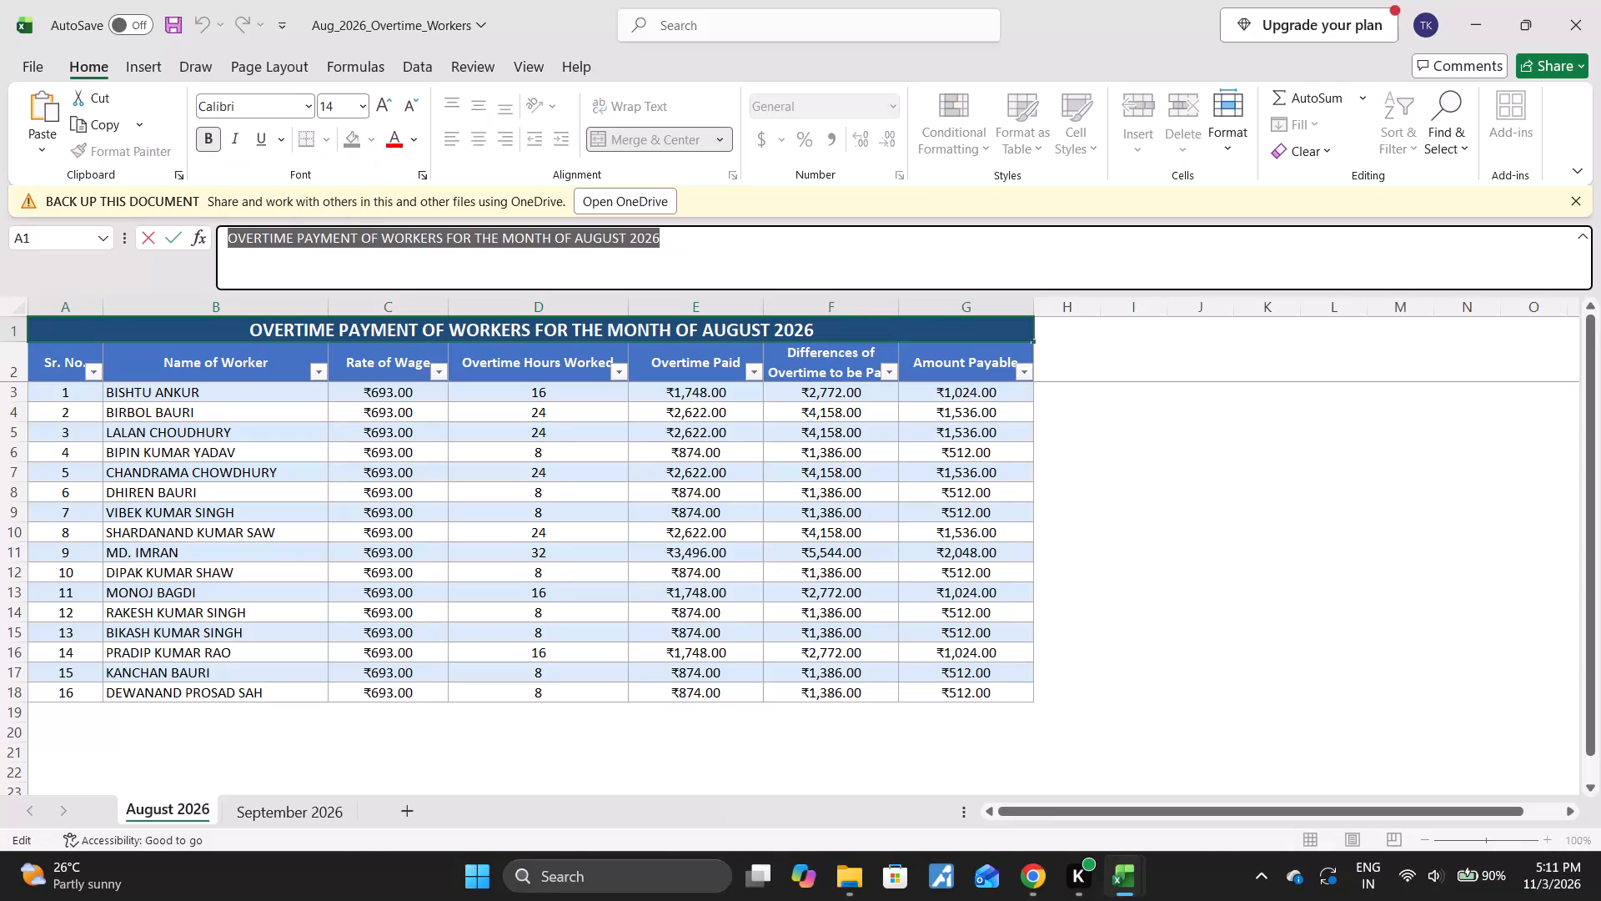
left_click(293, 808)
left_click_drag(498, 234, 212, 244)
key("ctrl+v")
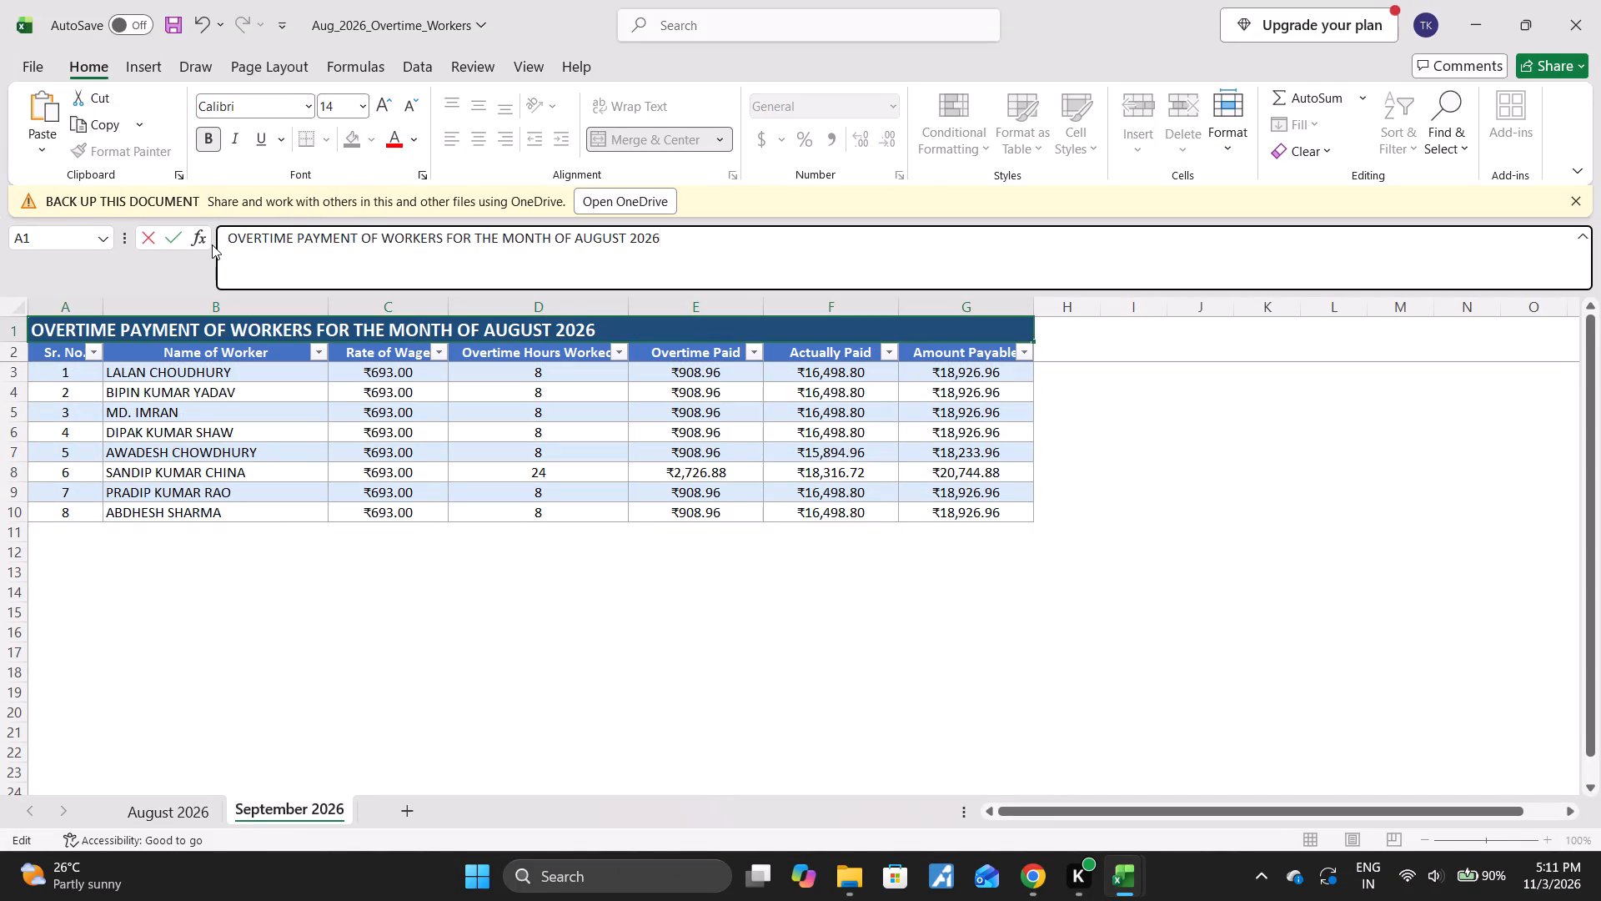
Replace the month in the September 2026 sheet's title so it reads OVERTIME PAYMENT OF WORKERS FOR THE MONTH OF SPETEMBER 2026.
left_click(628, 236)
left_click_drag(623, 238, 573, 235)
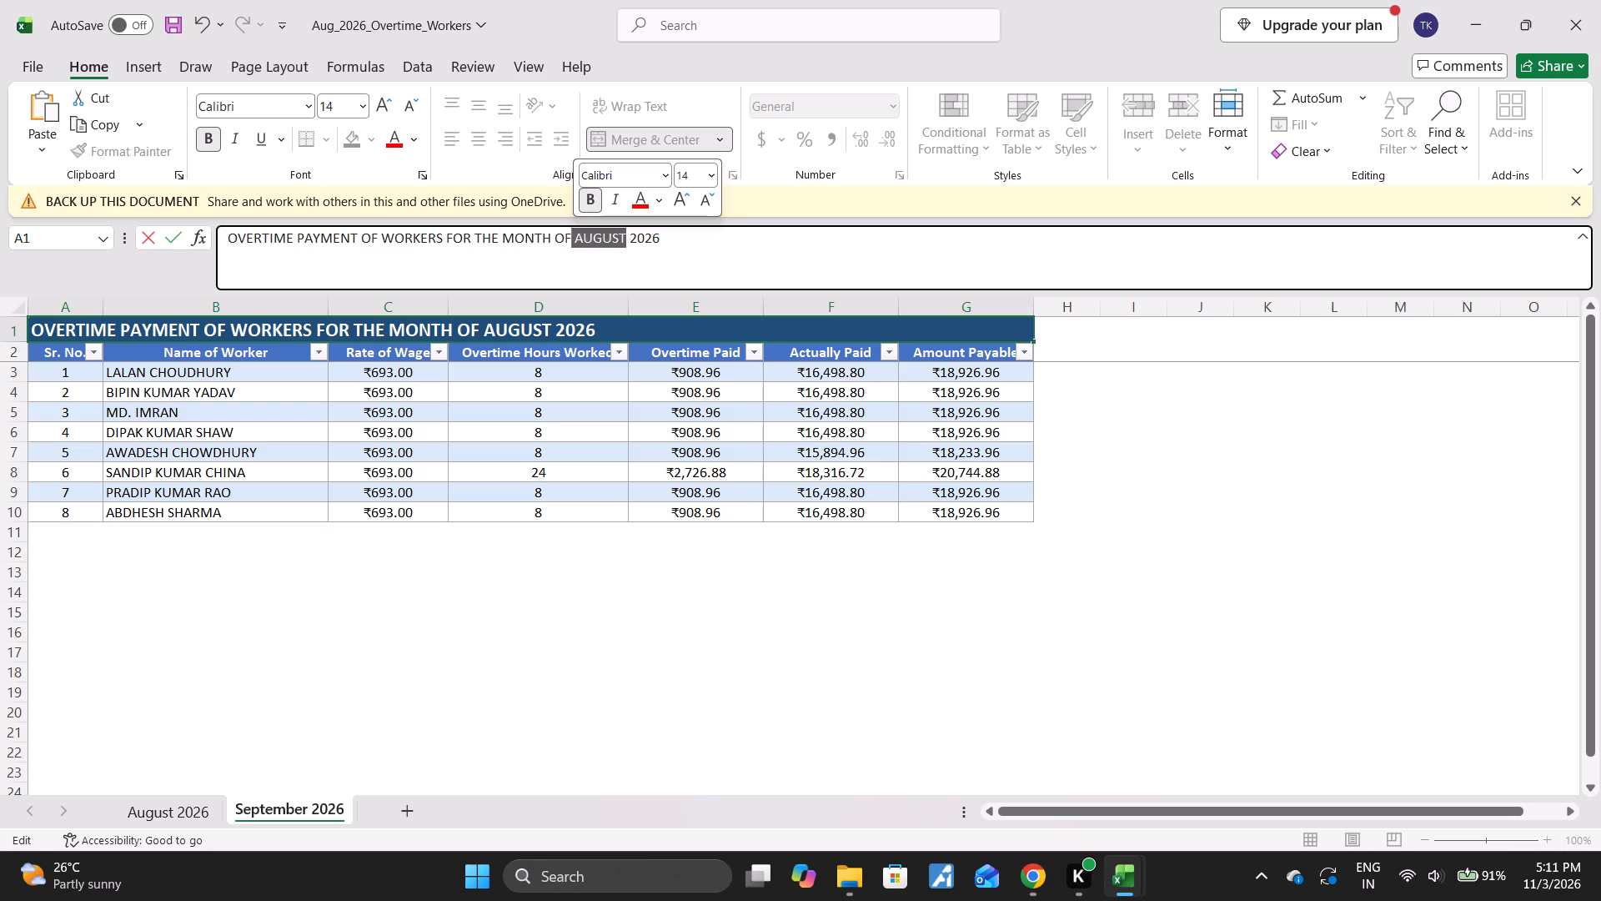
type("SEP")
type("TE")
key("m")
key("BackSpace")
key("BackSpace")
key("BackSpace")
key("BackSpace")
key("BackSpace")
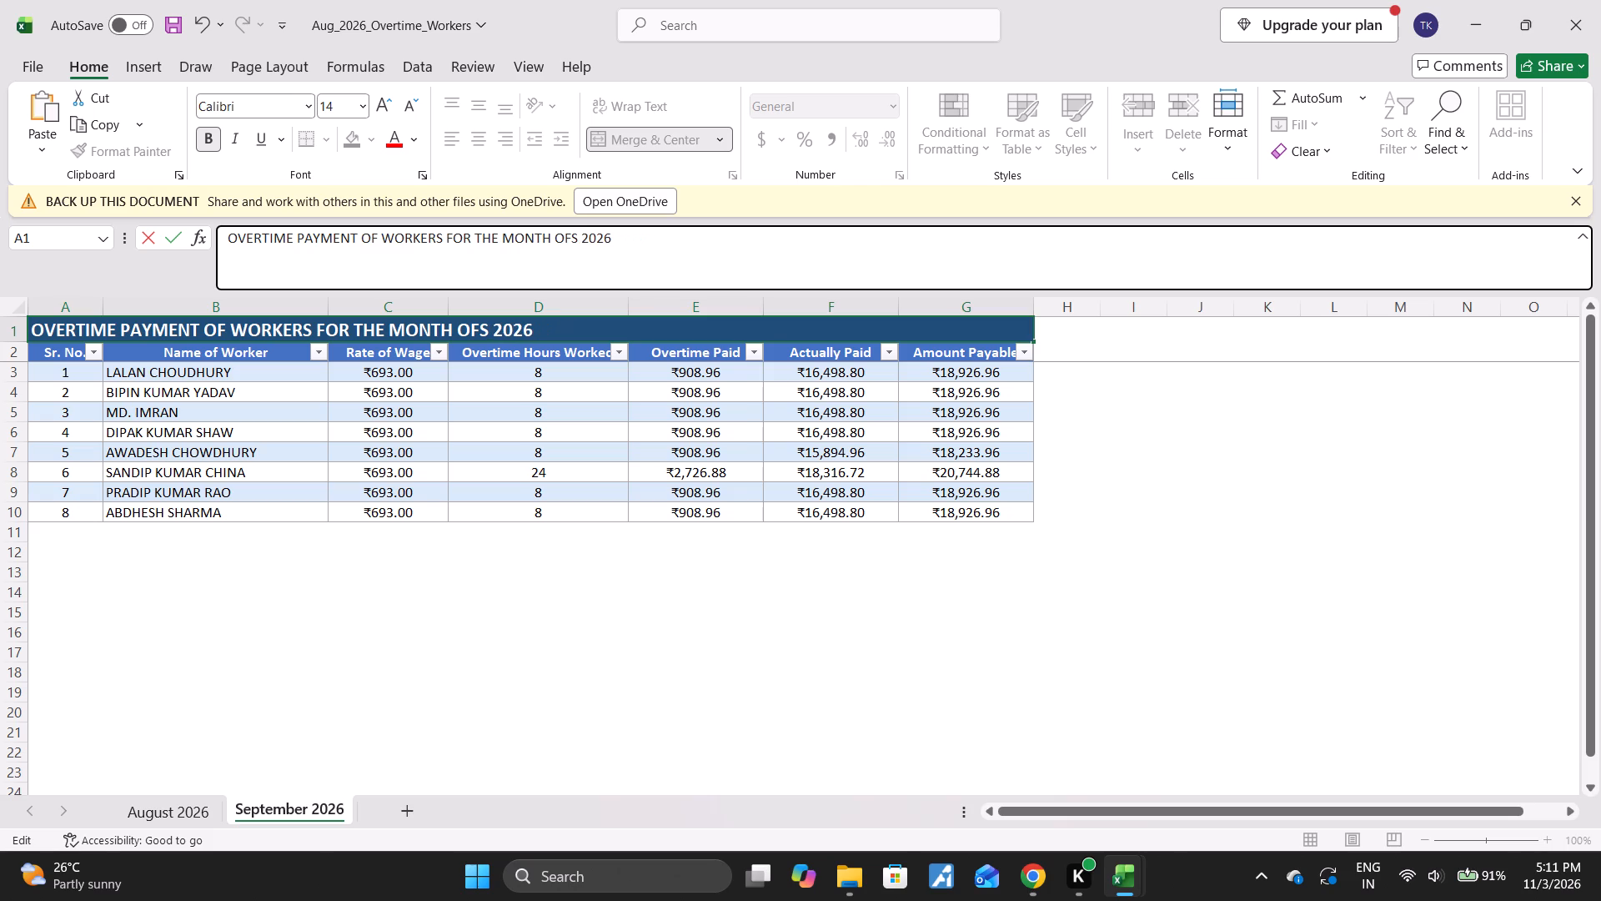
key("BackSpace")
key("space")
type("SPETEM")
type("BER")
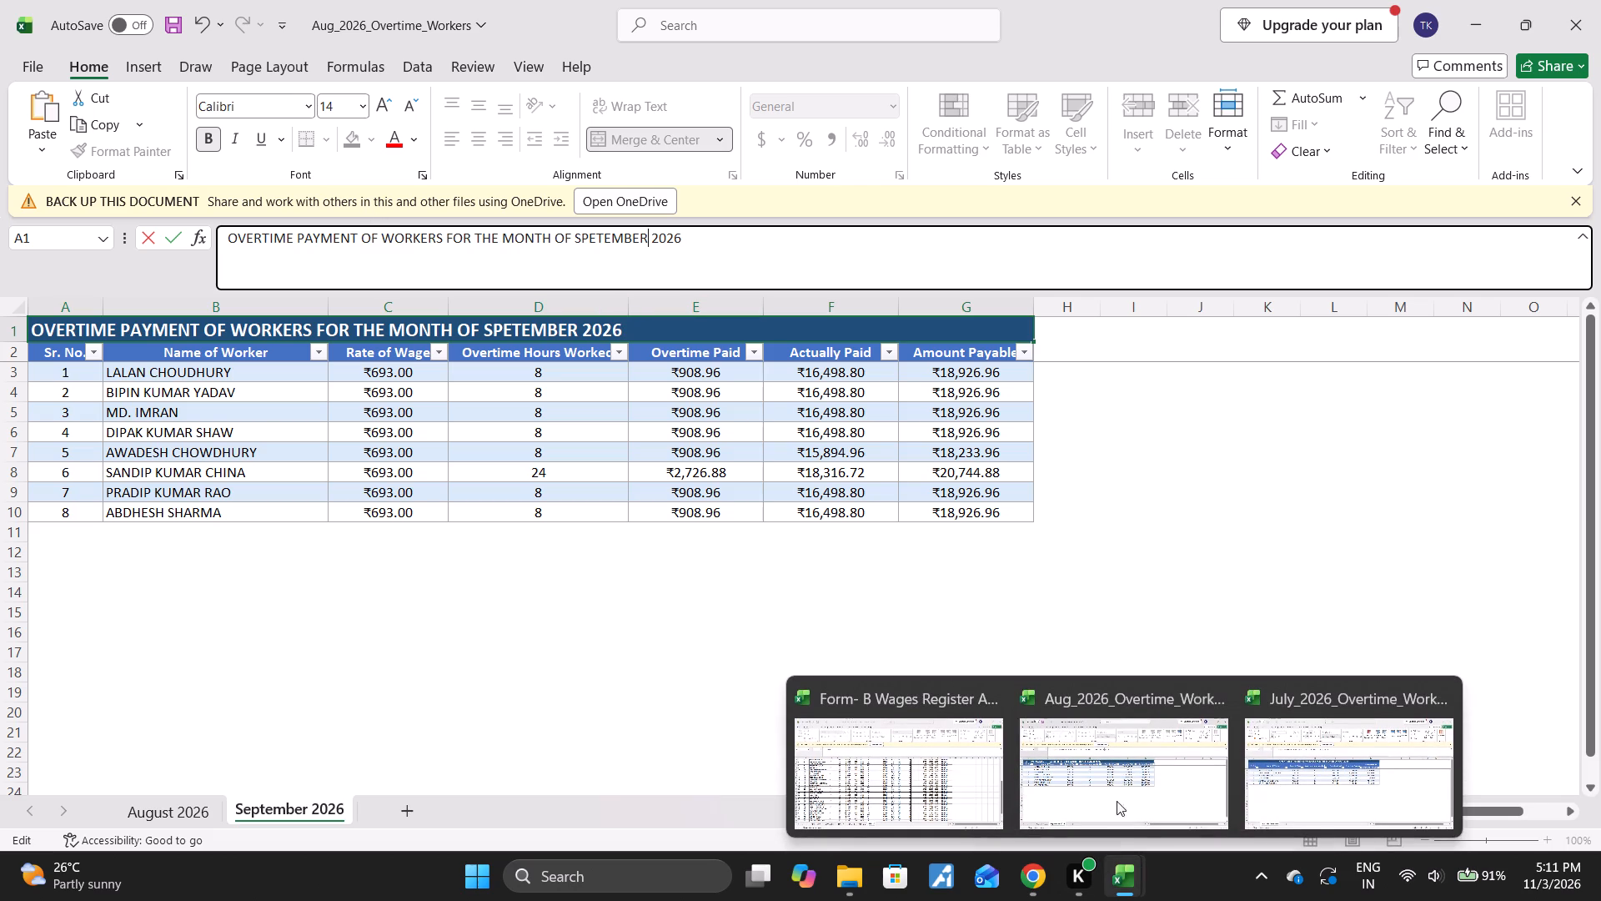
Copy the header text "Differences of Overtime to be Paid" from the July workbook into cell G2 of the September 2026 sheet.
left_click(1317, 755)
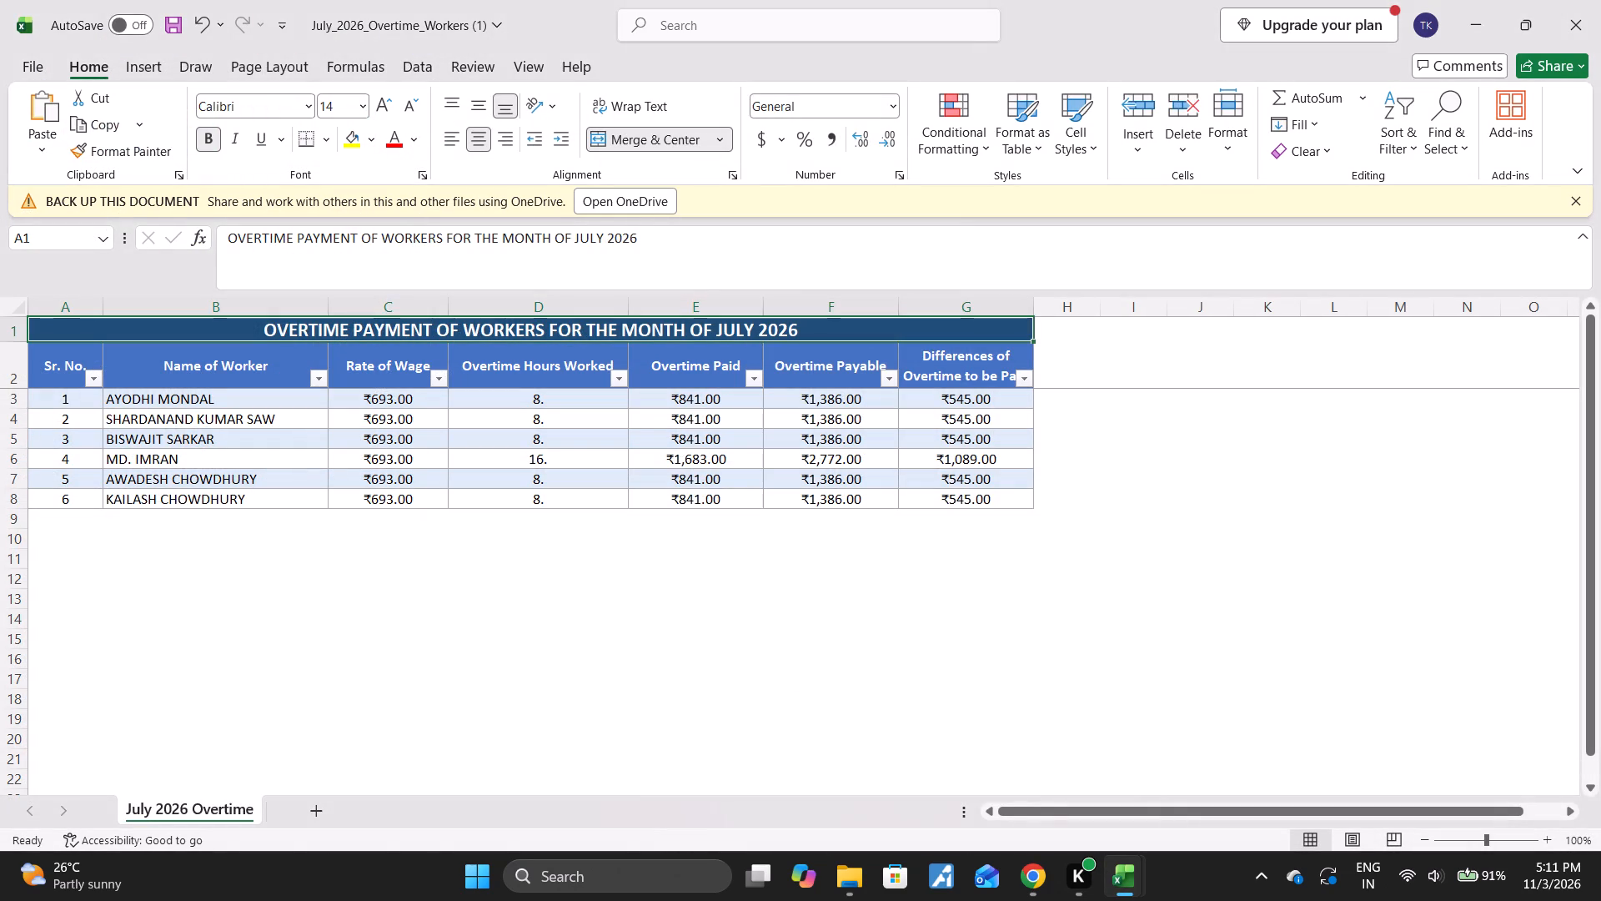
left_click(969, 368)
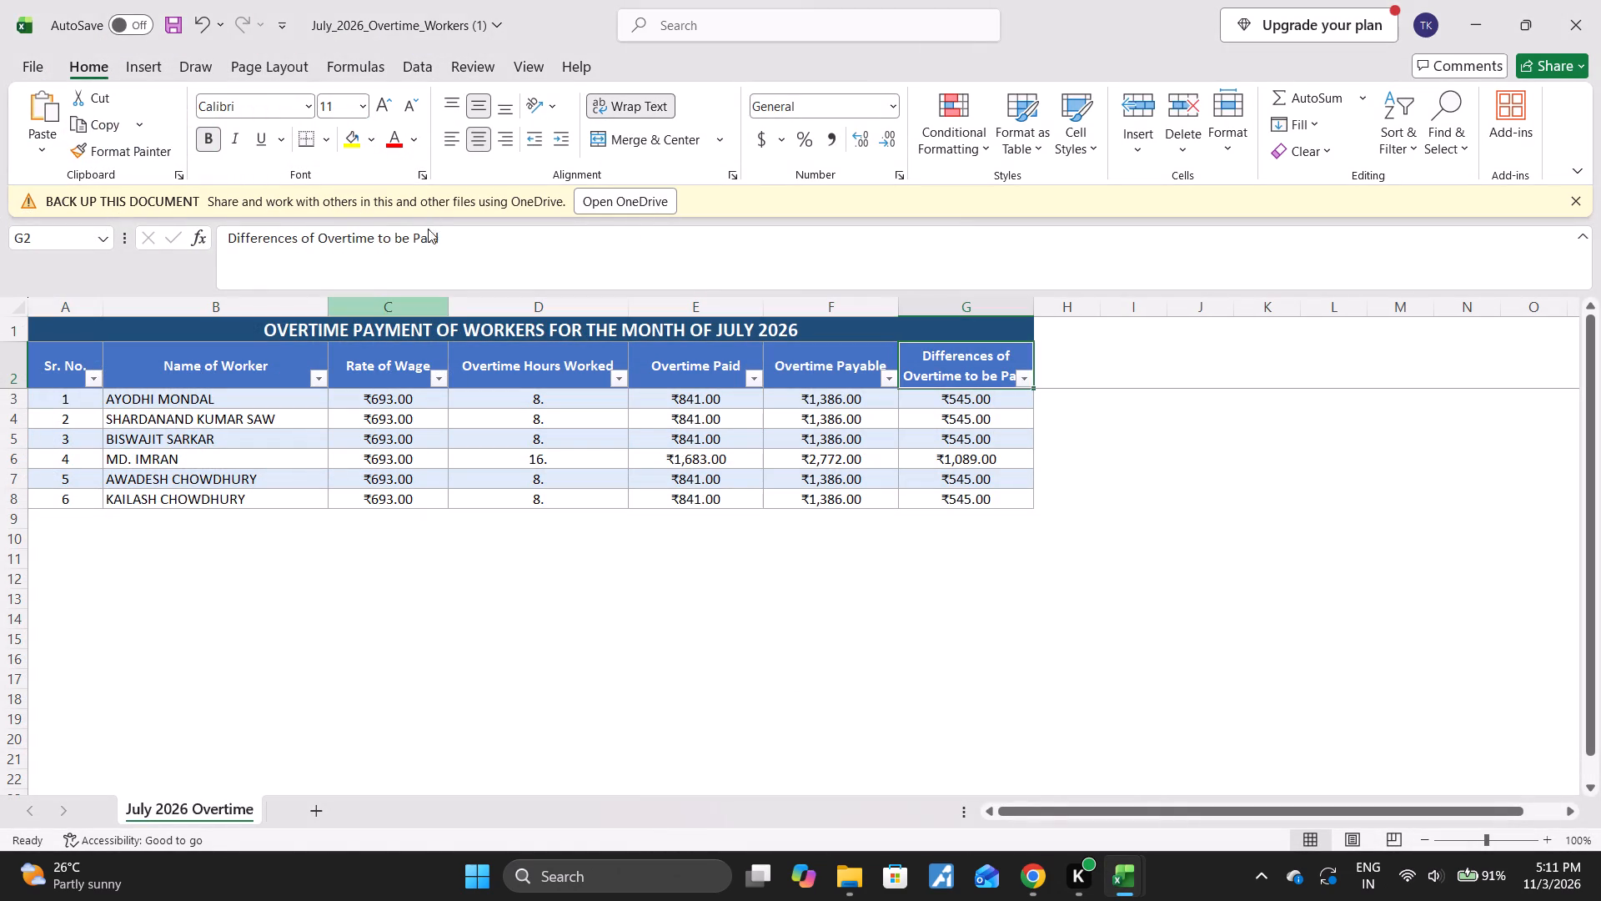
left_click_drag(451, 235, 191, 239)
key("ctrl+c")
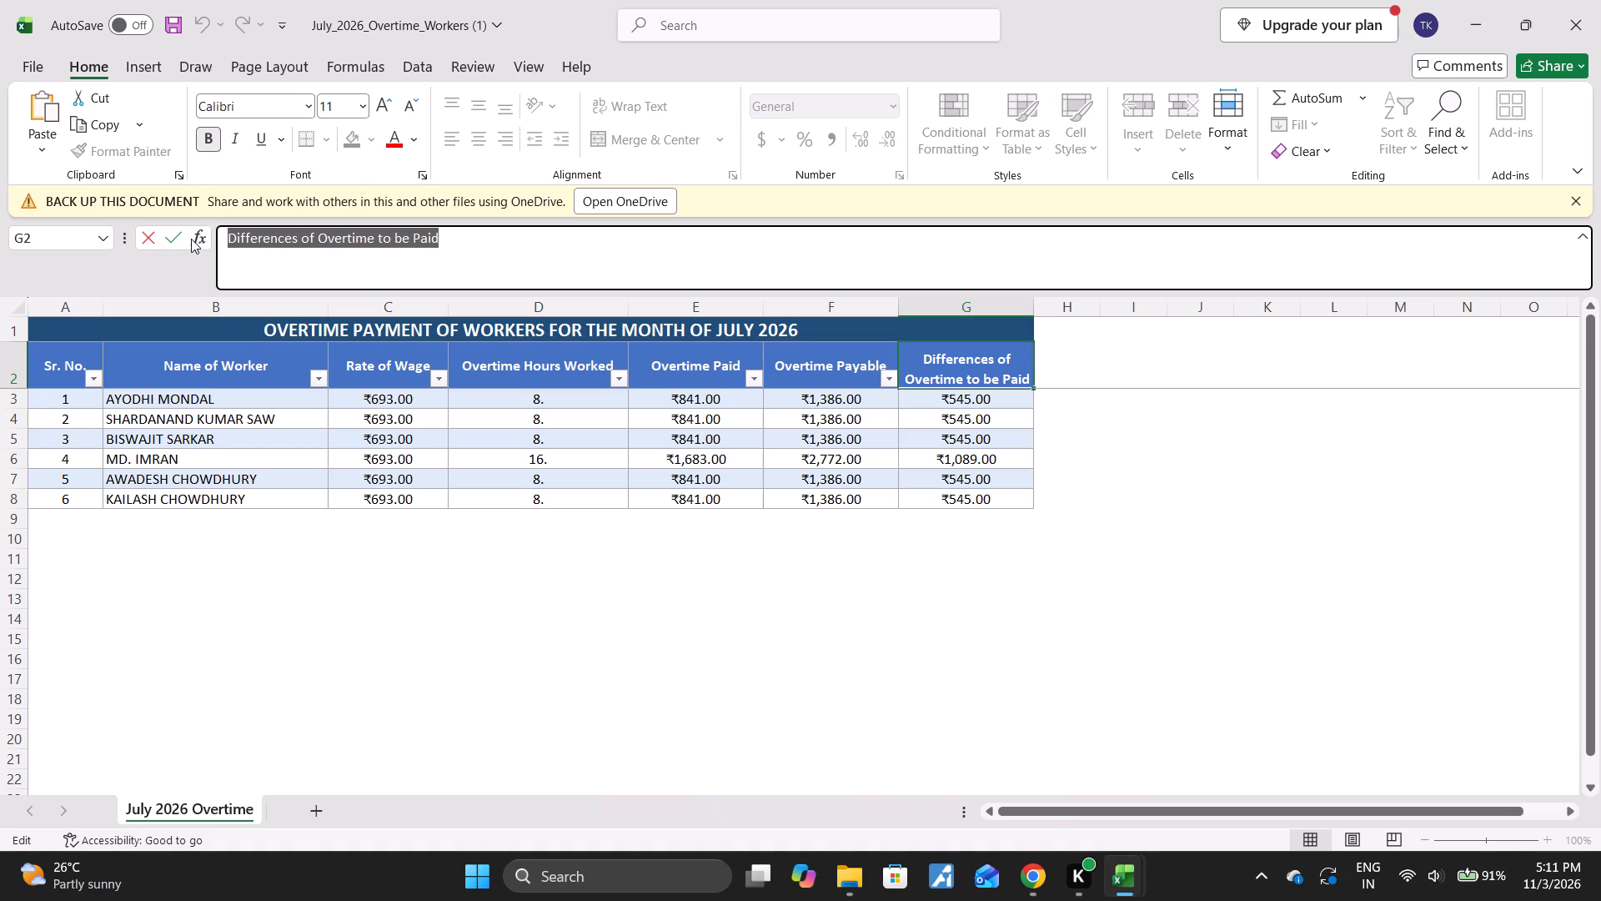
key("alt+Tab")
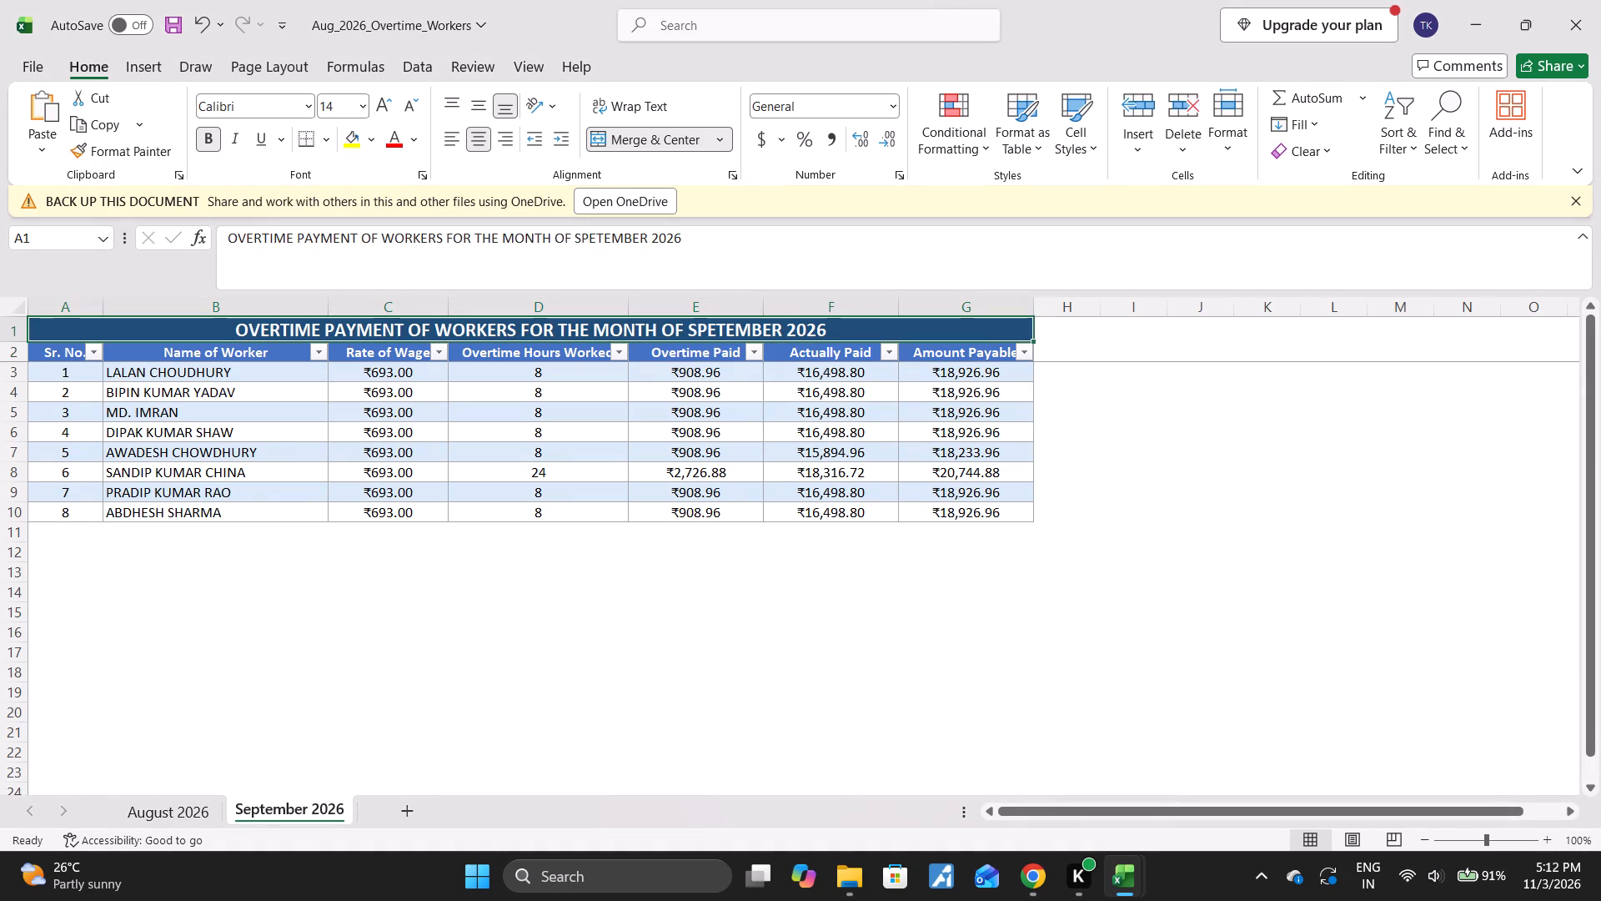
left_click(991, 356)
left_click_drag(336, 242, 127, 246)
key("ctrl+v")
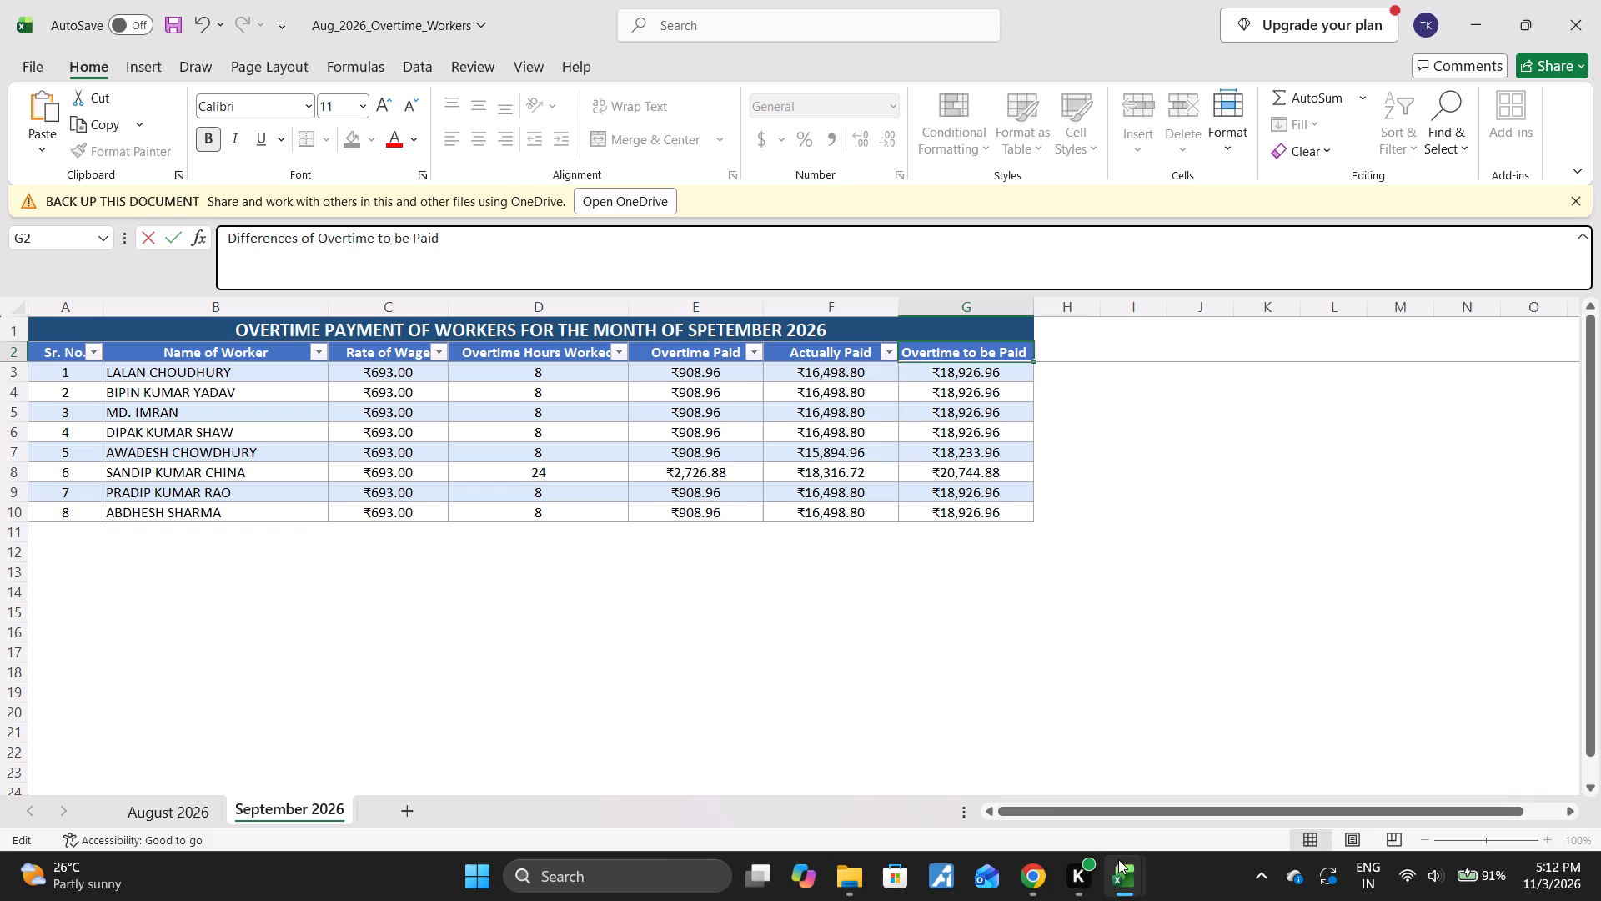
Copy the header text "Overtime Payable" from the July workbook into cell F2 of the September 2026 sheet.
key("alt+Tab")
left_click(800, 380)
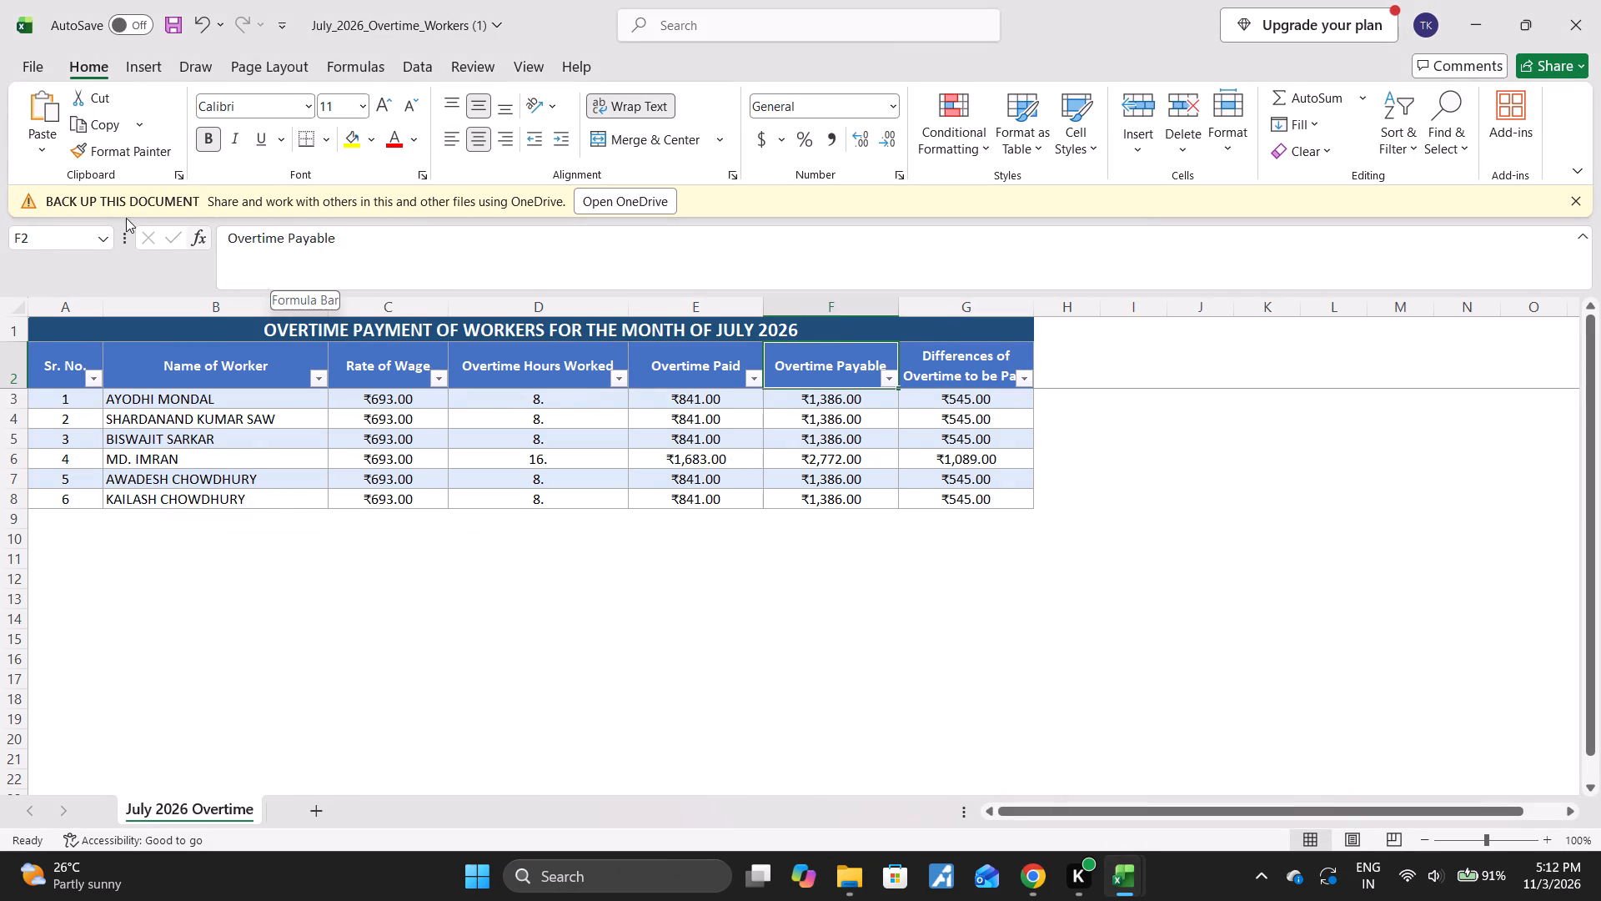
left_click_drag(339, 237, 144, 248)
key("ctrl+c")
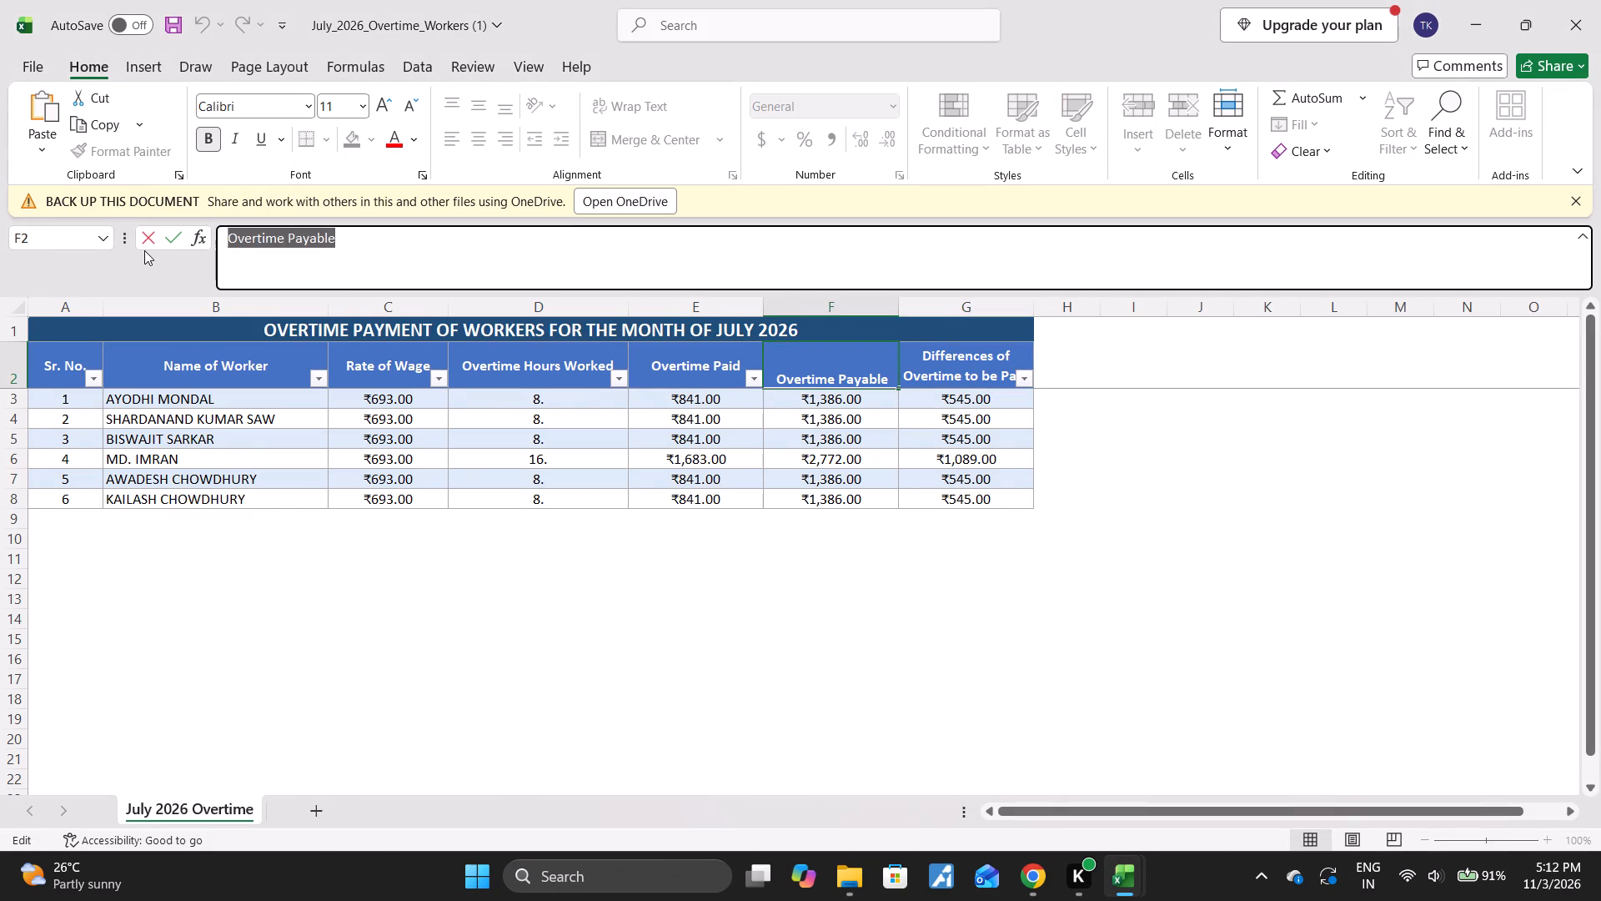
key("alt+Tab")
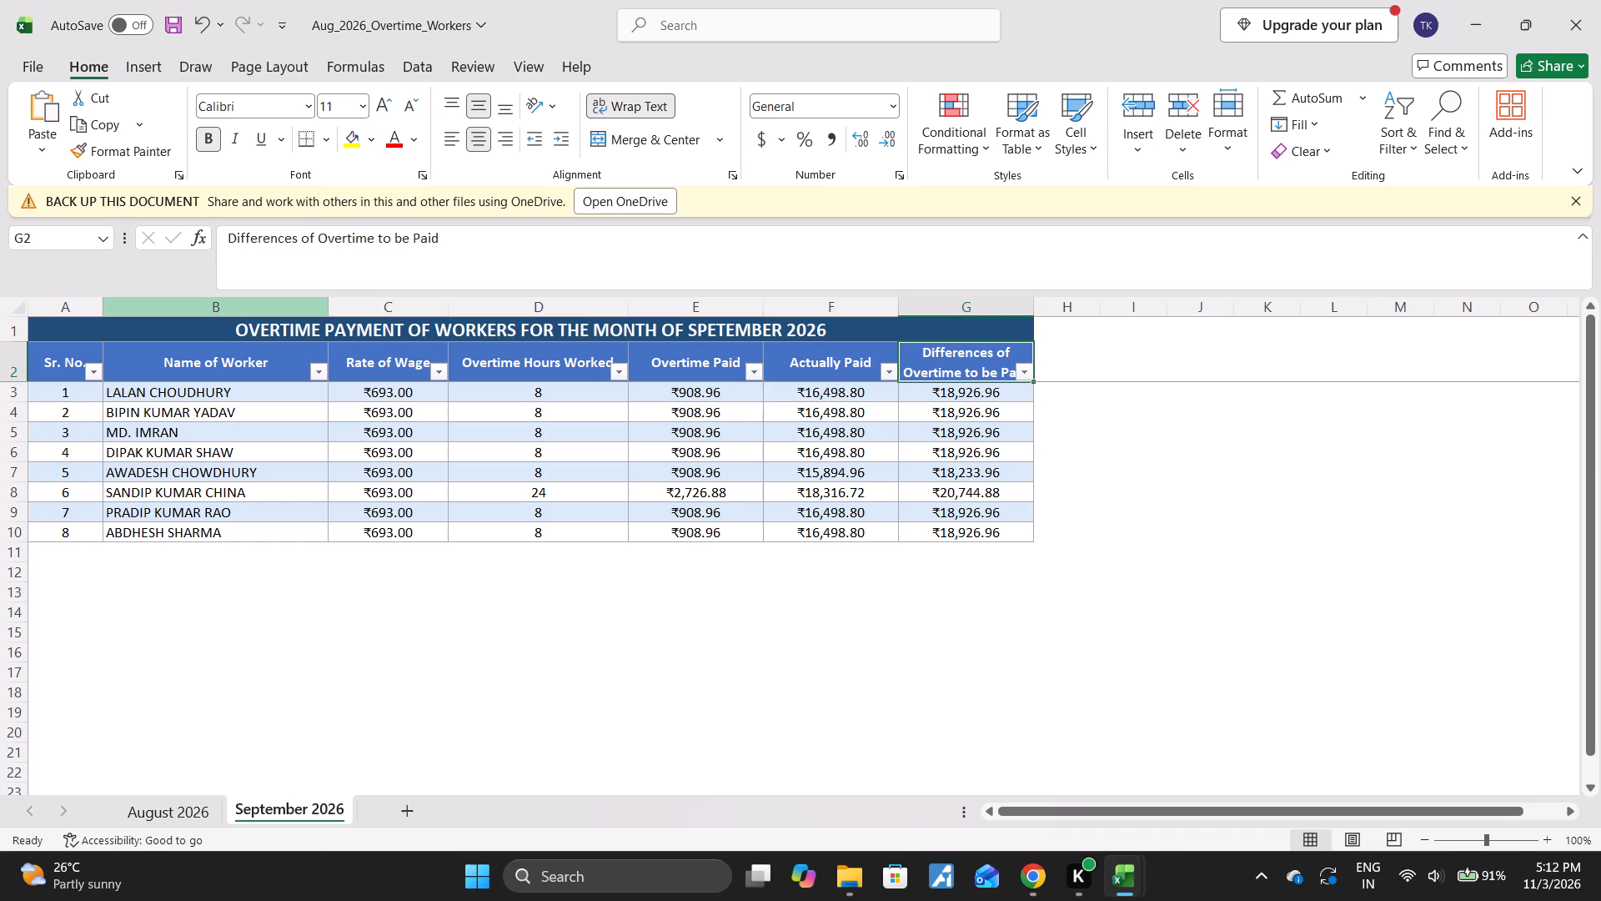
left_click(803, 362)
left_click_drag(319, 242, 195, 243)
key("ctrl+v")
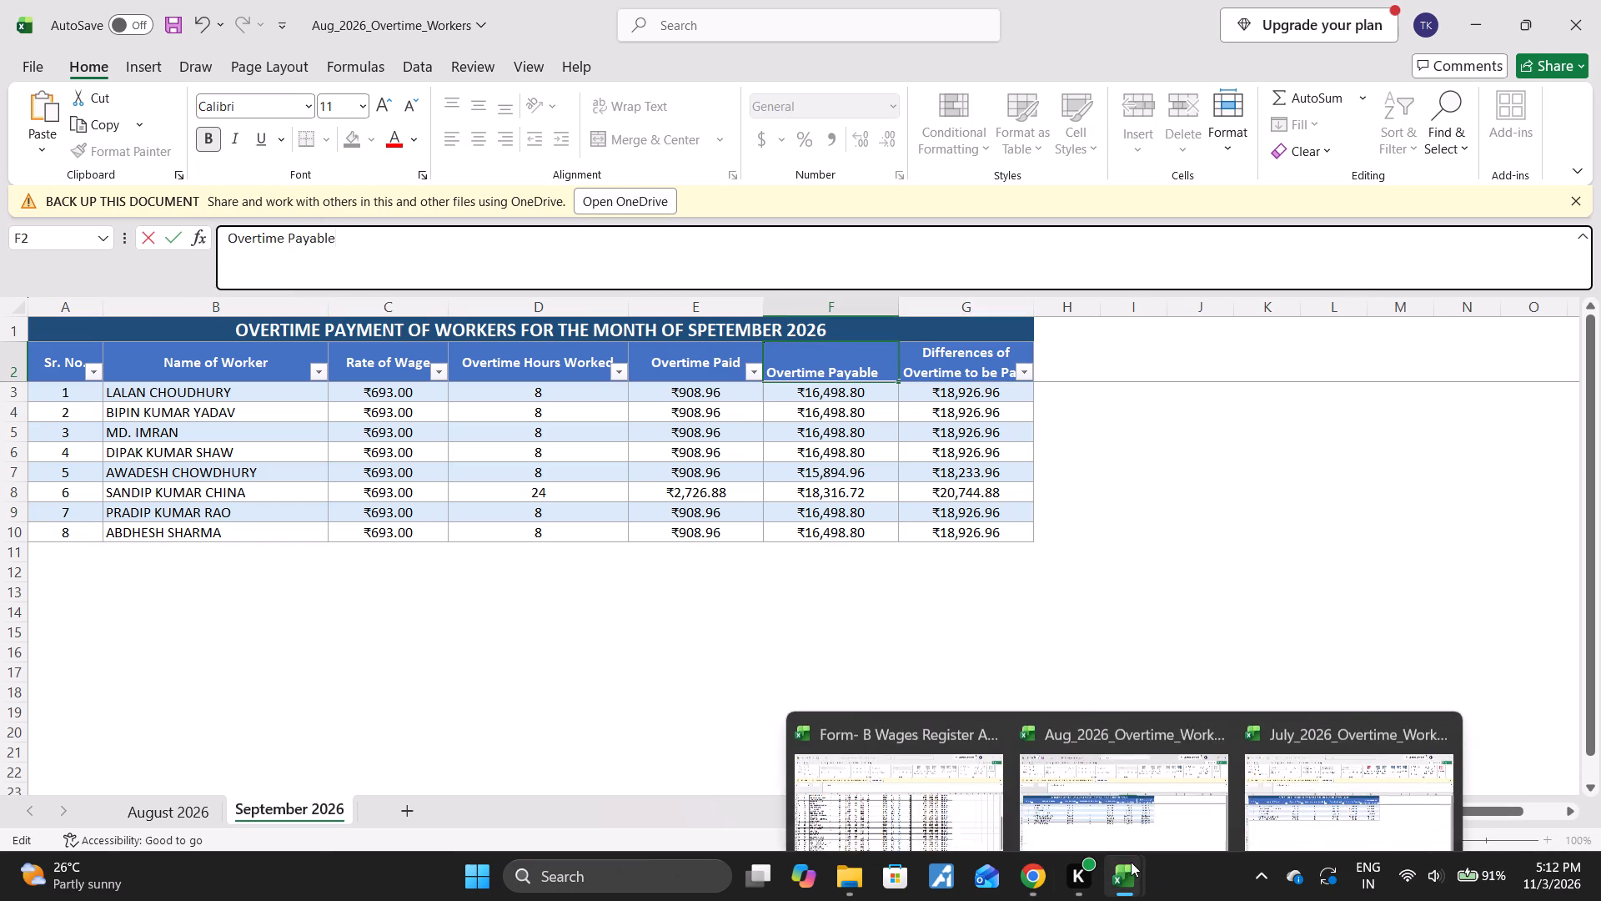
left_click(1338, 763)
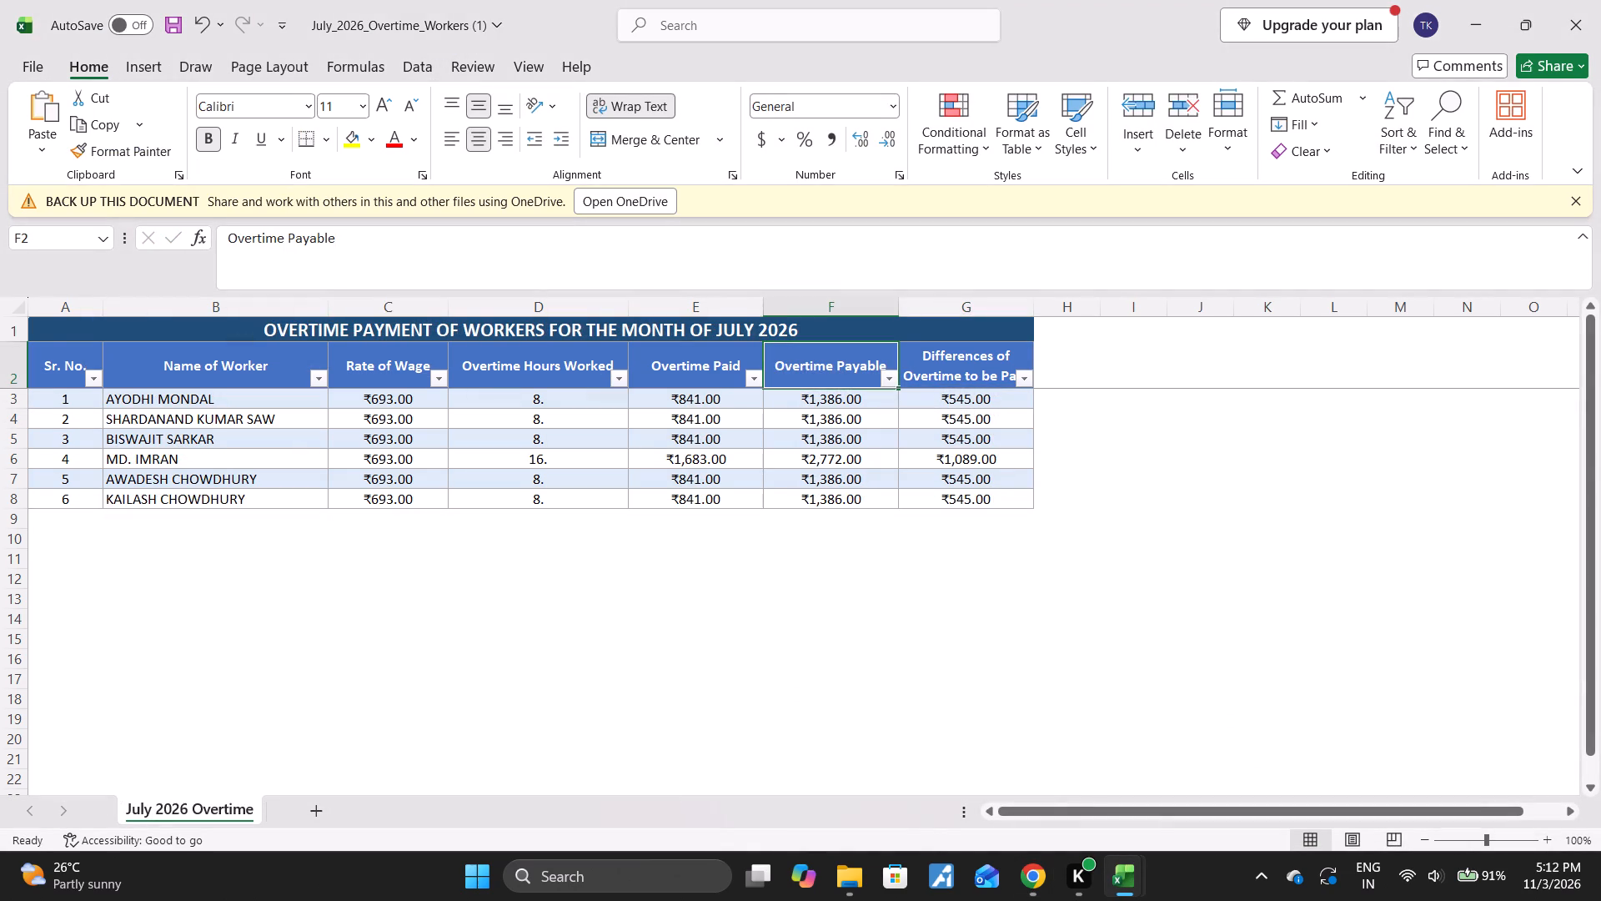
key("alt+Tab")
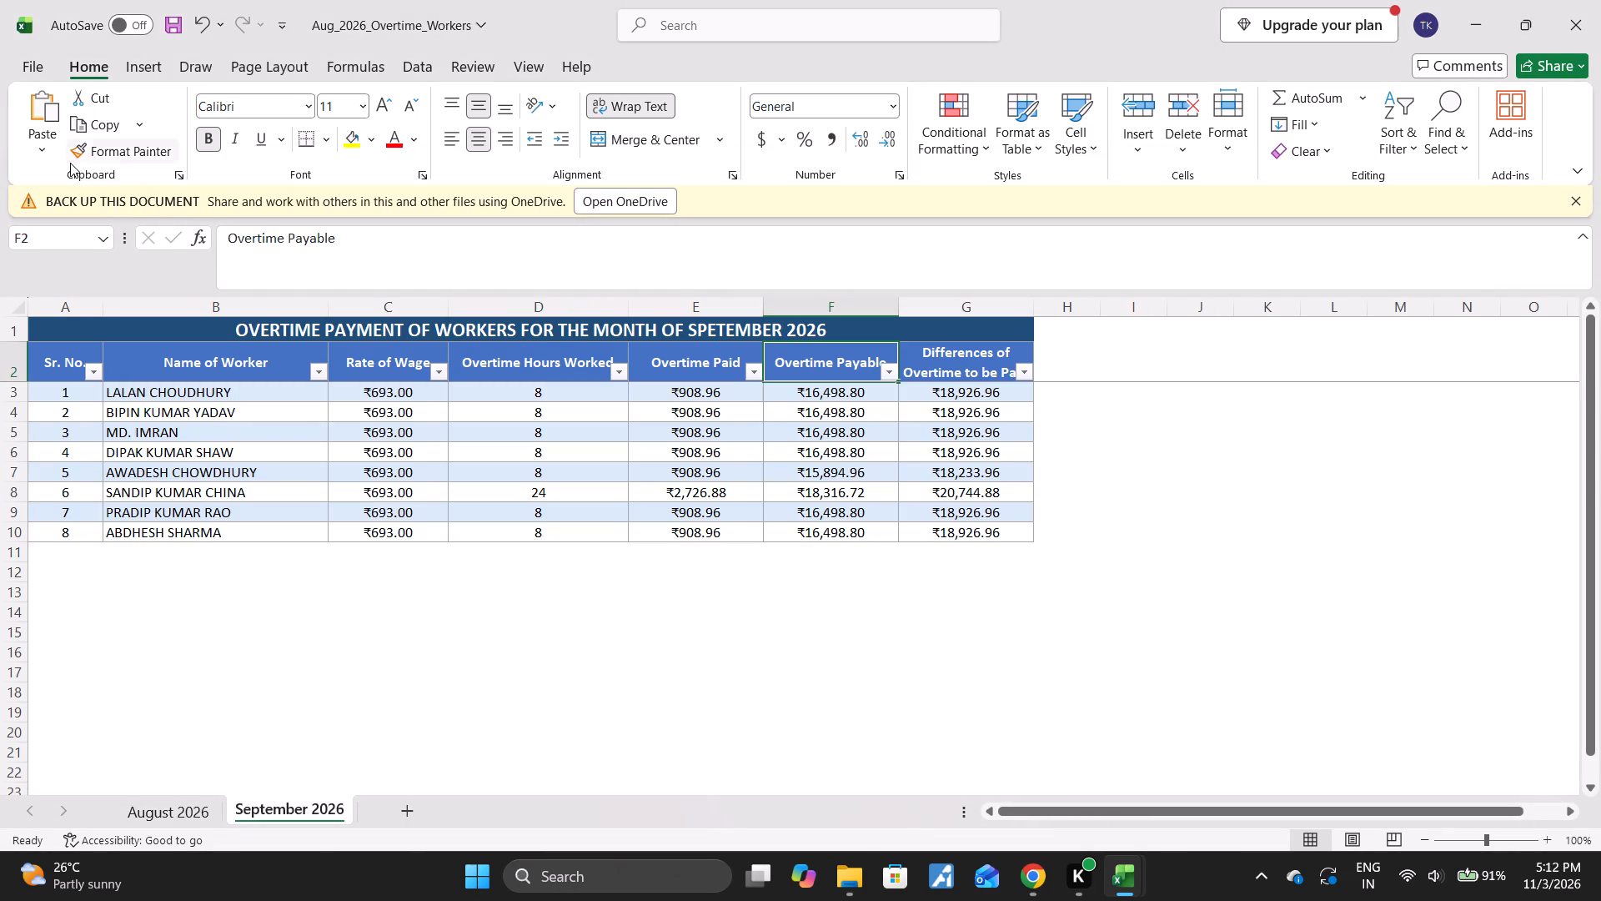
Replace the header in cell F2 of the August 2026 sheet with the copied text "Overtime Payable".
left_click(180, 813)
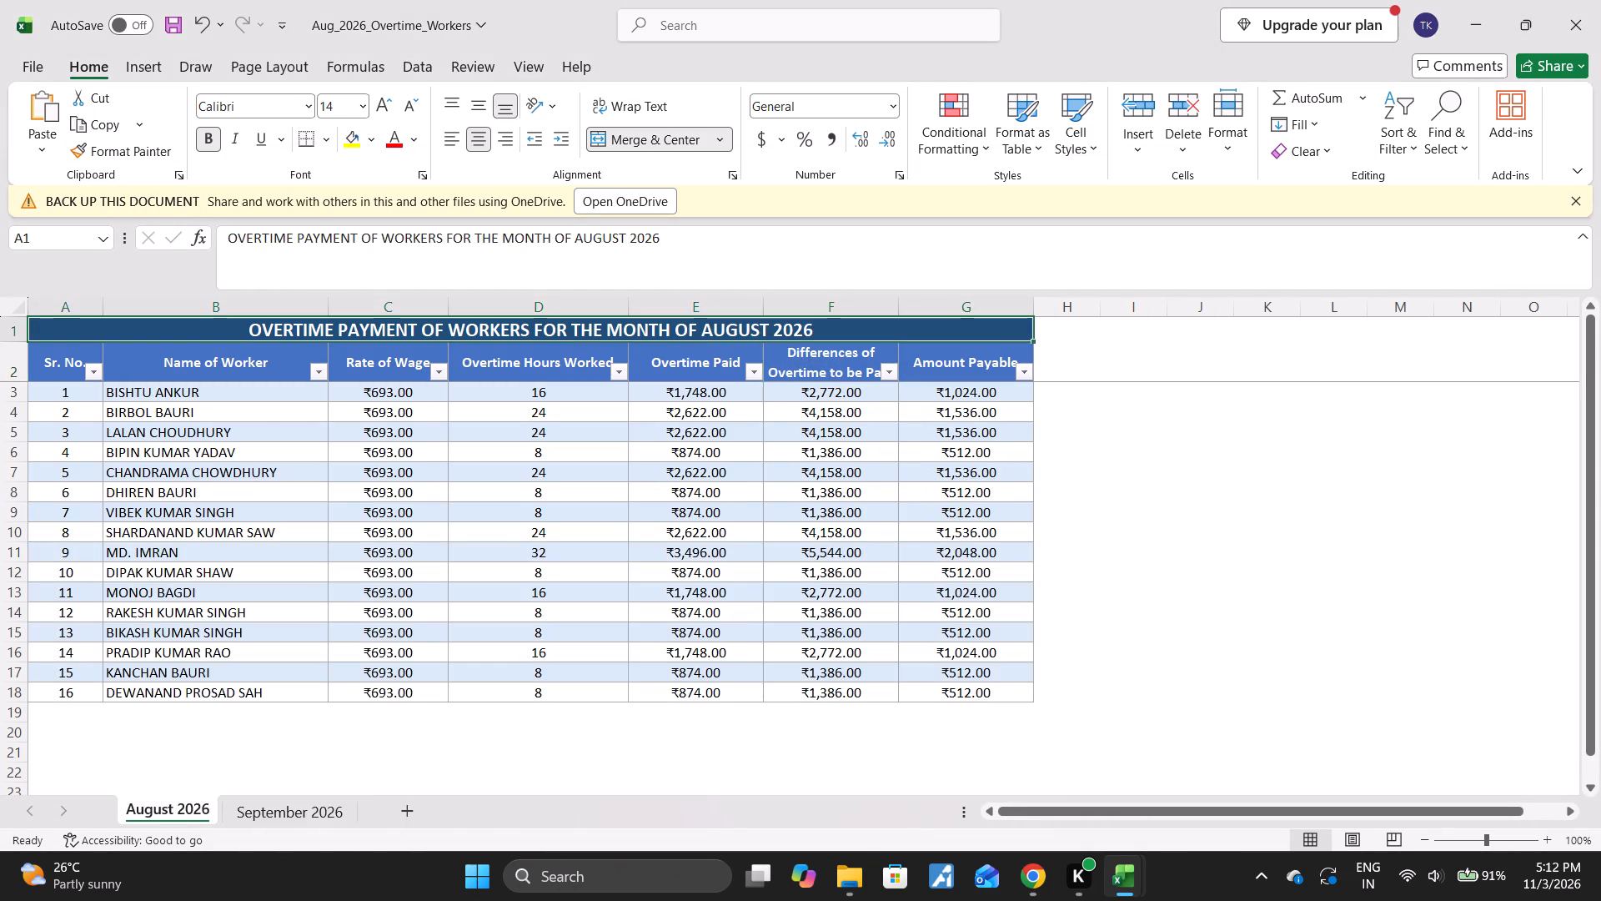
left_click(806, 365)
left_click_drag(469, 246, 466, 241)
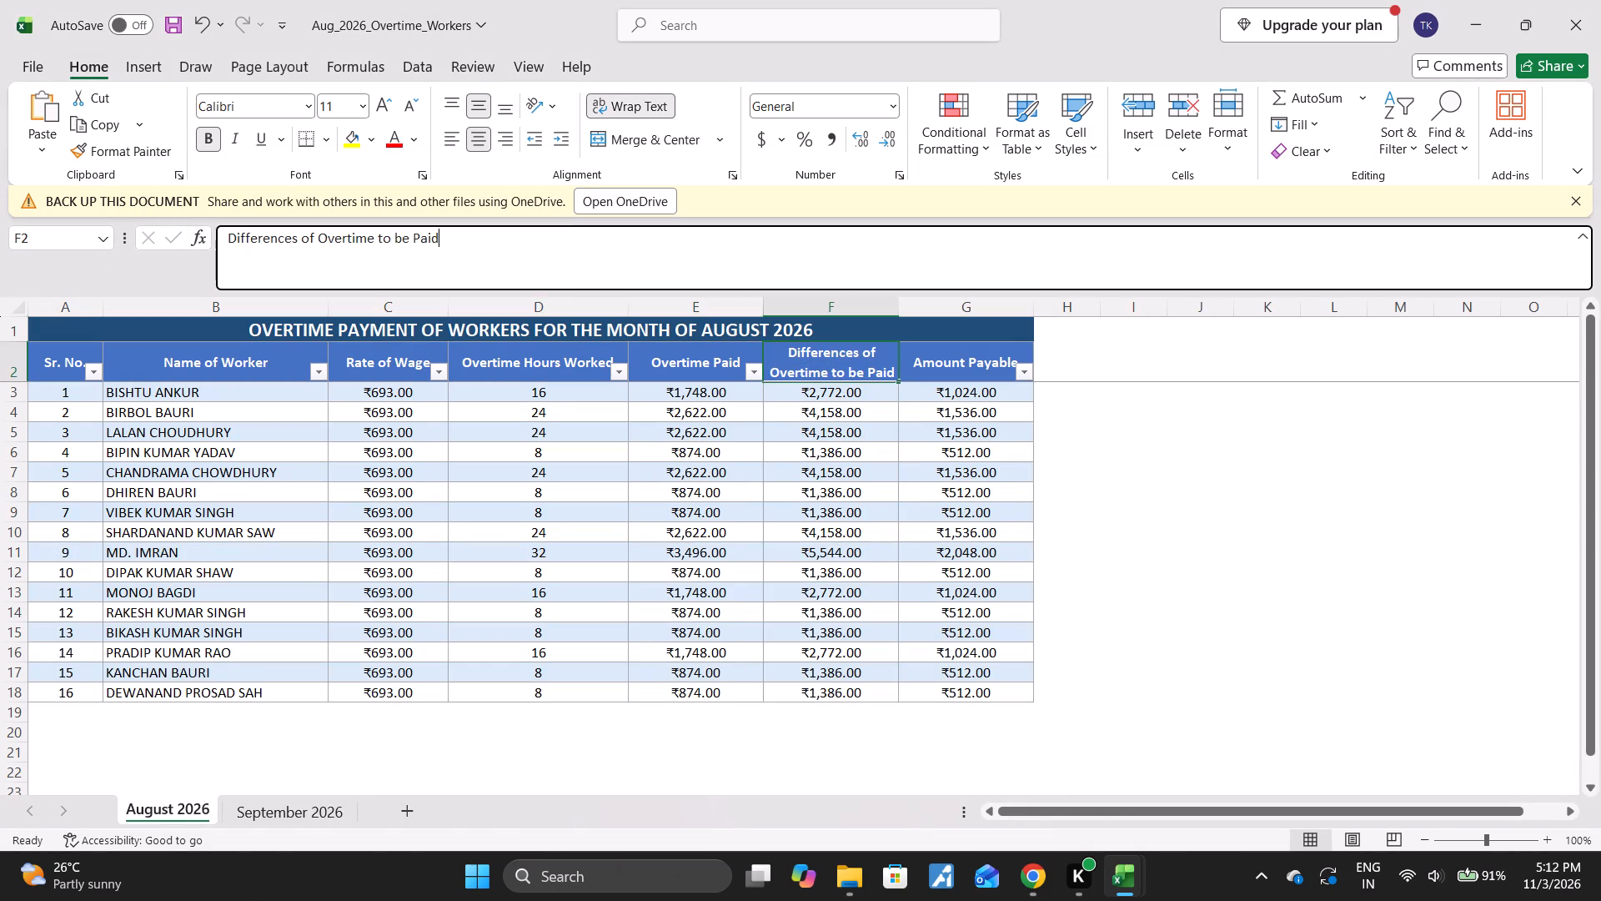
left_click_drag(466, 241, 63, 239)
key("ctrl+v")
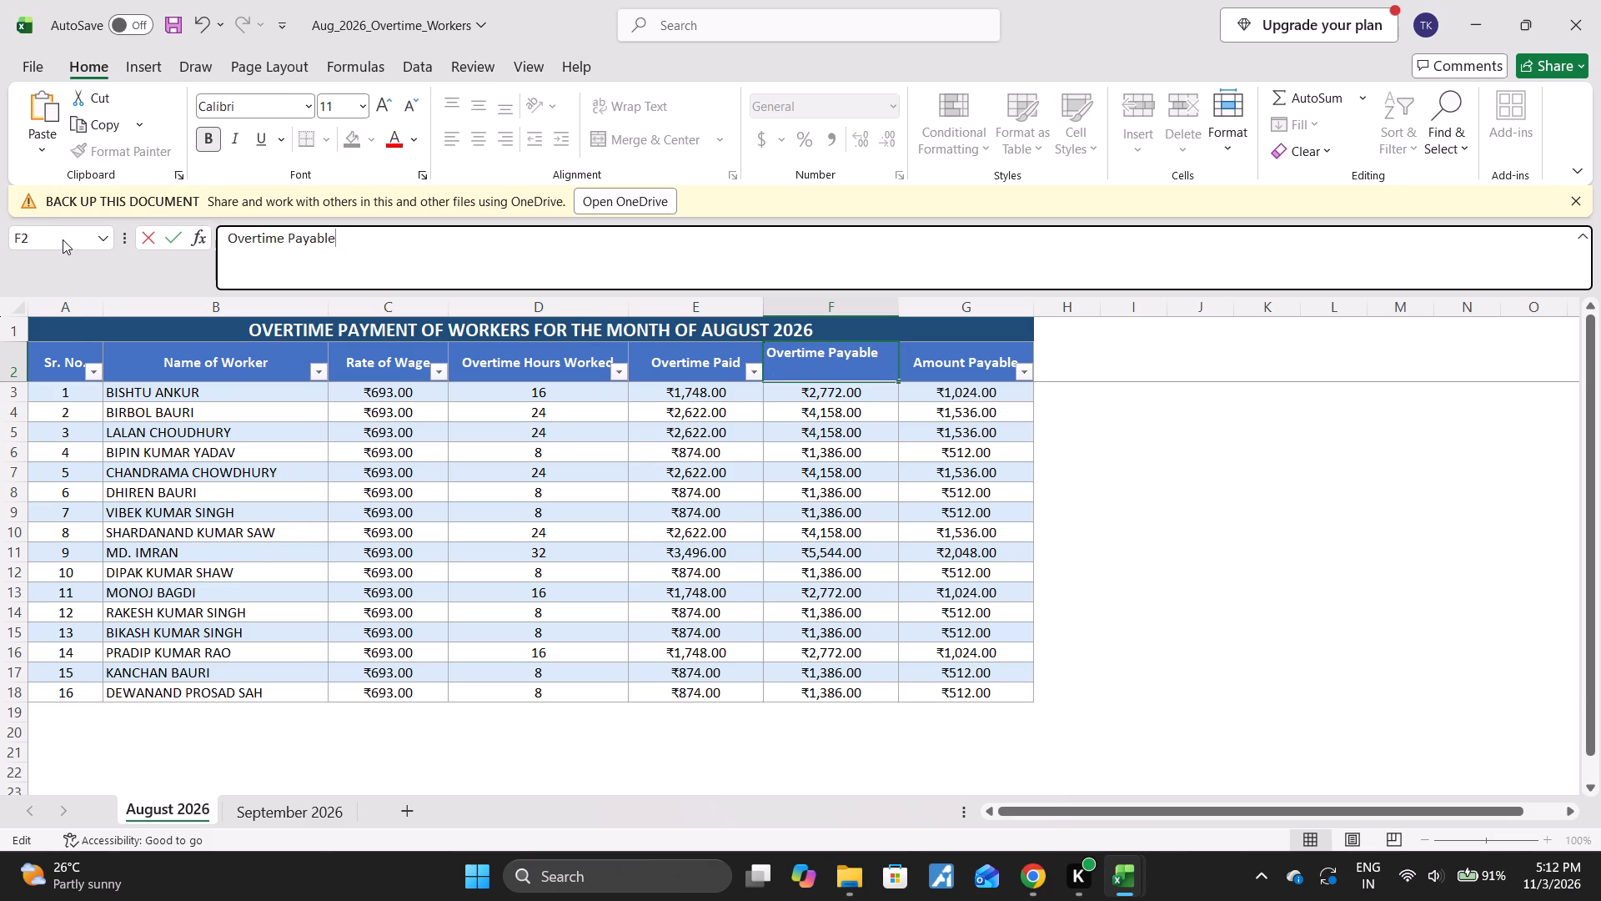
Copy the header text "Differences of Overtime to be Paid" from the July workbook into cell G2 of the August 2026 sheet.
left_click(929, 365)
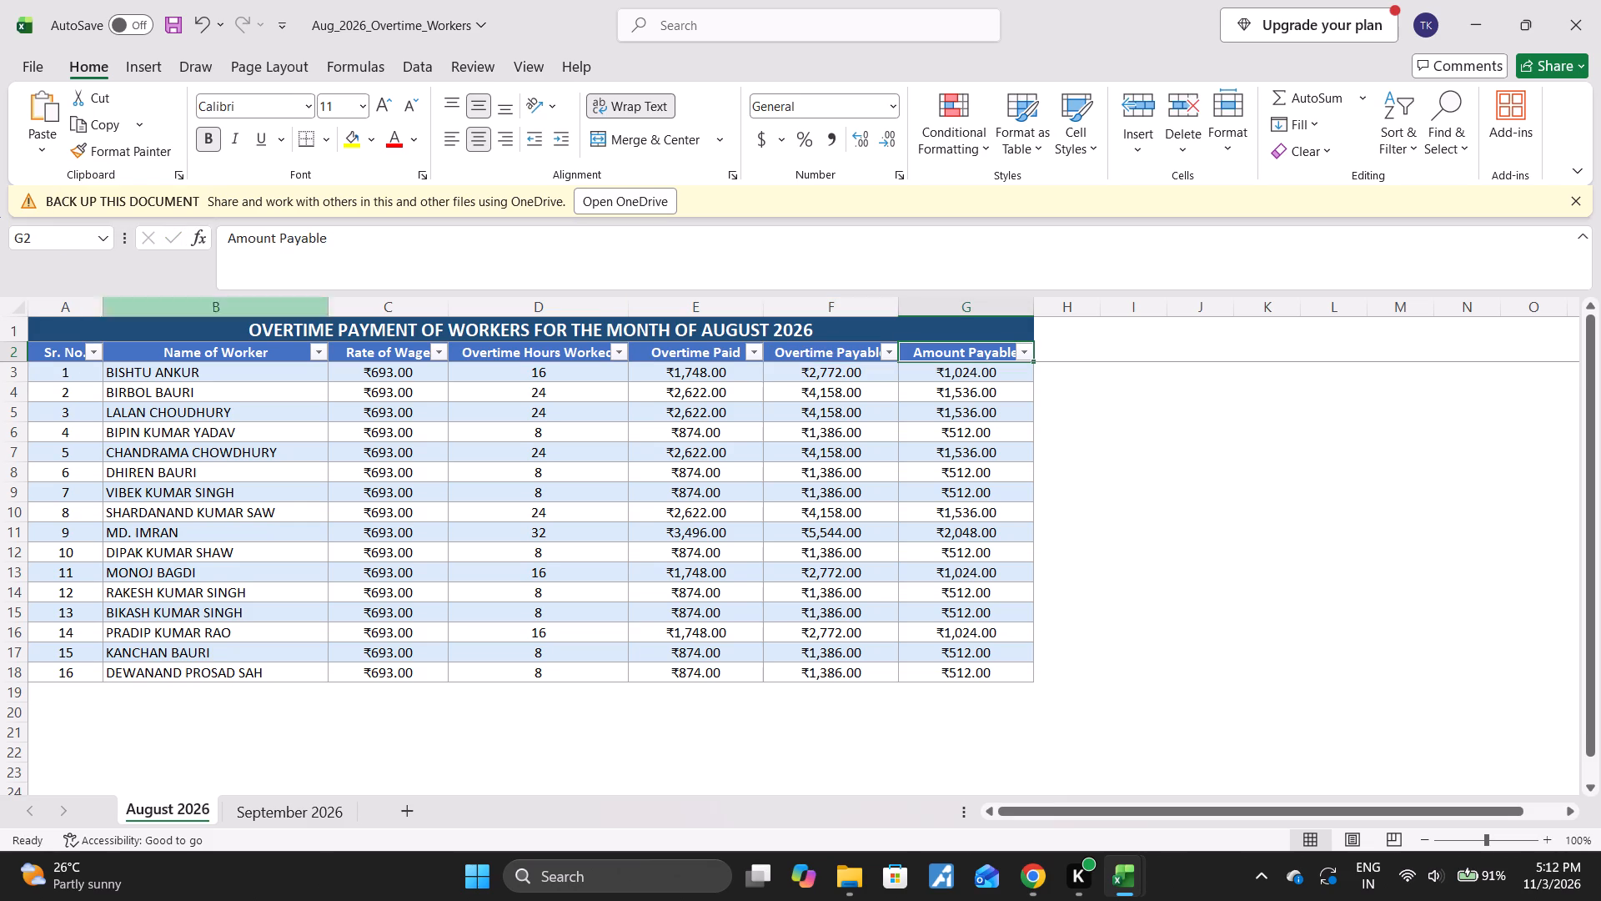
key("alt+Tab")
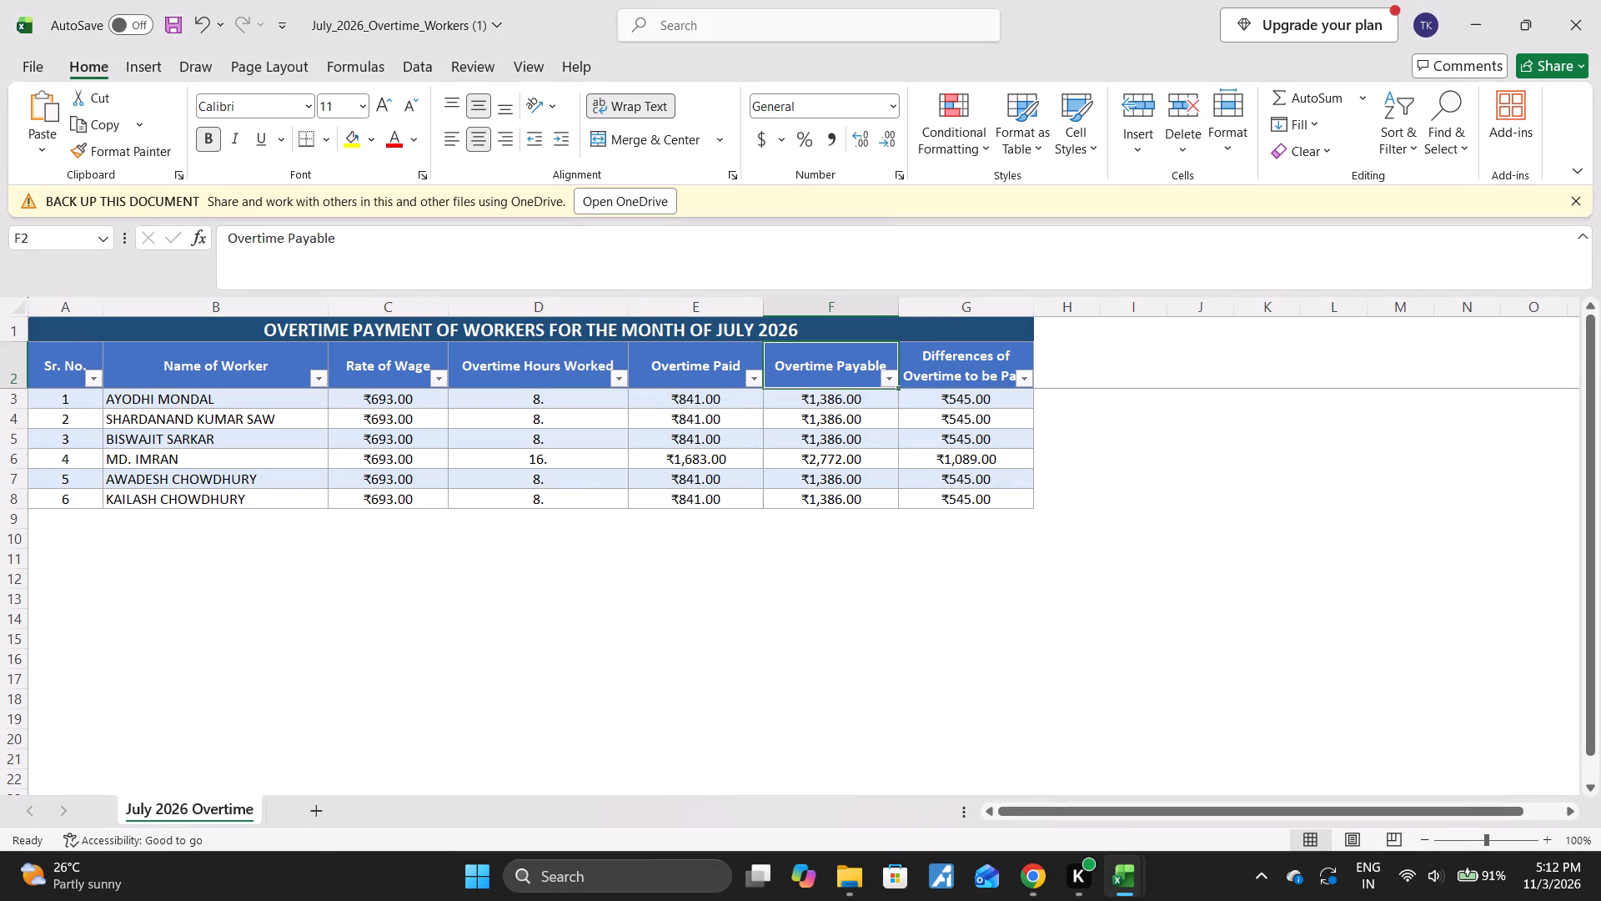
left_click(985, 375)
left_click_drag(444, 226, 228, 244)
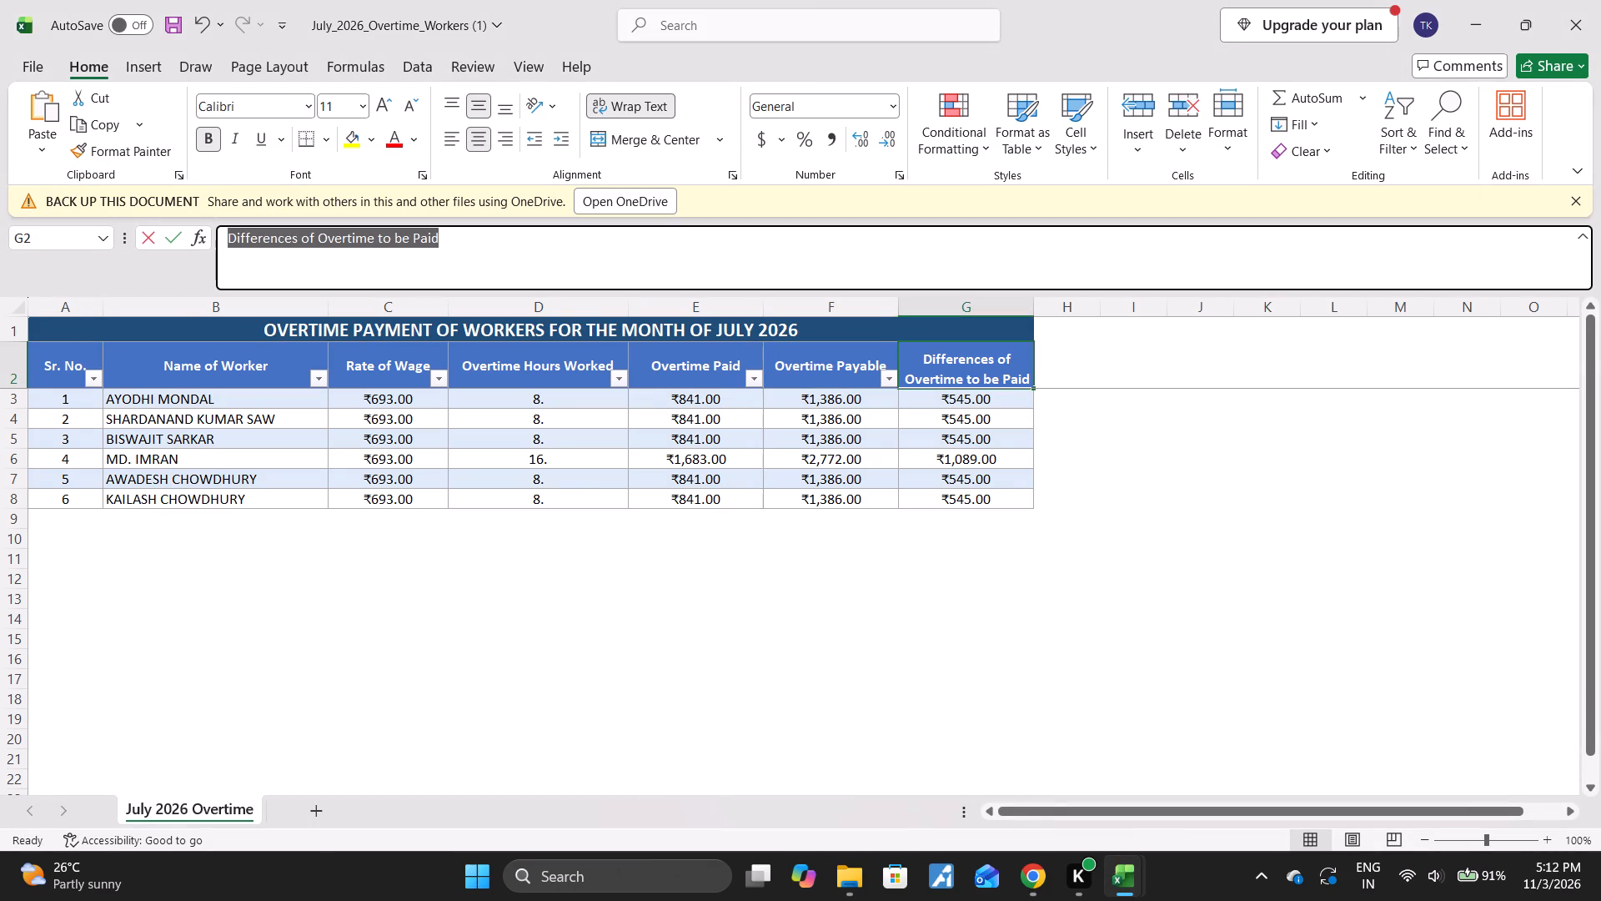
left_click_drag(228, 244, 215, 247)
key("ctrl+c")
key("alt+Tab")
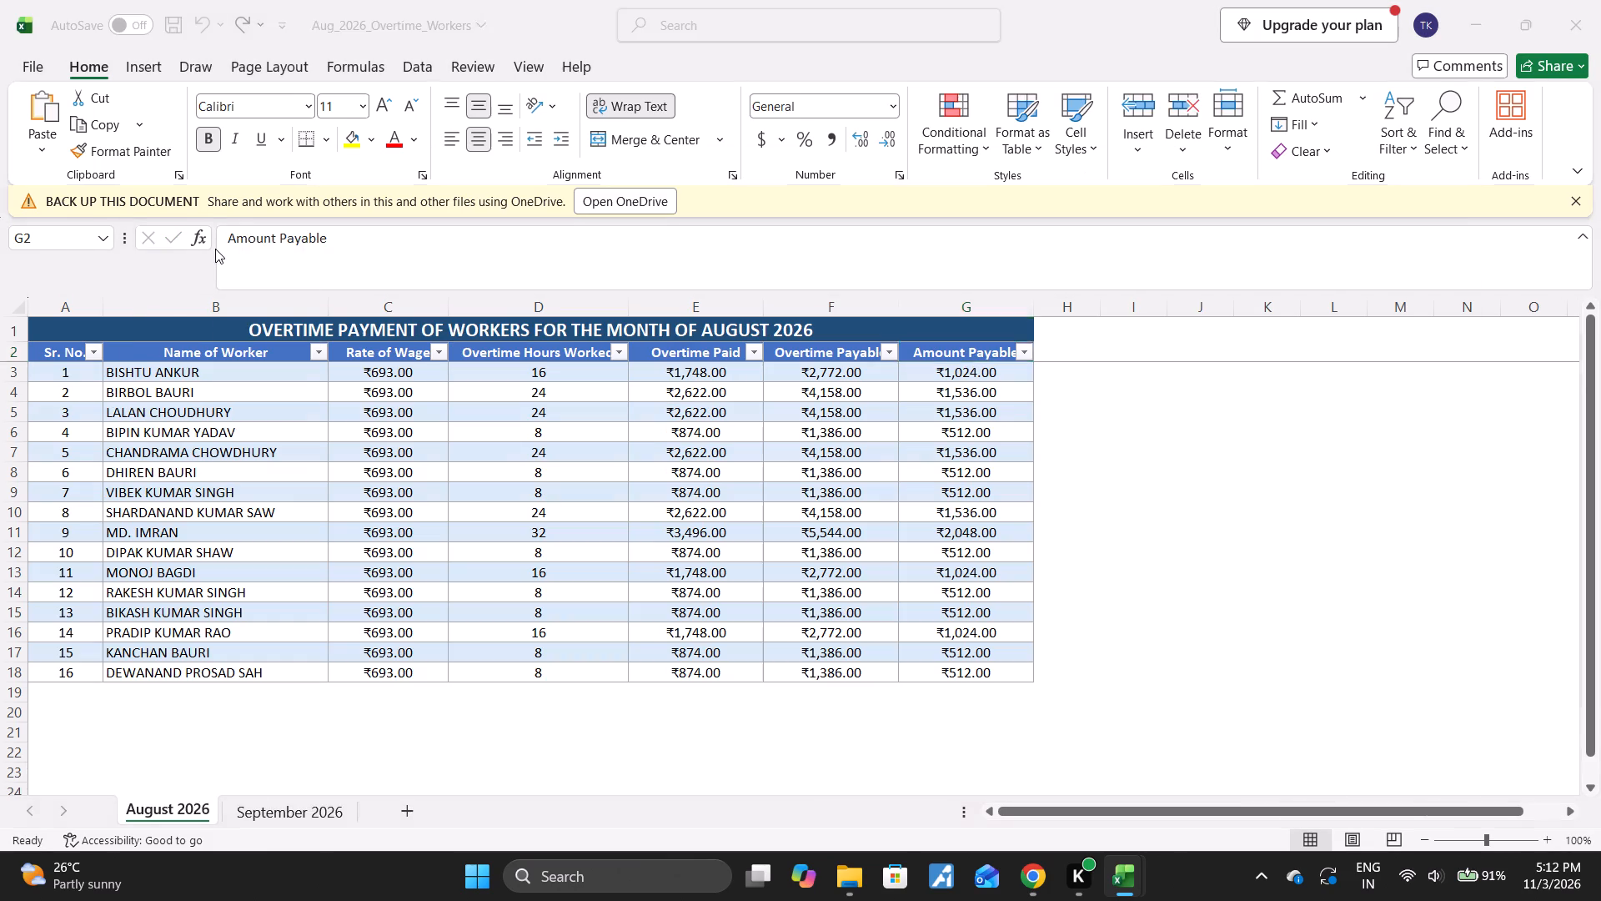
left_click(369, 224)
left_click(355, 232)
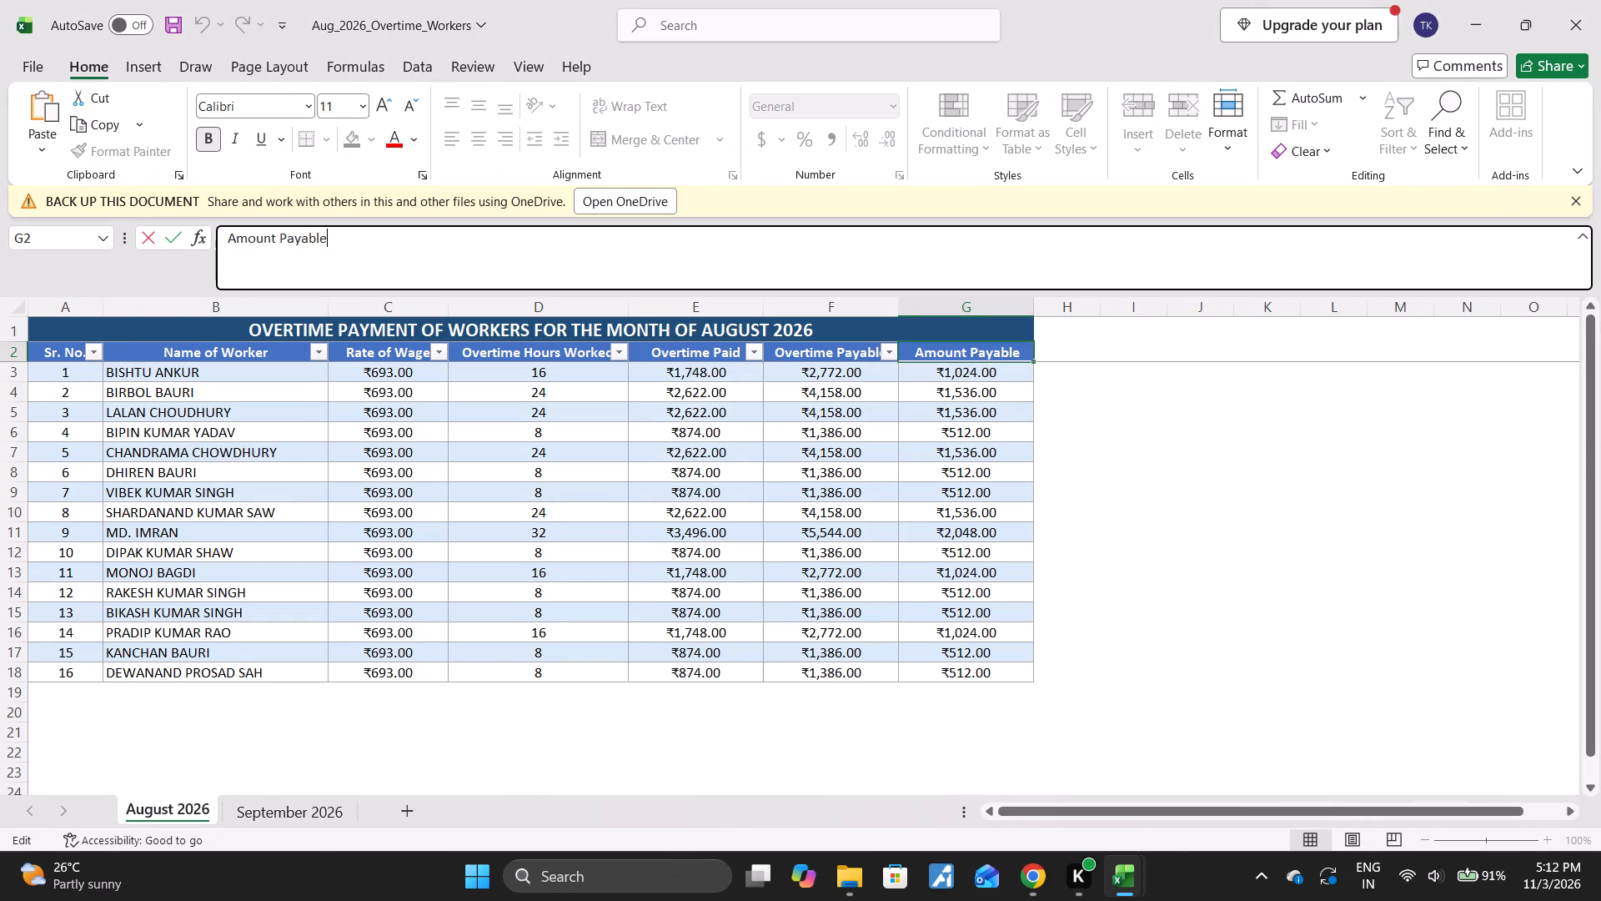
left_click_drag(355, 234, 144, 238)
key("ctrl+v")
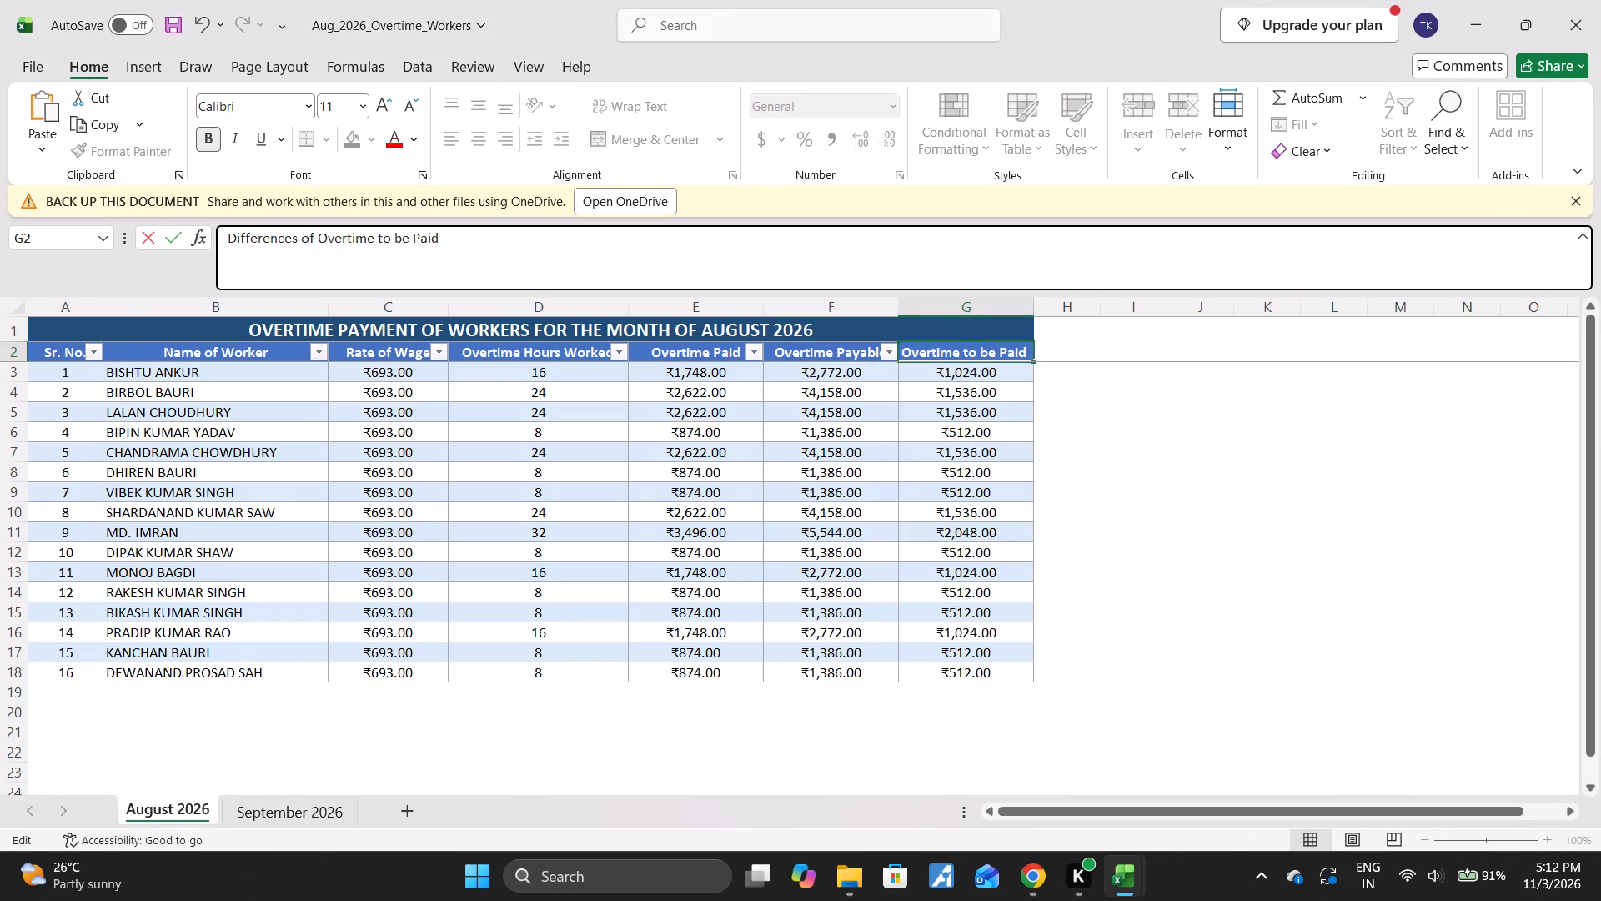
Save the Aug_2026_Overtime_Workers workbook and return to its September 2026 sheet.
left_click(185, 23)
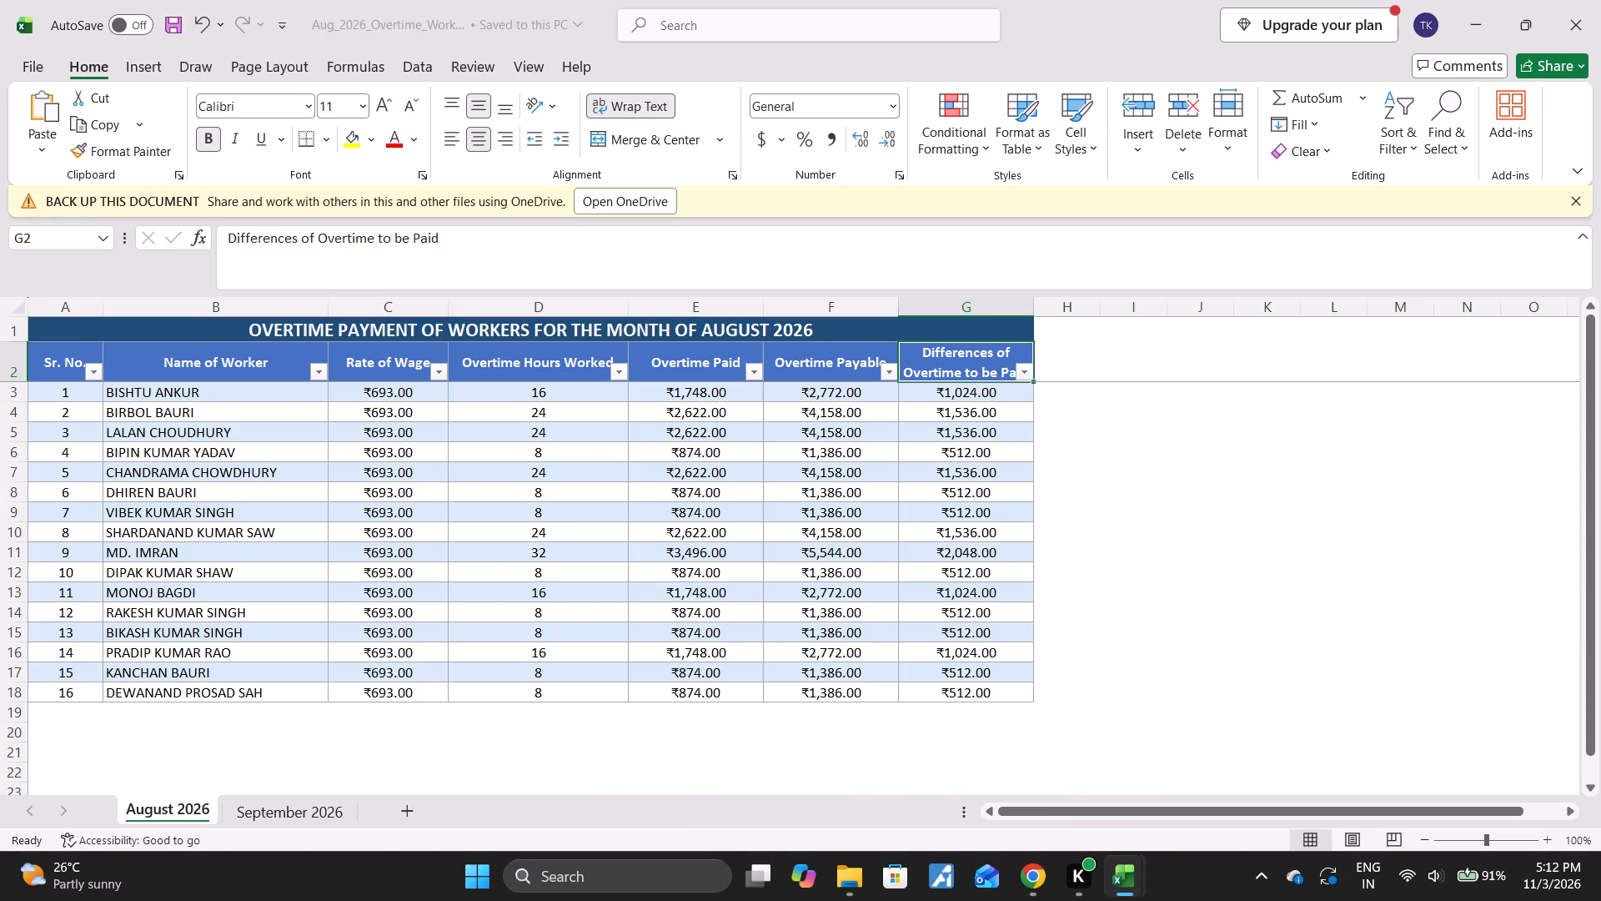
left_click(265, 805)
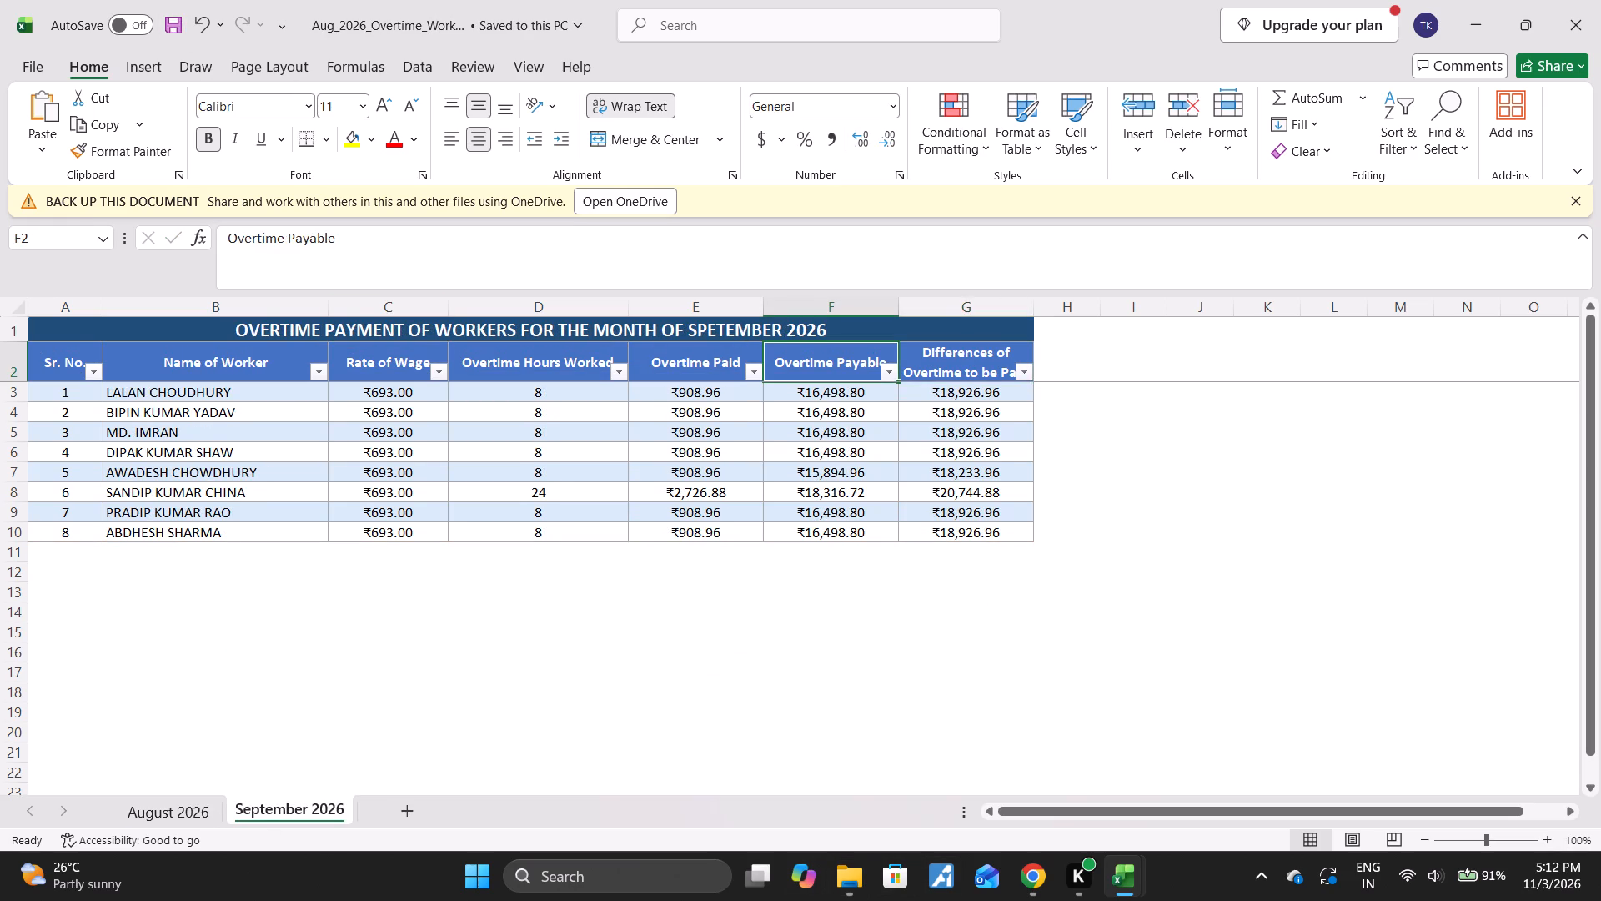
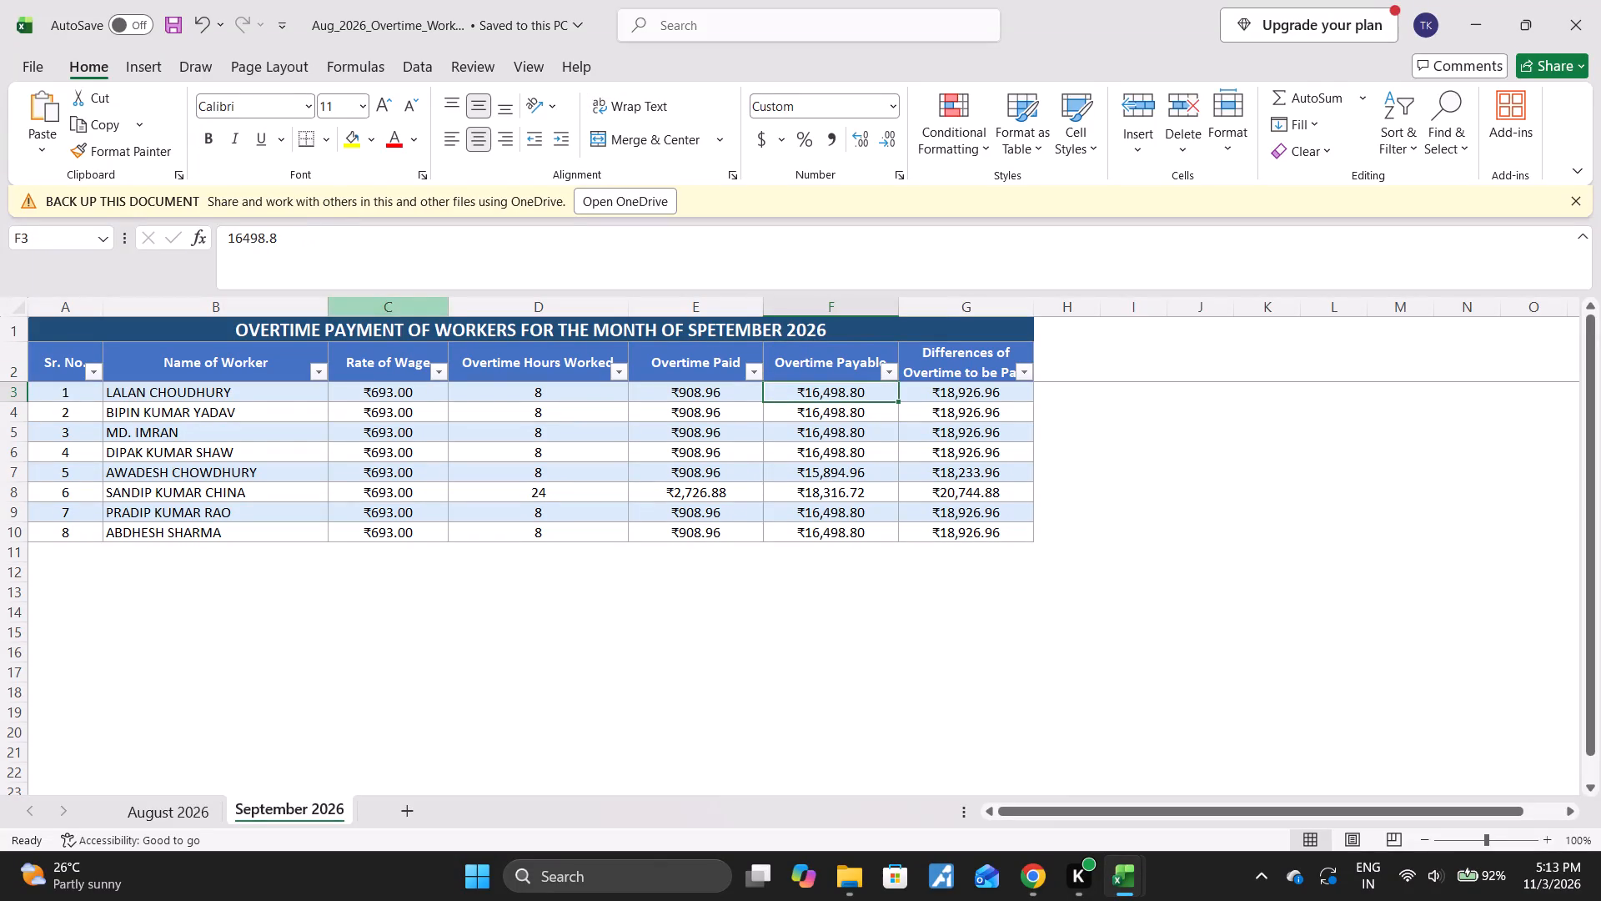
Set Overtime Payable to 1386 in cells F3, F4 and F5 of the September 2026 sheet.
left_click_drag(274, 244, 193, 249)
type("13")
type("86")
key("ctrl+a")
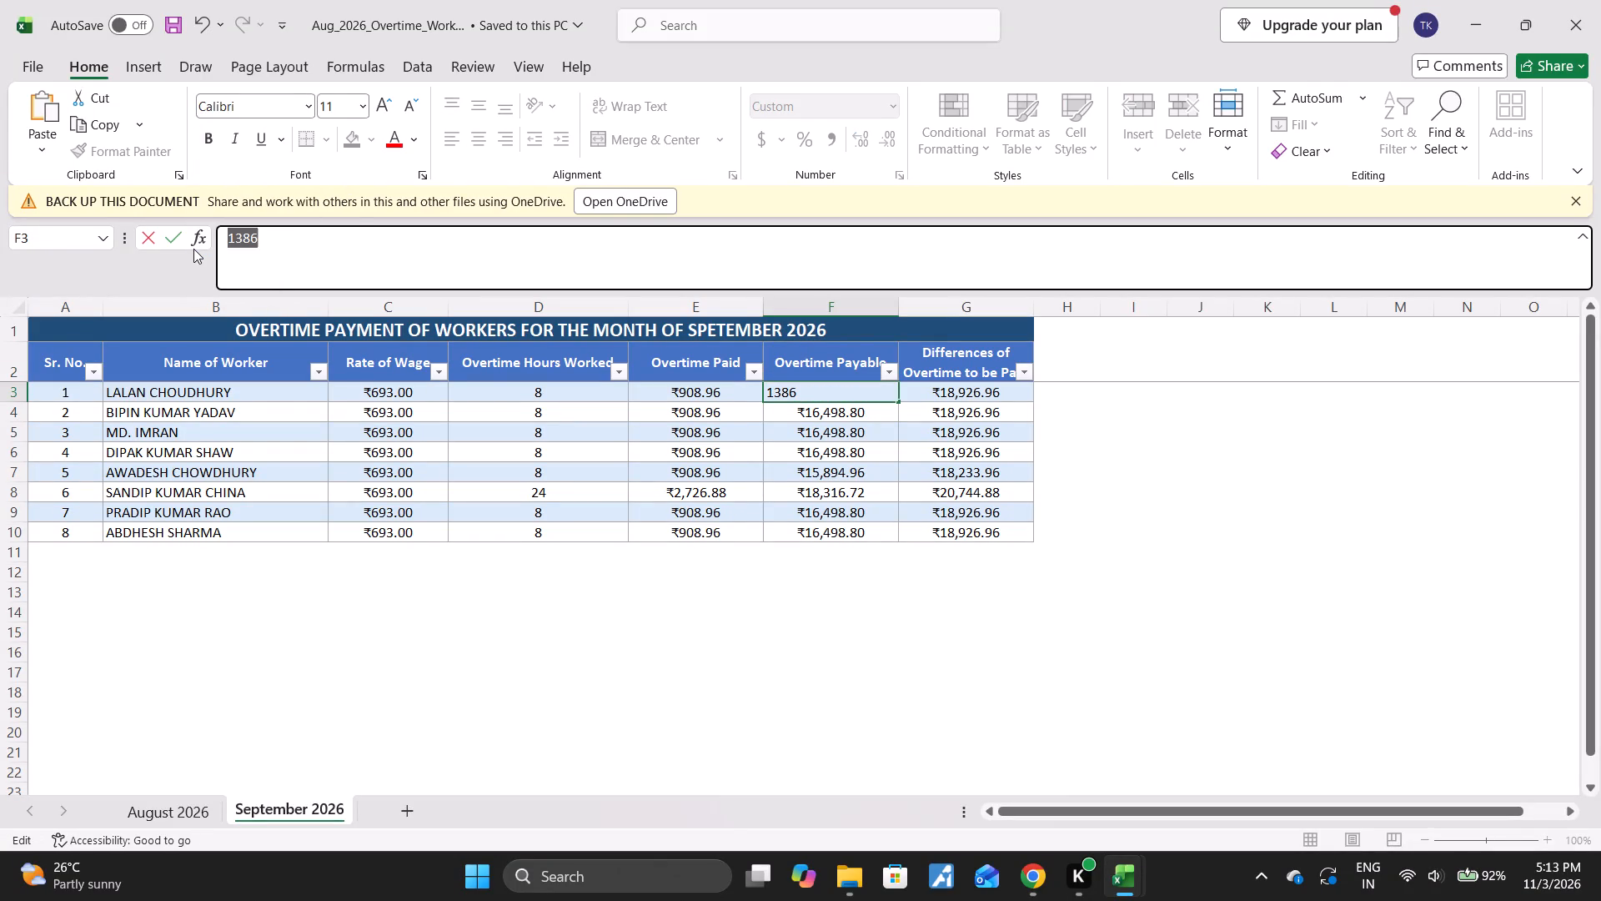
key("ctrl+c")
left_click(871, 412)
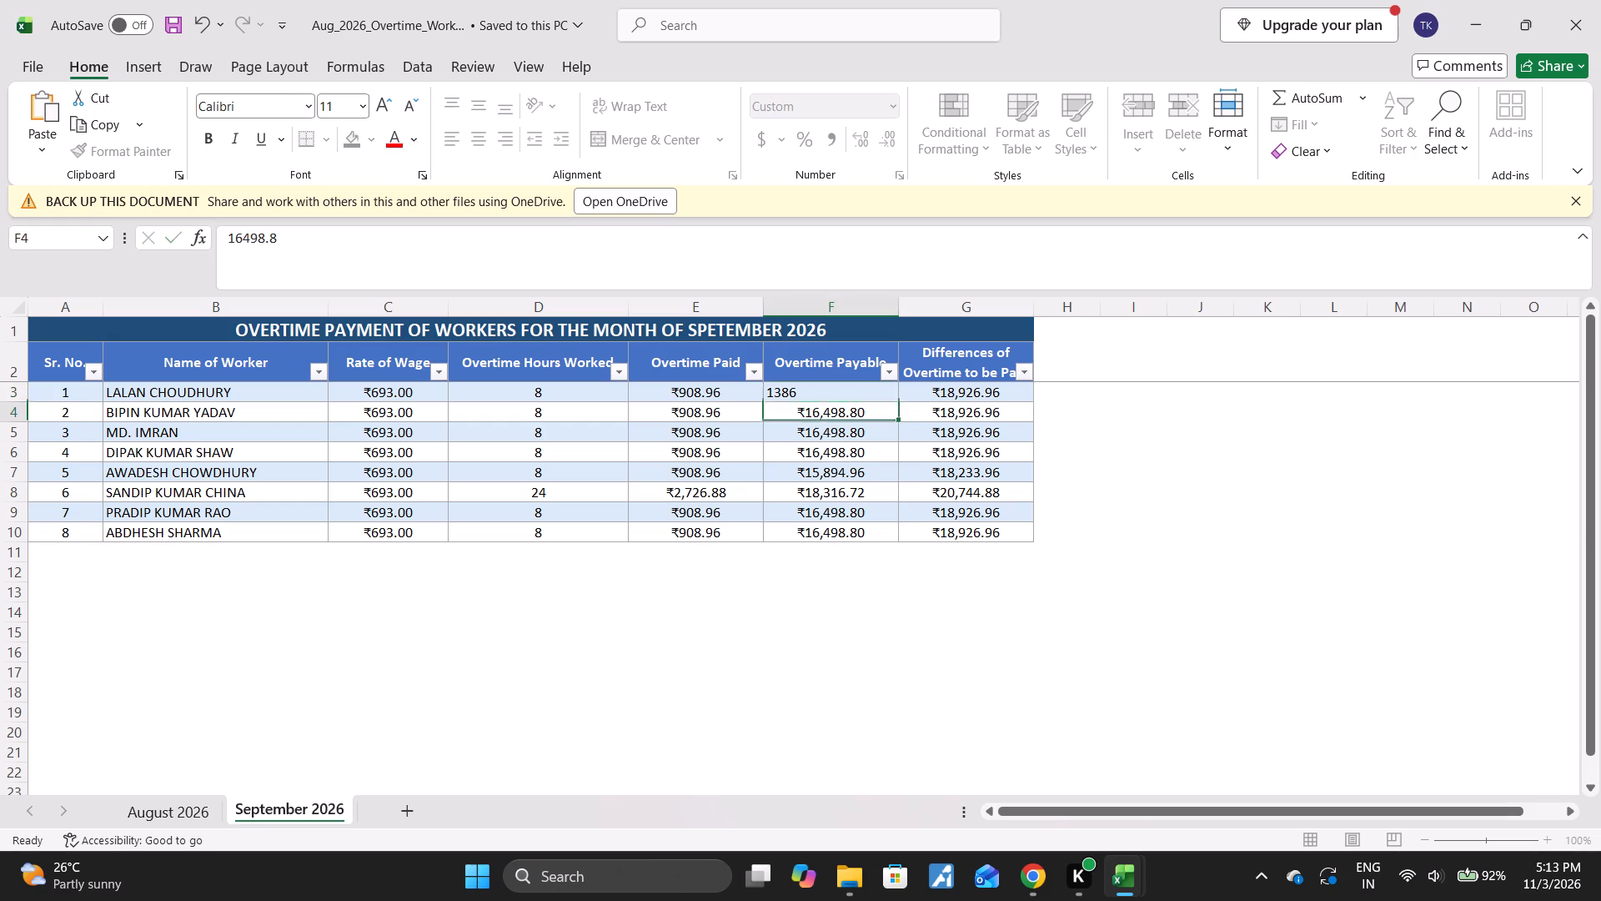
left_click_drag(293, 234, 117, 255)
key("ctrl+v")
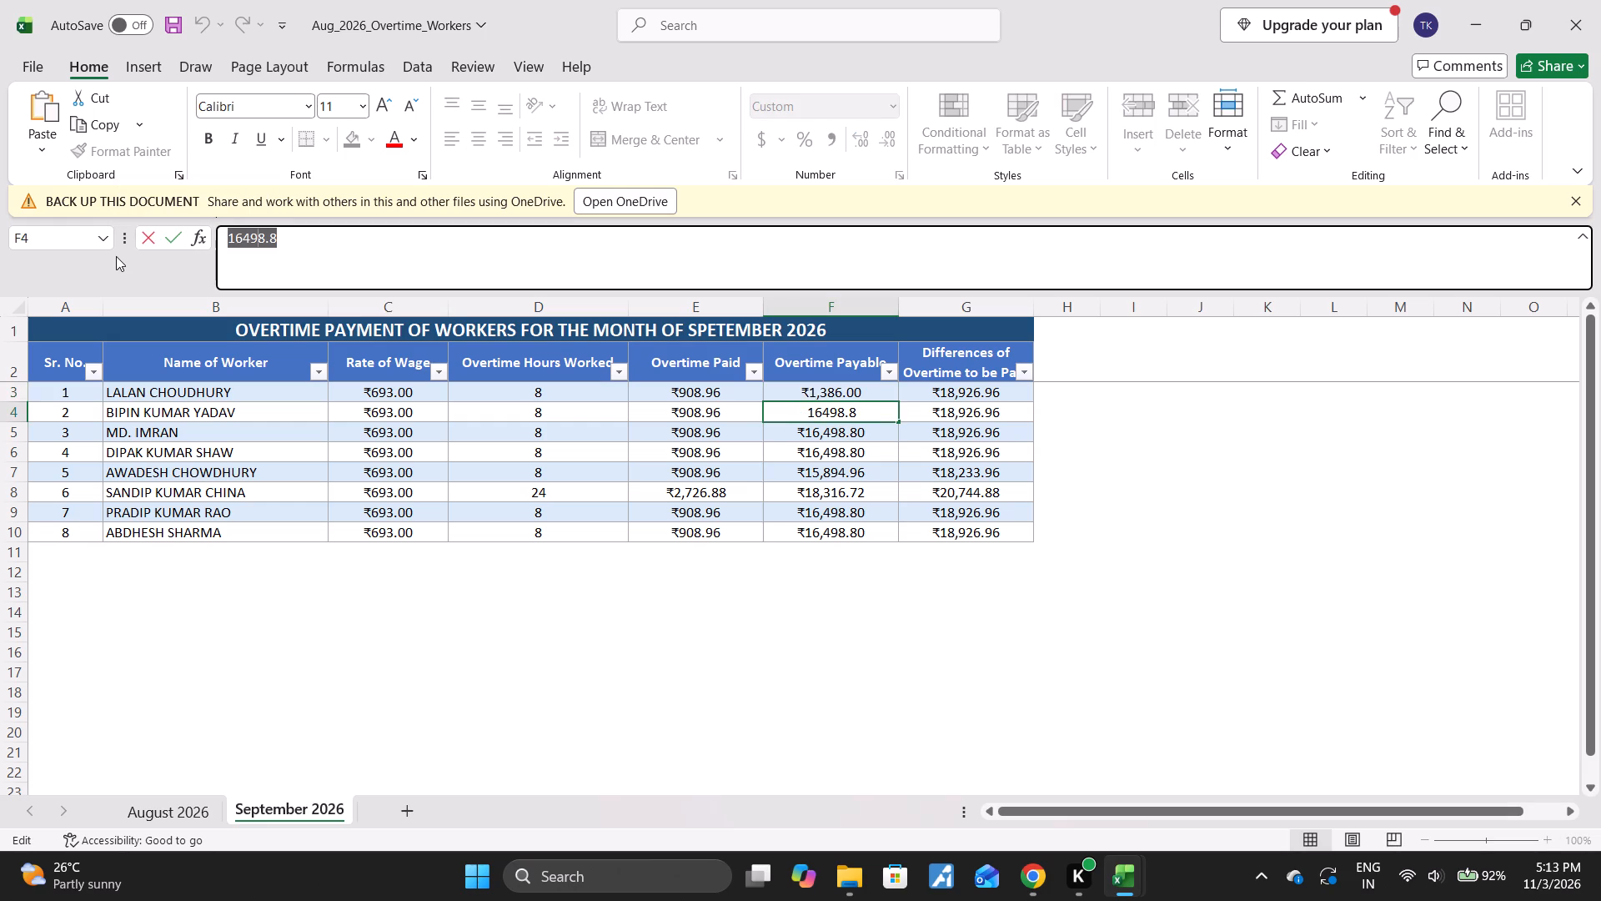
left_click(827, 450)
left_click(833, 432)
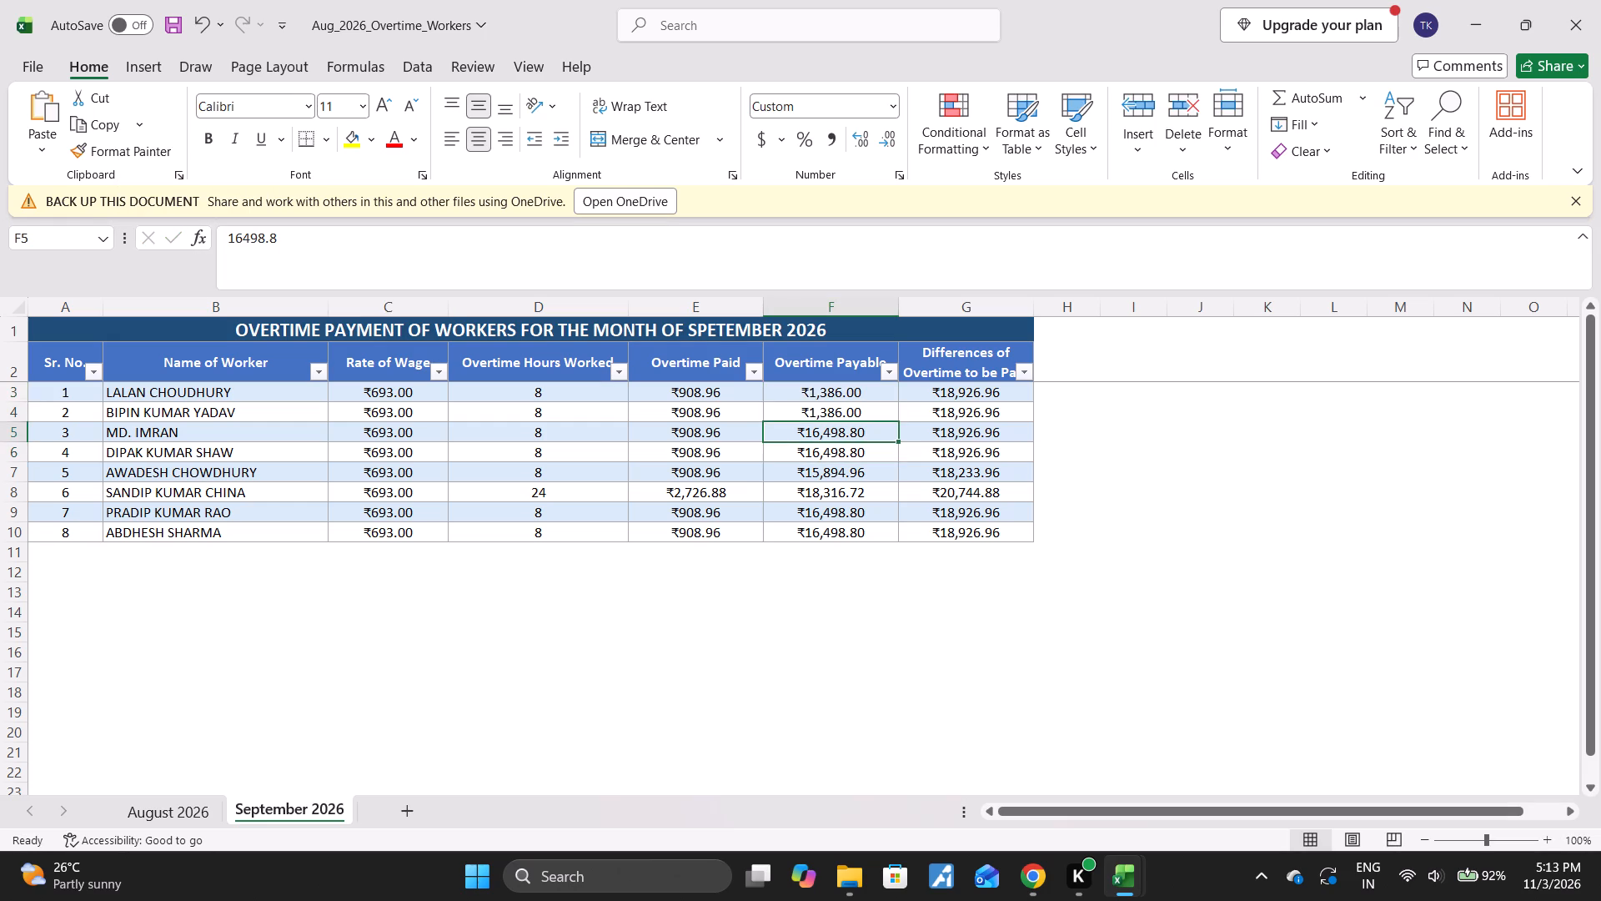
left_click_drag(329, 234, 63, 262)
key("ctrl+v")
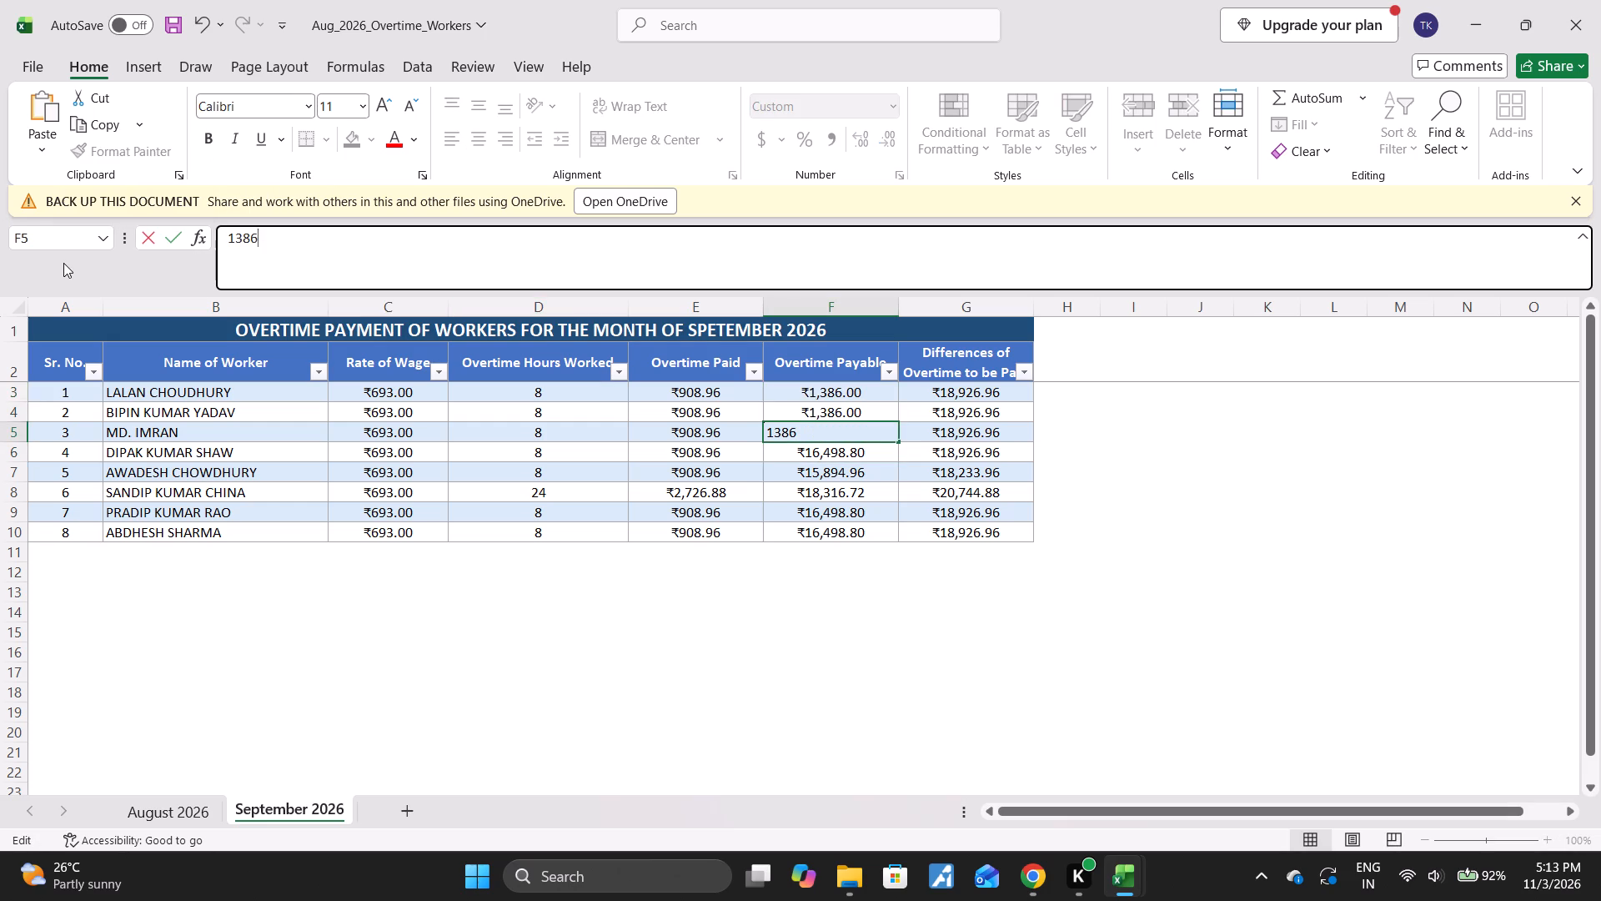
Paste the copied Overtime Payable value 1386 into cells F6, F7, F9 and F10, skipping row 8.
left_click(793, 461)
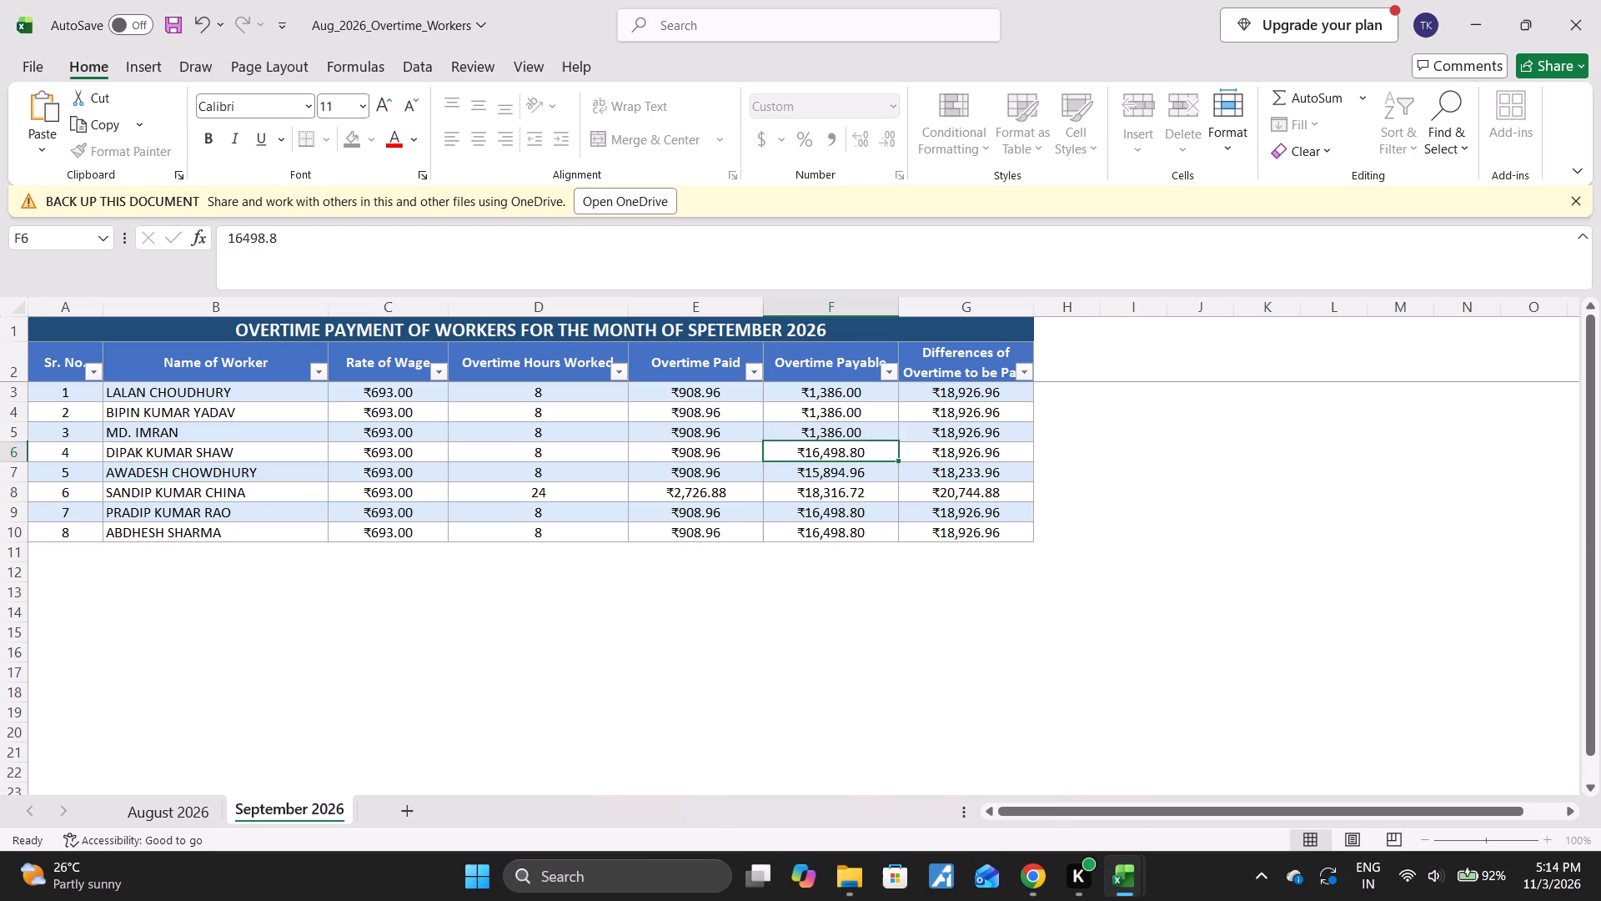
left_click_drag(279, 229, 60, 258)
key("ctrl+v")
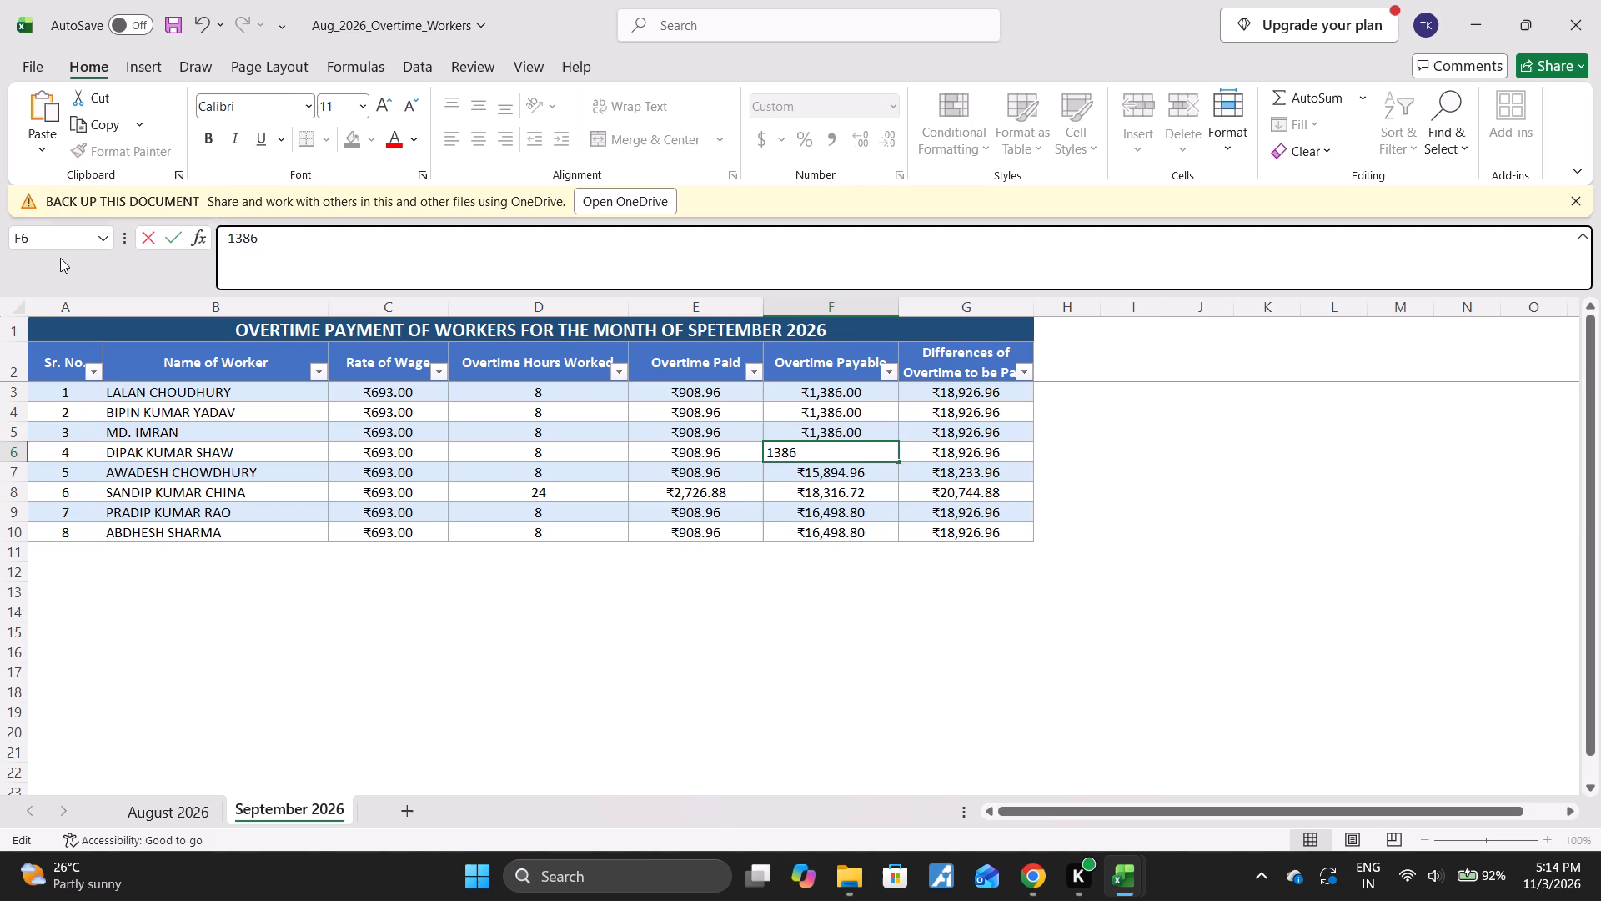
left_click(839, 473)
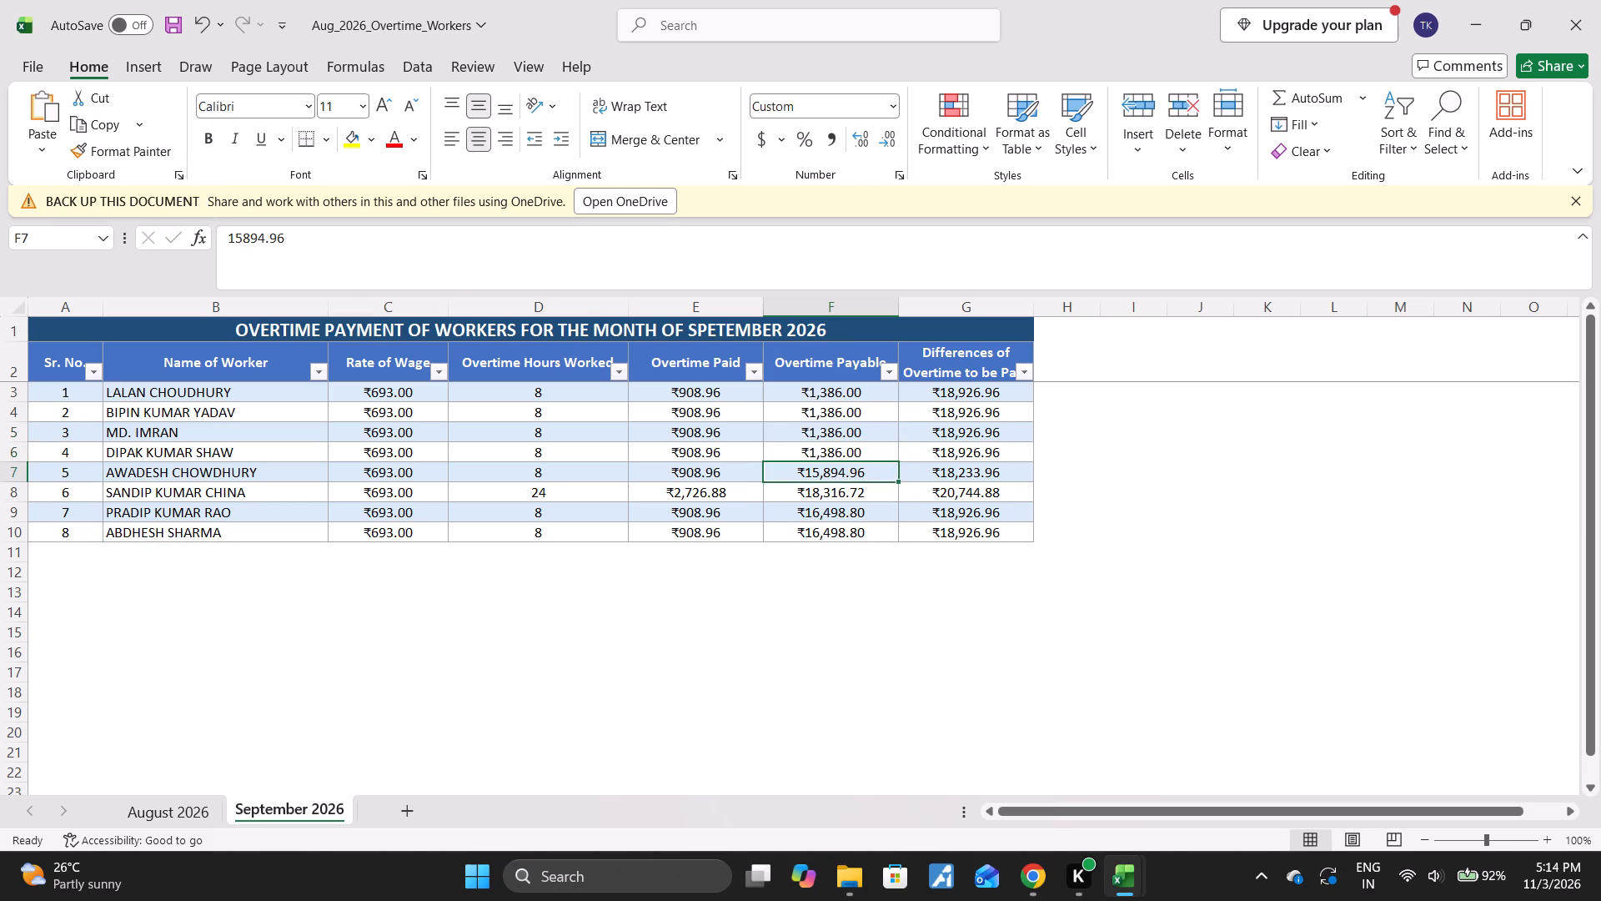
left_click_drag(301, 237, 63, 234)
key("ctrl+v")
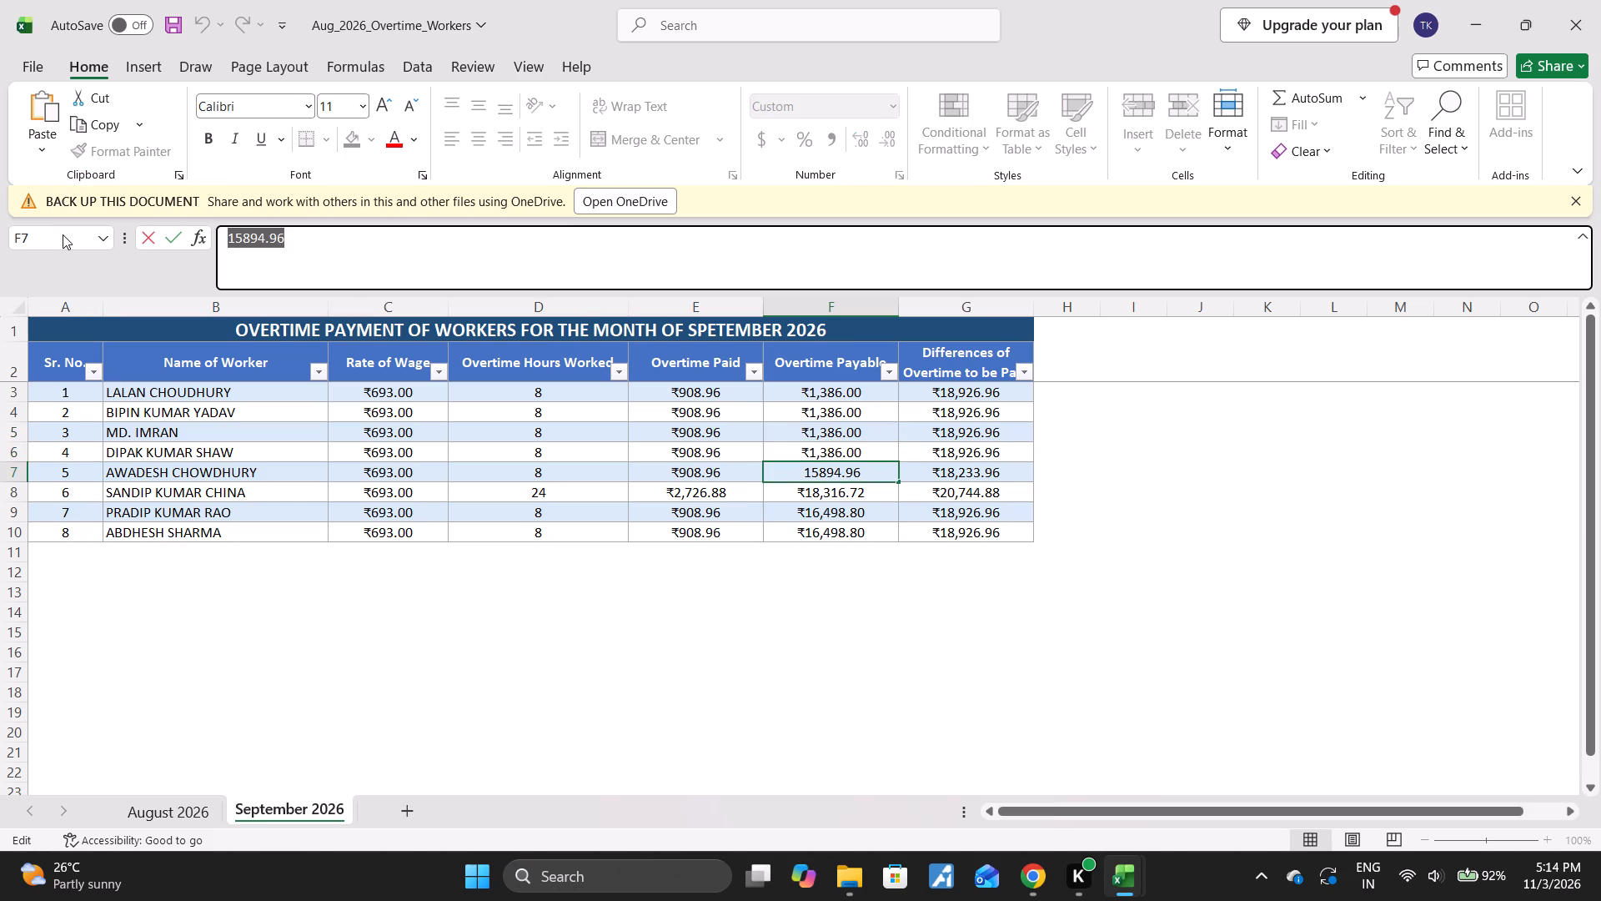
left_click(816, 515)
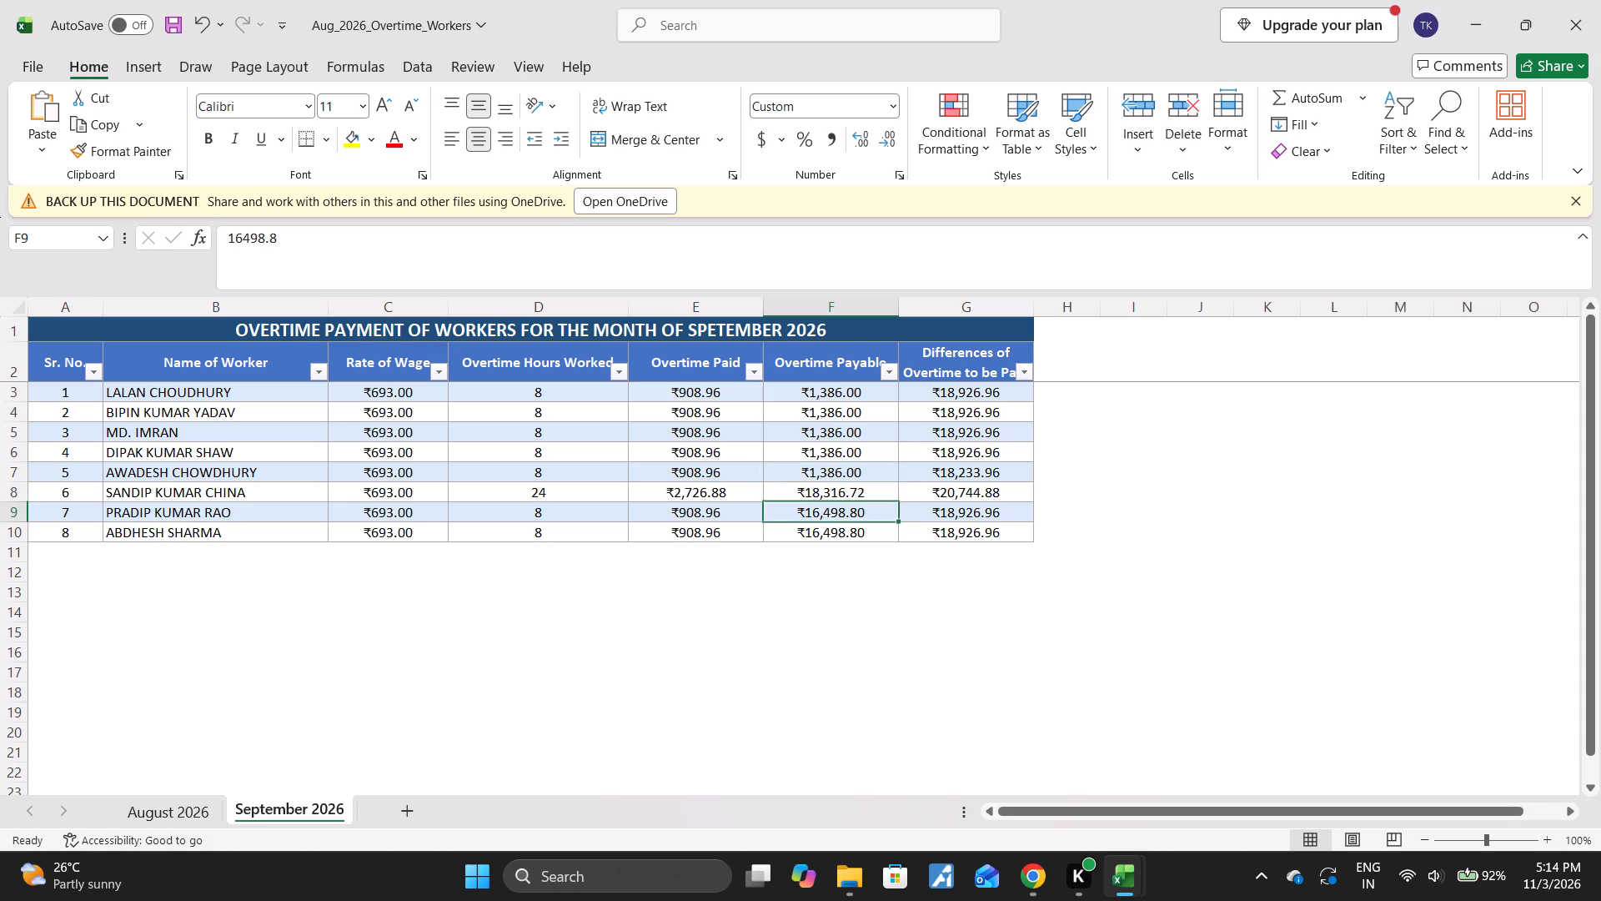
left_click_drag(297, 237, 142, 261)
key("ctrl+v")
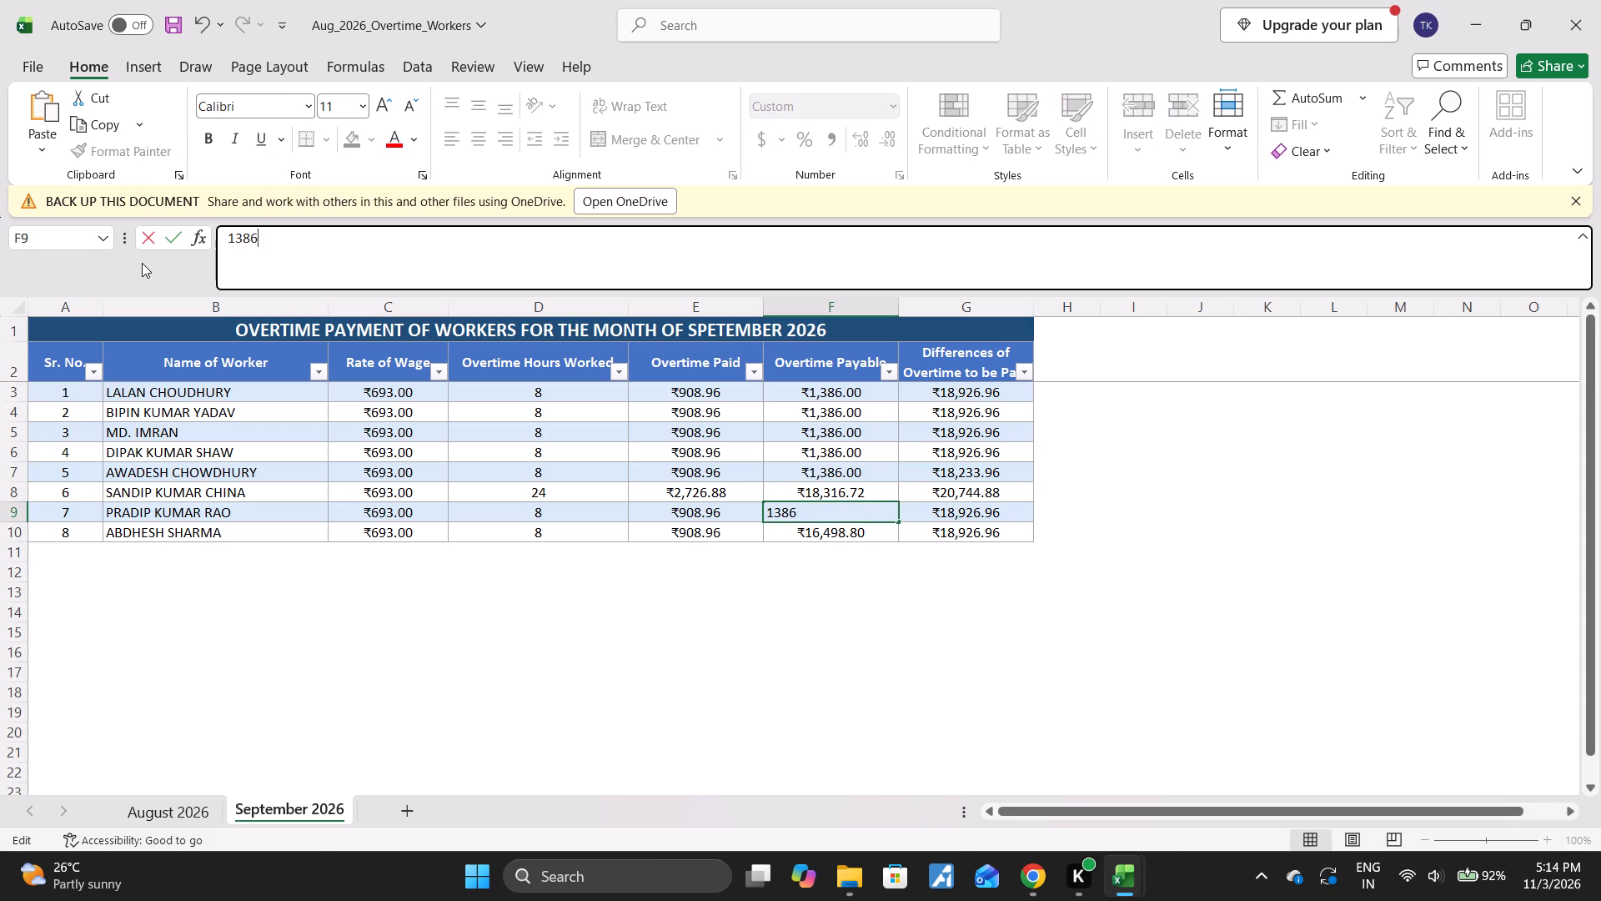
left_click(861, 535)
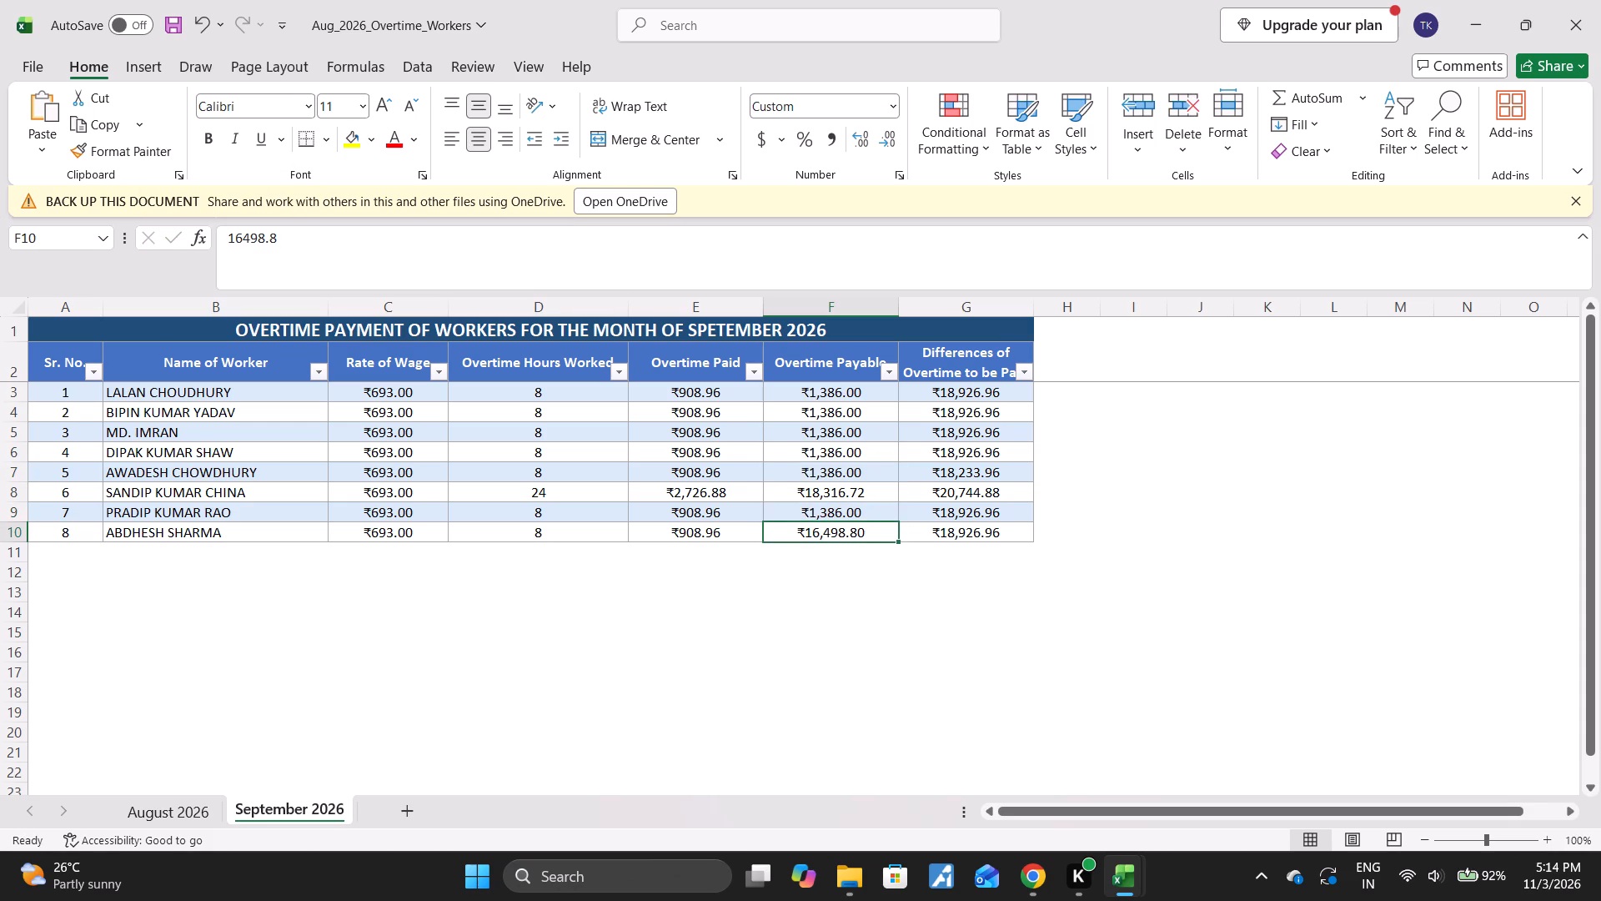
left_click_drag(306, 241, 132, 246)
key("ctrl+v")
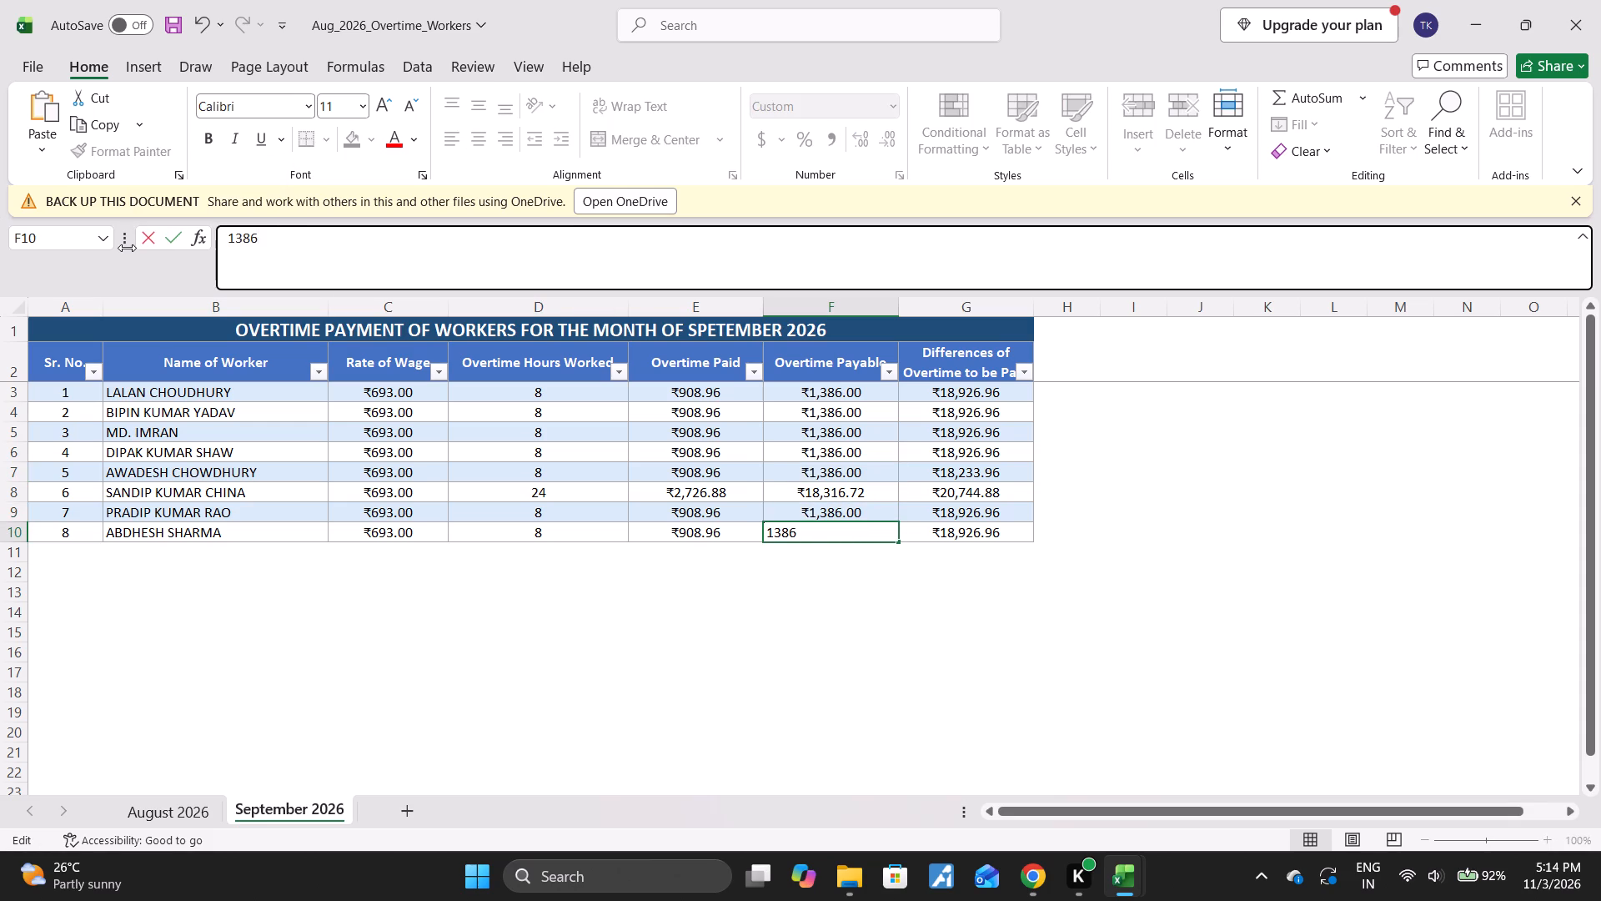
Set the Differences of Overtime to be Paid to 477.04 in cells G3, G4 and G5.
left_click(947, 391)
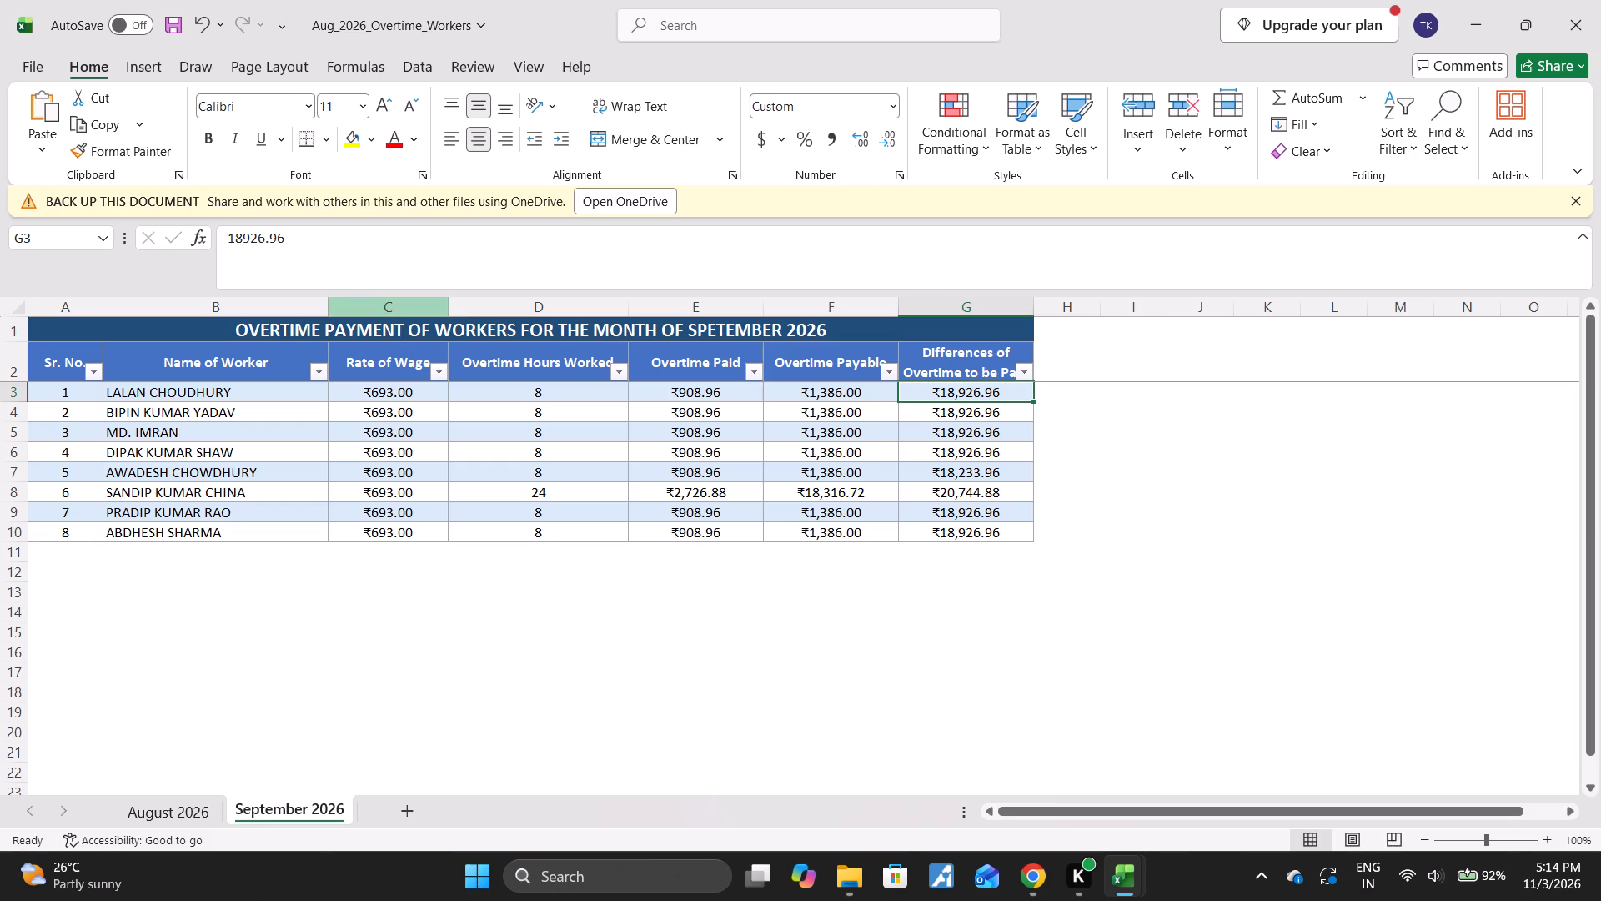
left_click_drag(304, 232, 121, 247)
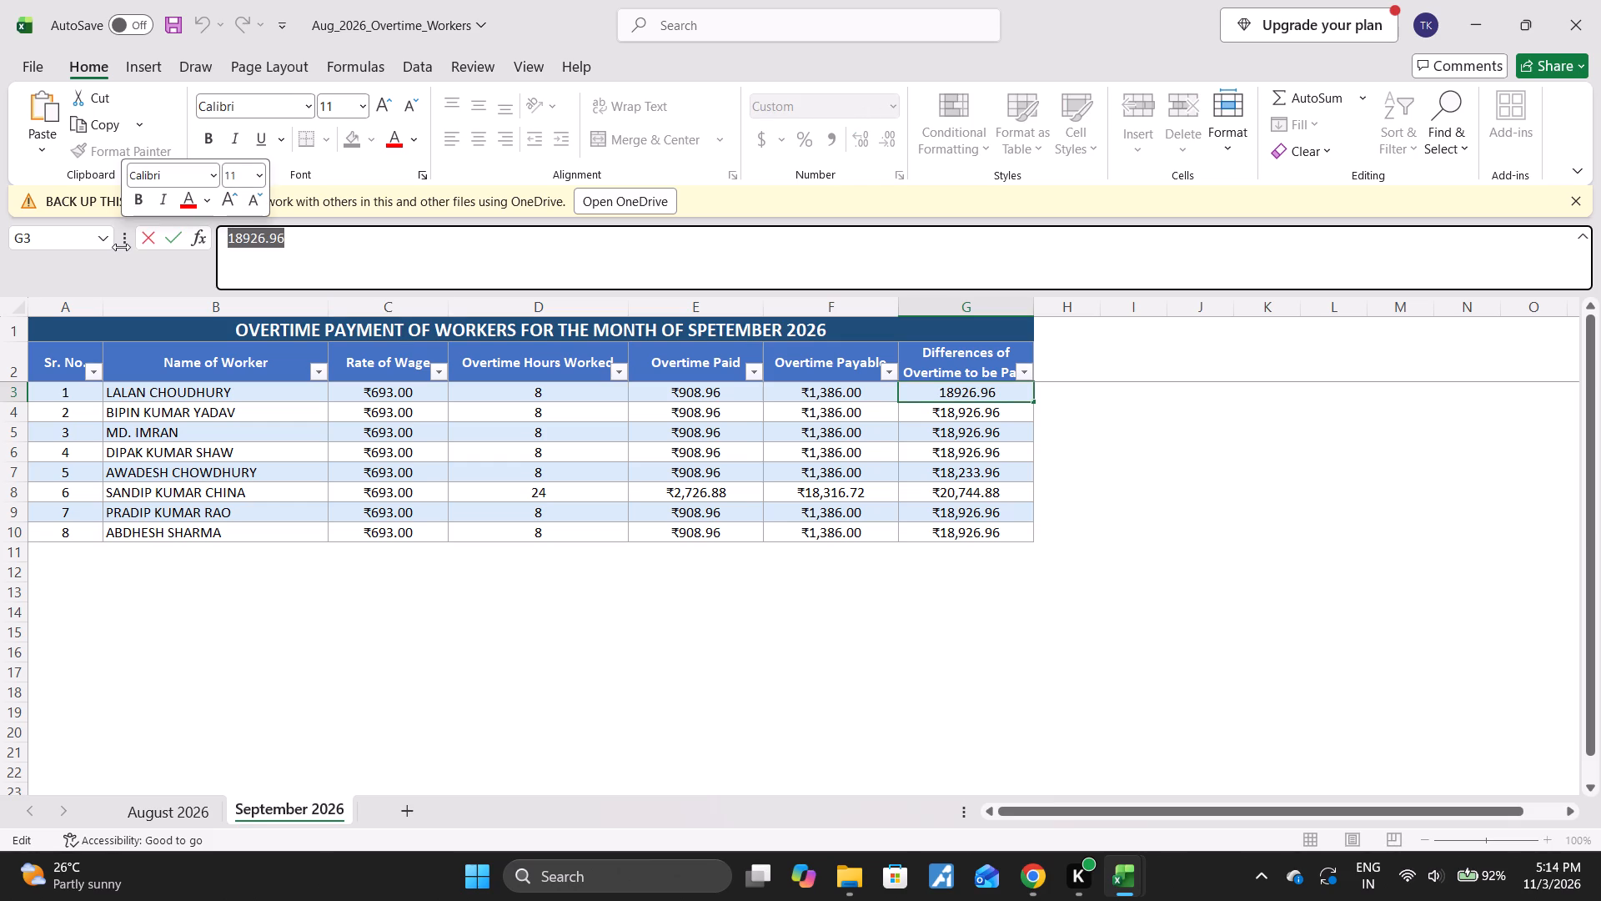
type("477.")
type("04")
key("ctrl+a")
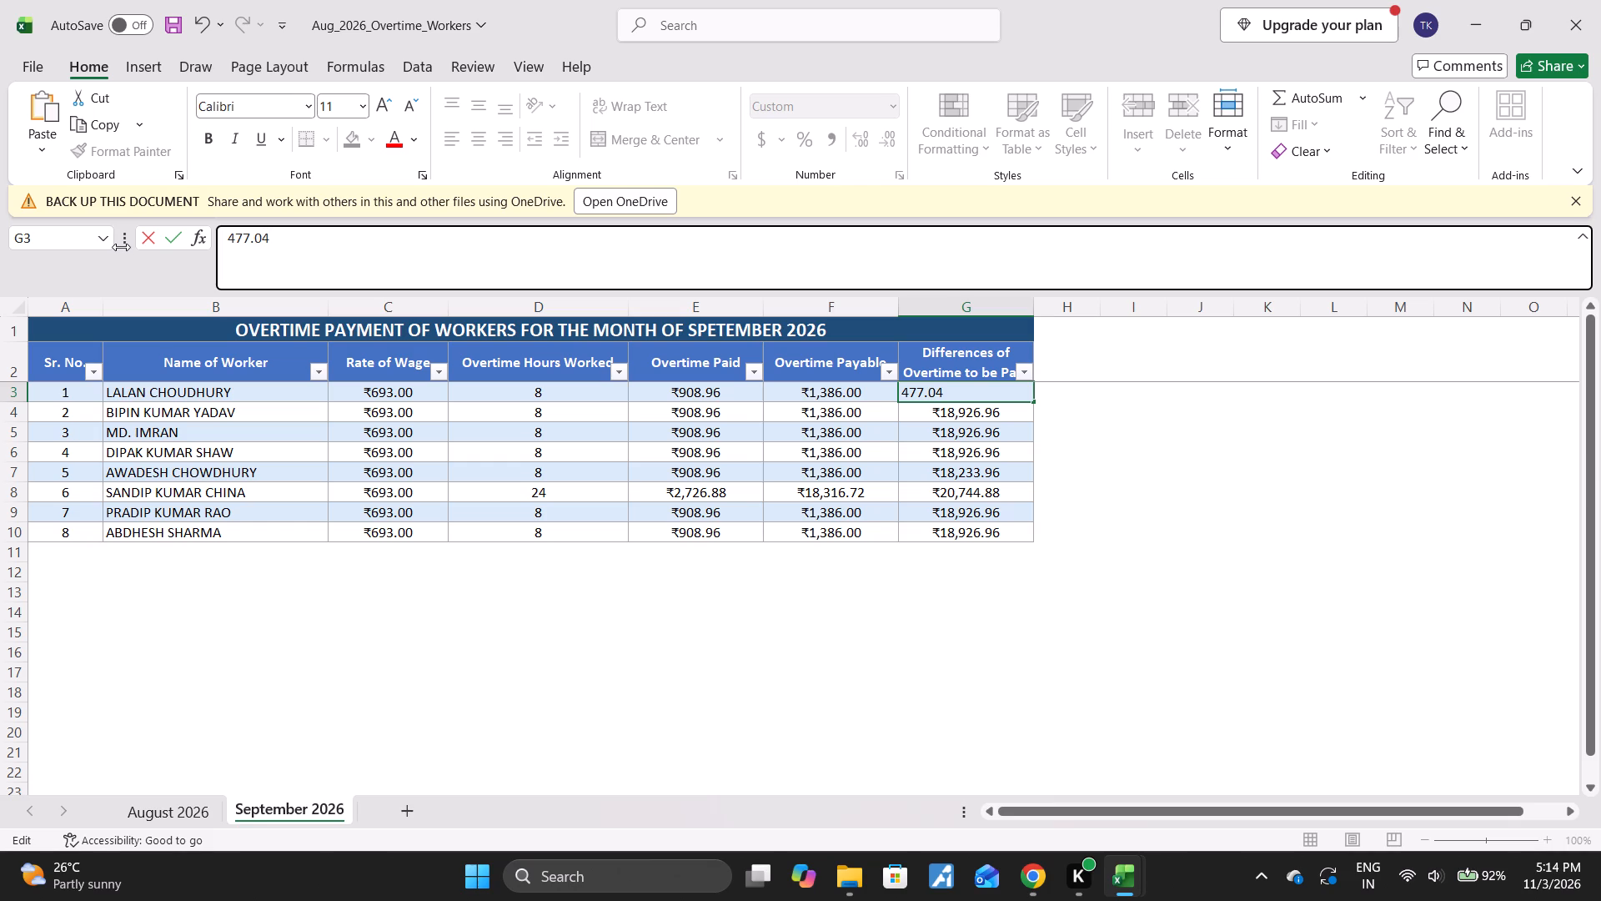
key("ctrl+c")
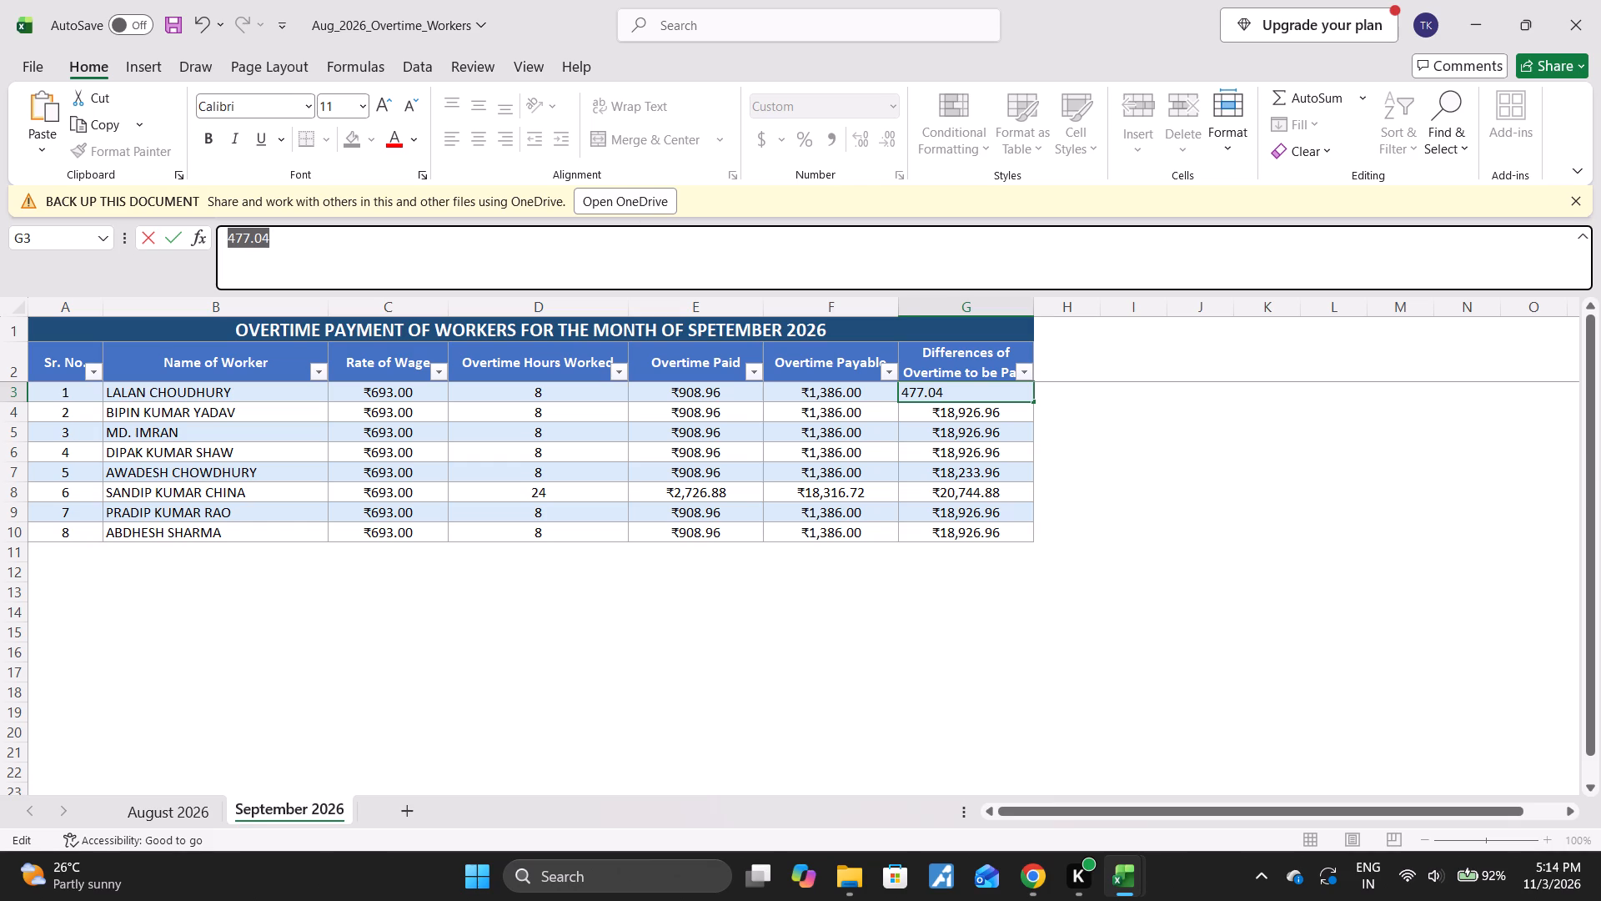
left_click(976, 410)
left_click_drag(320, 246, 112, 246)
key("ctrl+v")
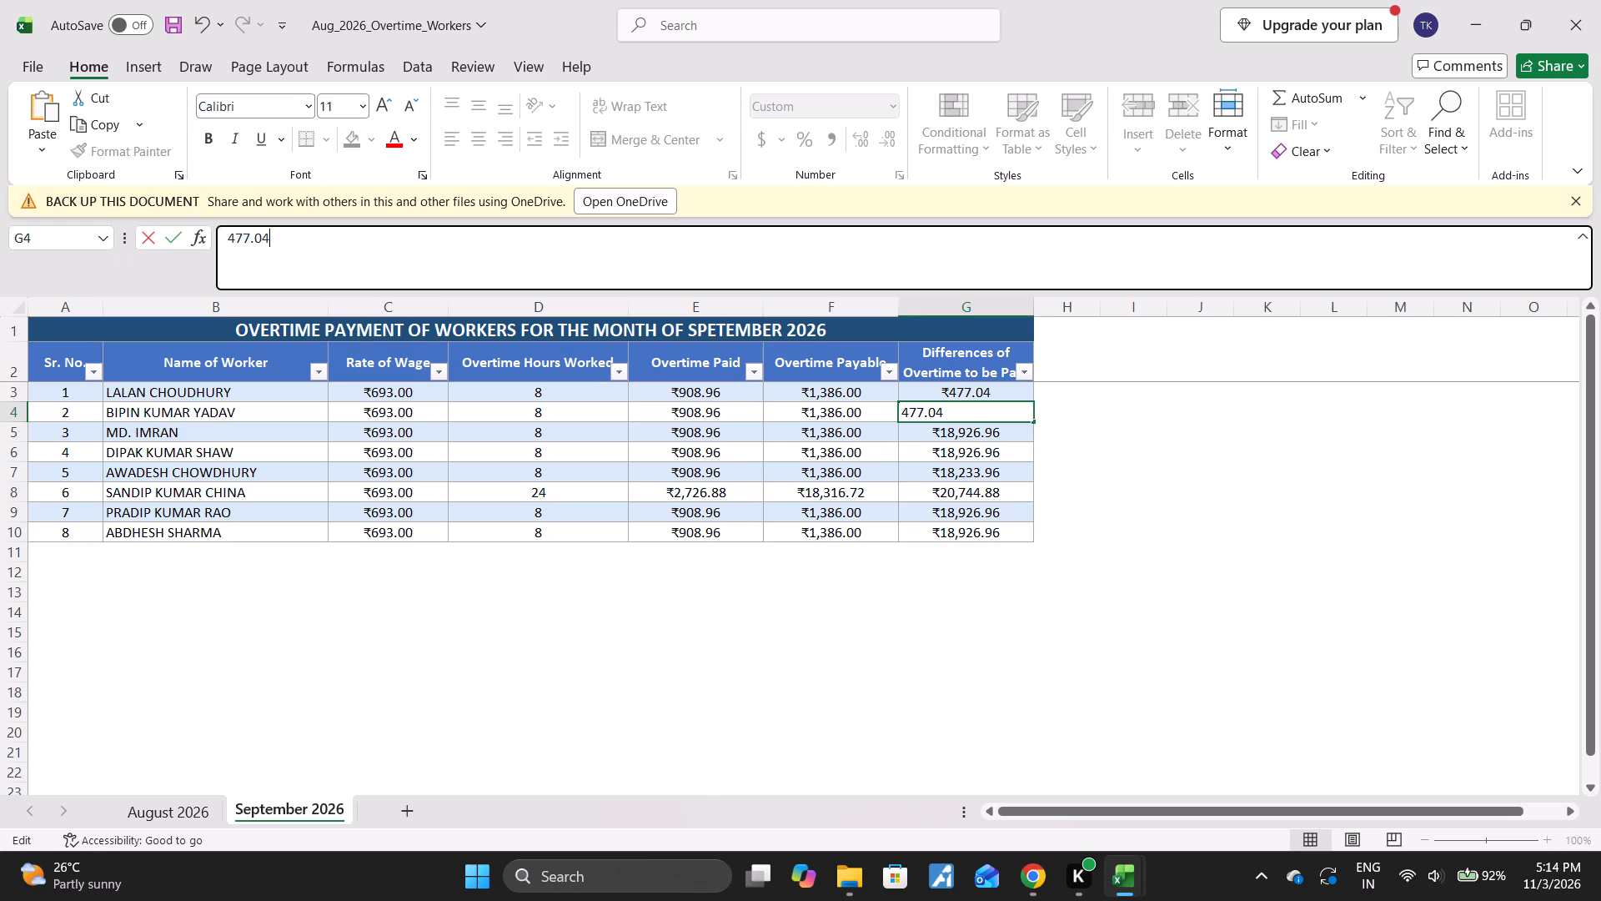
left_click(975, 428)
left_click_drag(292, 237, 138, 259)
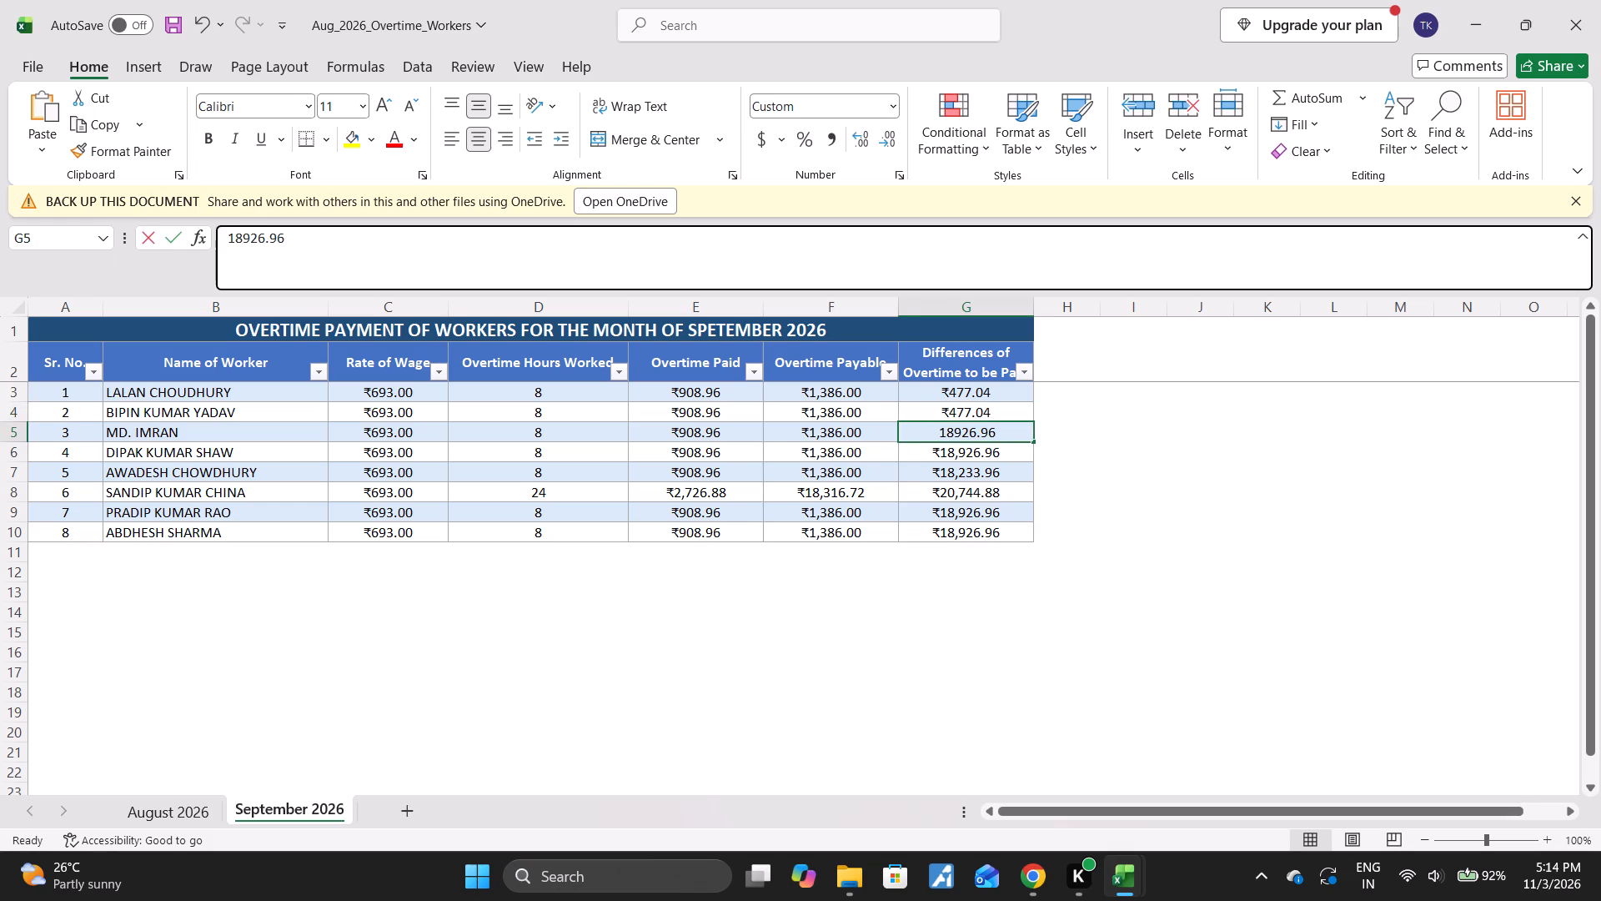
left_click_drag(138, 259, 84, 264)
key("ctrl+v")
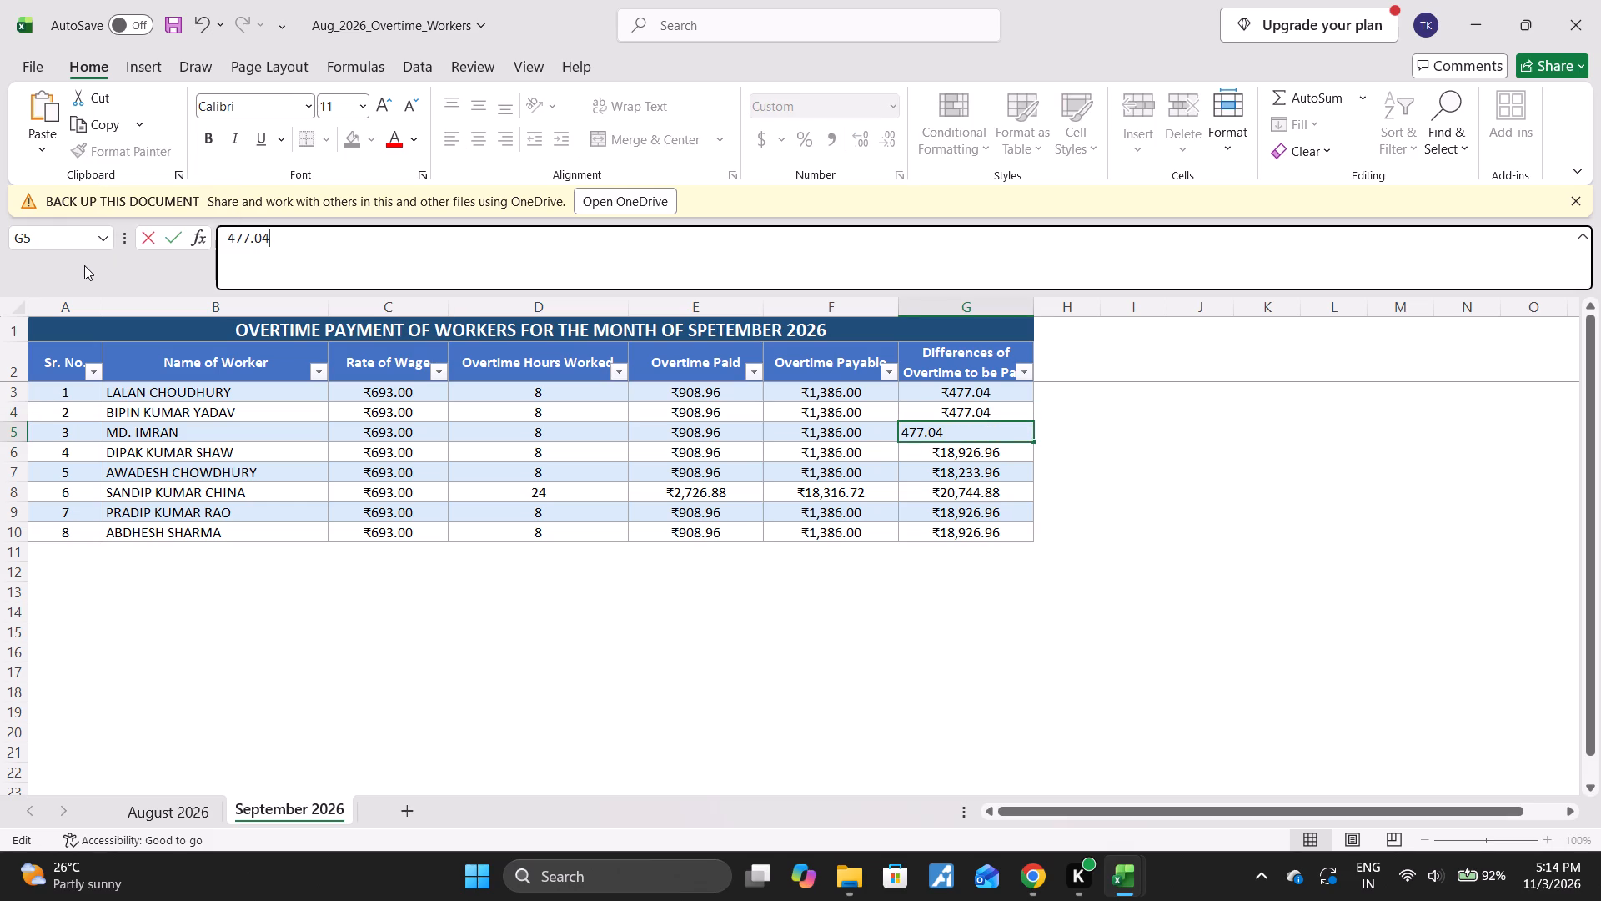
Paste the copied difference value 477.04 into cells G6, G7, G9 and G10, skipping row 8.
left_click(938, 452)
left_click_drag(294, 237, 125, 253)
key("ctrl+v")
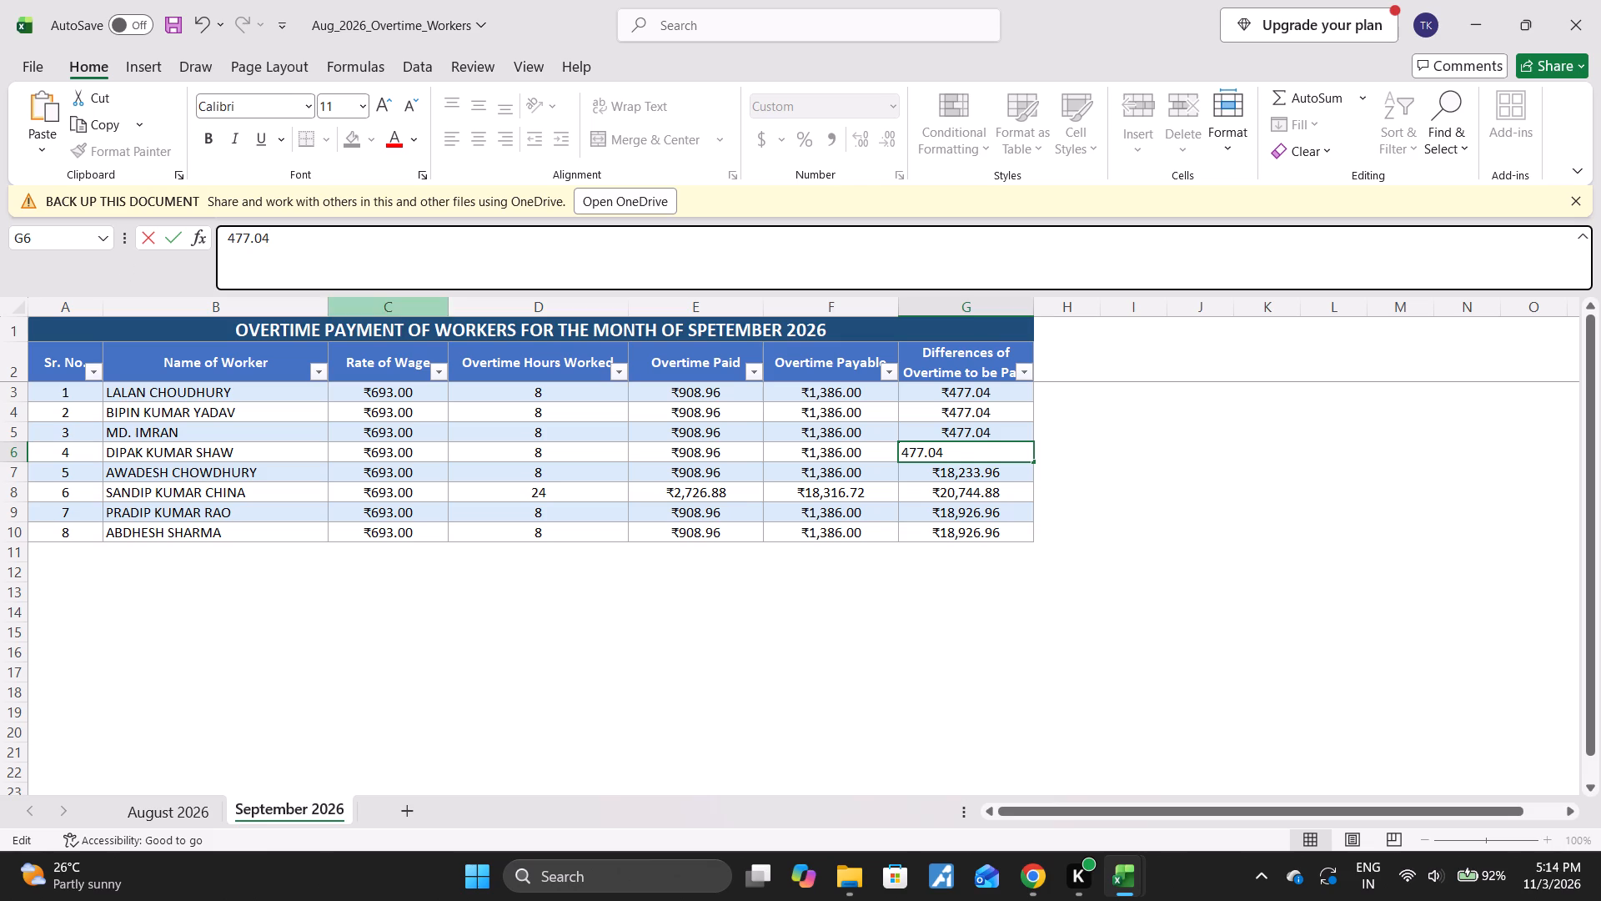
left_click(979, 469)
left_click_drag(300, 230, 127, 244)
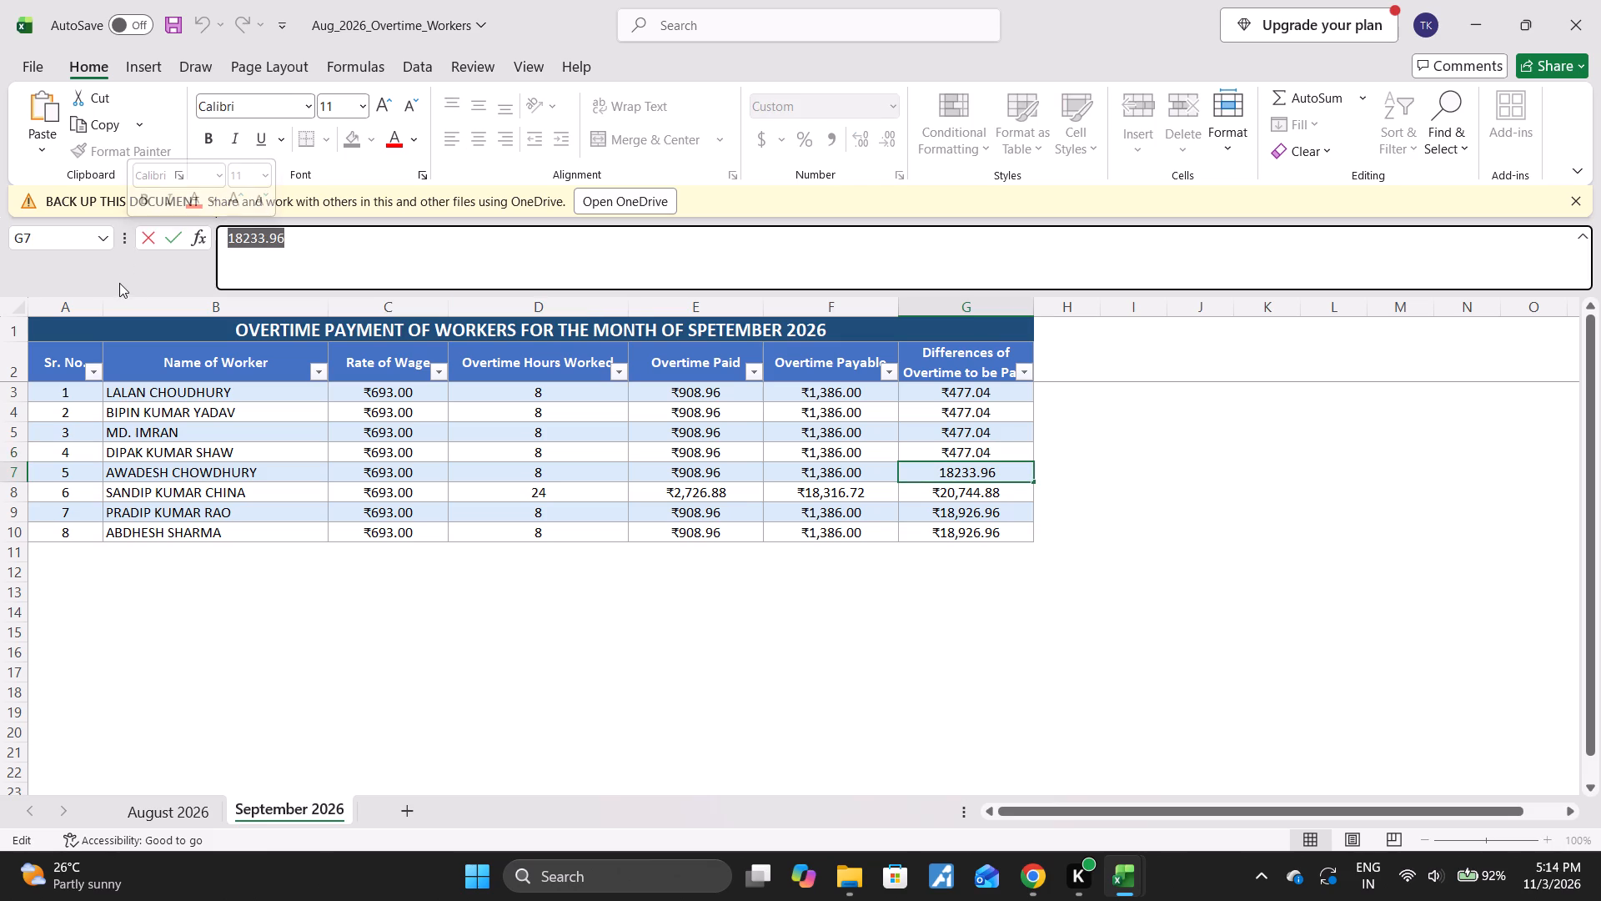
key("ctrl+v")
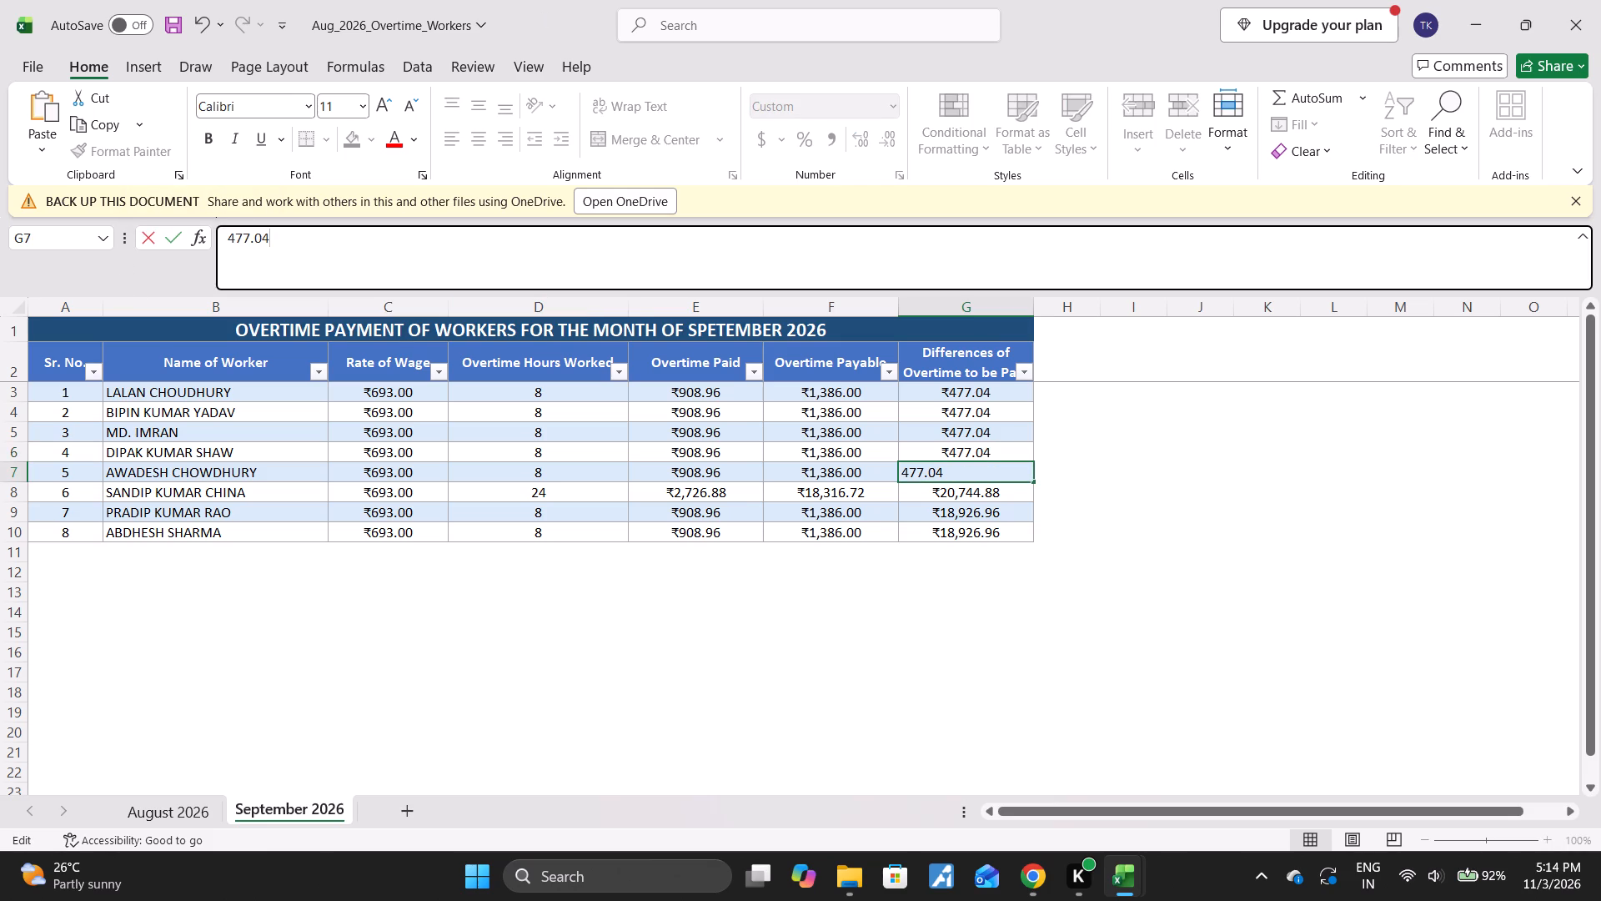
left_click(979, 517)
left_click_drag(304, 236, 152, 241)
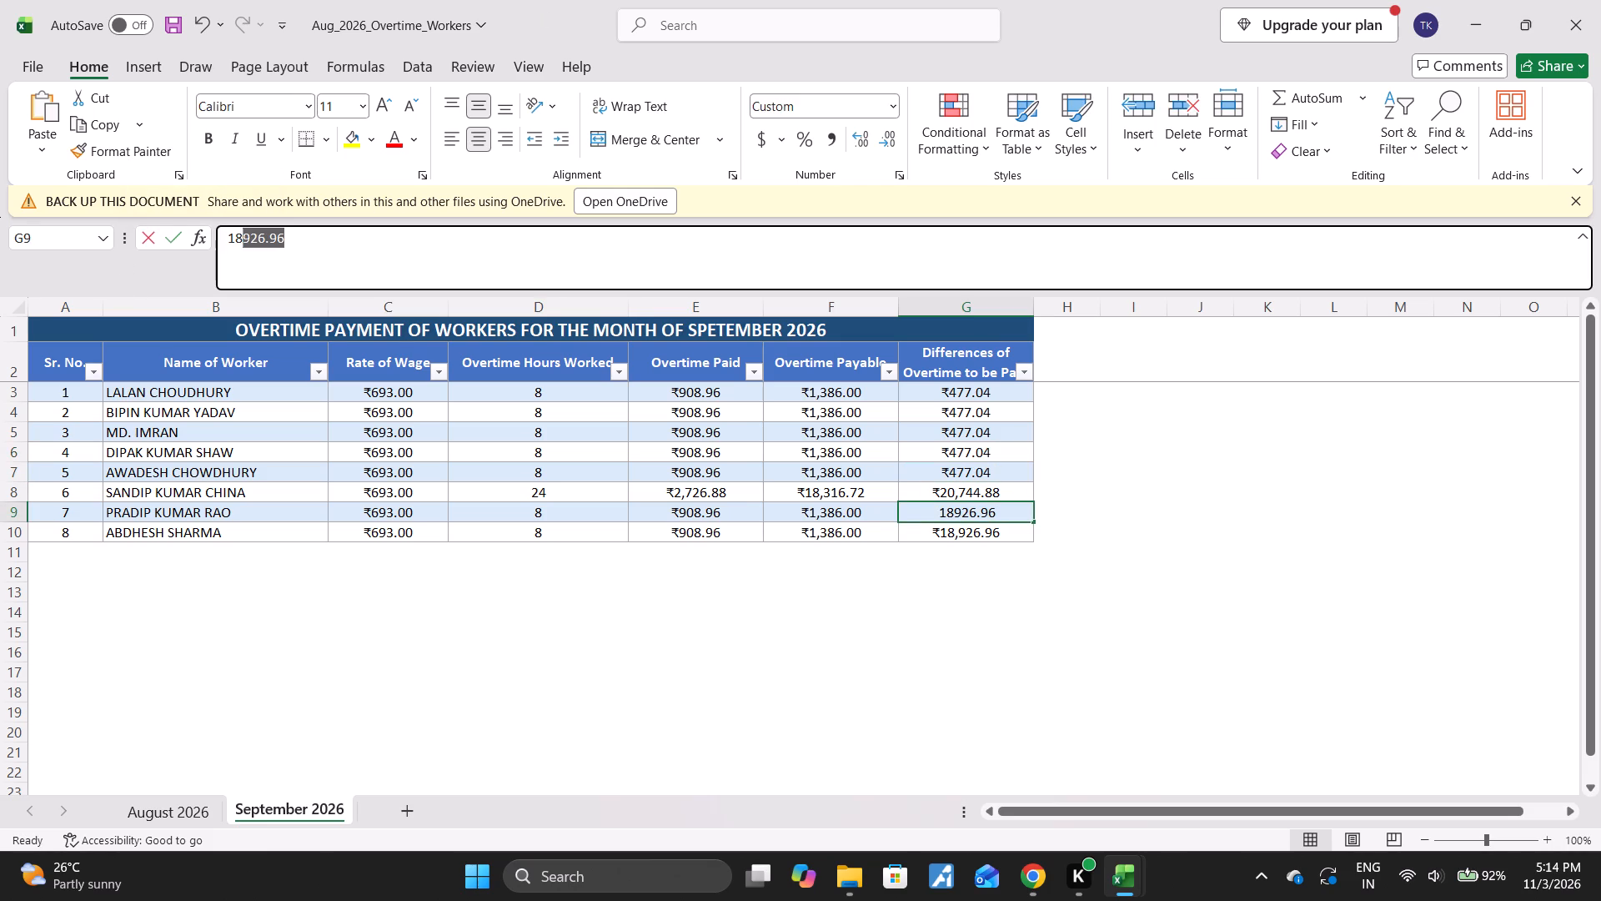
left_click_drag(152, 241, 151, 241)
key("ctrl+v")
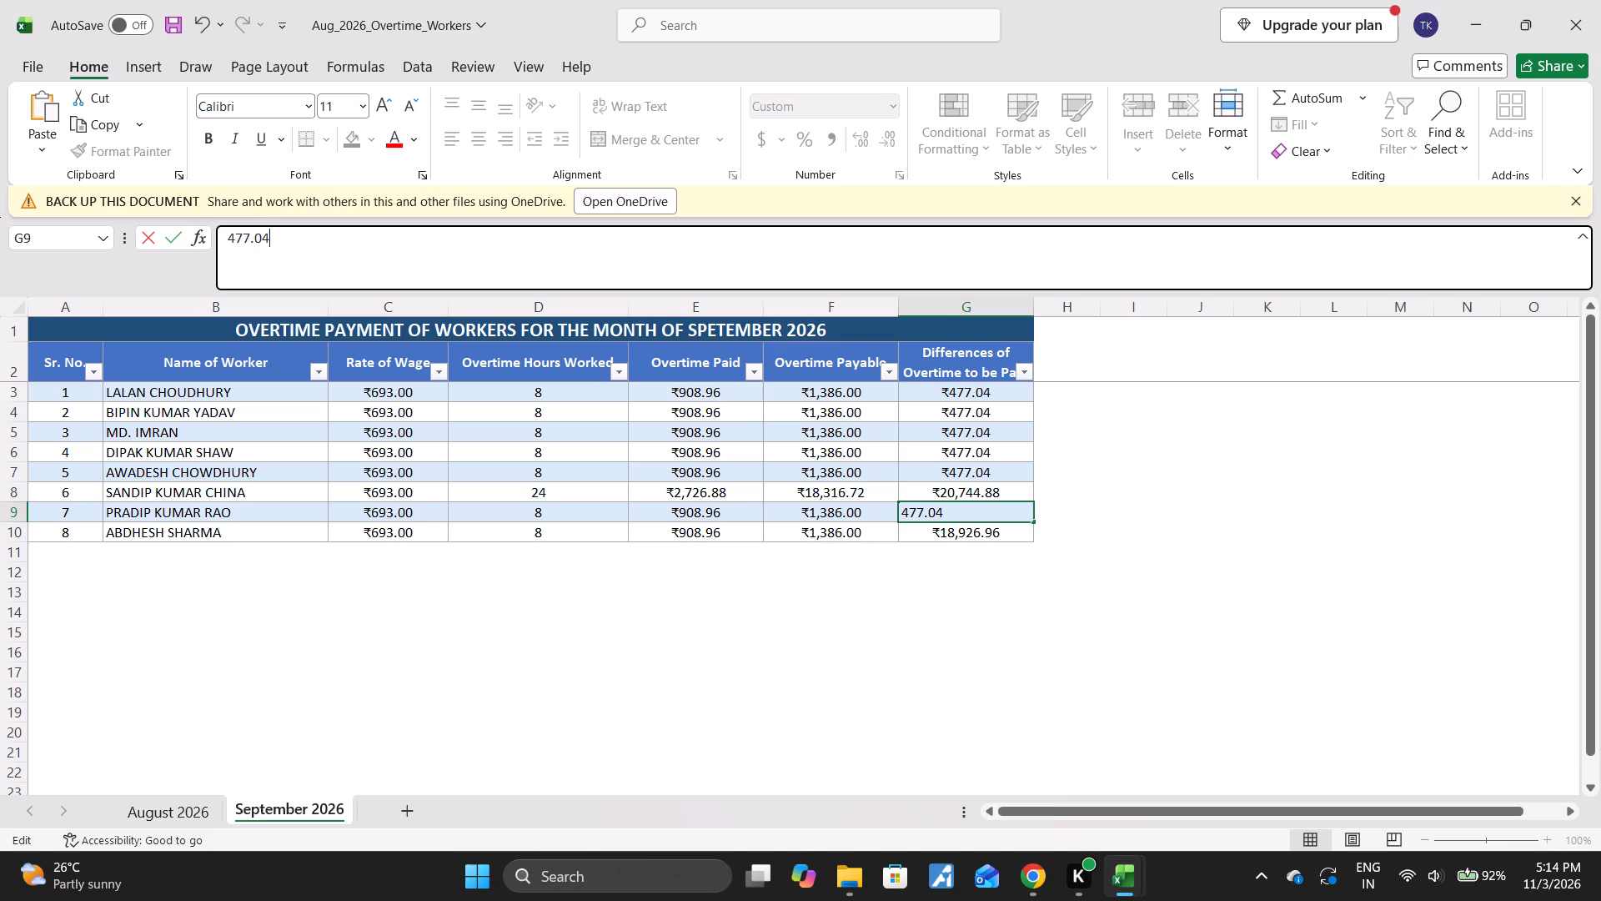
left_click(960, 532)
left_click_drag(302, 239, 132, 249)
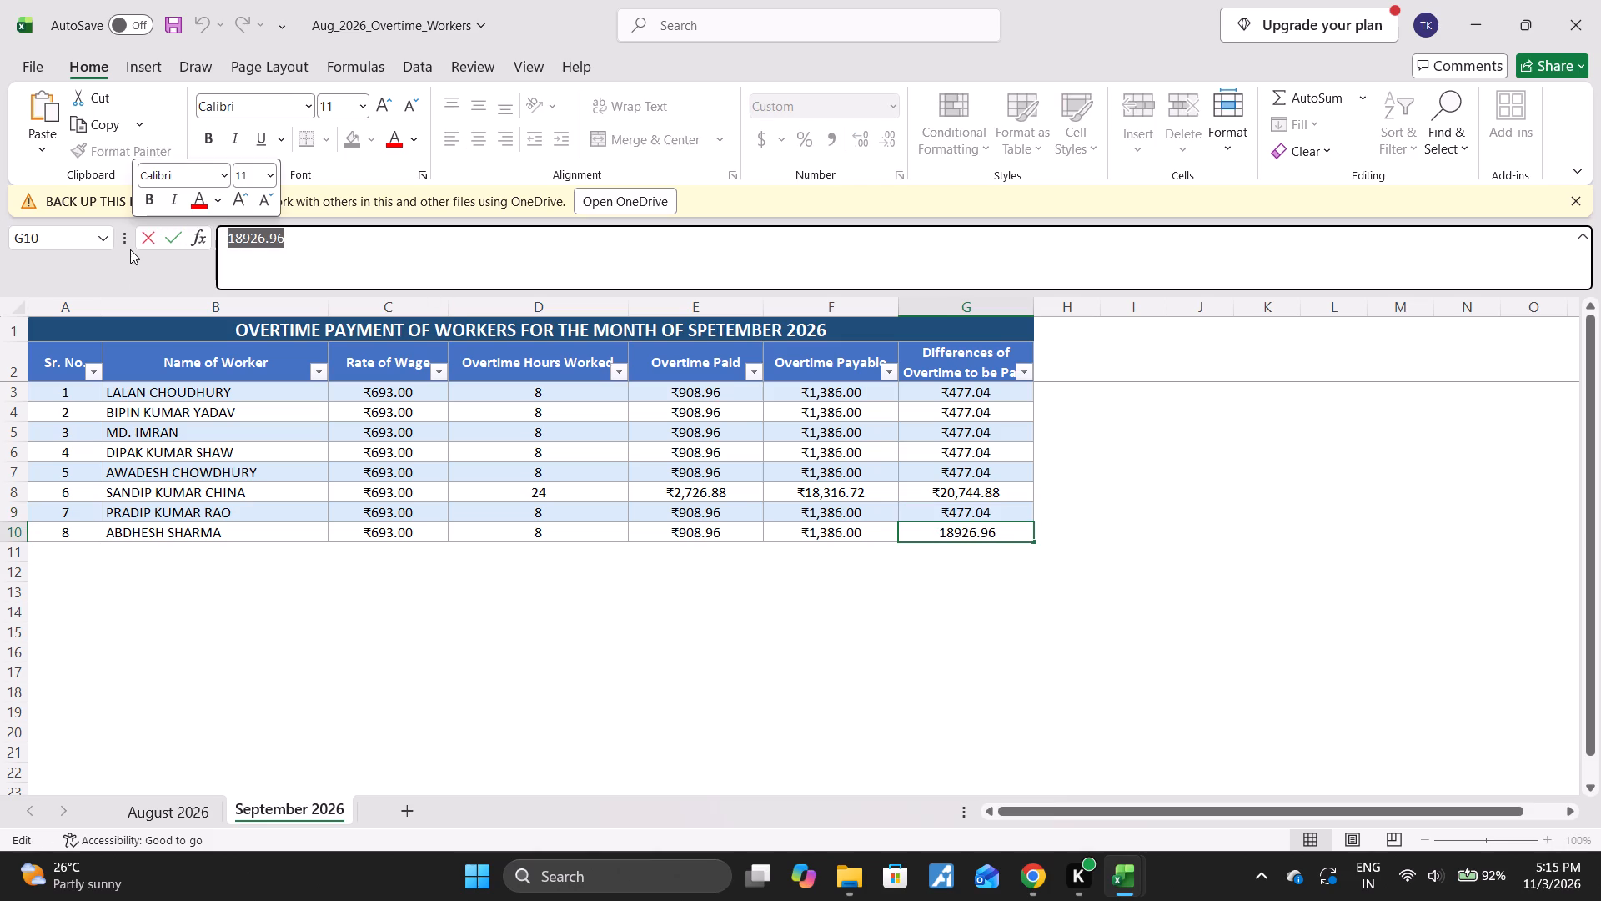
key("ctrl+v")
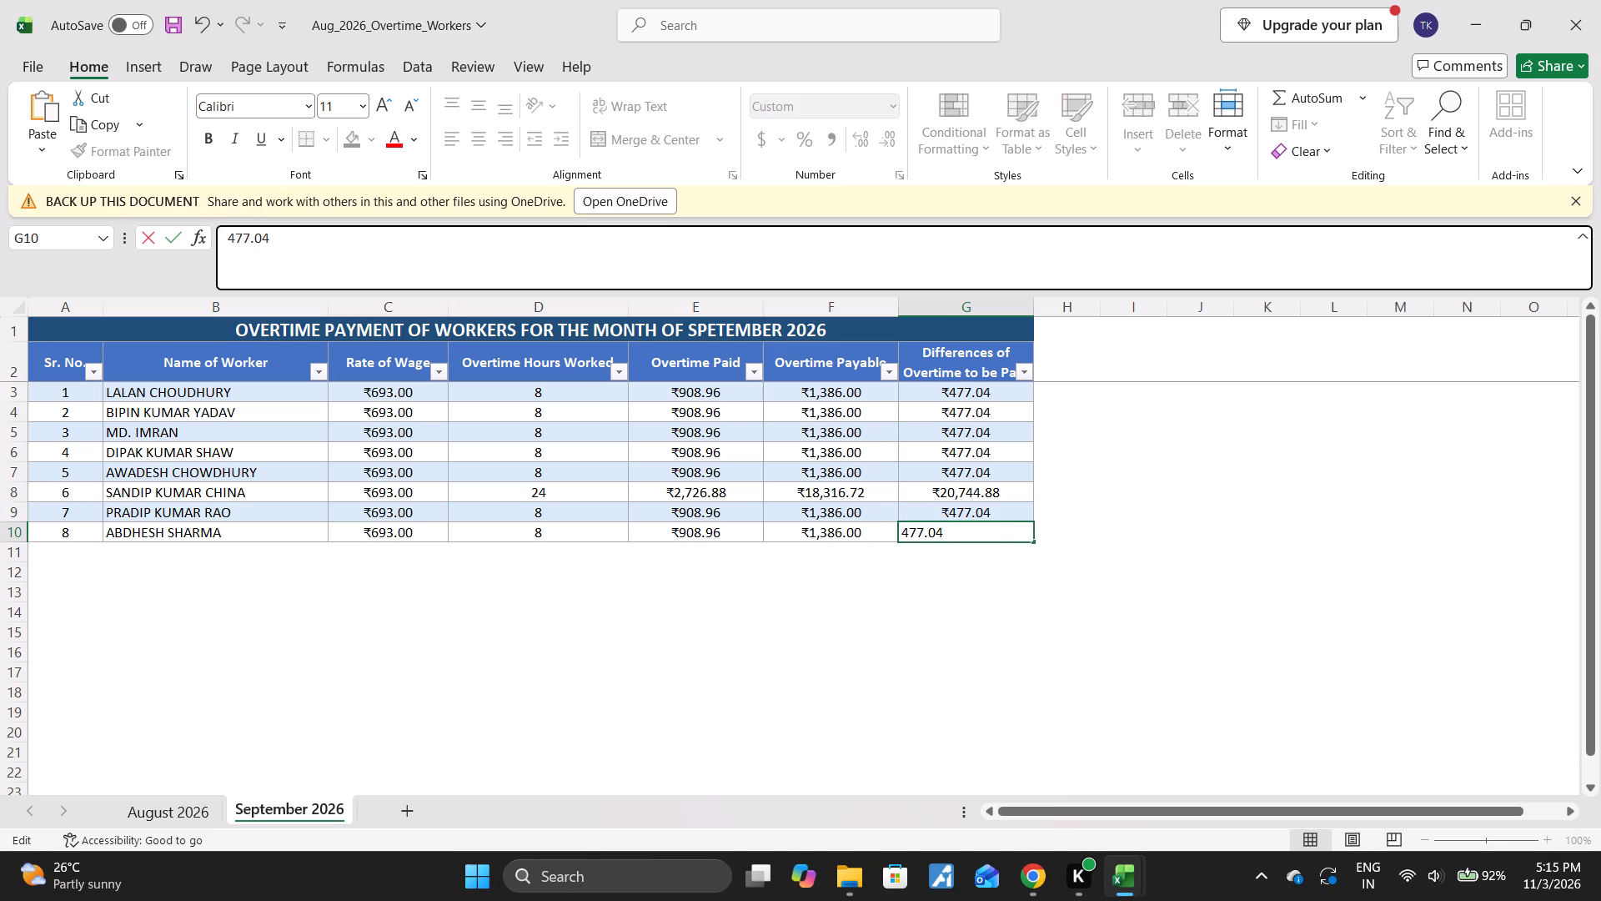
Update the 24-hour worker's amounts in row 8: Overtime Payable 4158, Overtime Paid 2727 and difference 1431.
left_click(856, 500)
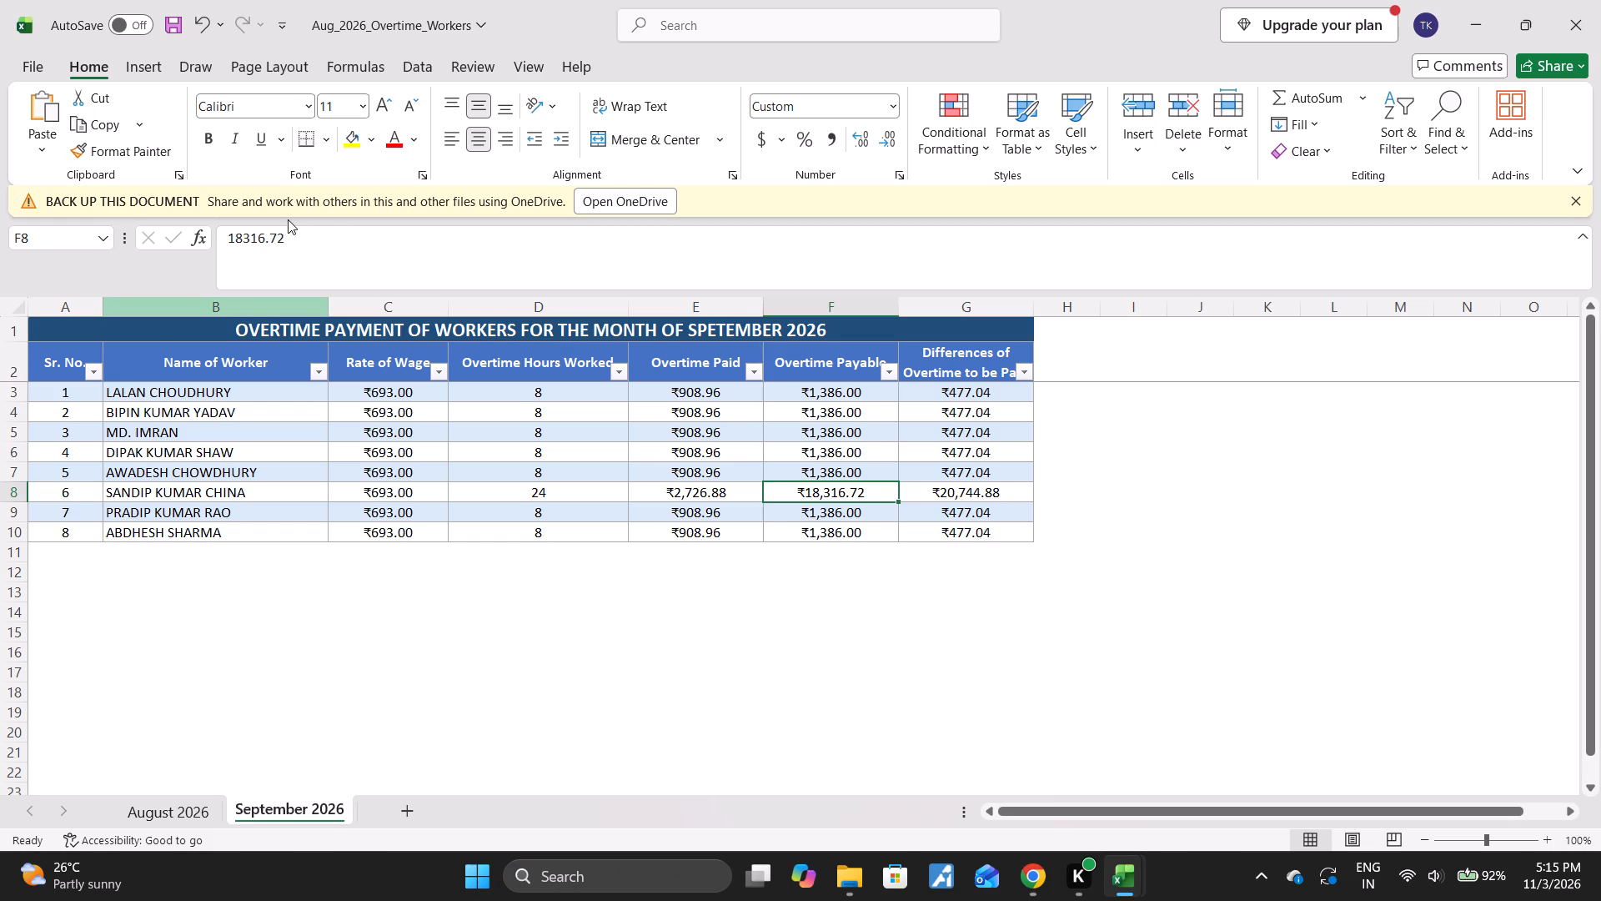
left_click_drag(321, 227, 184, 271)
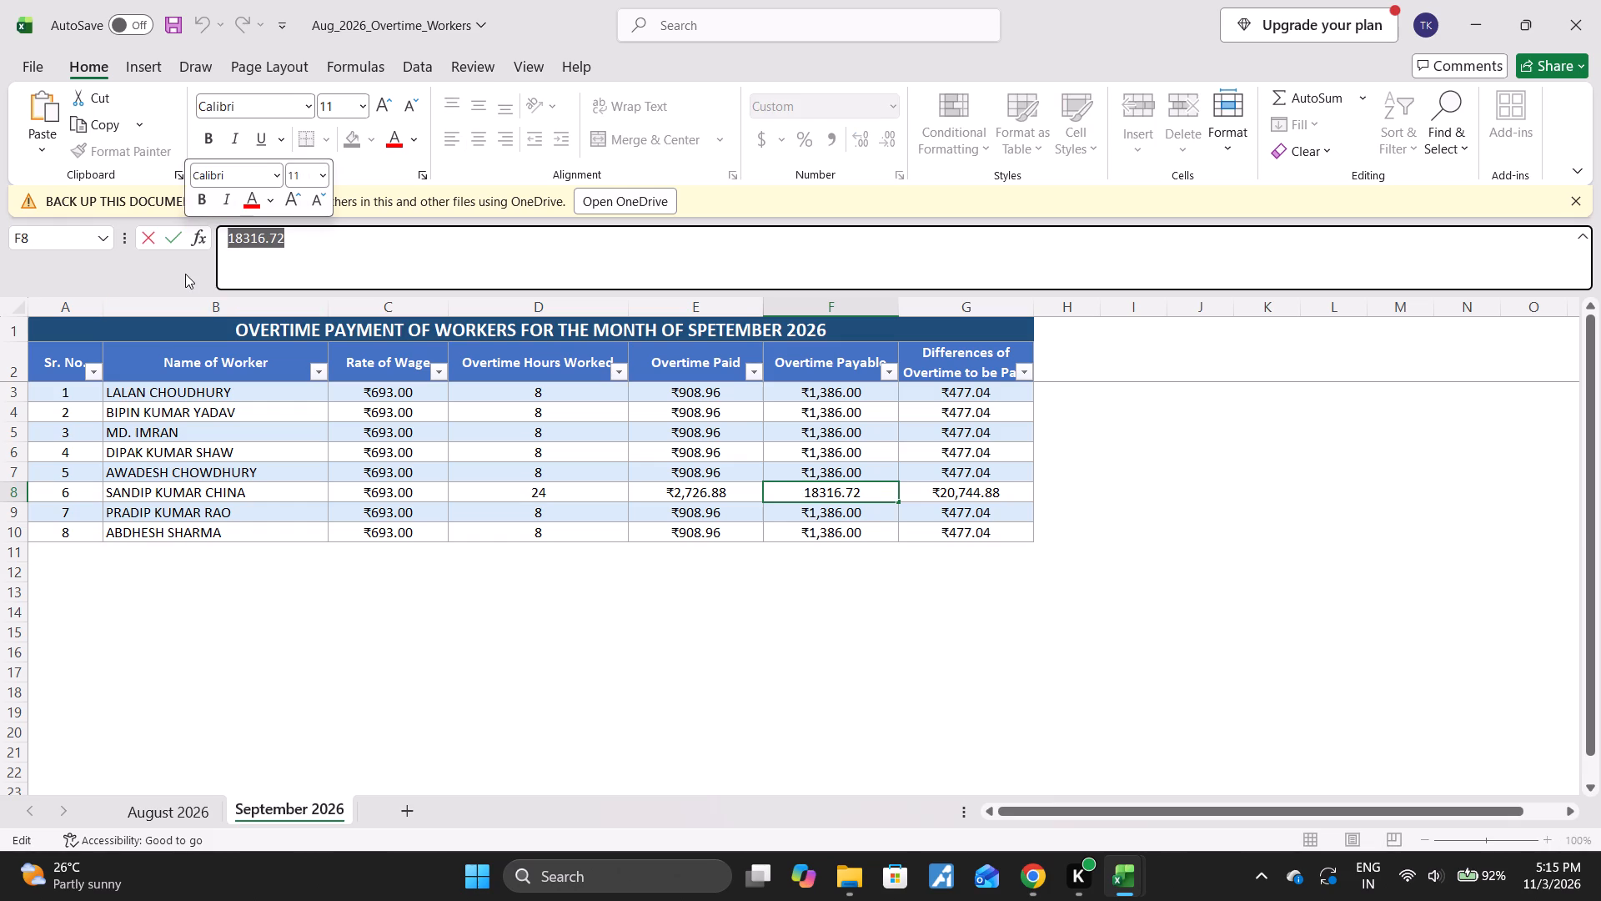
key("4")
type("158")
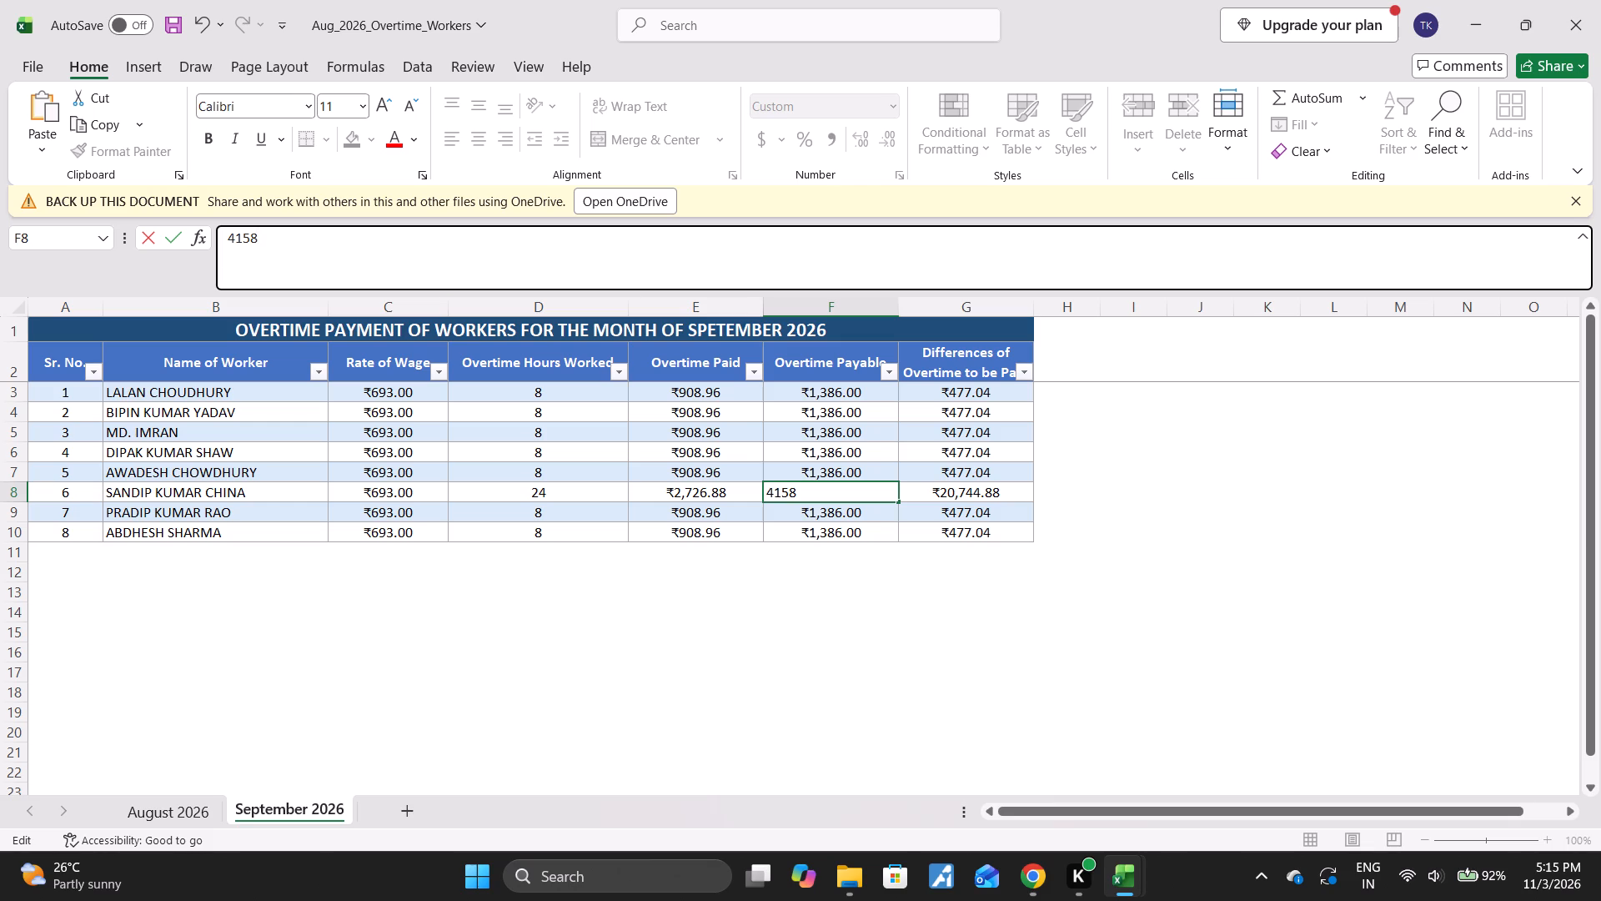
left_click(731, 494)
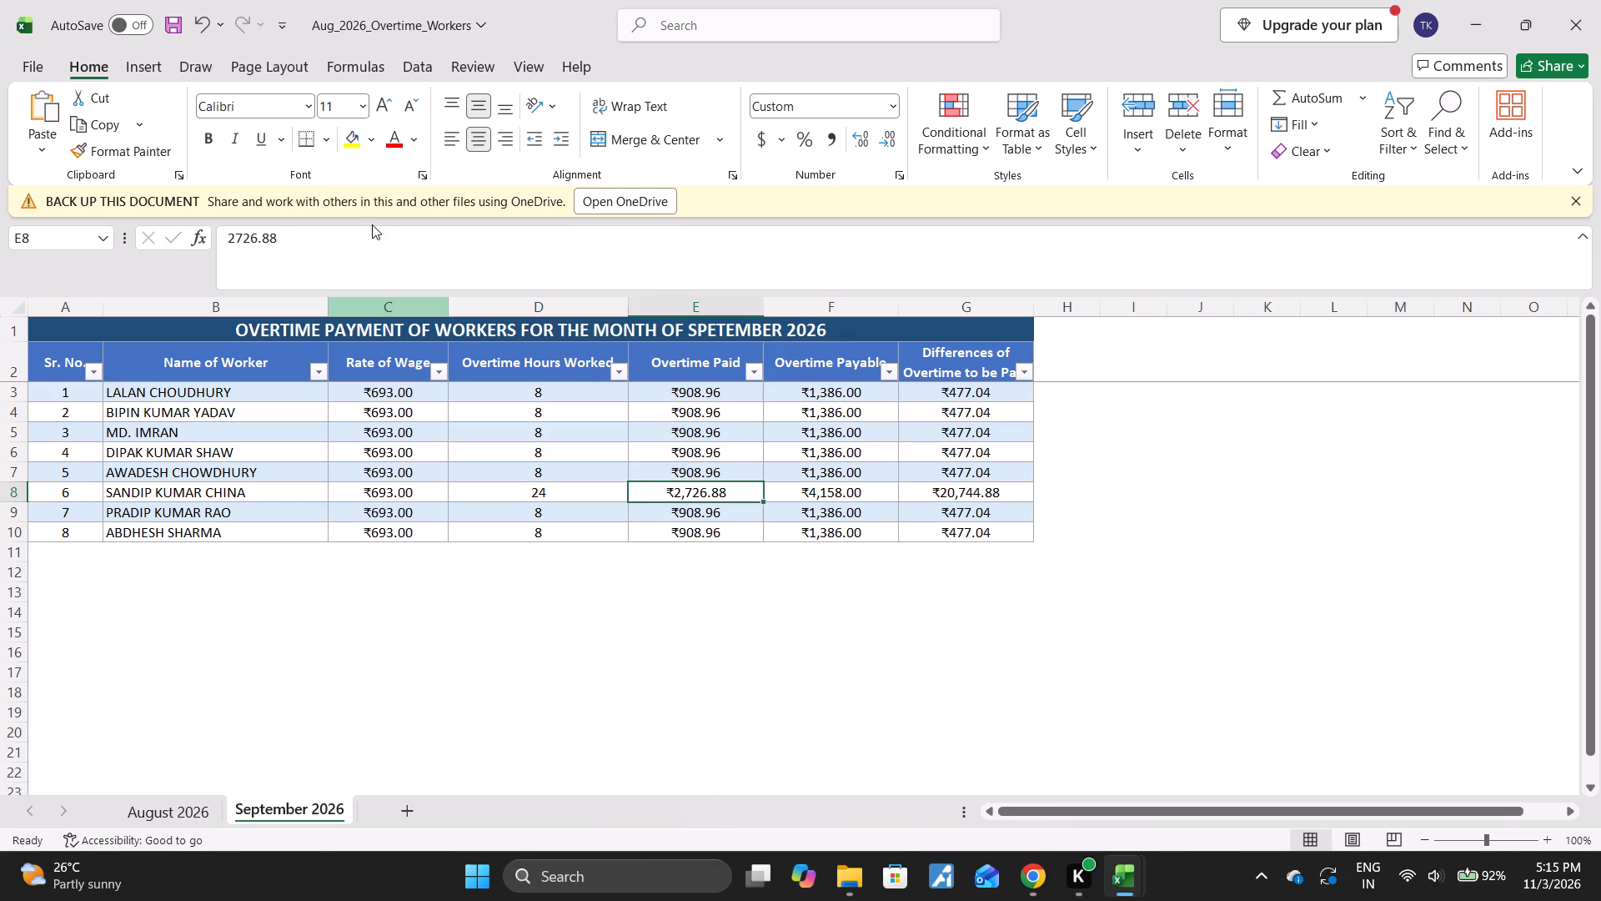
left_click_drag(276, 236, 143, 259)
type("2727")
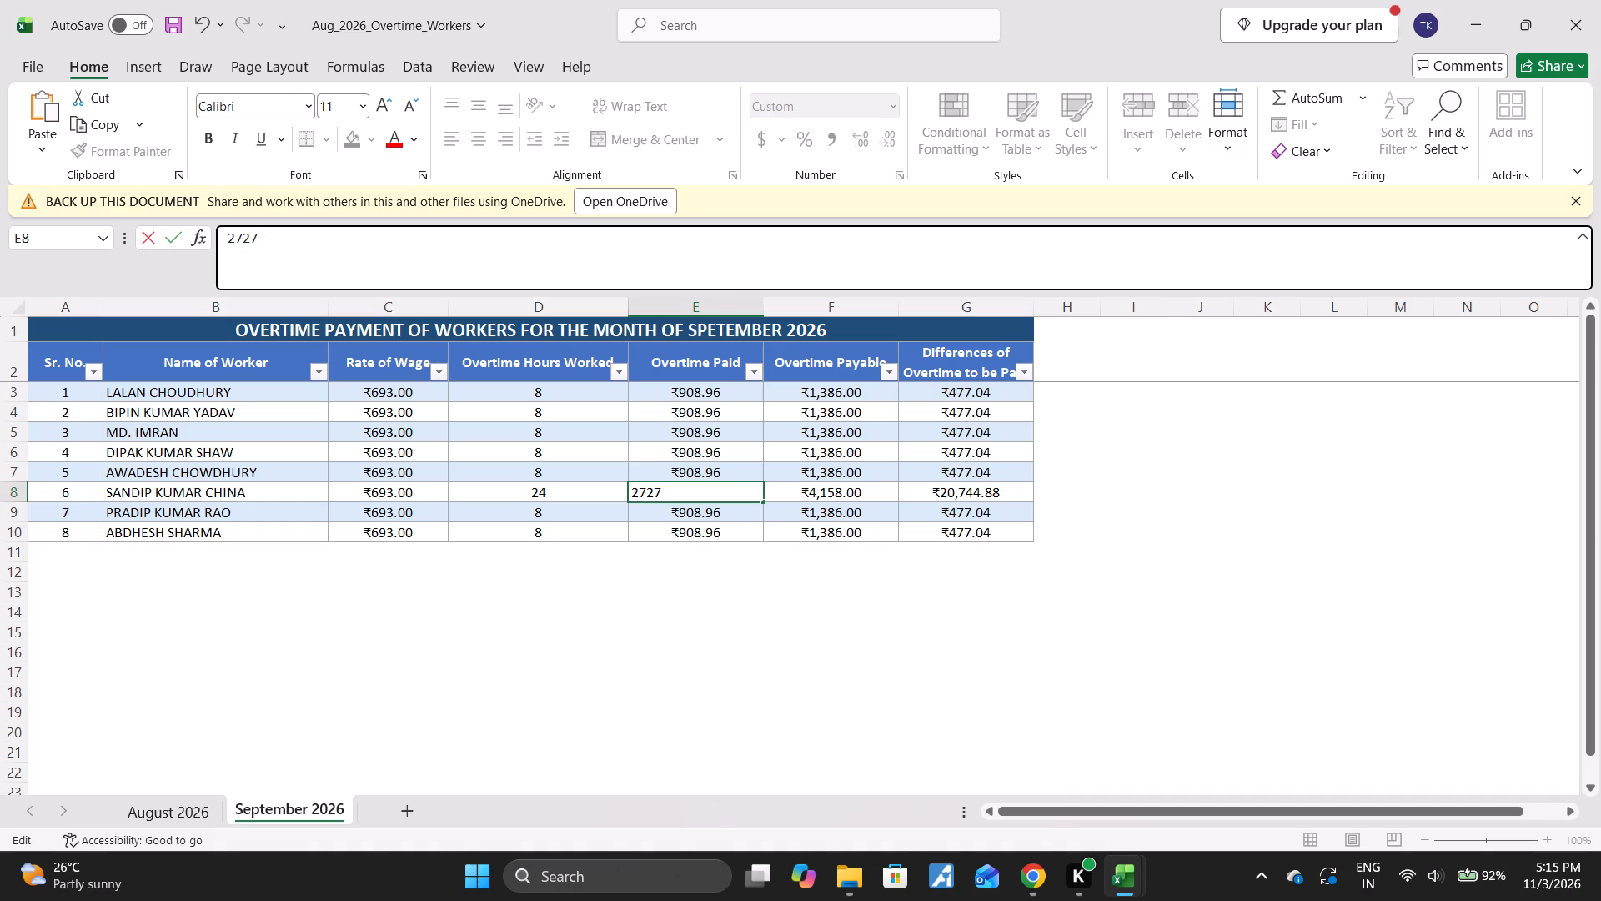
left_click(959, 490)
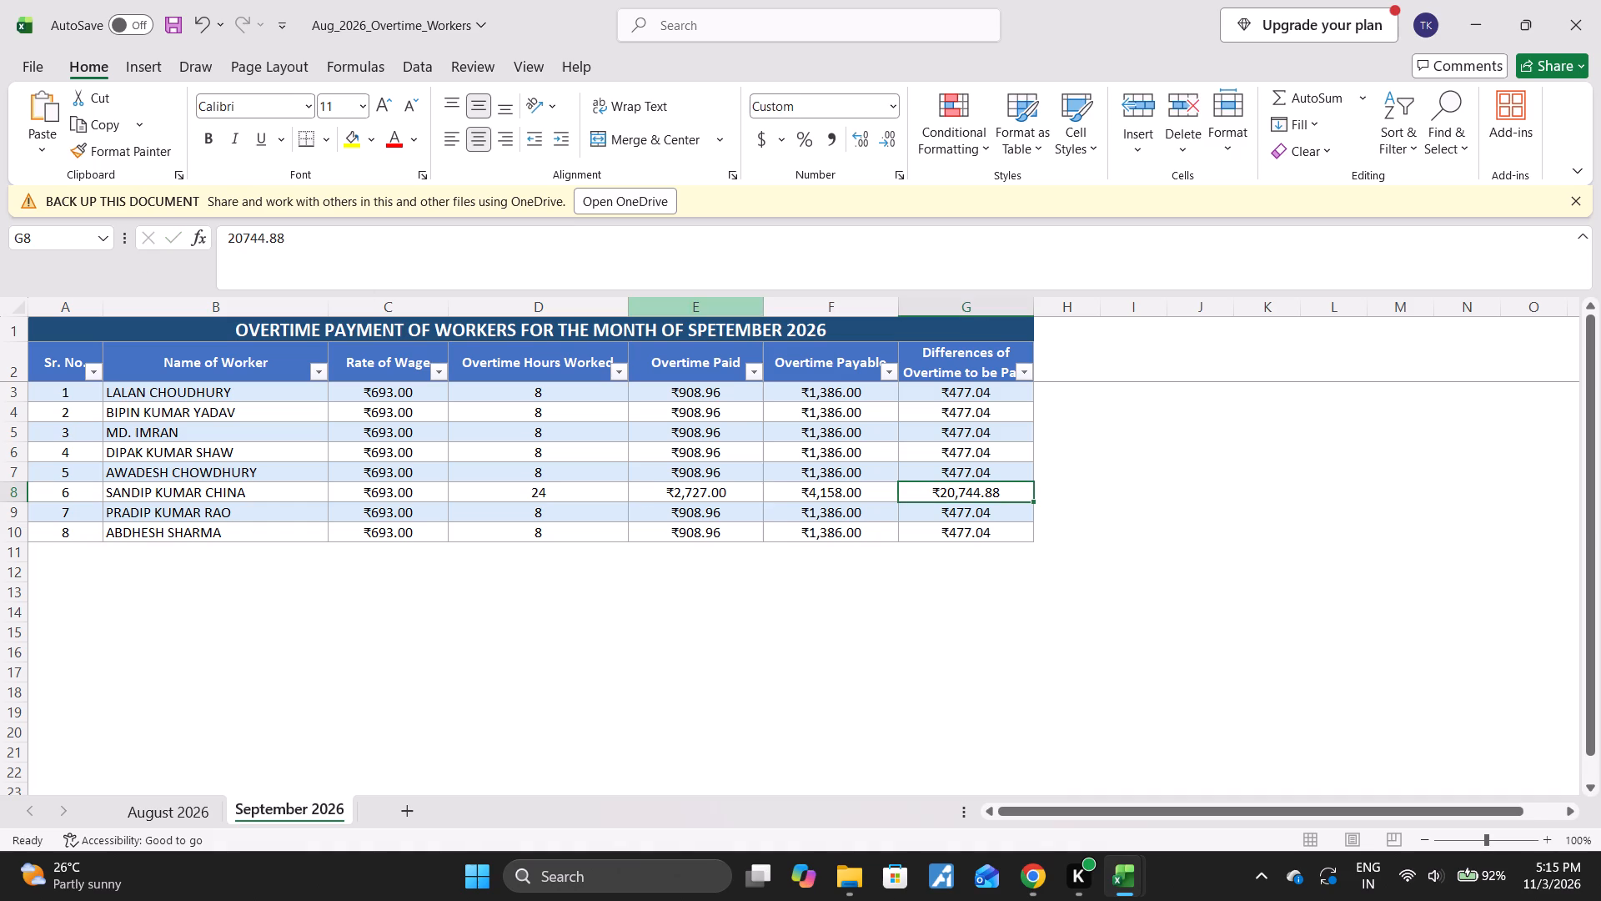
left_click_drag(303, 237, 96, 236)
type("1431")
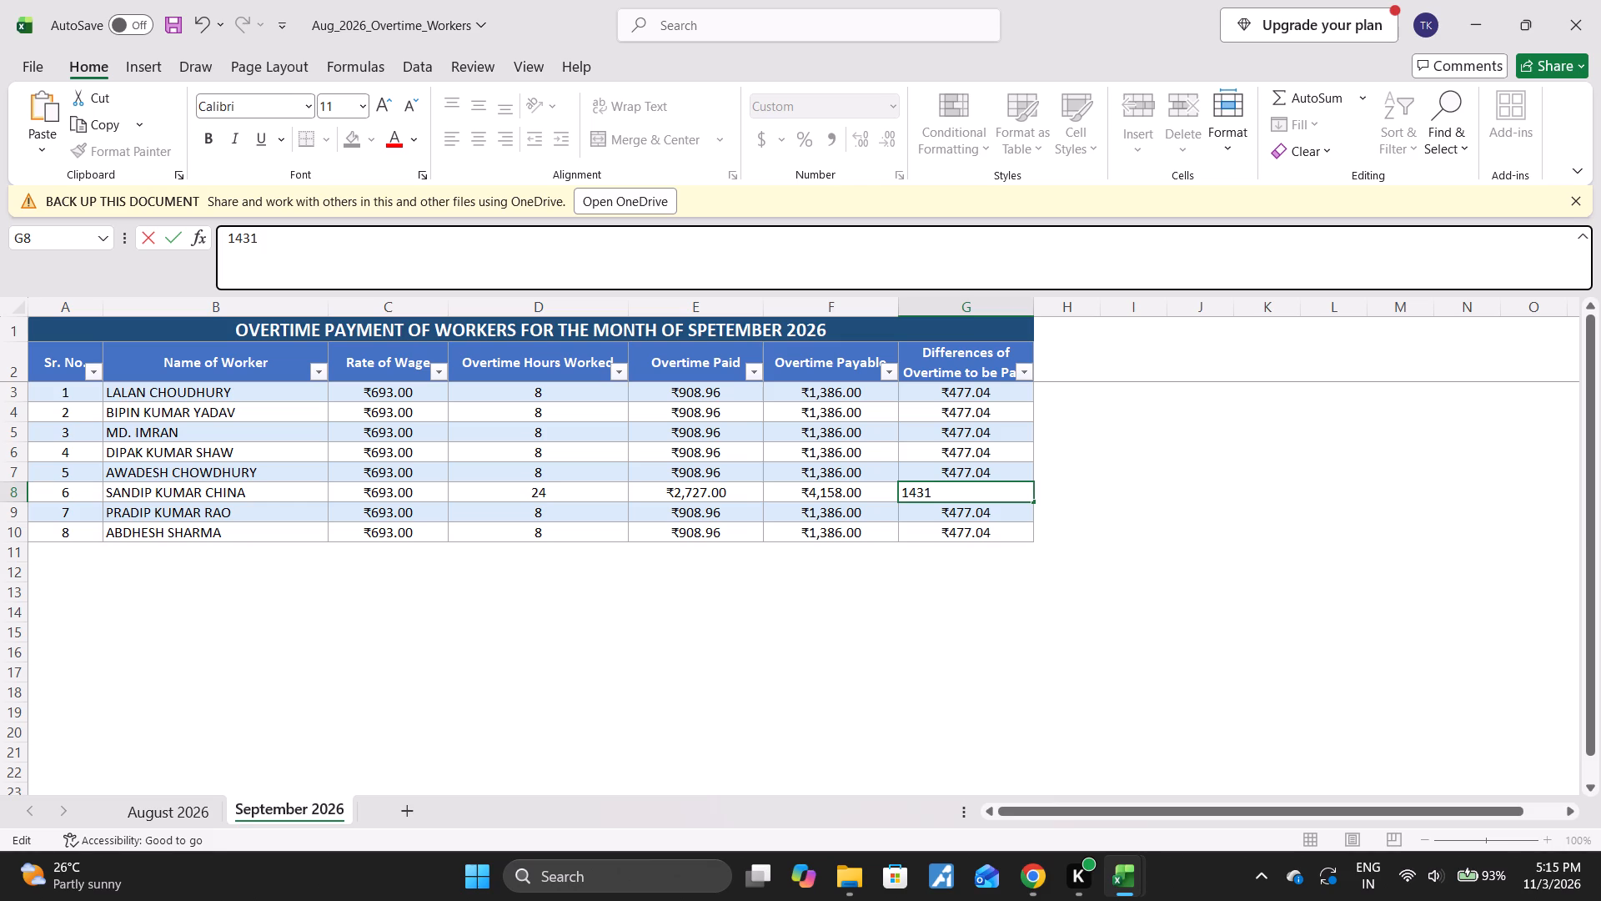
left_click(970, 525)
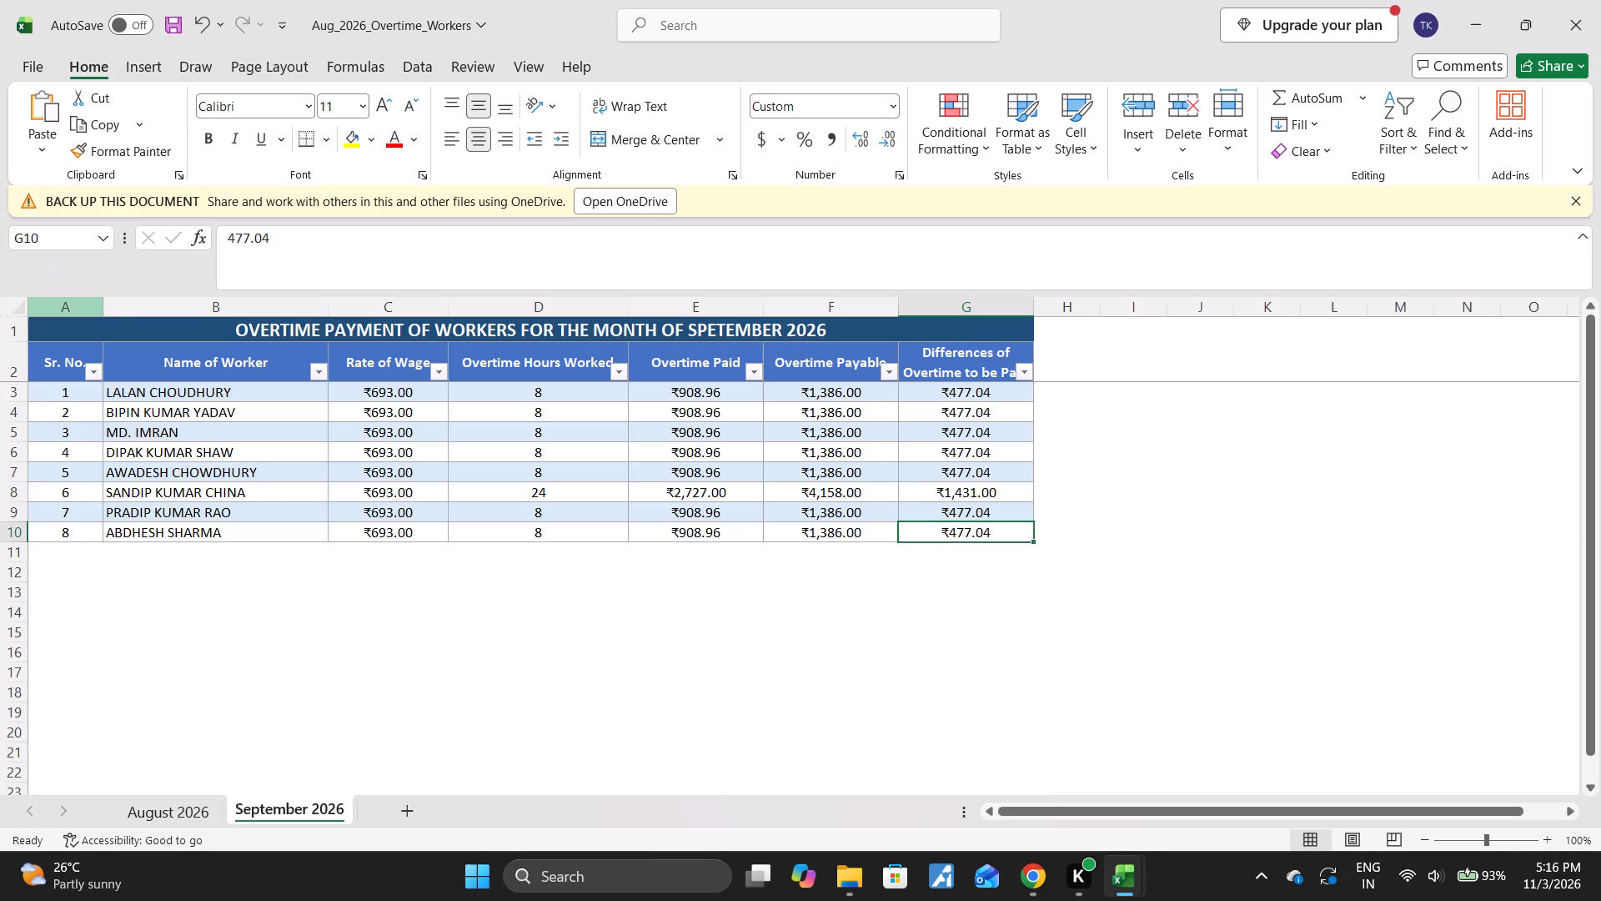
Save the Aug_2026_Overtime_Workers workbook with the completed September 2026 sheet.
left_click(183, 19)
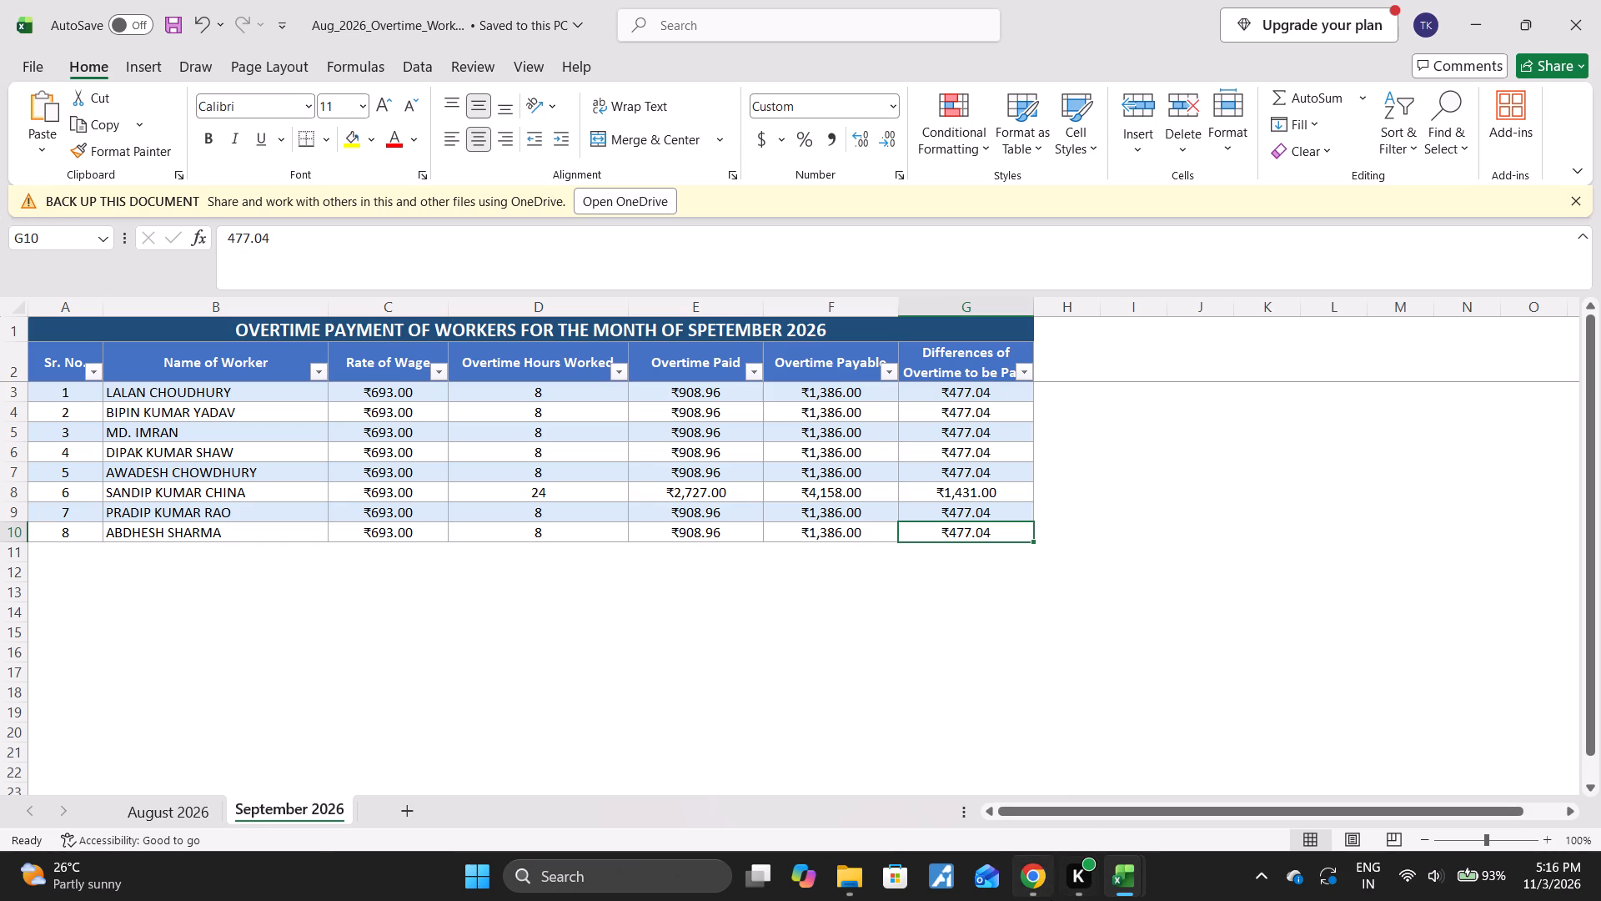
left_click(165, 12)
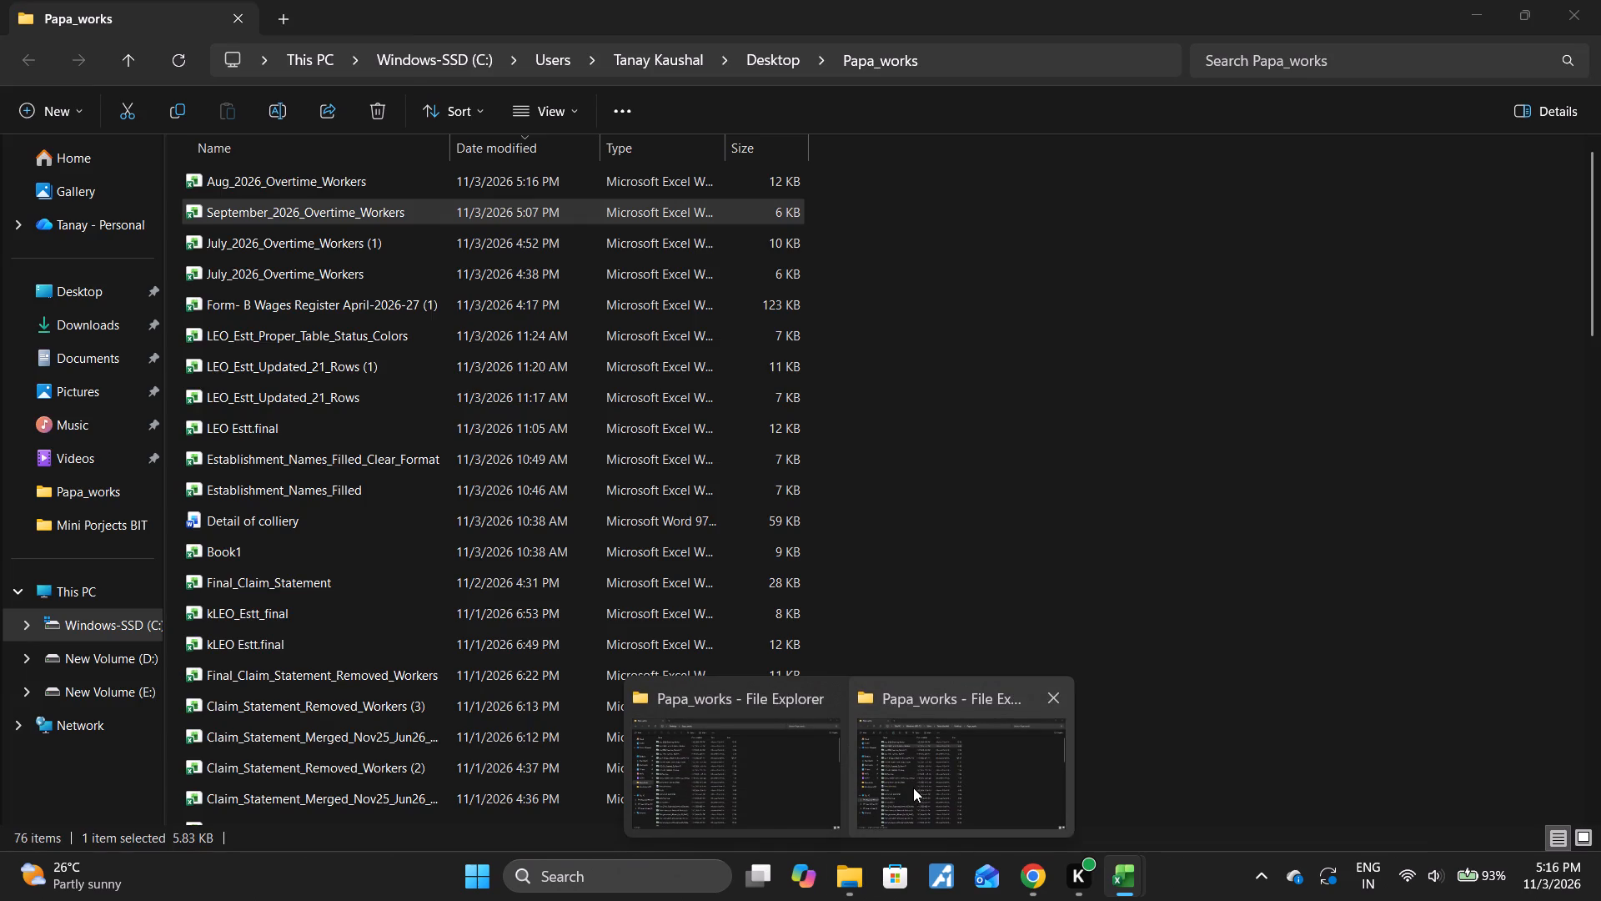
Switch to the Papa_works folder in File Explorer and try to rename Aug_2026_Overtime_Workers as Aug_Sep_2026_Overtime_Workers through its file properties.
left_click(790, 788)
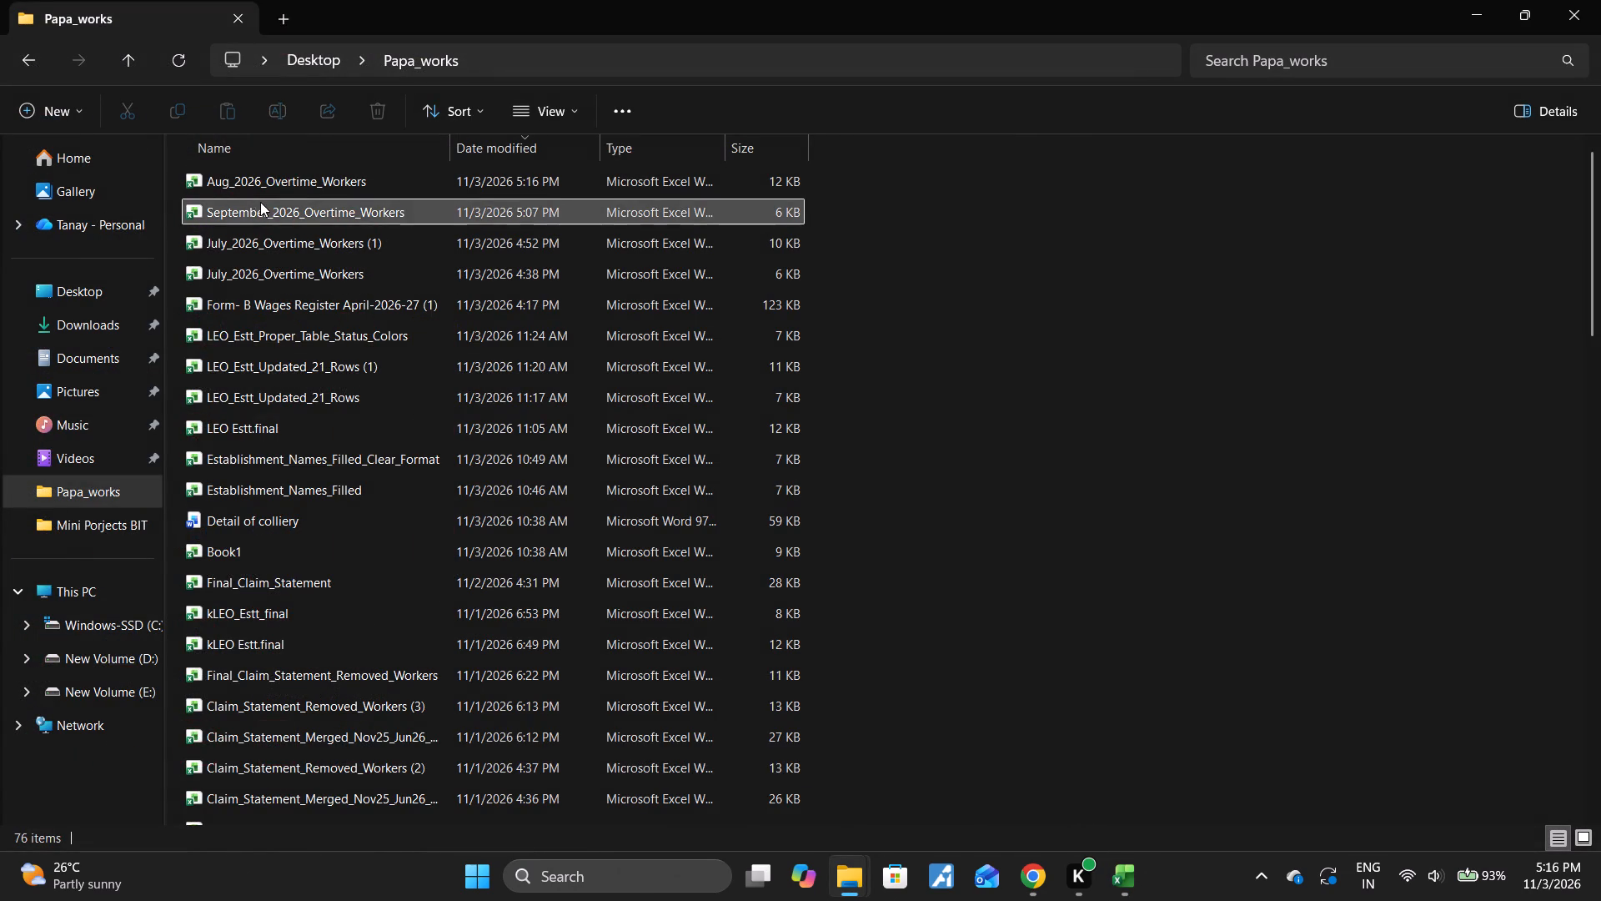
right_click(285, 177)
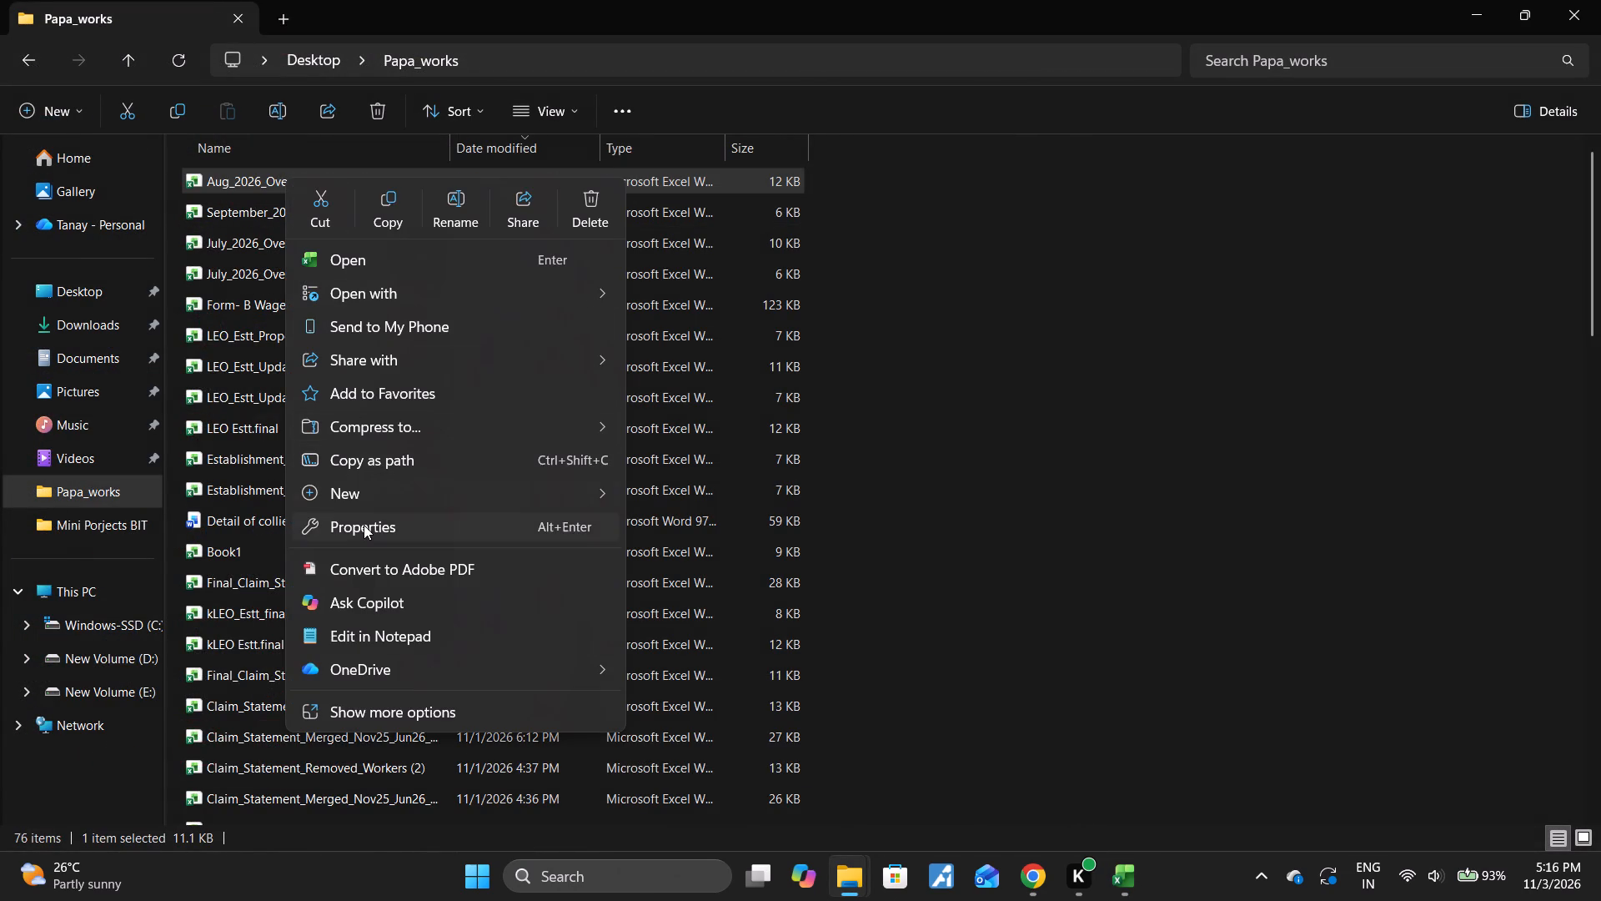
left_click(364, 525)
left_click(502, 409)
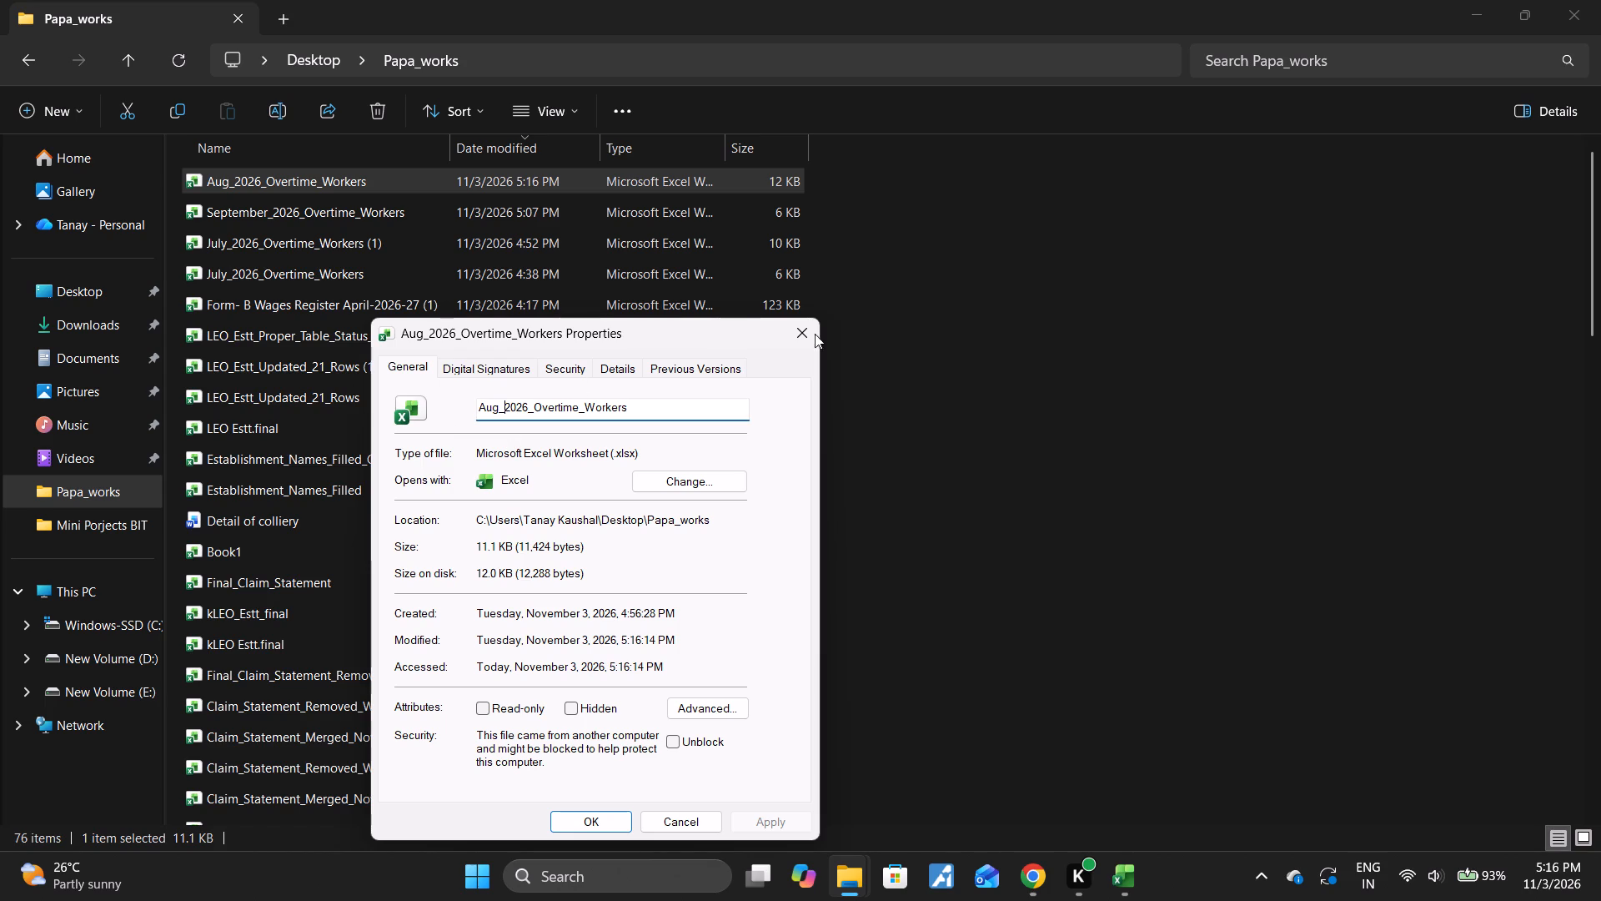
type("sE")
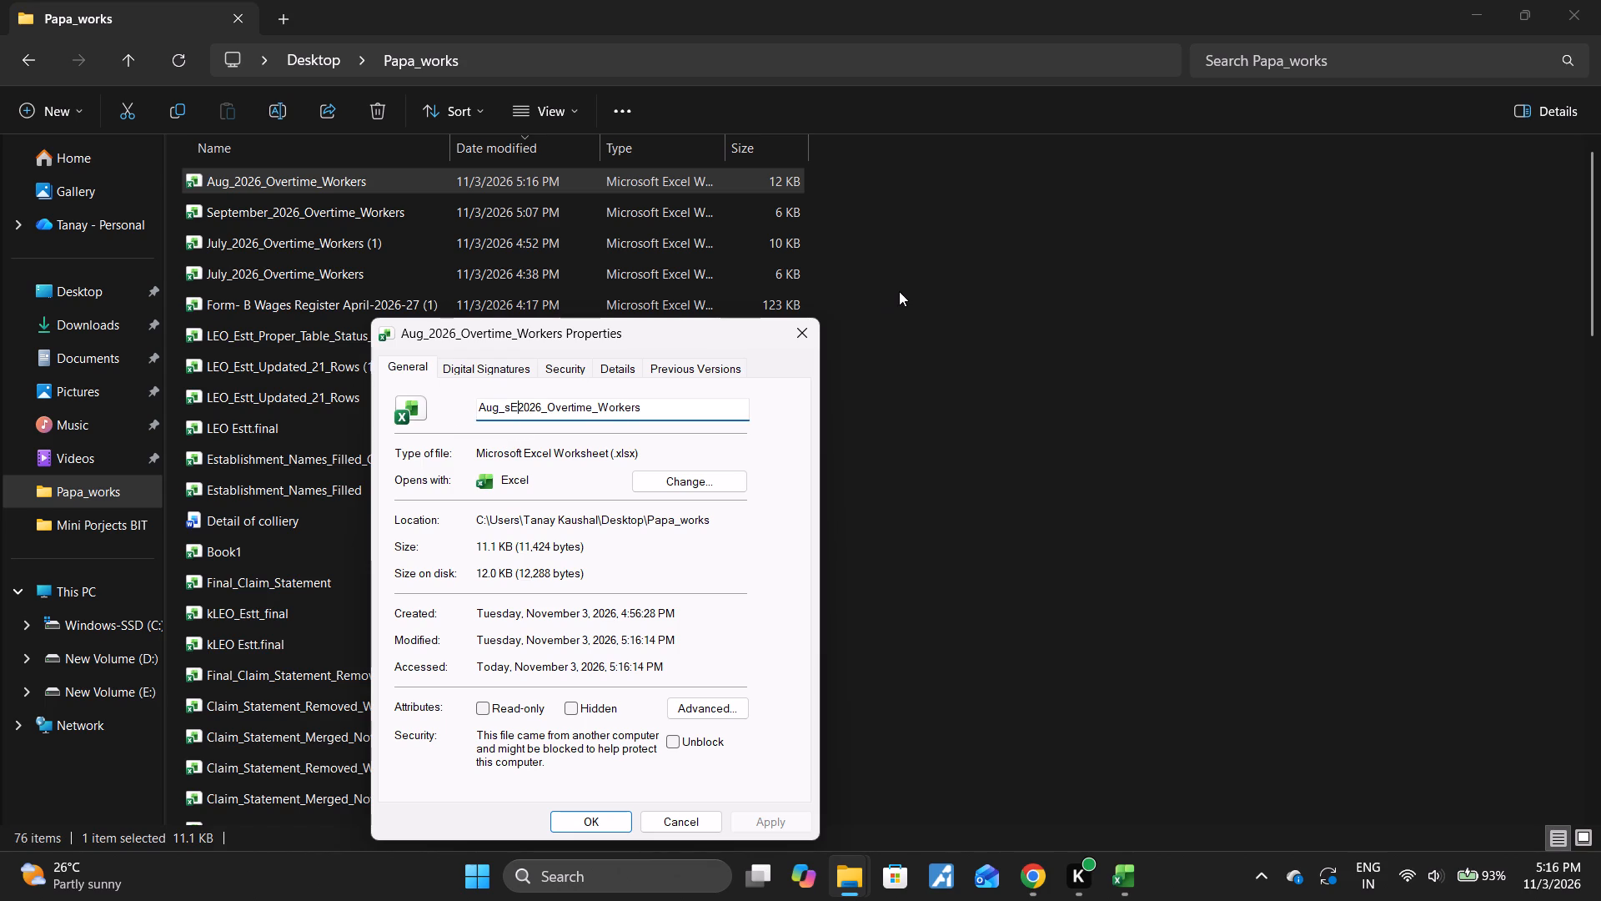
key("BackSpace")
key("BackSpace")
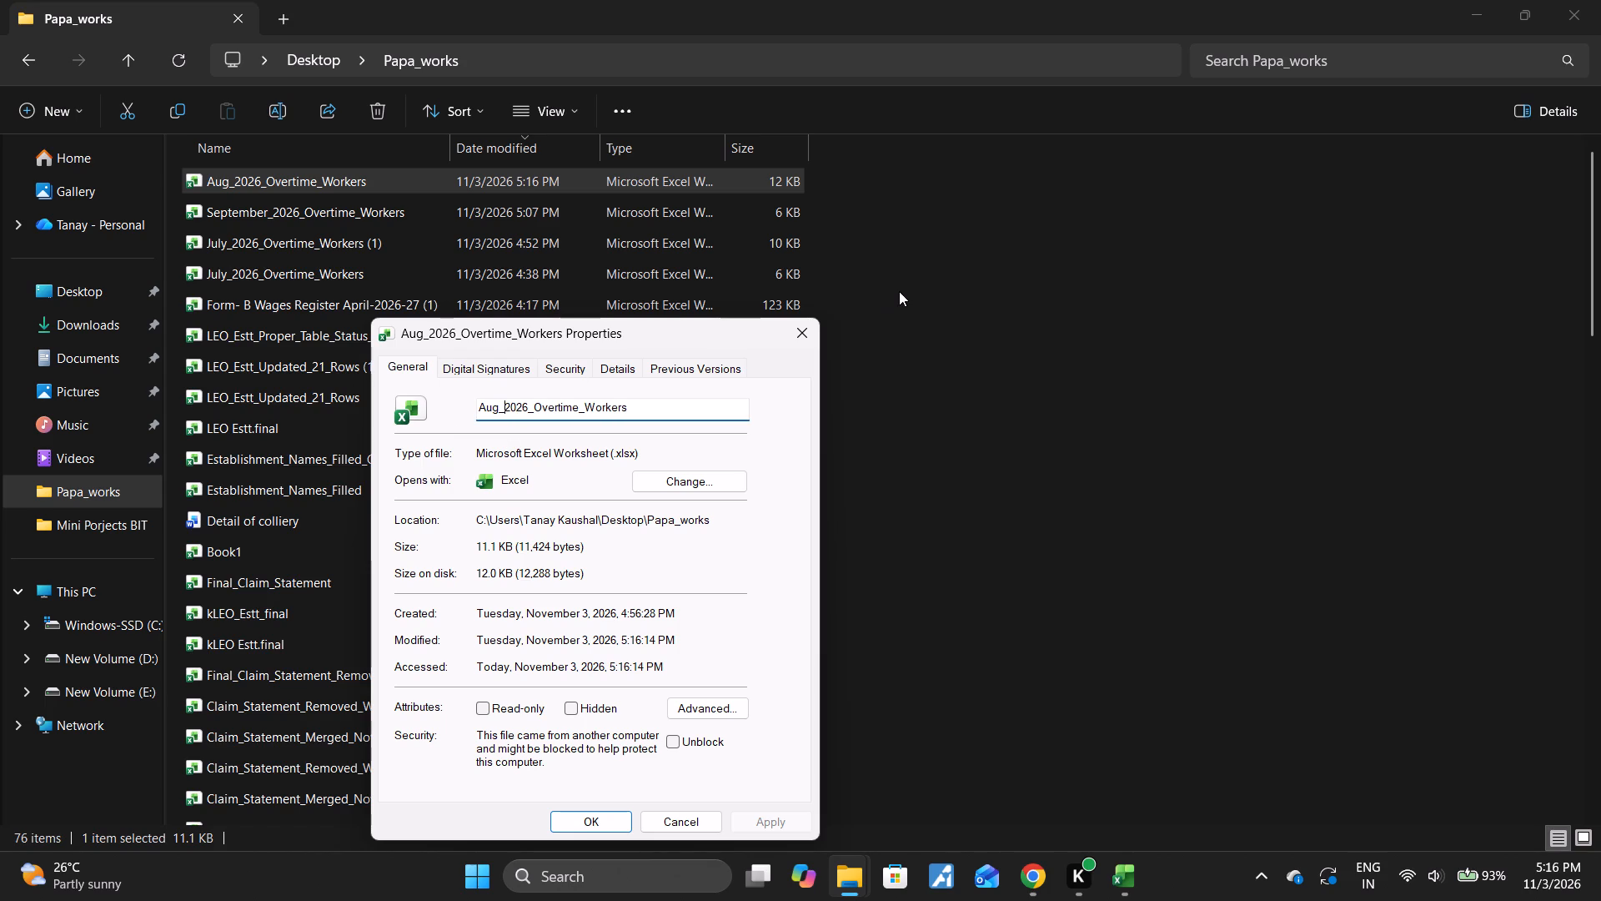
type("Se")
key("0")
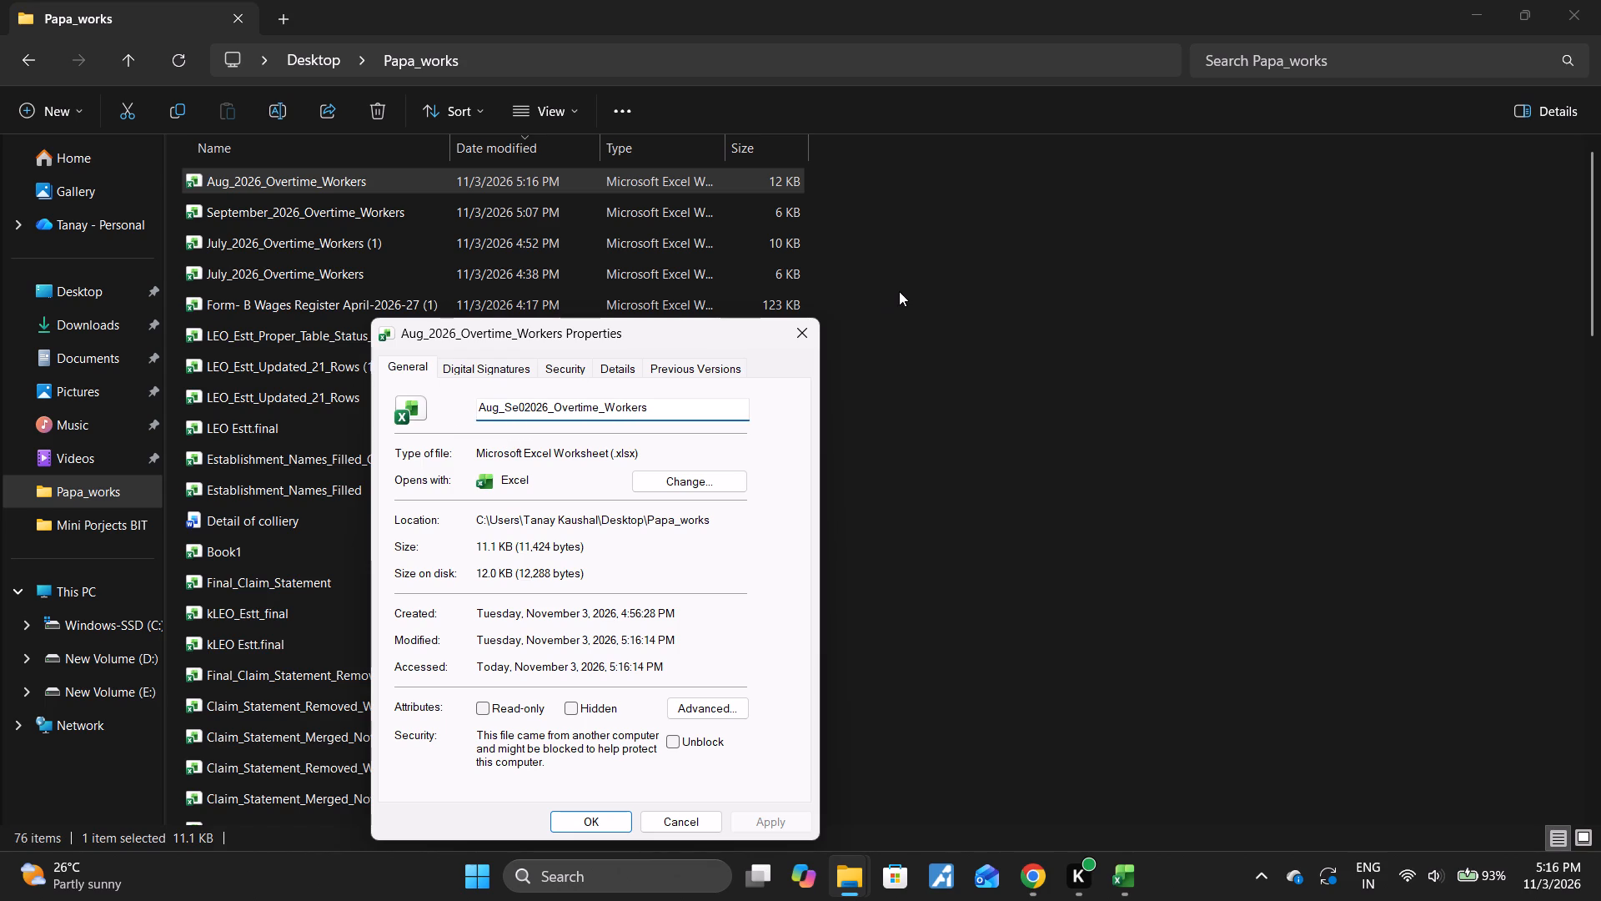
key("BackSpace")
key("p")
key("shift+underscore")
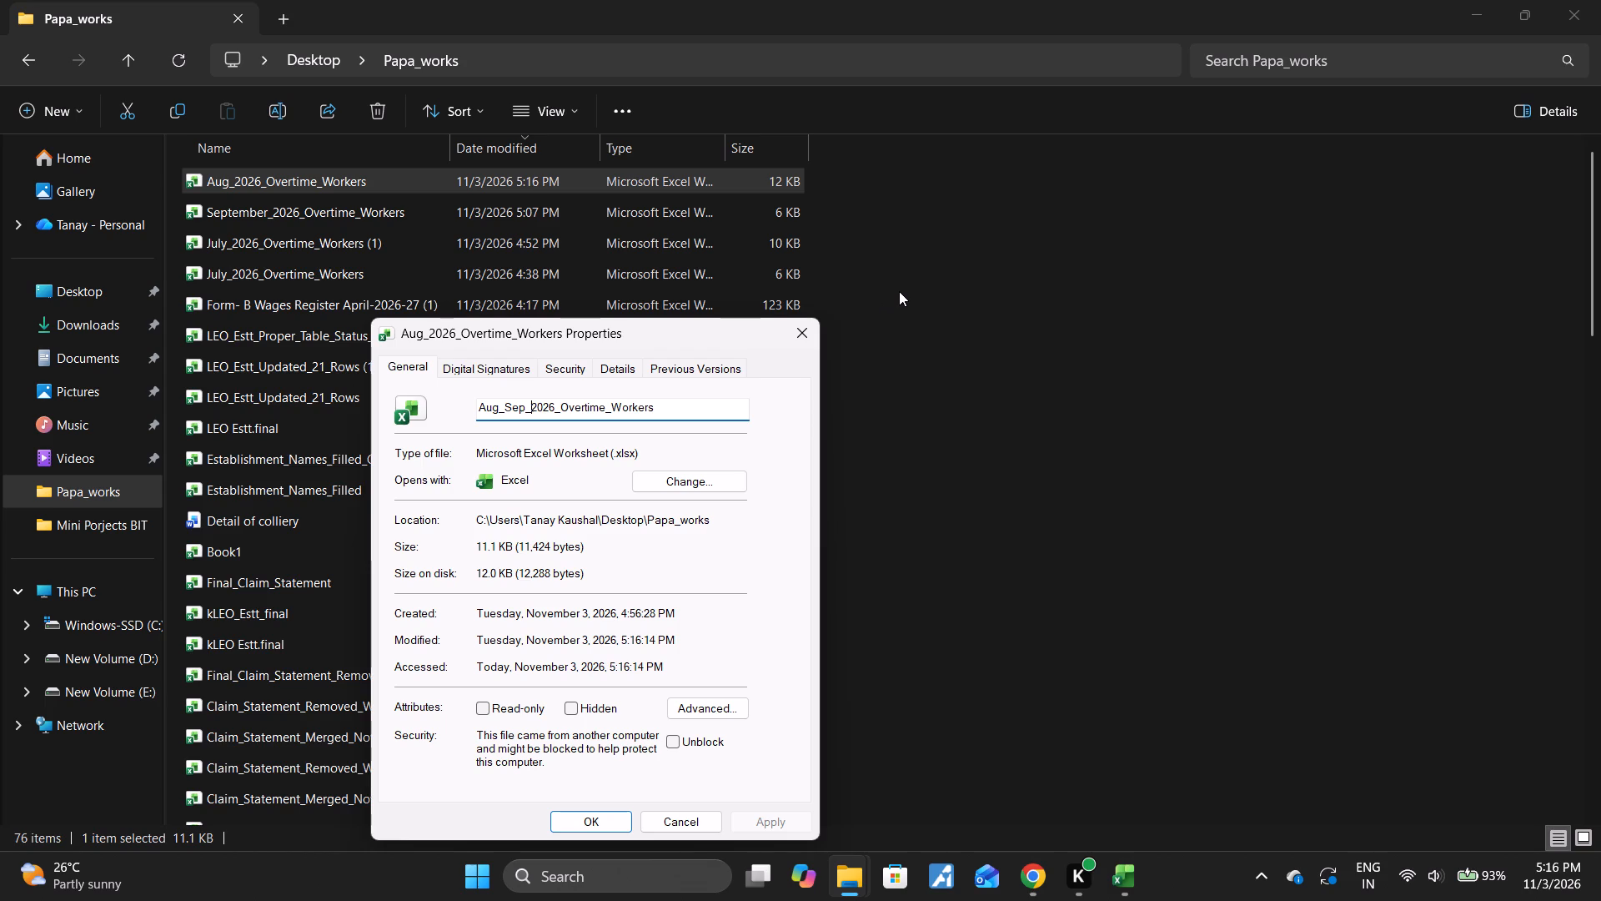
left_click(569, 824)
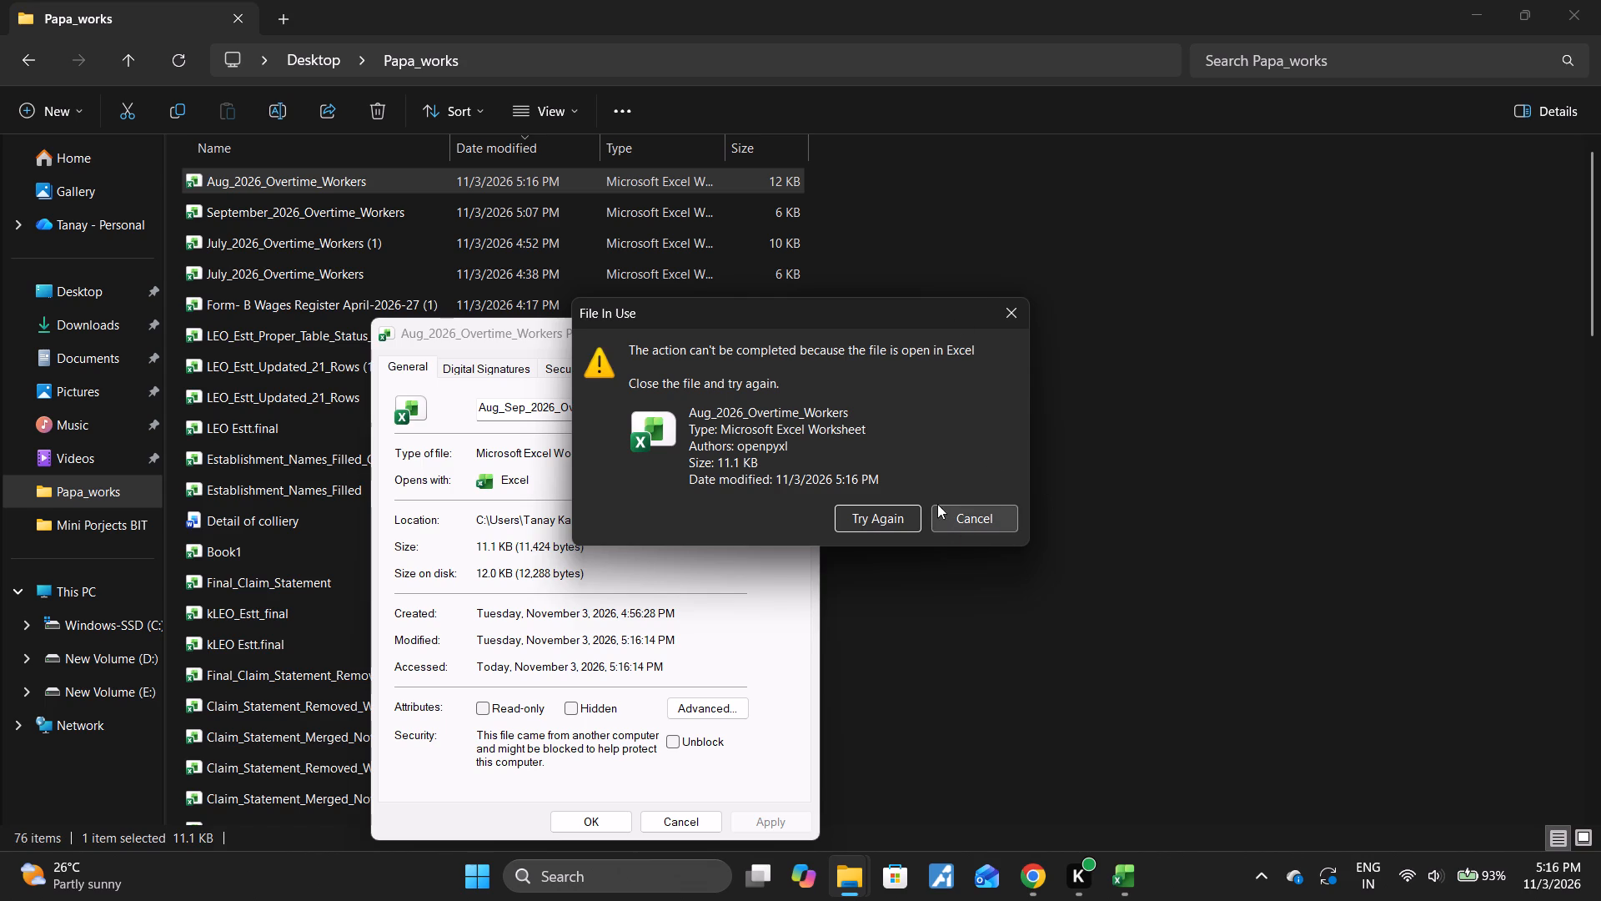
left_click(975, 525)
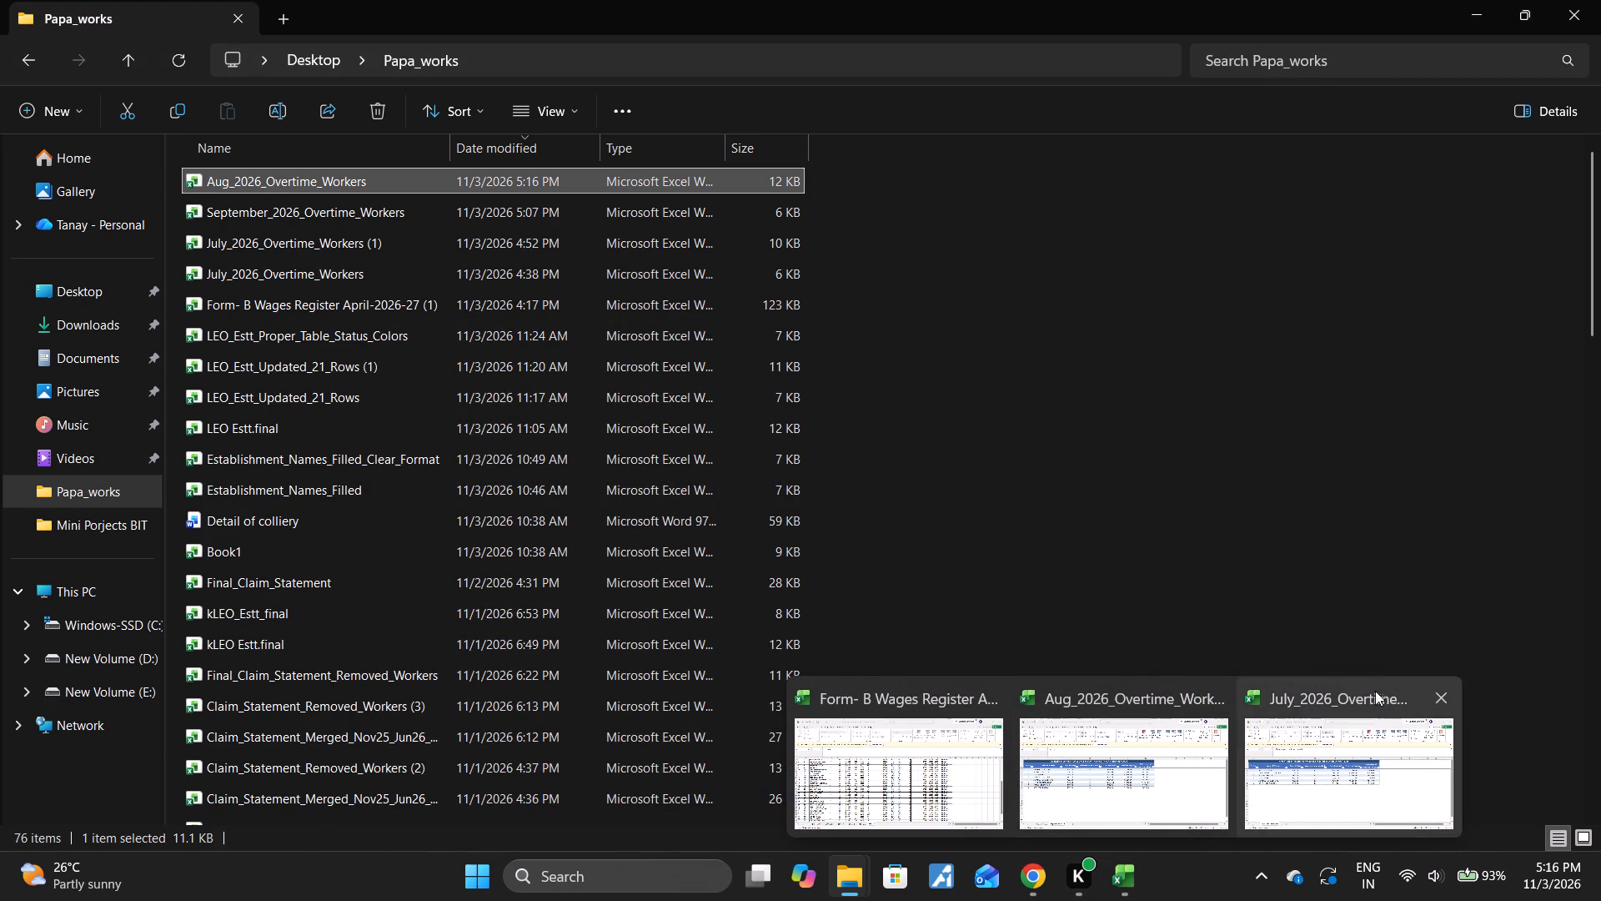
Close the open Aug_2026_Overtime_Workers workbook in Excel.
left_click(1212, 700)
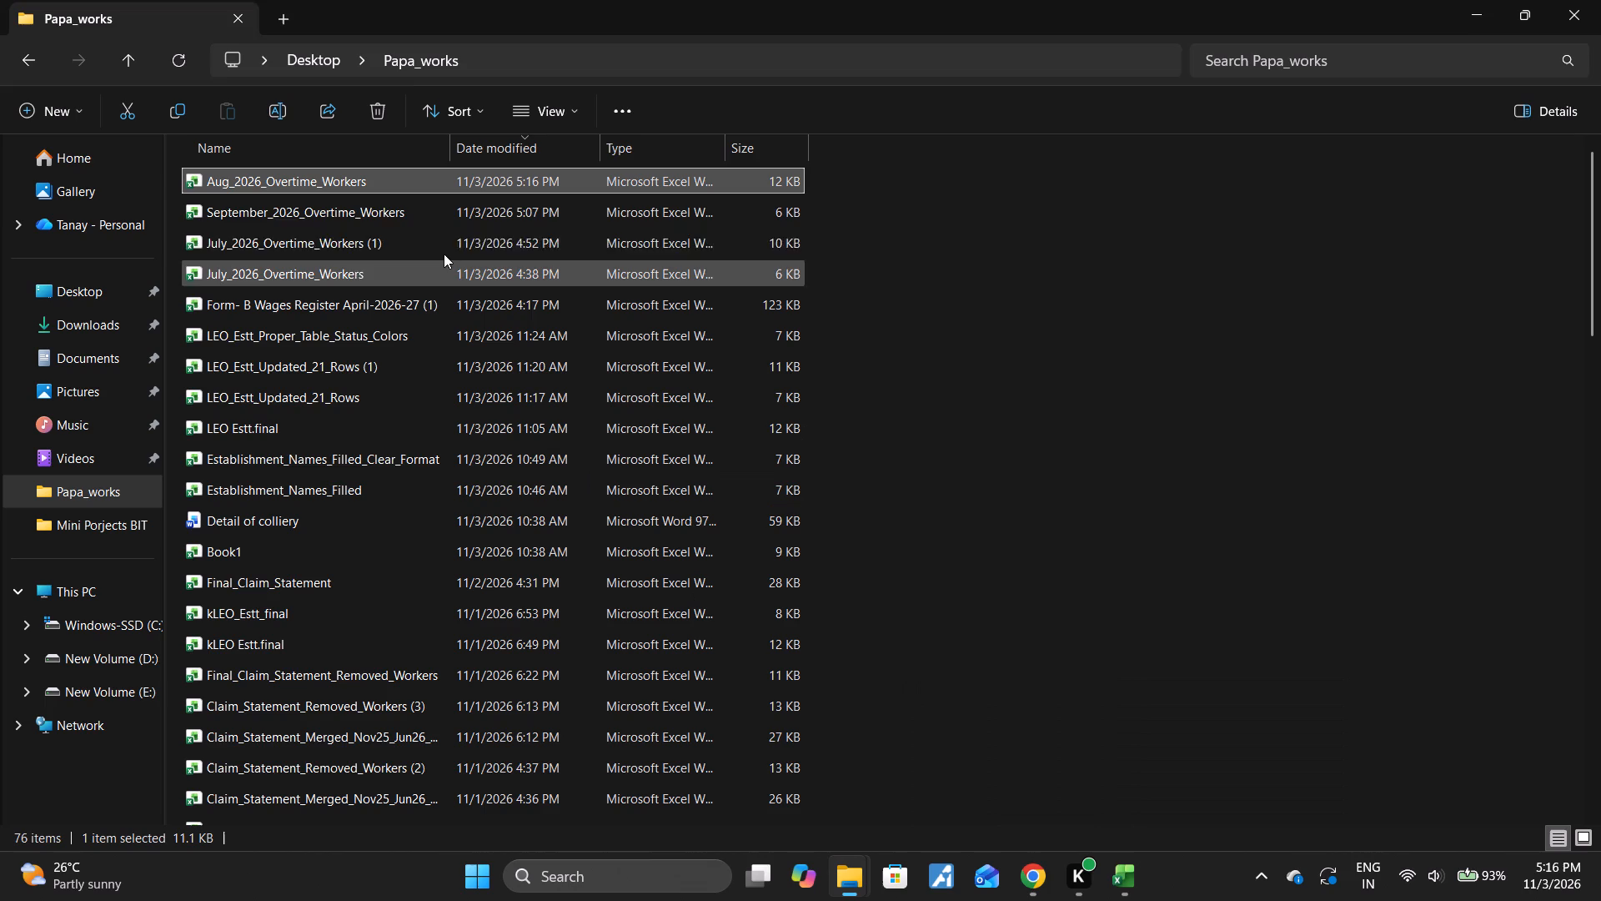
Rename the Aug_2026_Overtime_Workers file as Aug_Sep_2026_Overtime_Workers in its file properties.
right_click(323, 179)
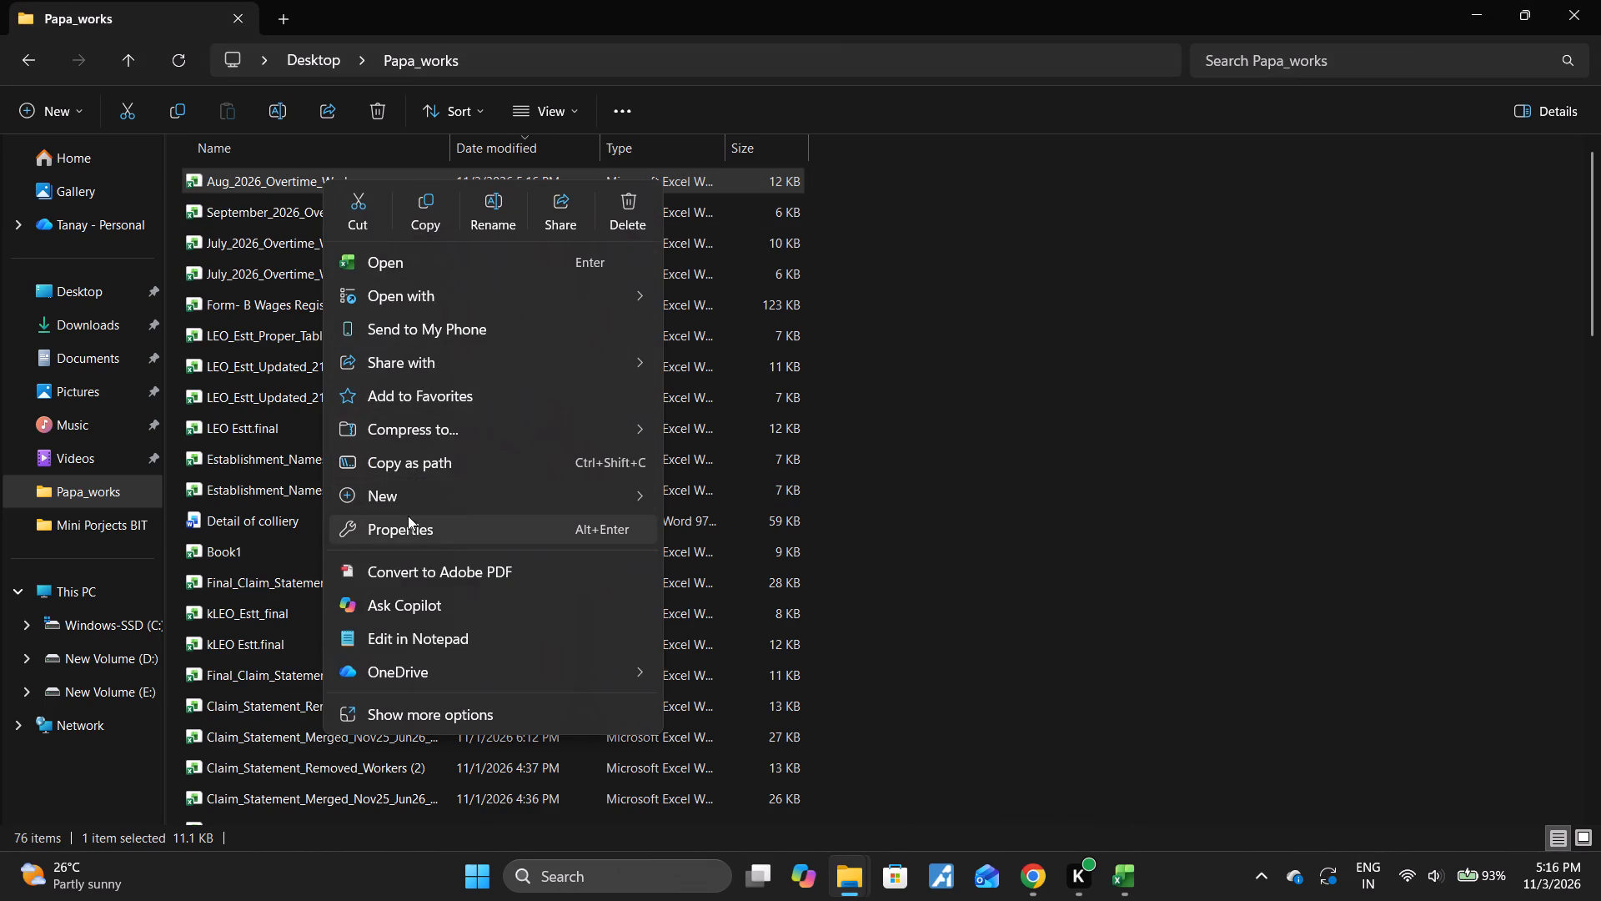
left_click(408, 525)
left_click(462, 276)
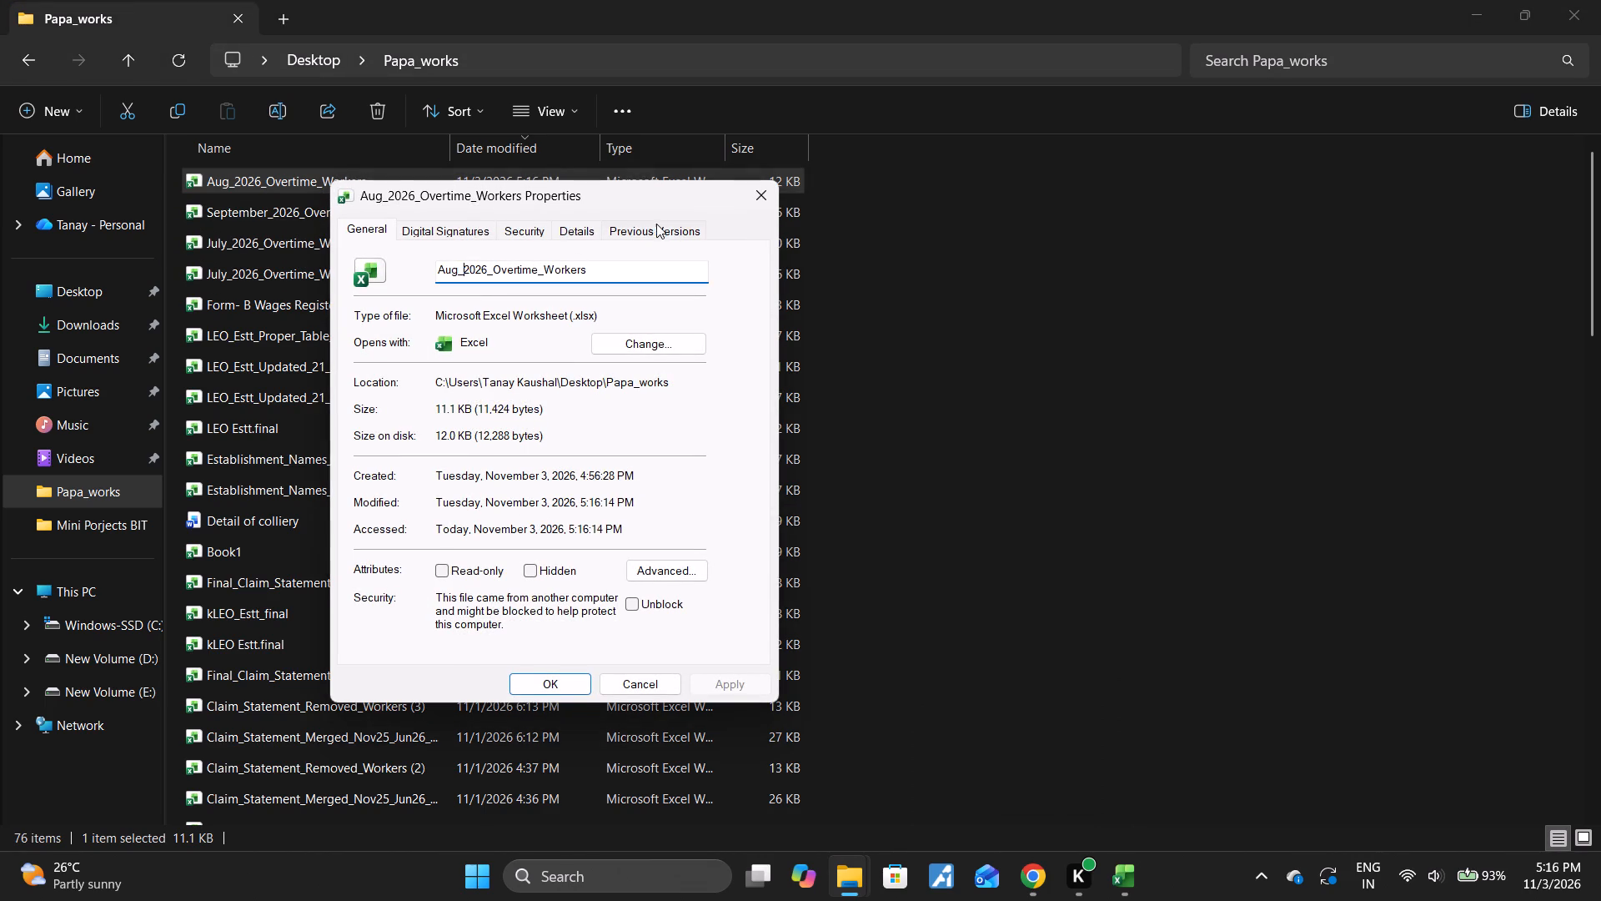
key("shift+s")
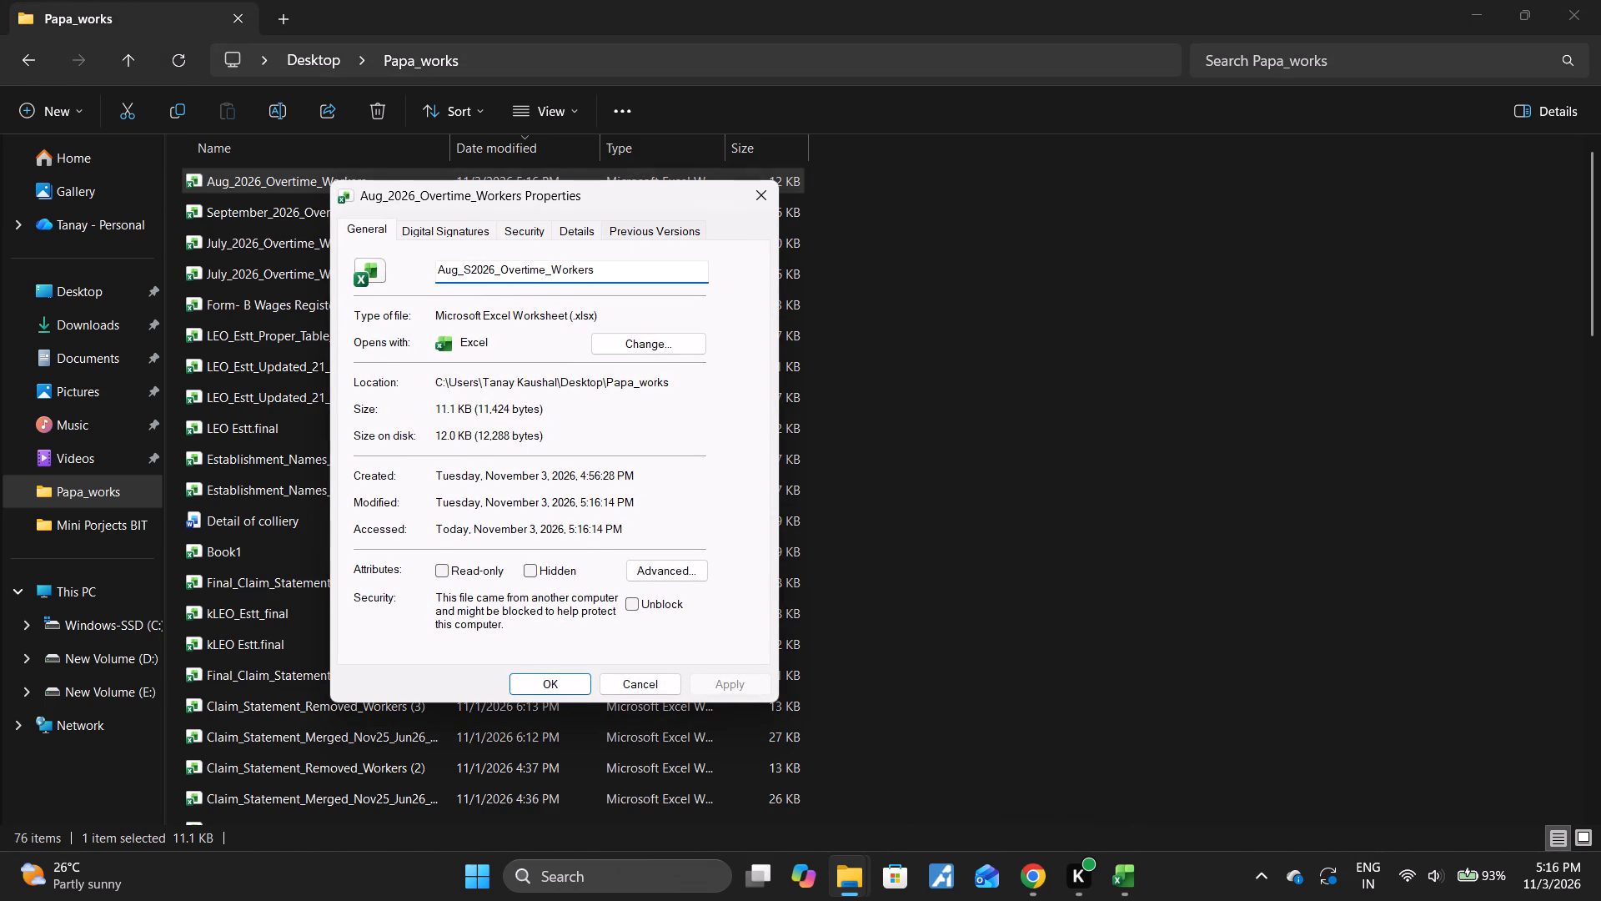
type("ep")
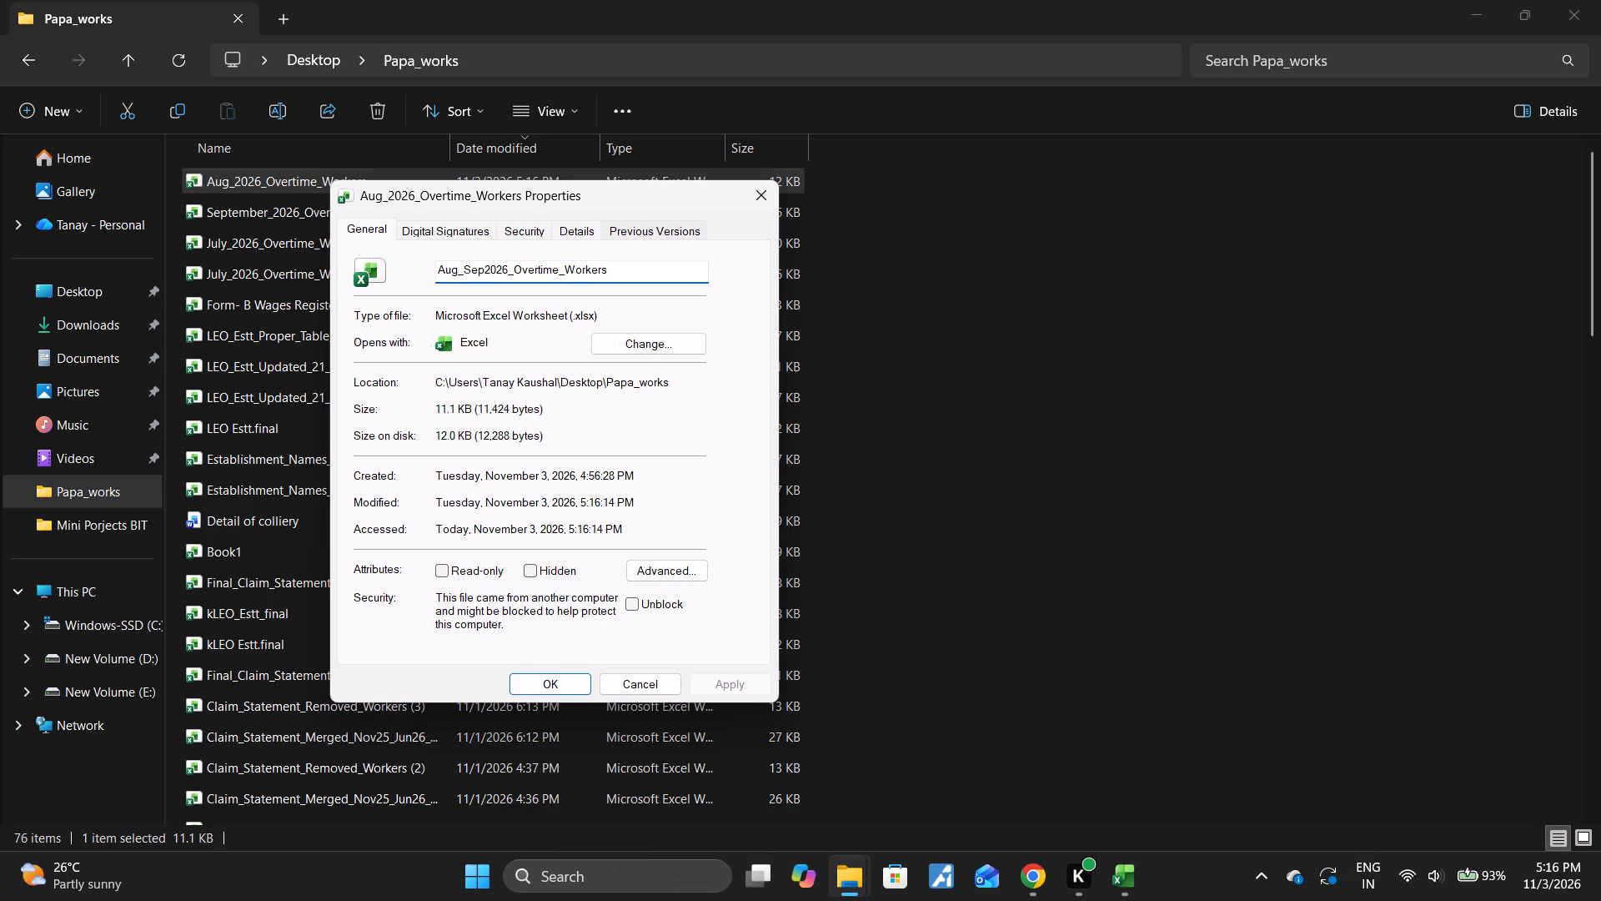
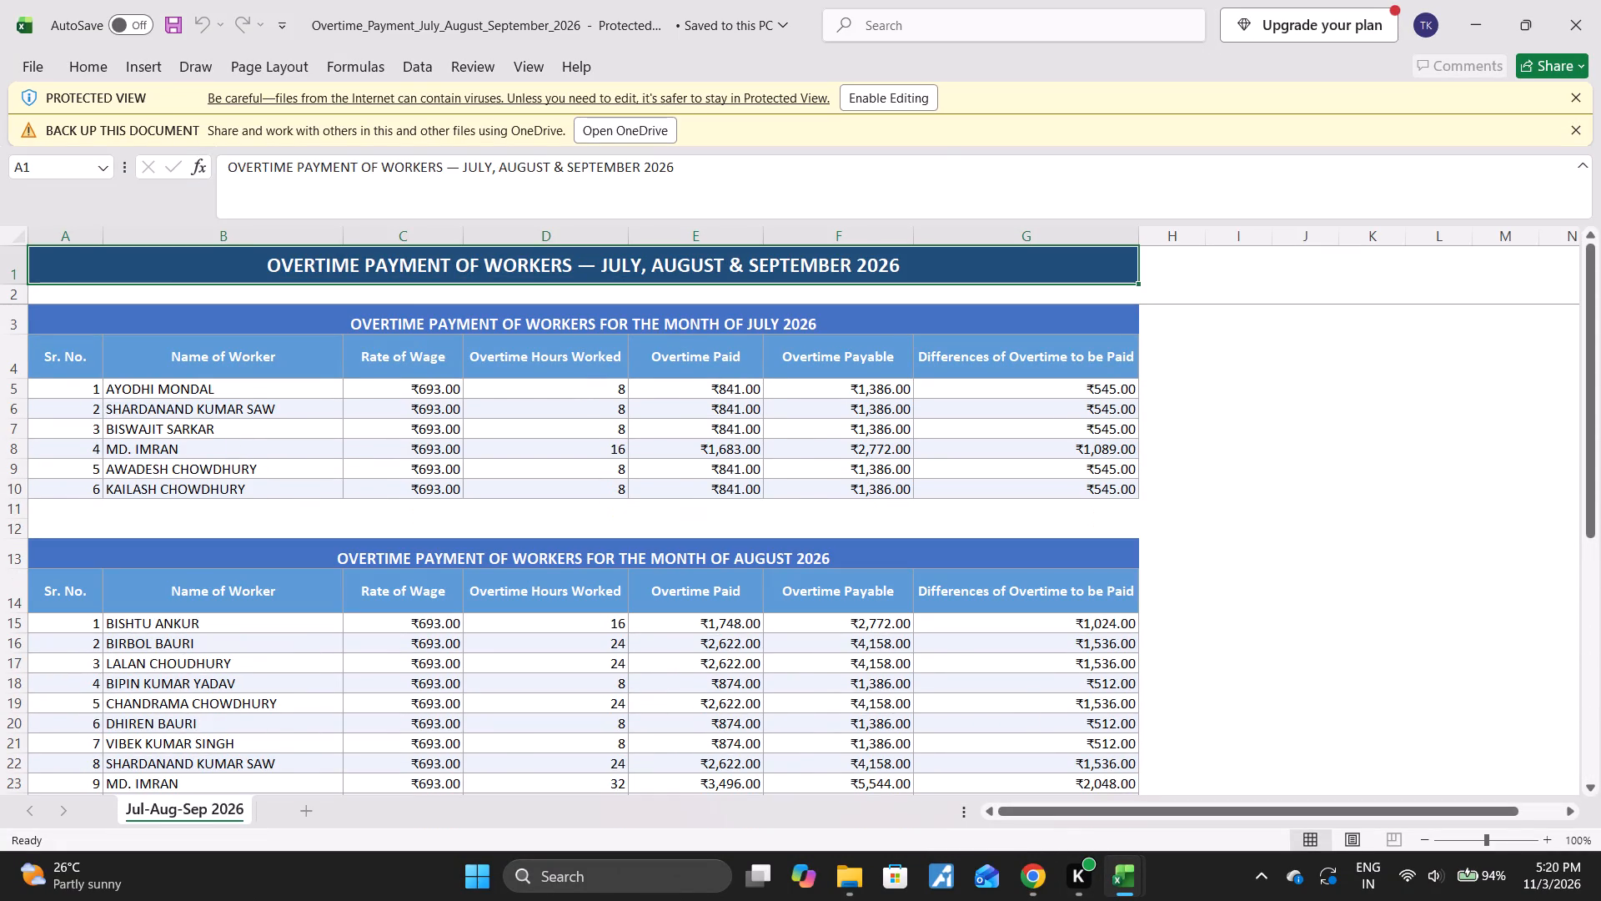
Review the July, August and September 2026 overtime payment tables in the downloaded combined workbook in Excel.
scroll(733, 492, "down", 8)
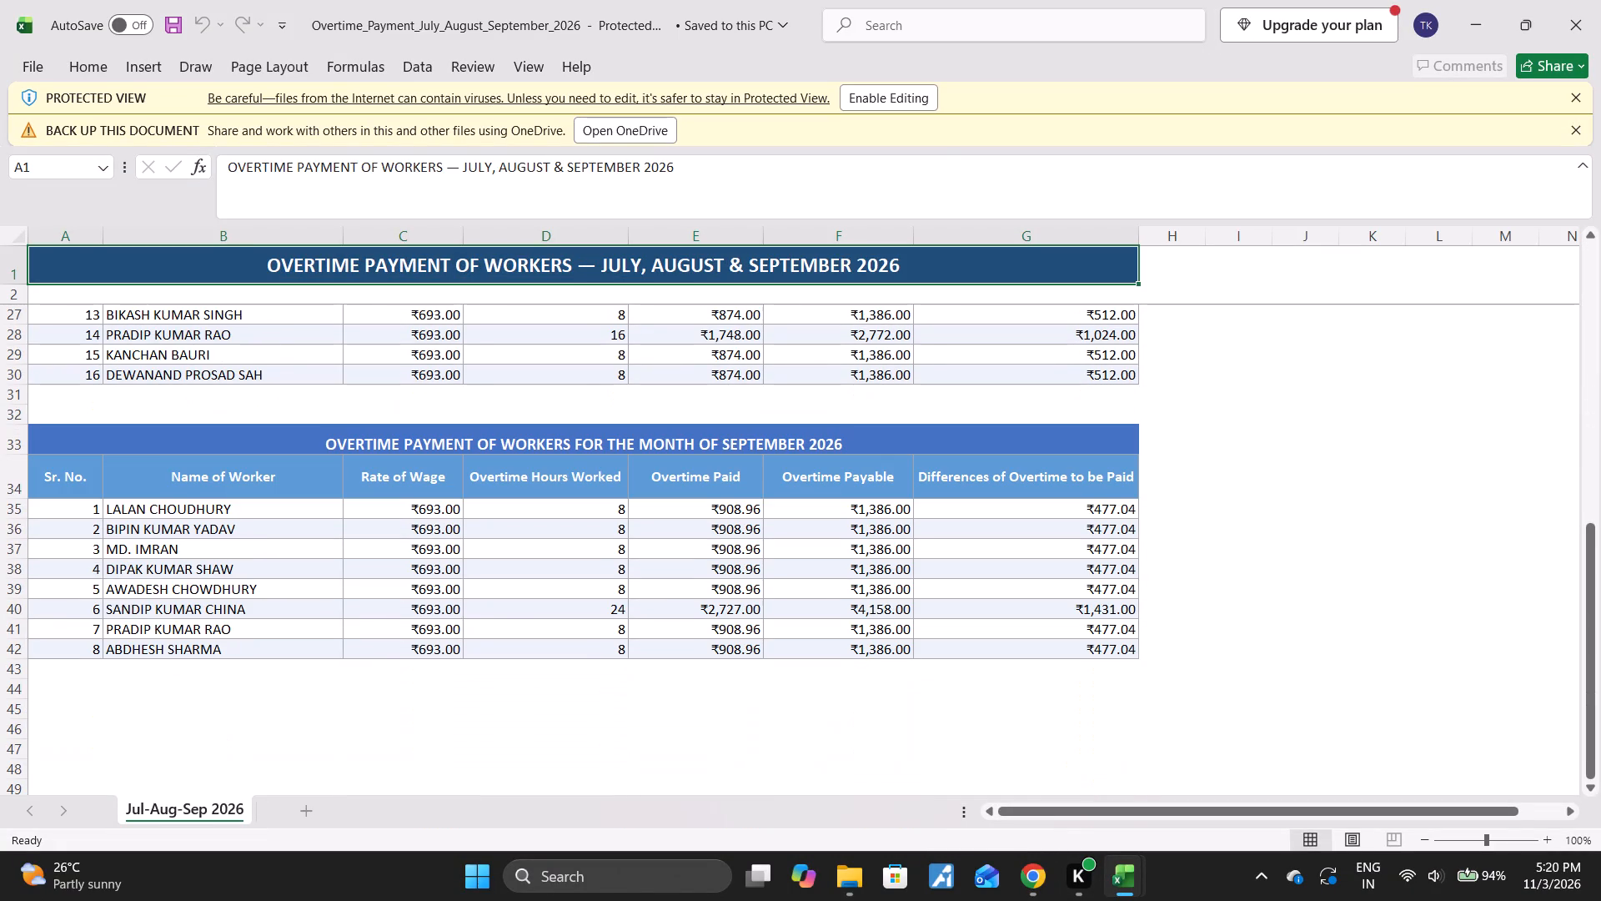
scroll(1087, 422, "up", 6)
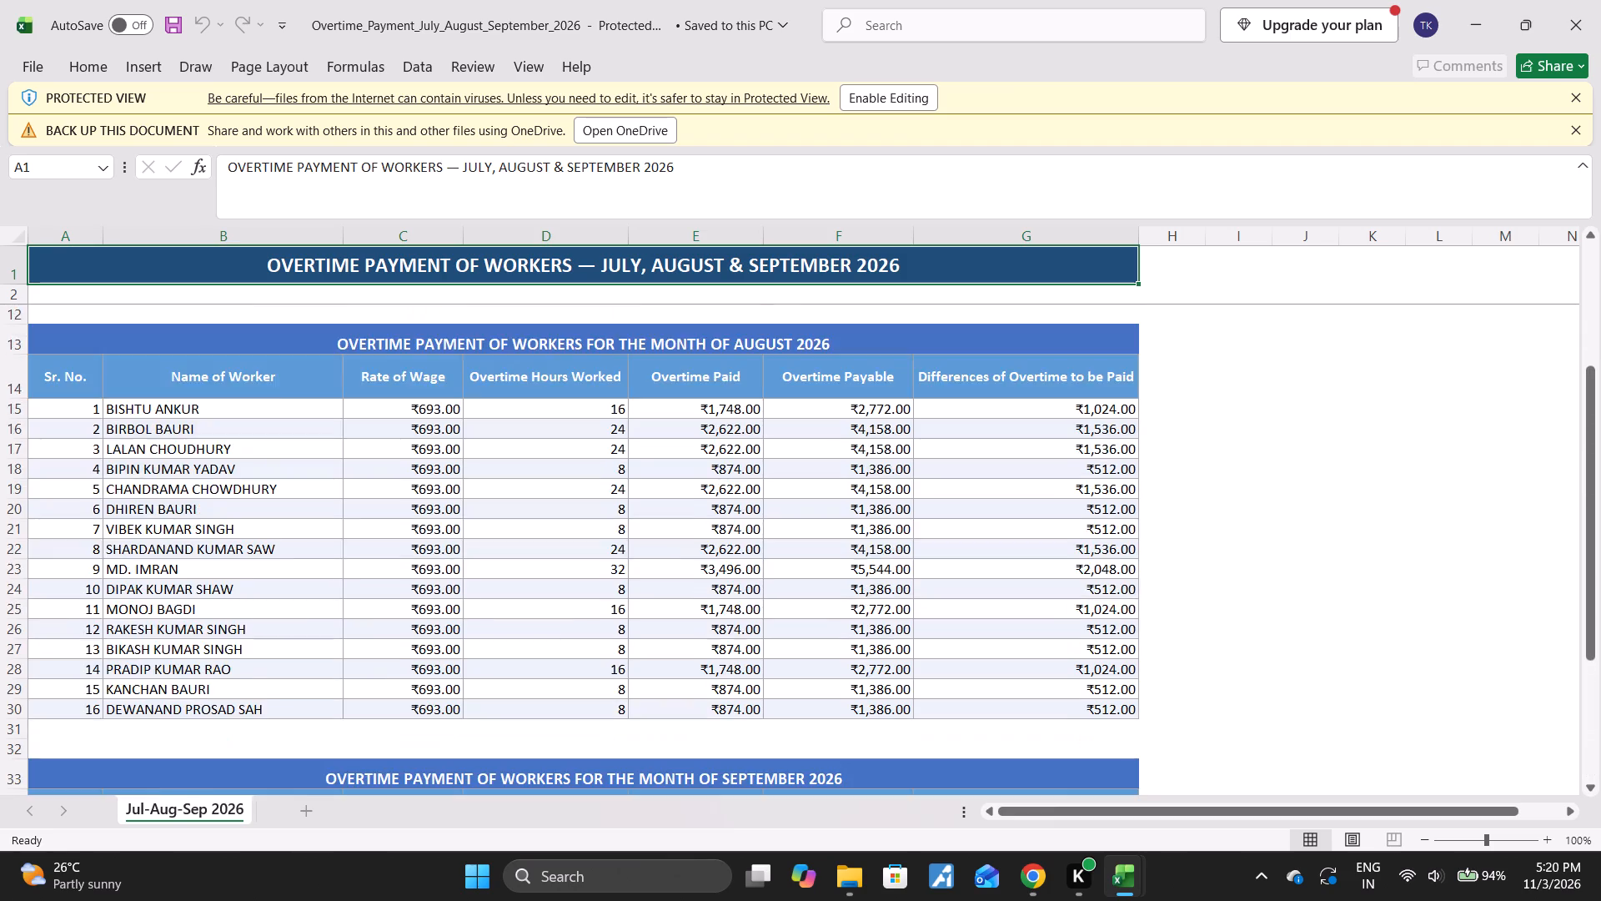
scroll(1087, 422, "up", 5)
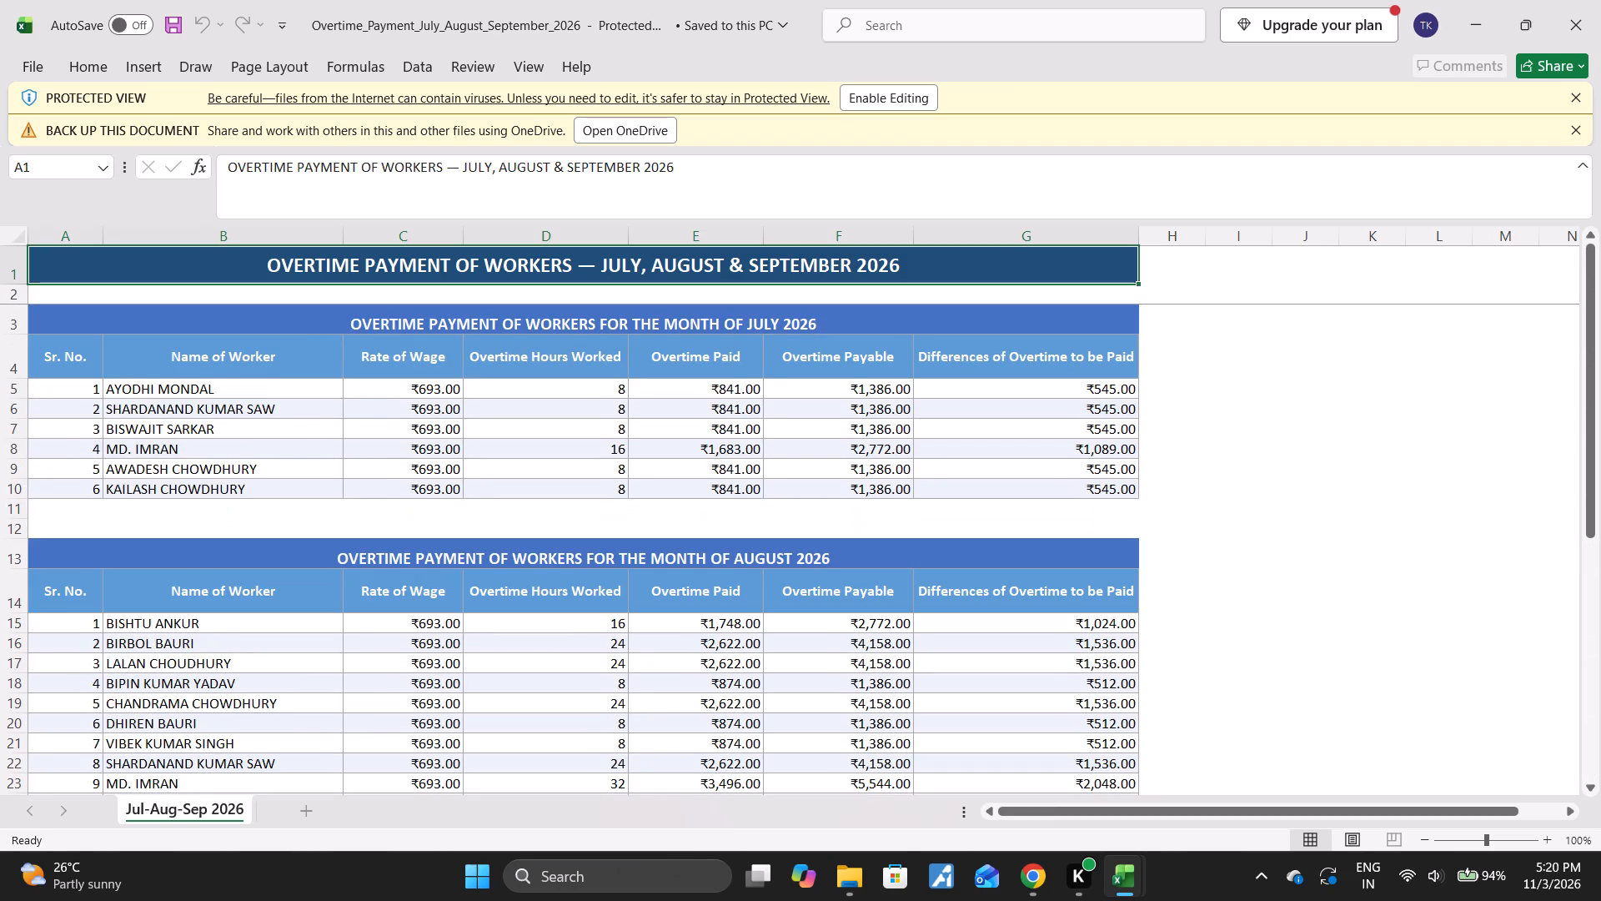
scroll(1087, 422, "down", 8)
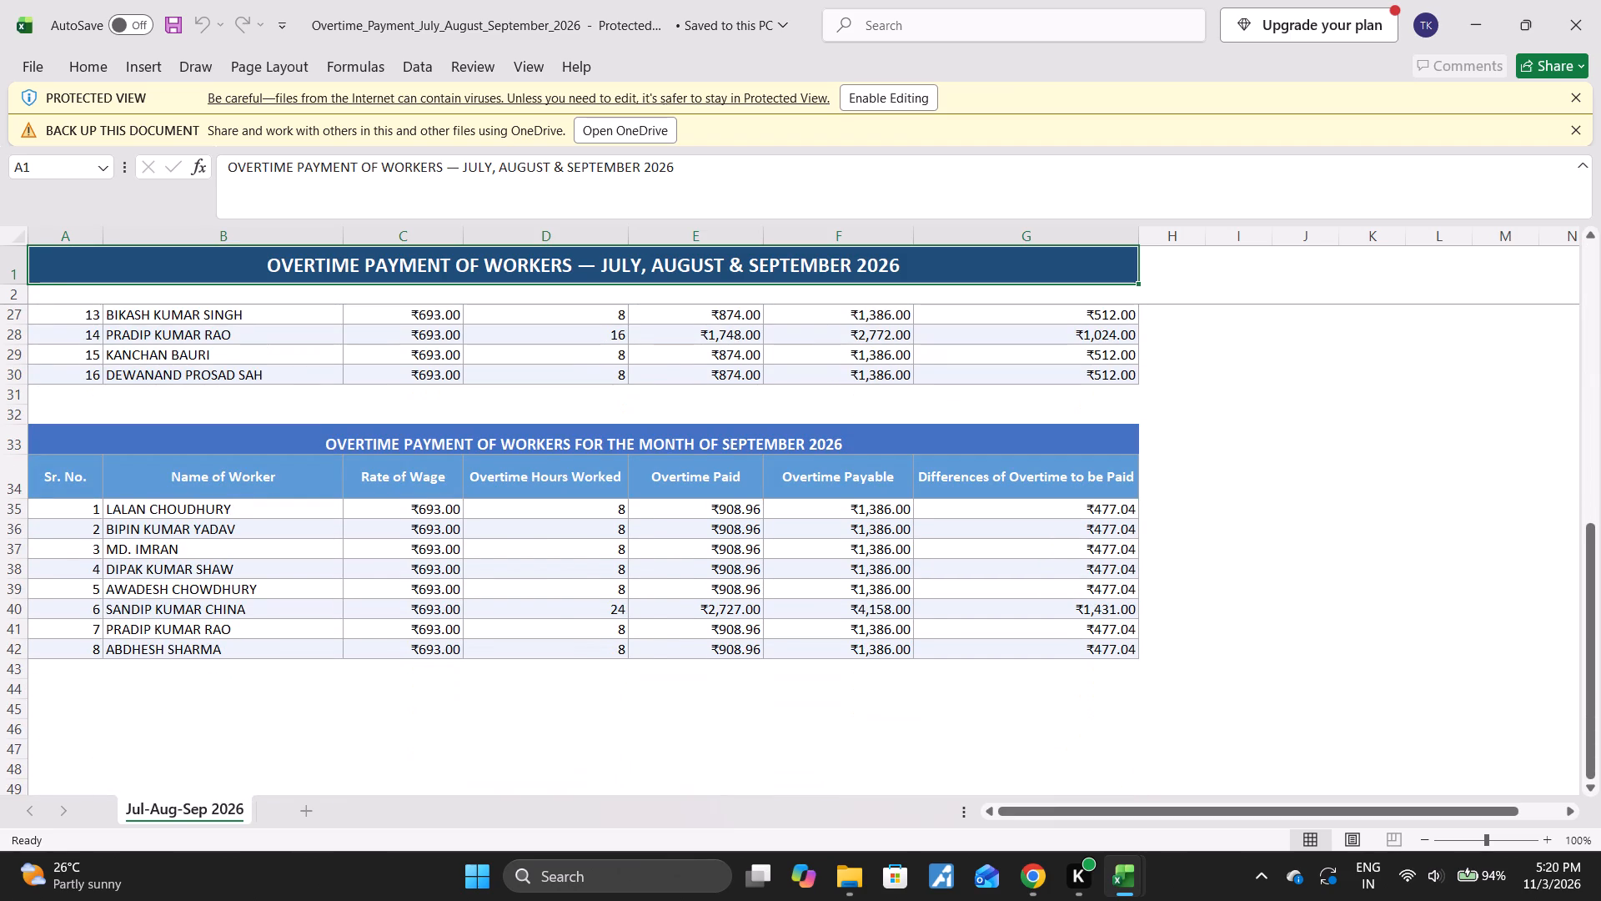
scroll(691, 515, "up", 12)
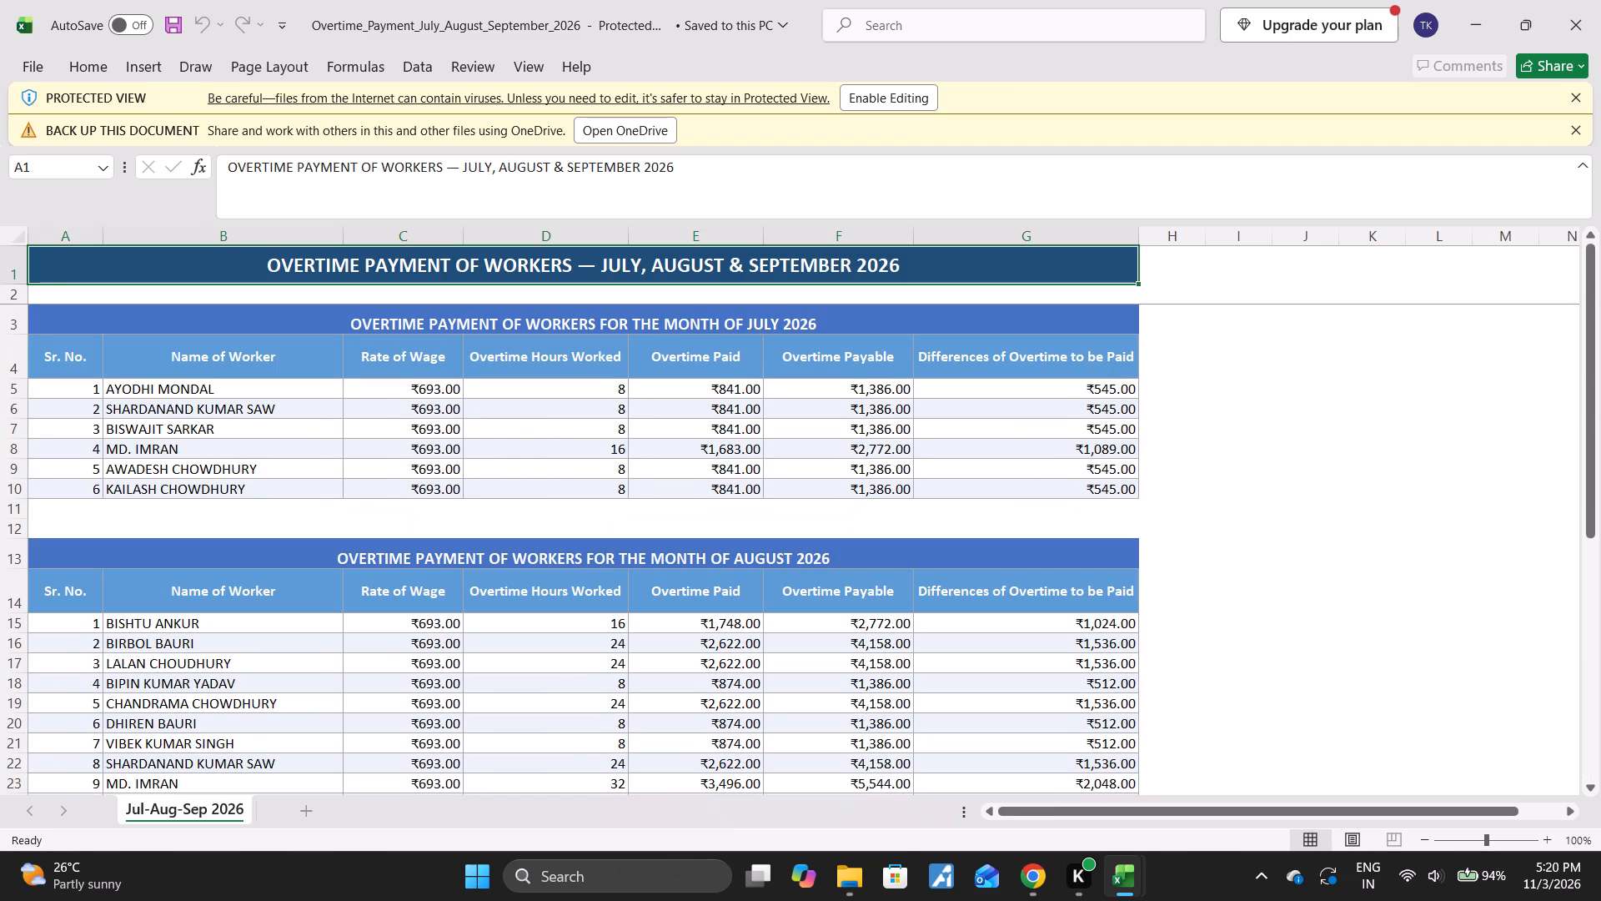
scroll(691, 515, "up", 1)
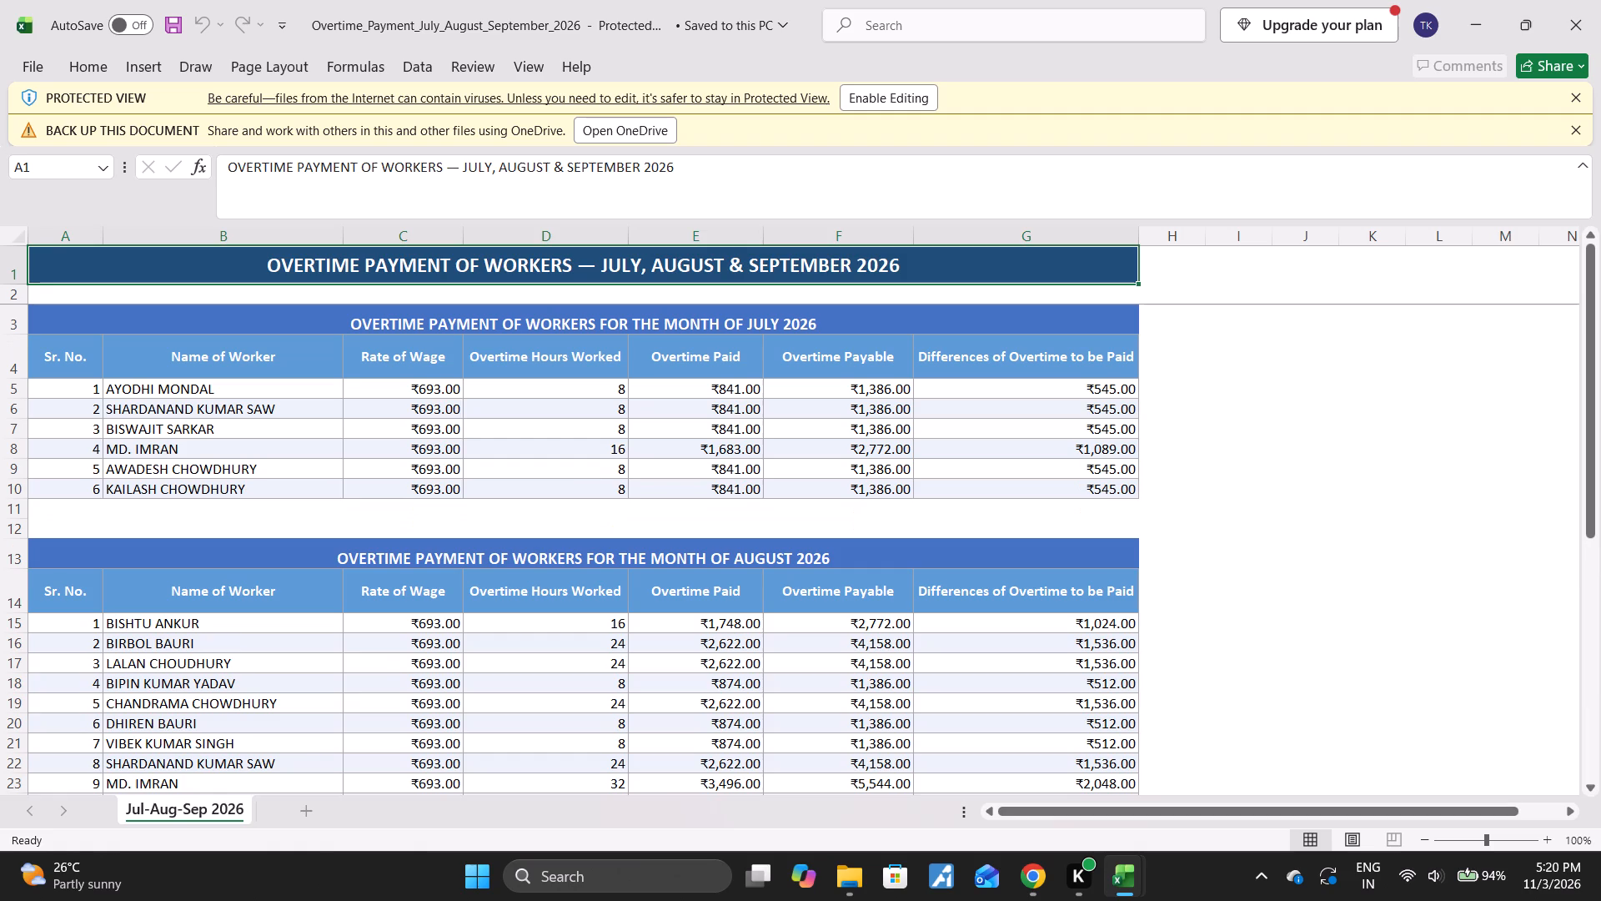
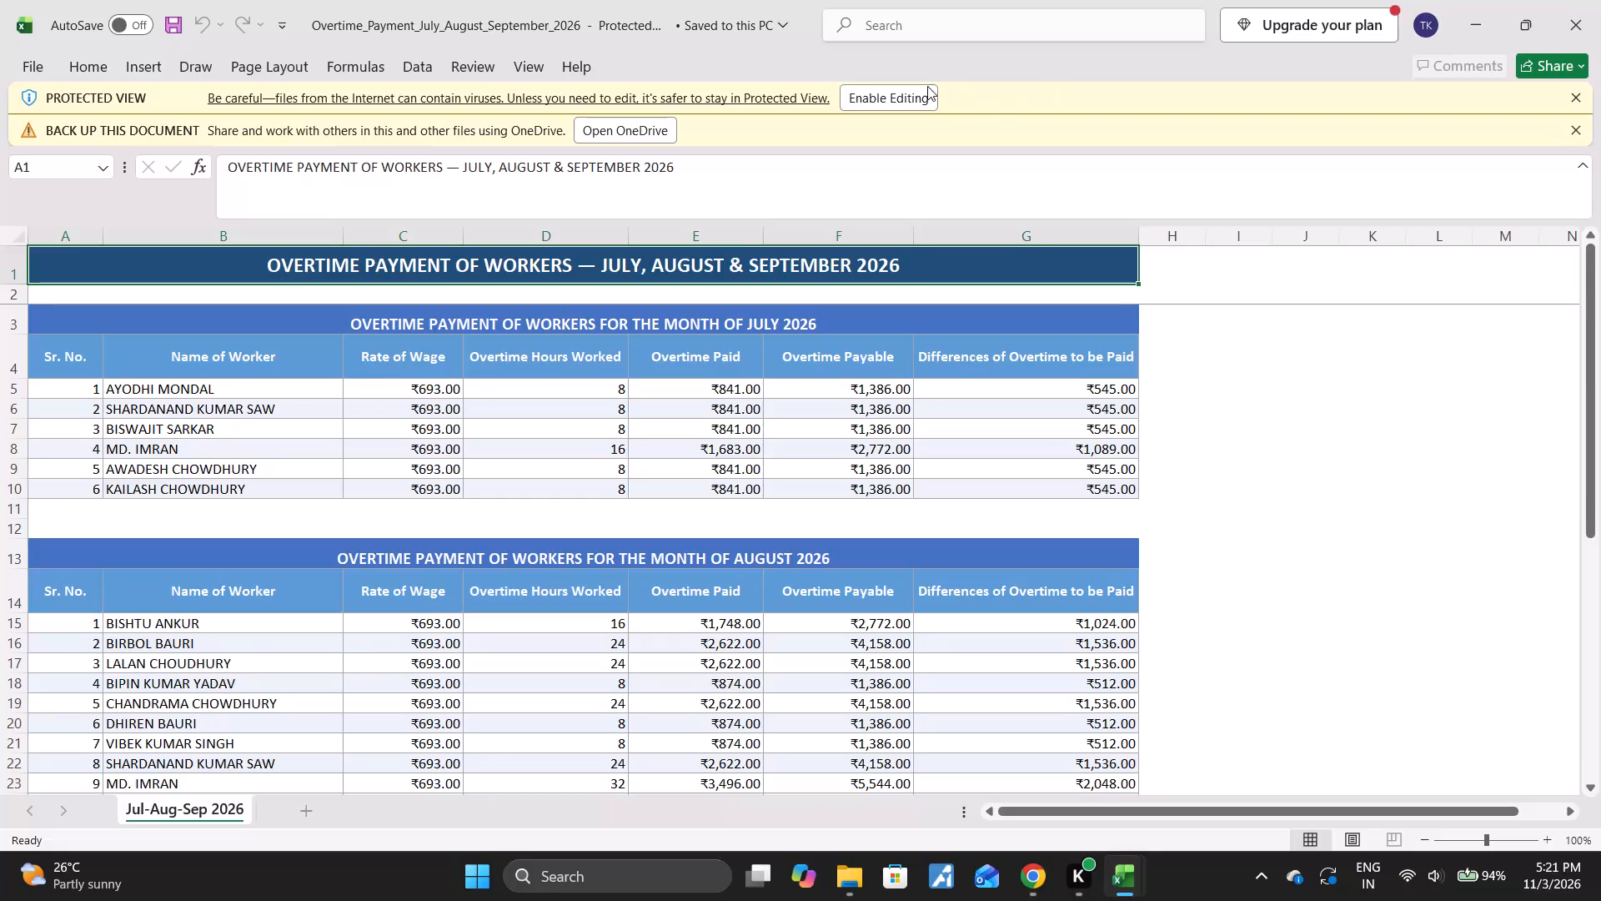
Enable editing for the downloaded July, August and September 2026 overtime workbook.
left_click(865, 91)
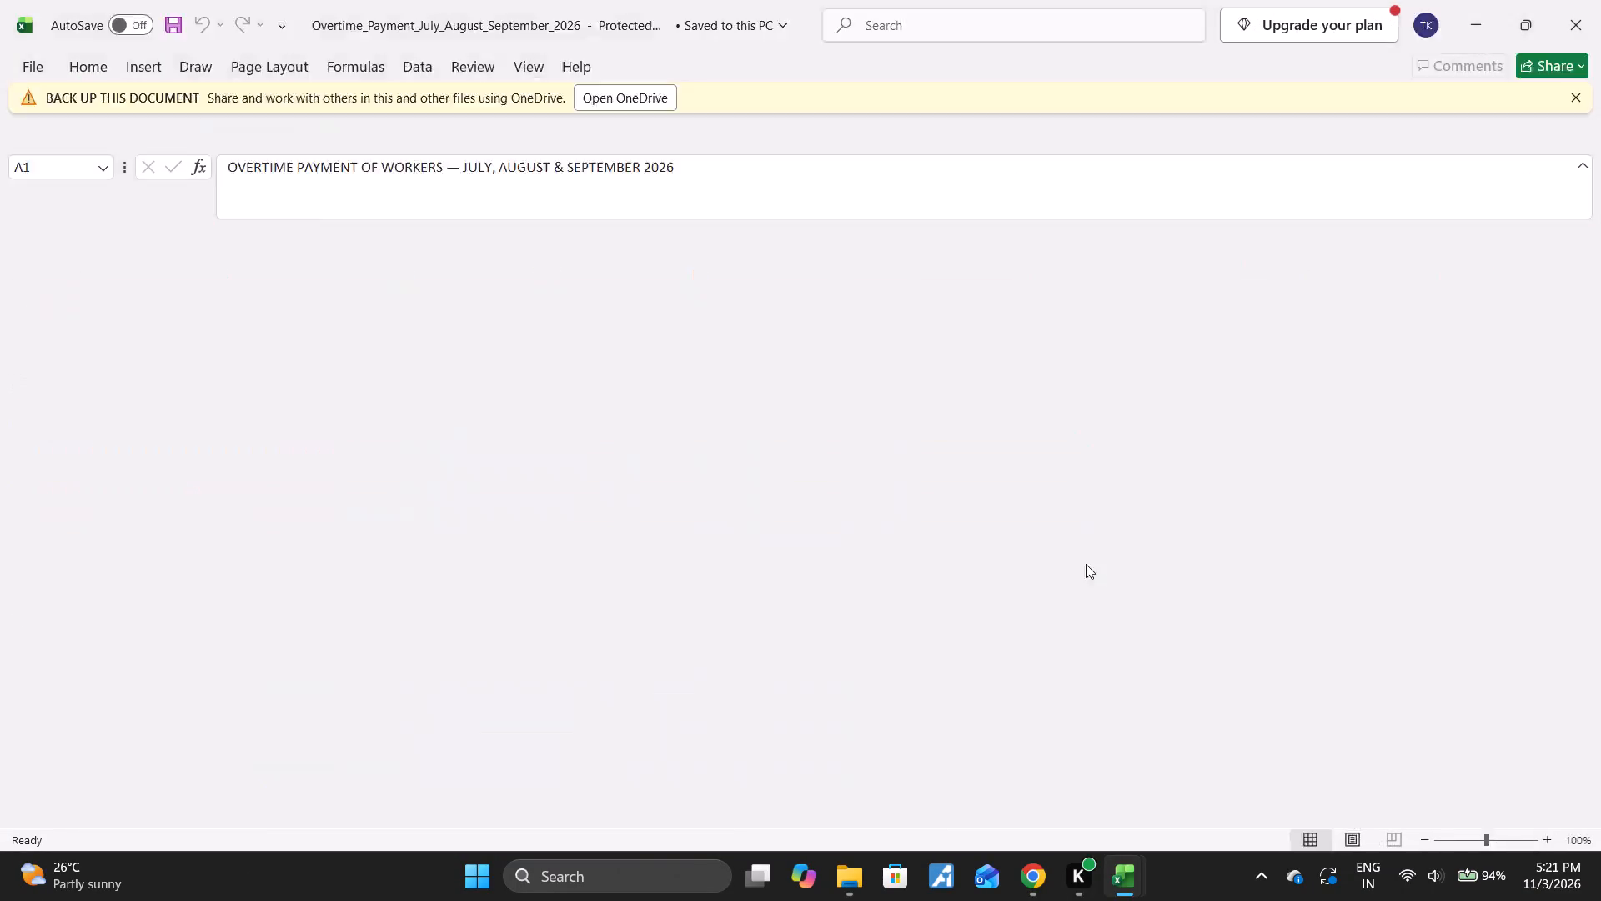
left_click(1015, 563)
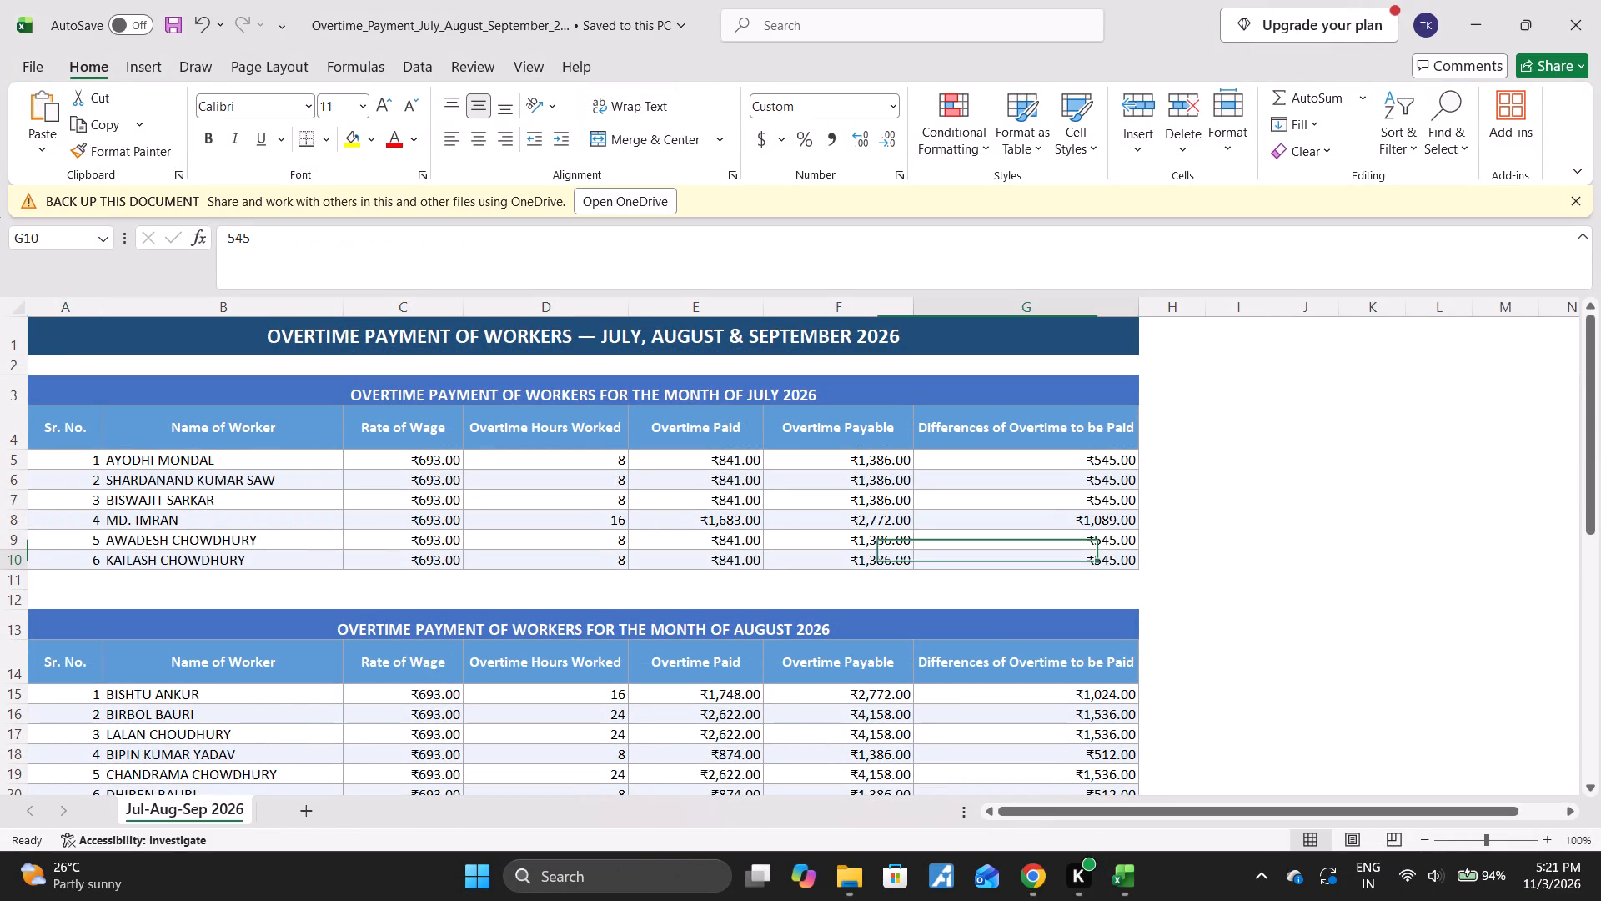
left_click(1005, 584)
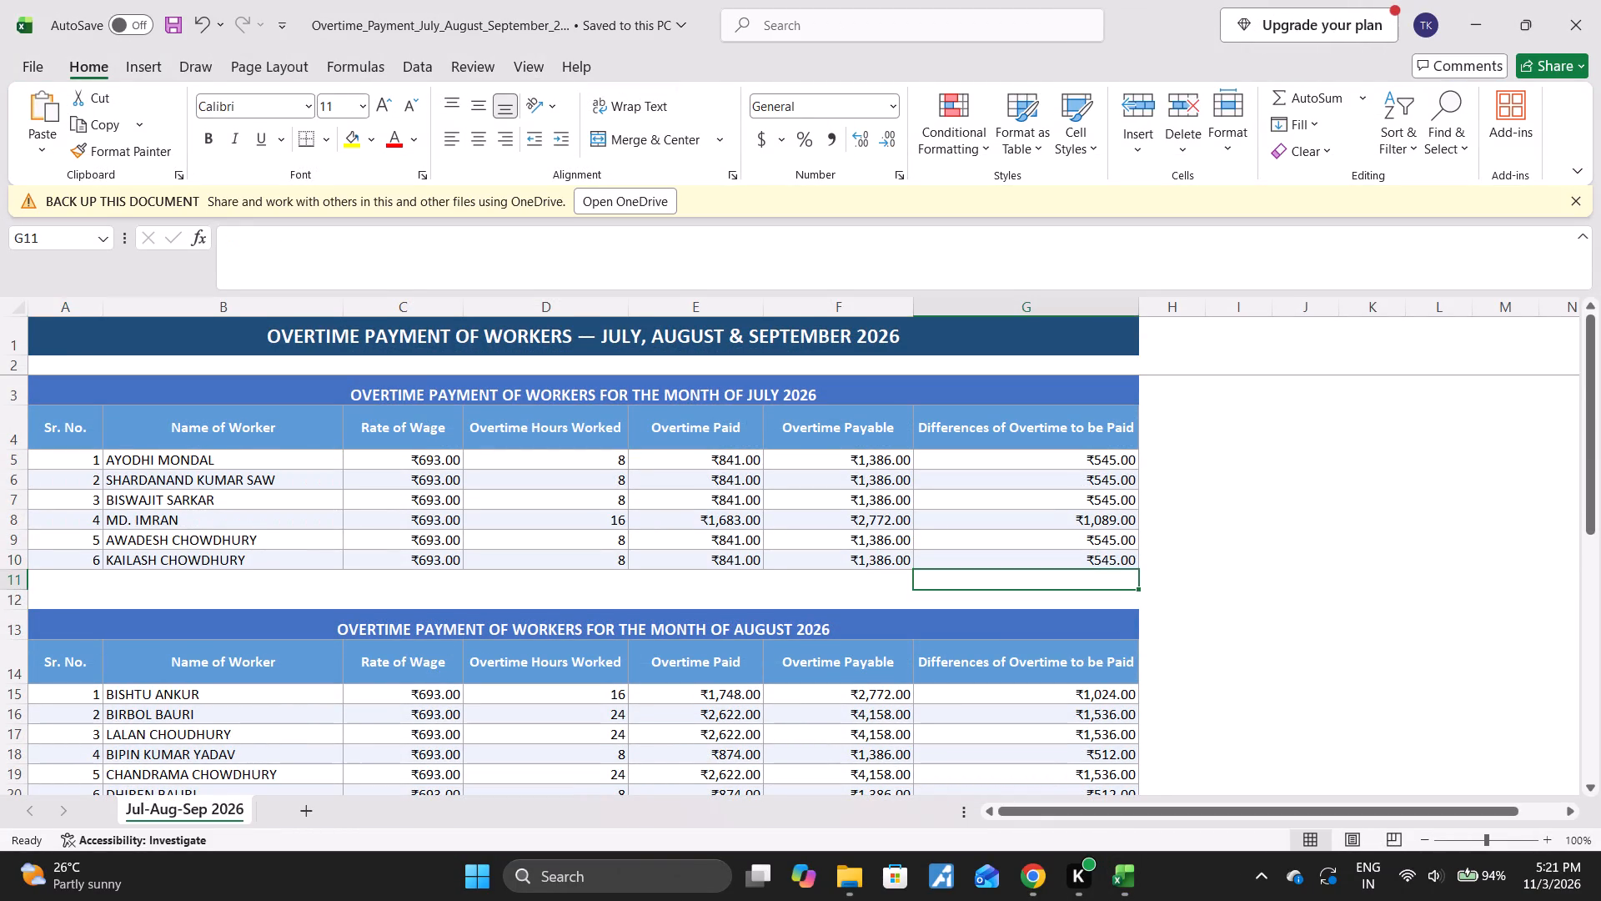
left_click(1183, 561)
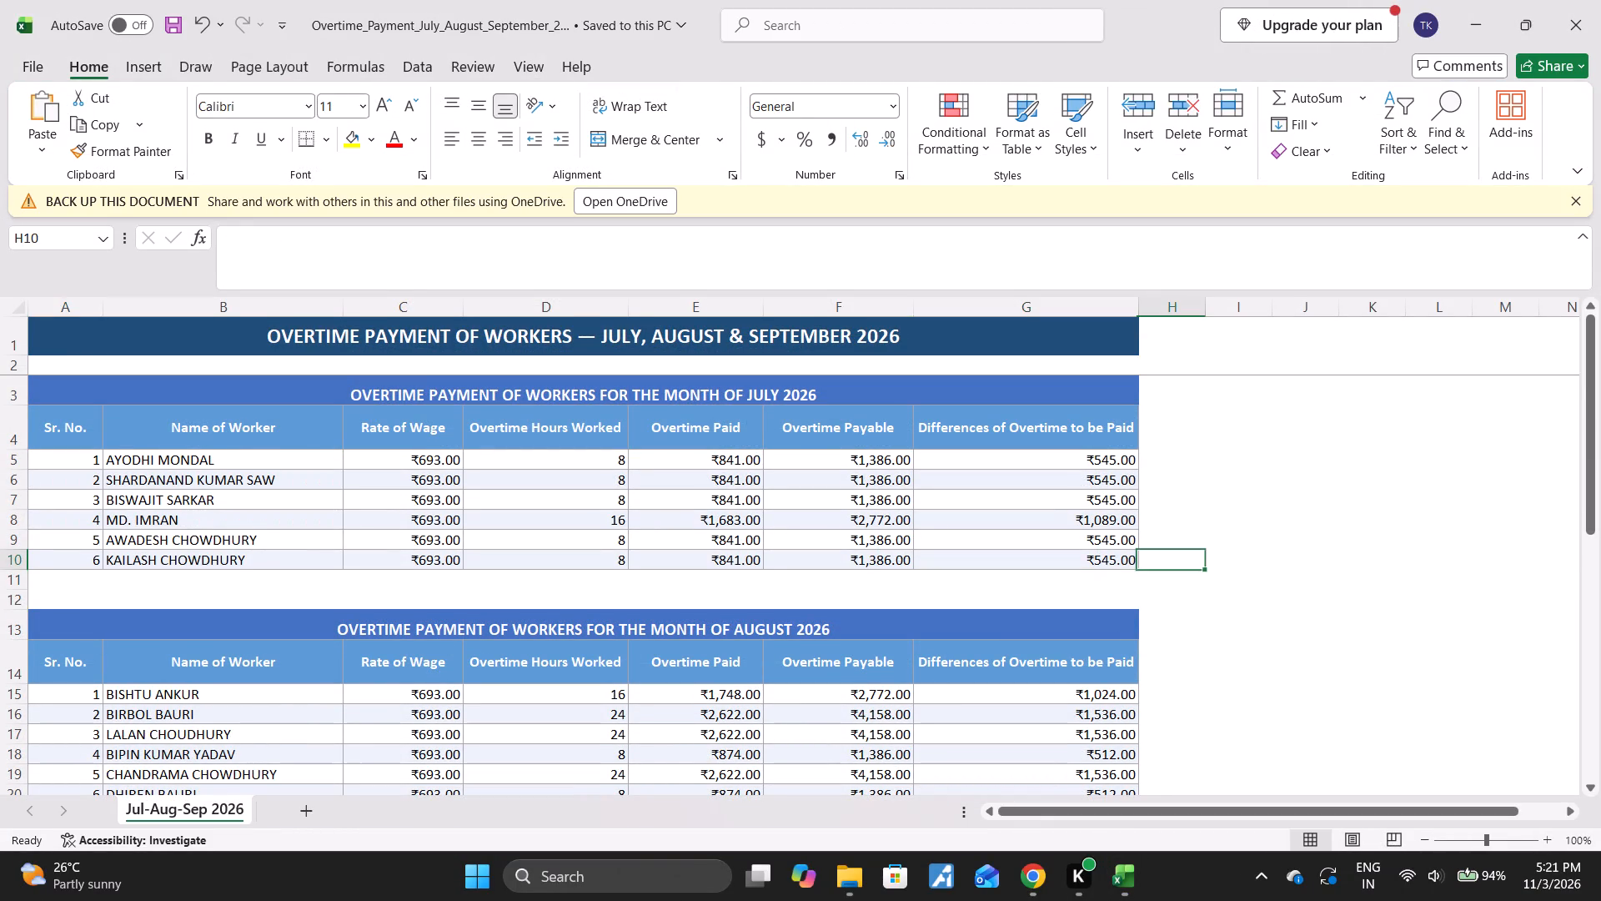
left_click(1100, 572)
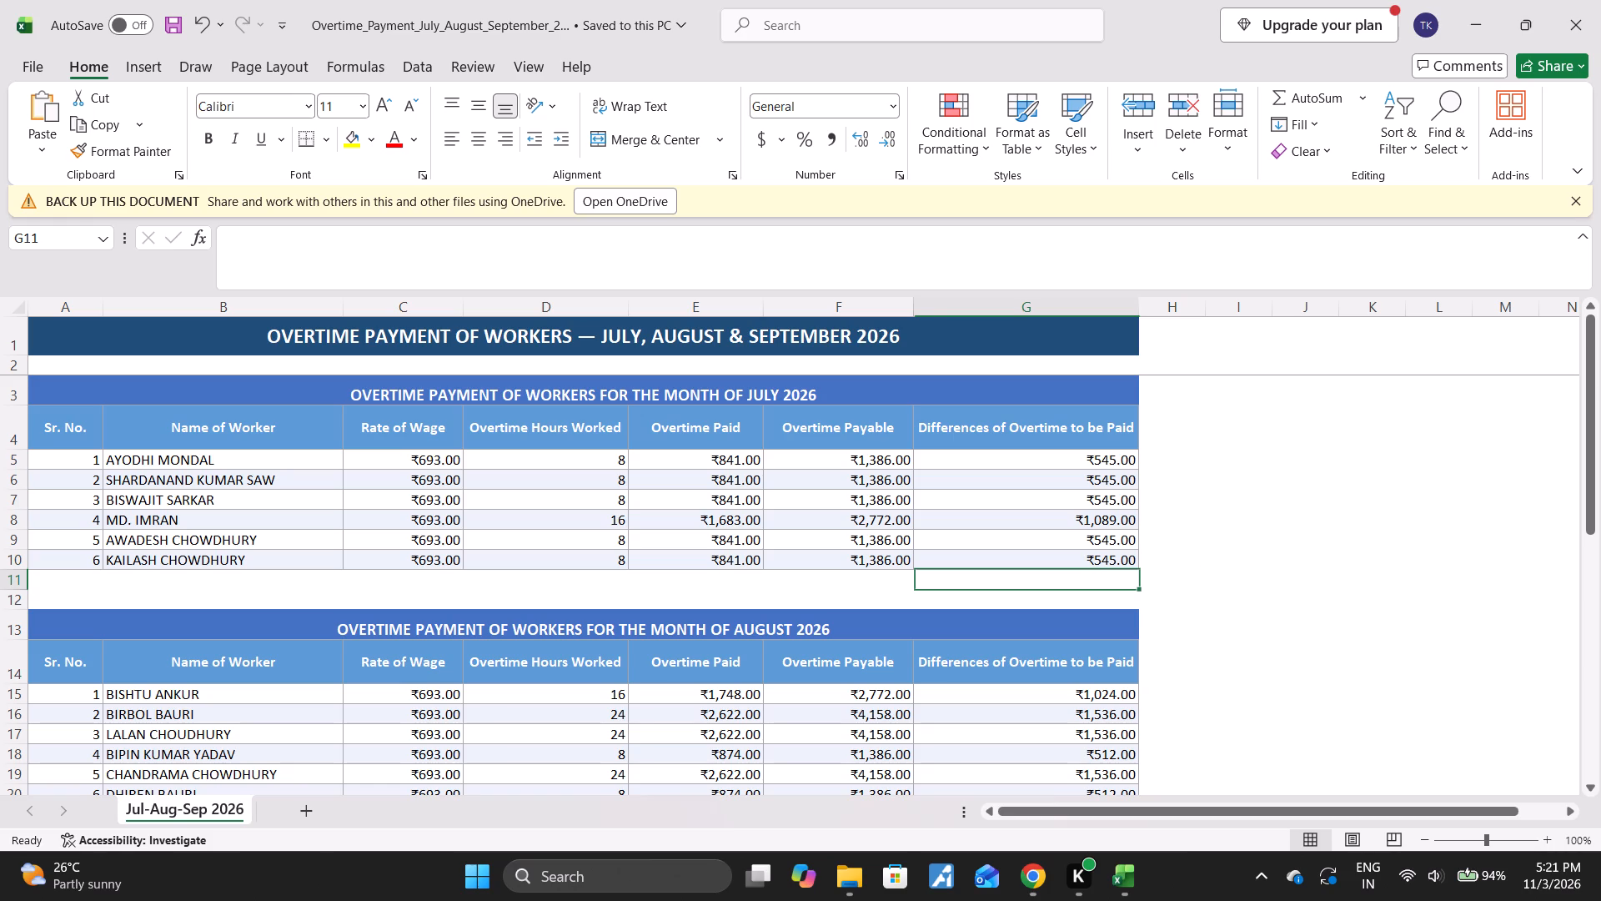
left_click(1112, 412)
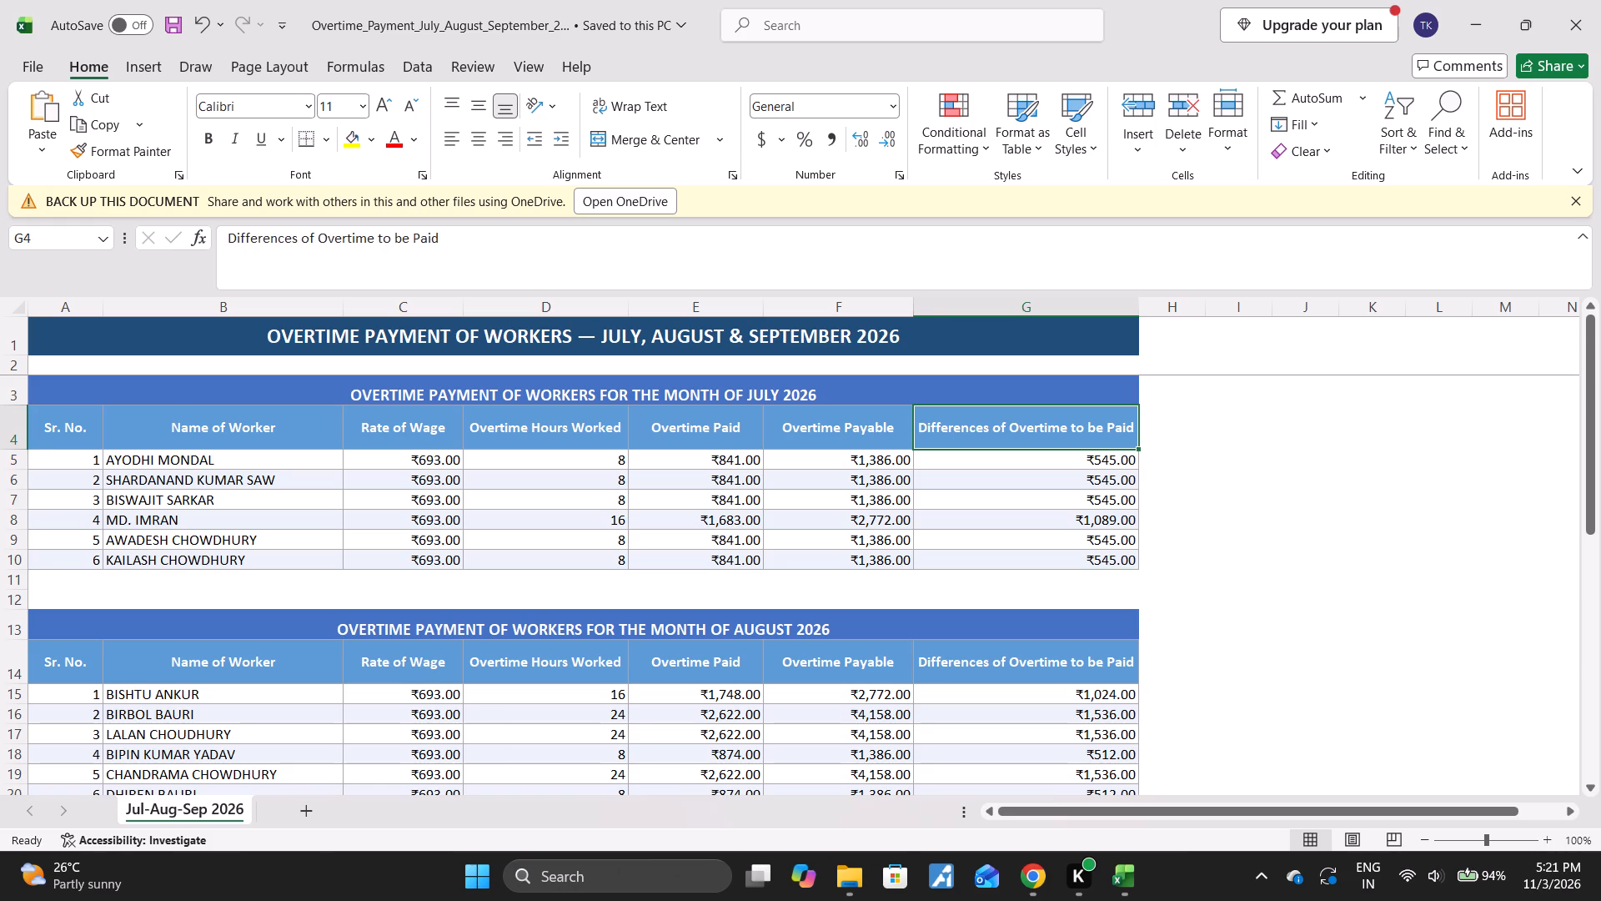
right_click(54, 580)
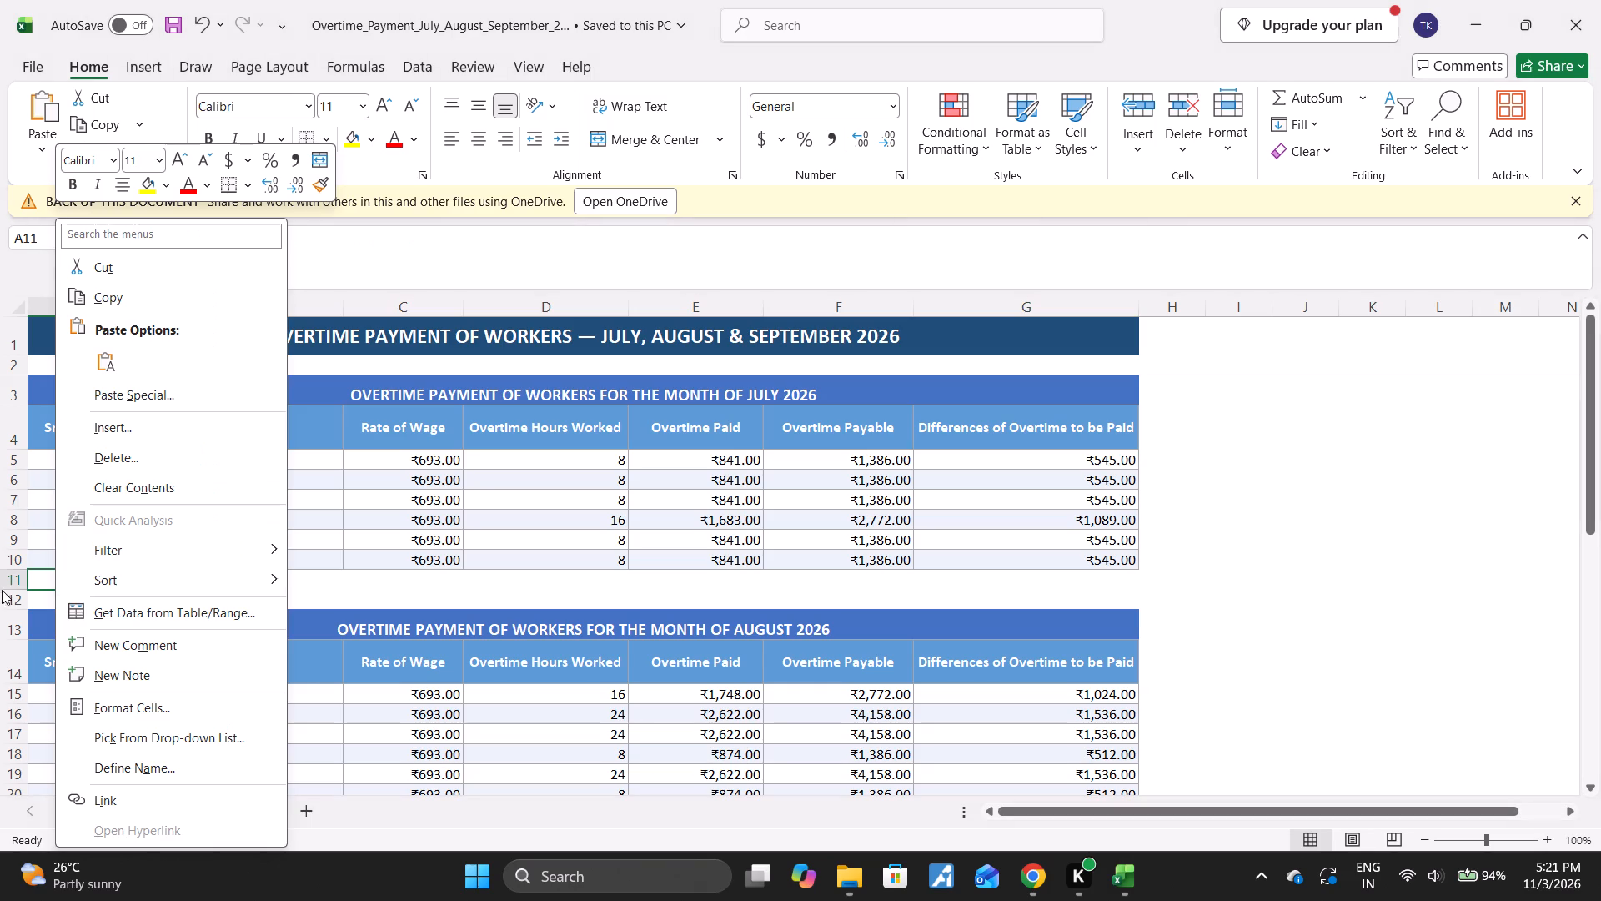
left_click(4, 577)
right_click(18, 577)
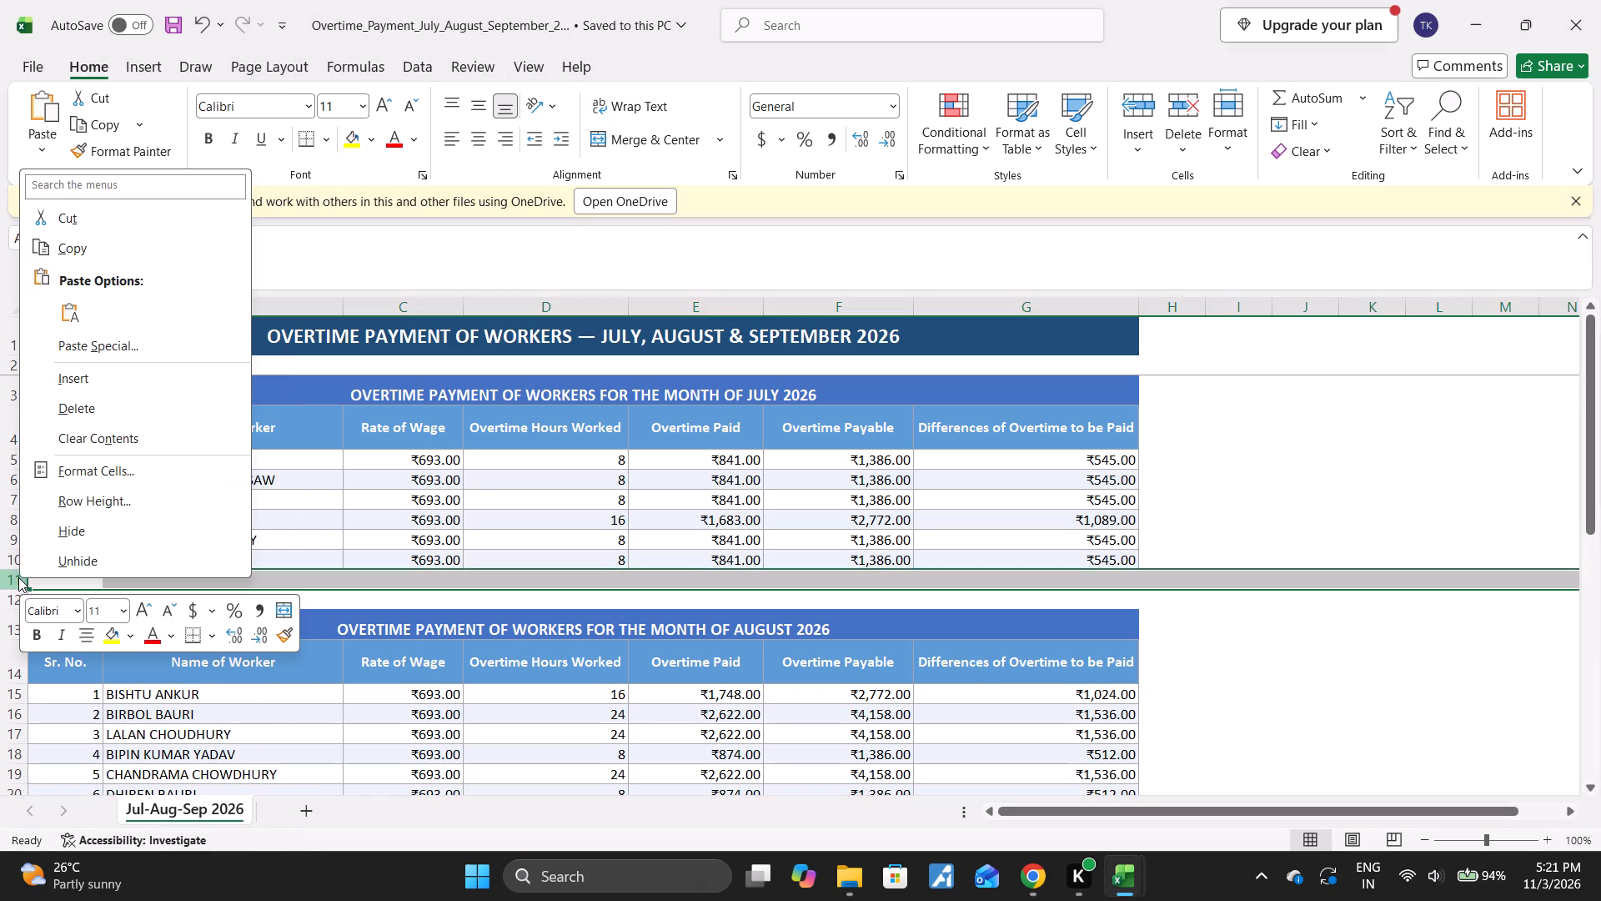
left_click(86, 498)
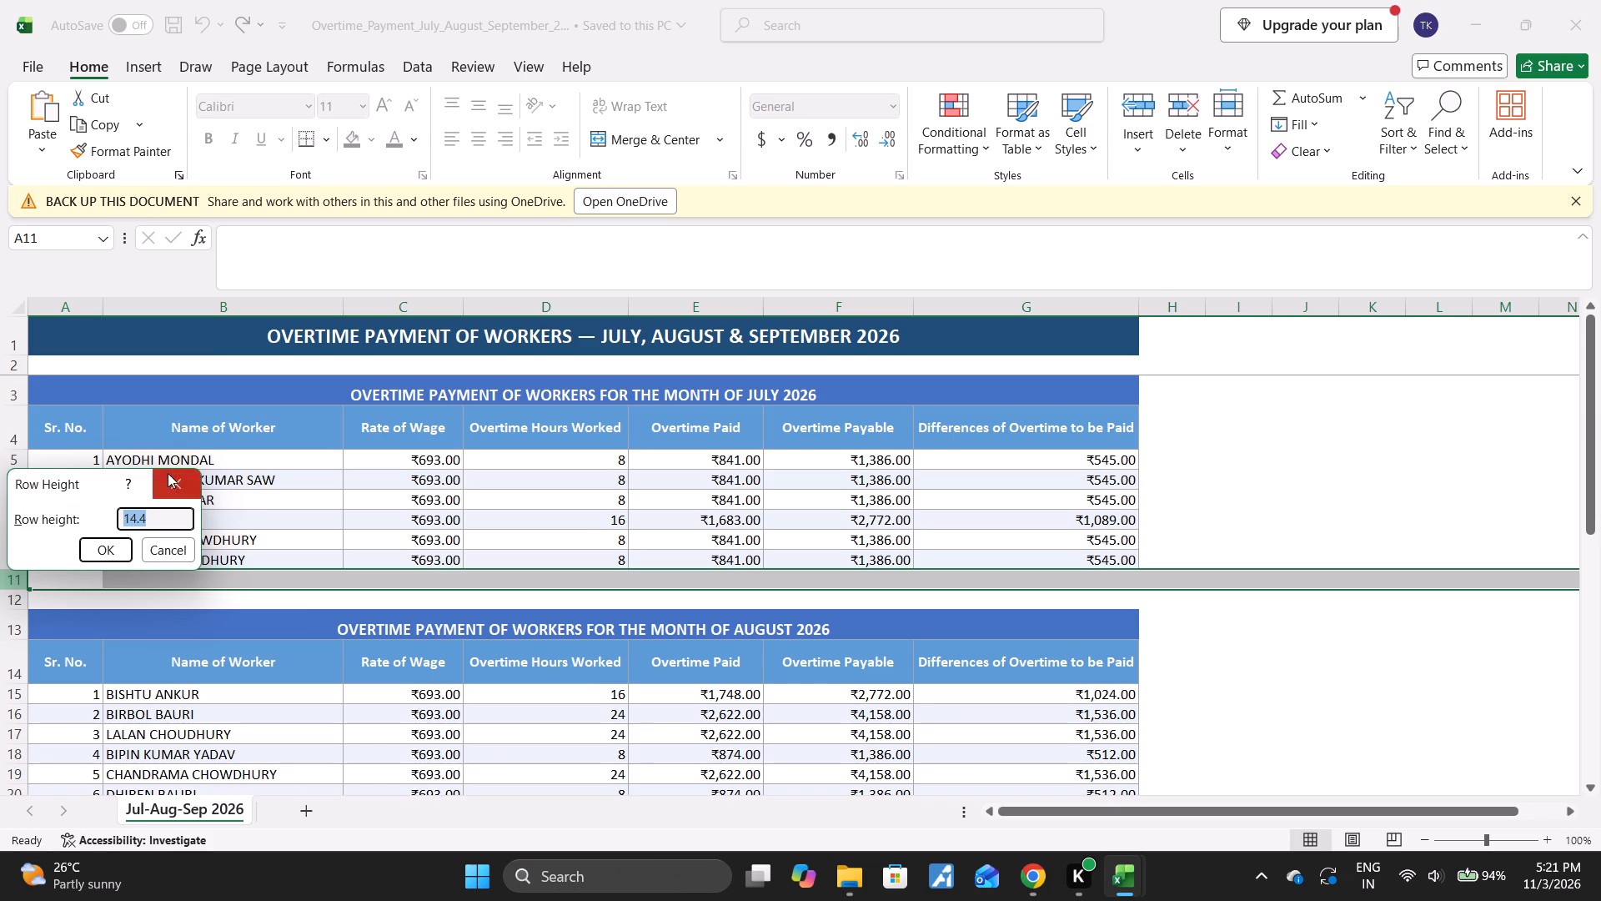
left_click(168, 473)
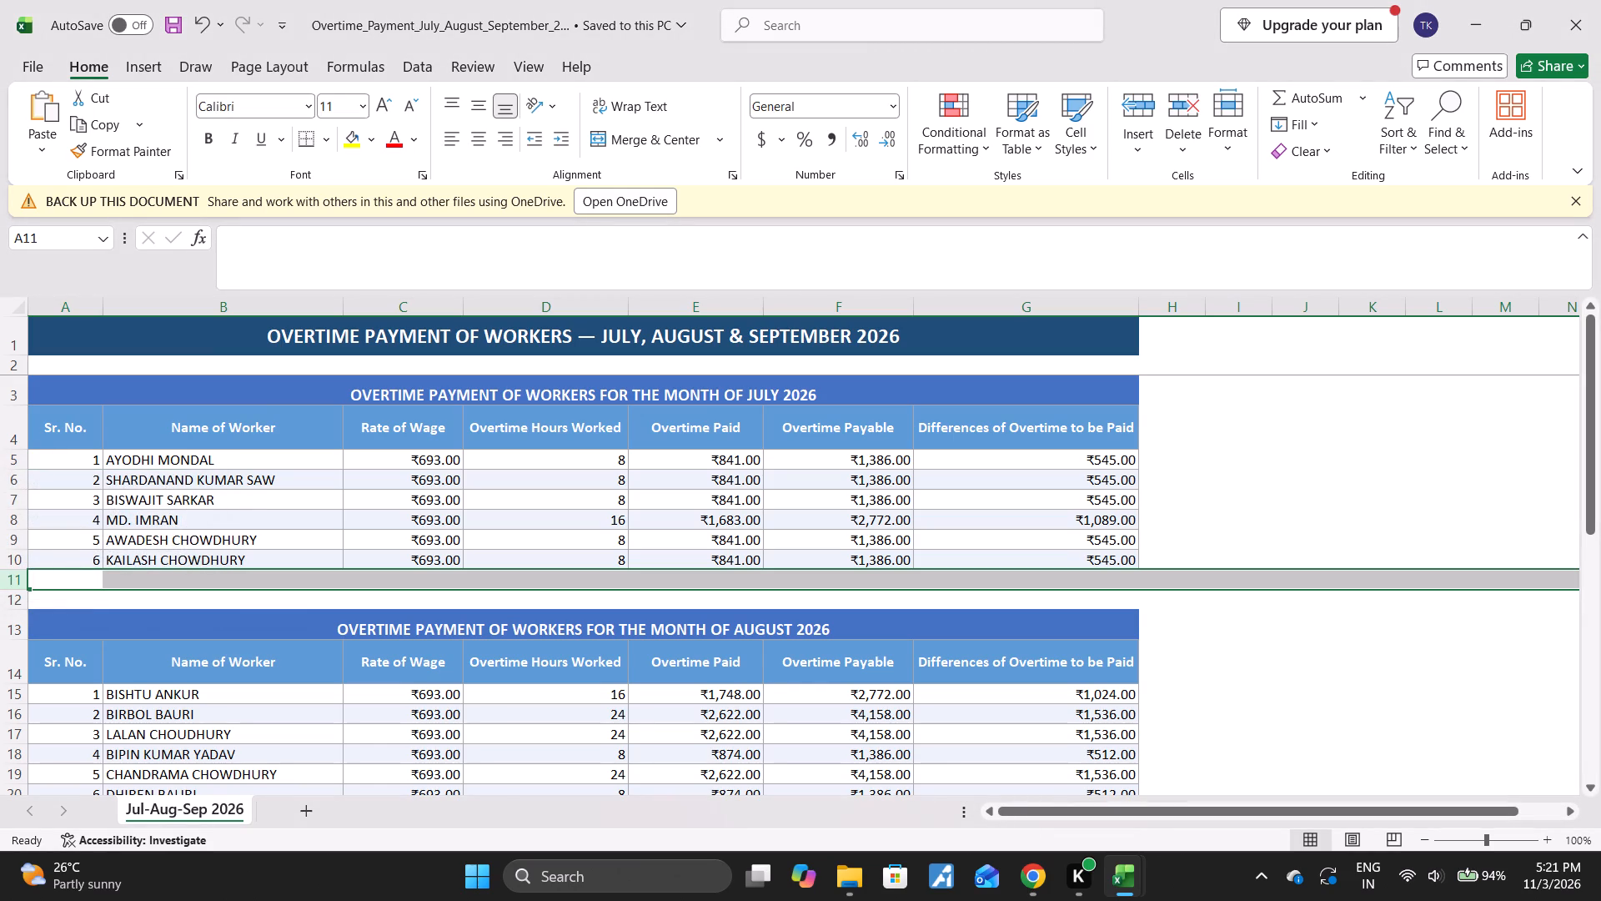
Examine the July, August and September 2026 overtime tables on the combined sheet, including their worker rows and amounts.
scroll(1164, 594, "down", 2)
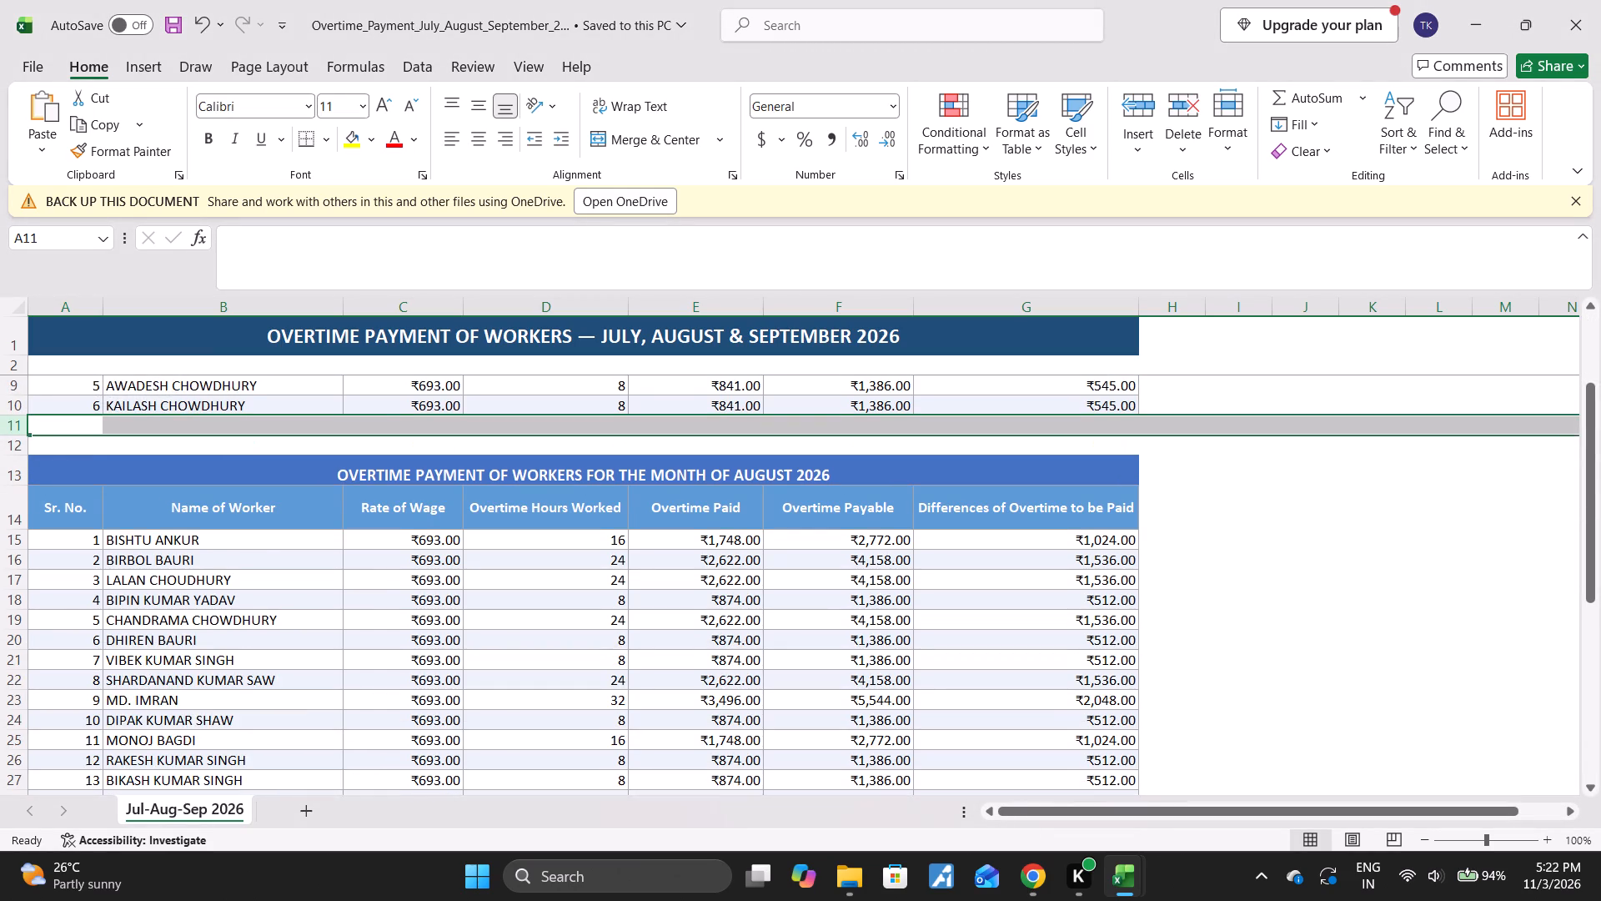
scroll(1164, 594, "up", 4)
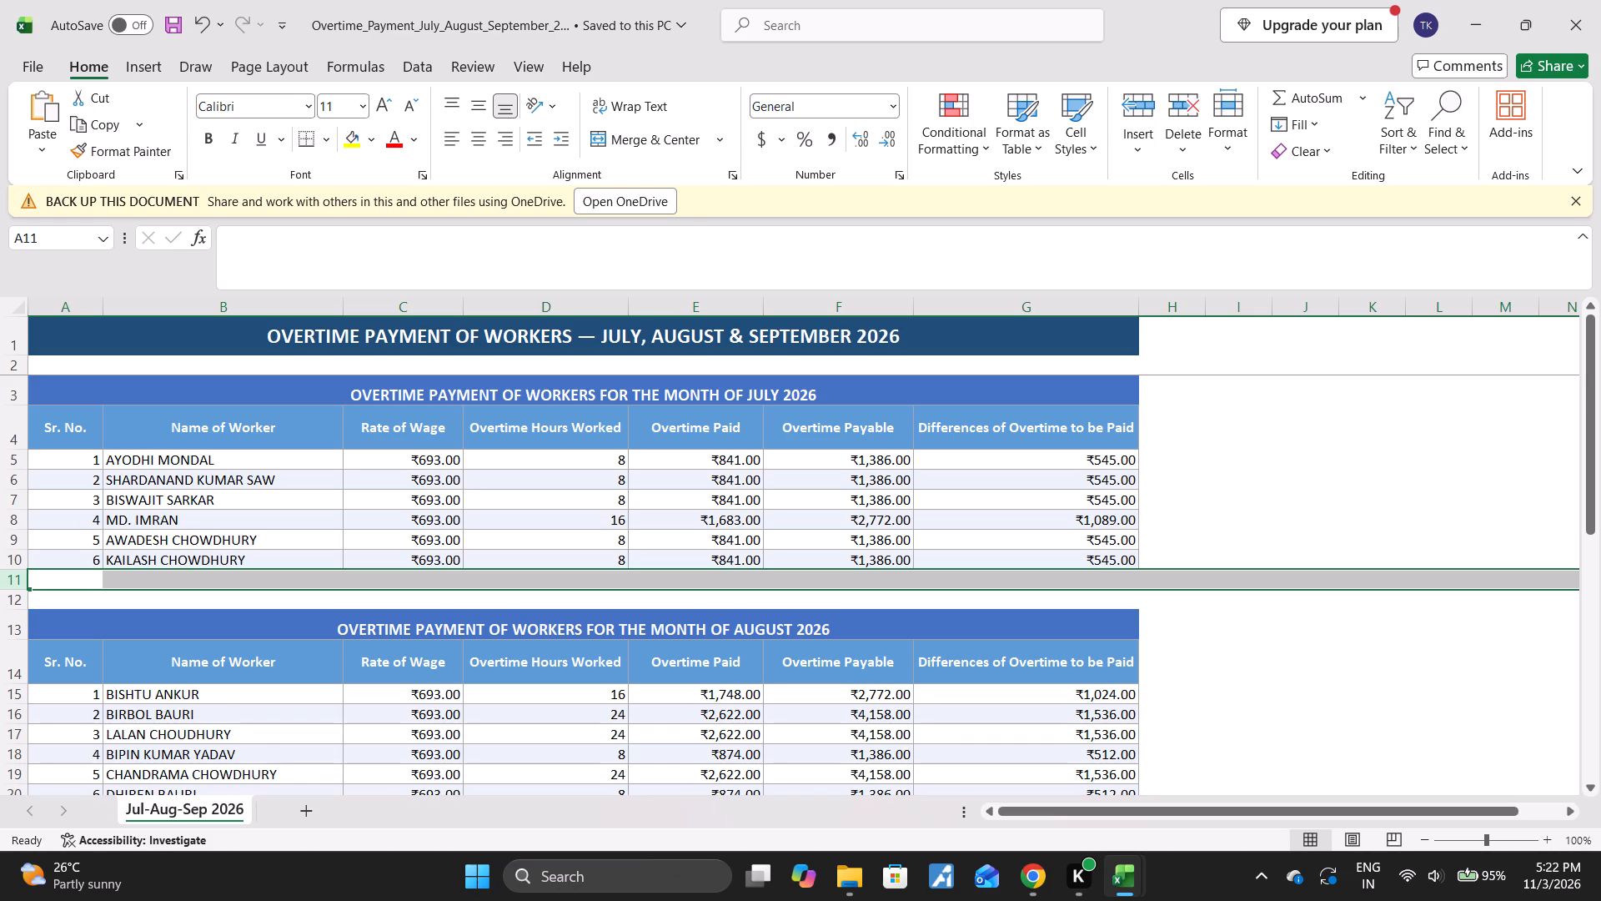
scroll(948, 543, "down", 4)
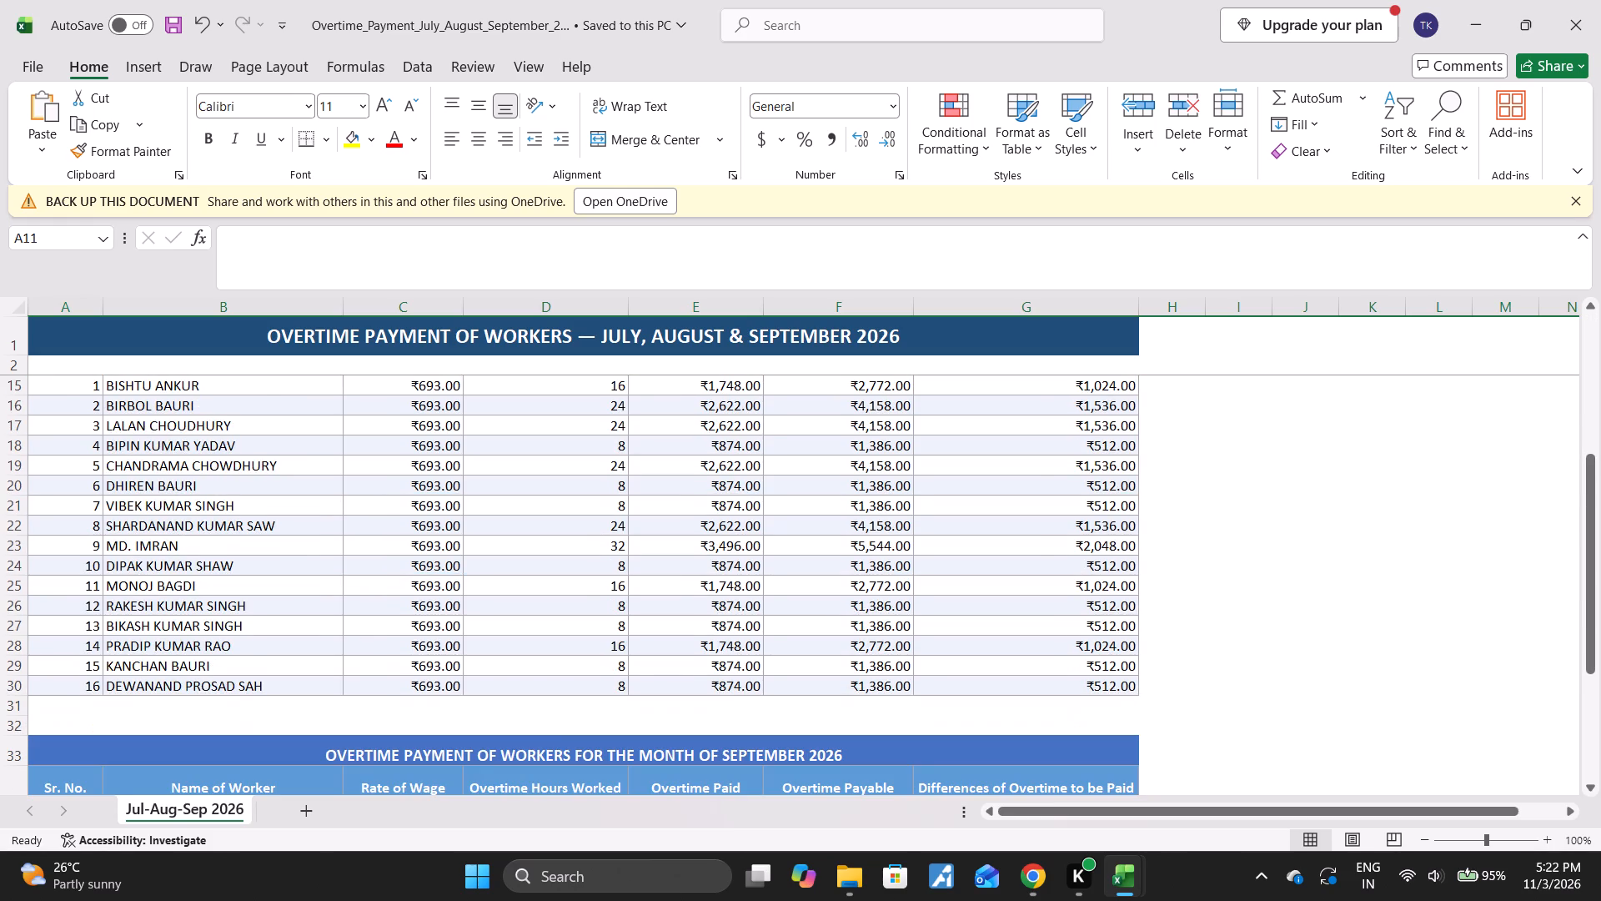
scroll(1016, 572, "up", 2)
scroll(1016, 572, "down", 3)
scroll(1032, 589, "up", 6)
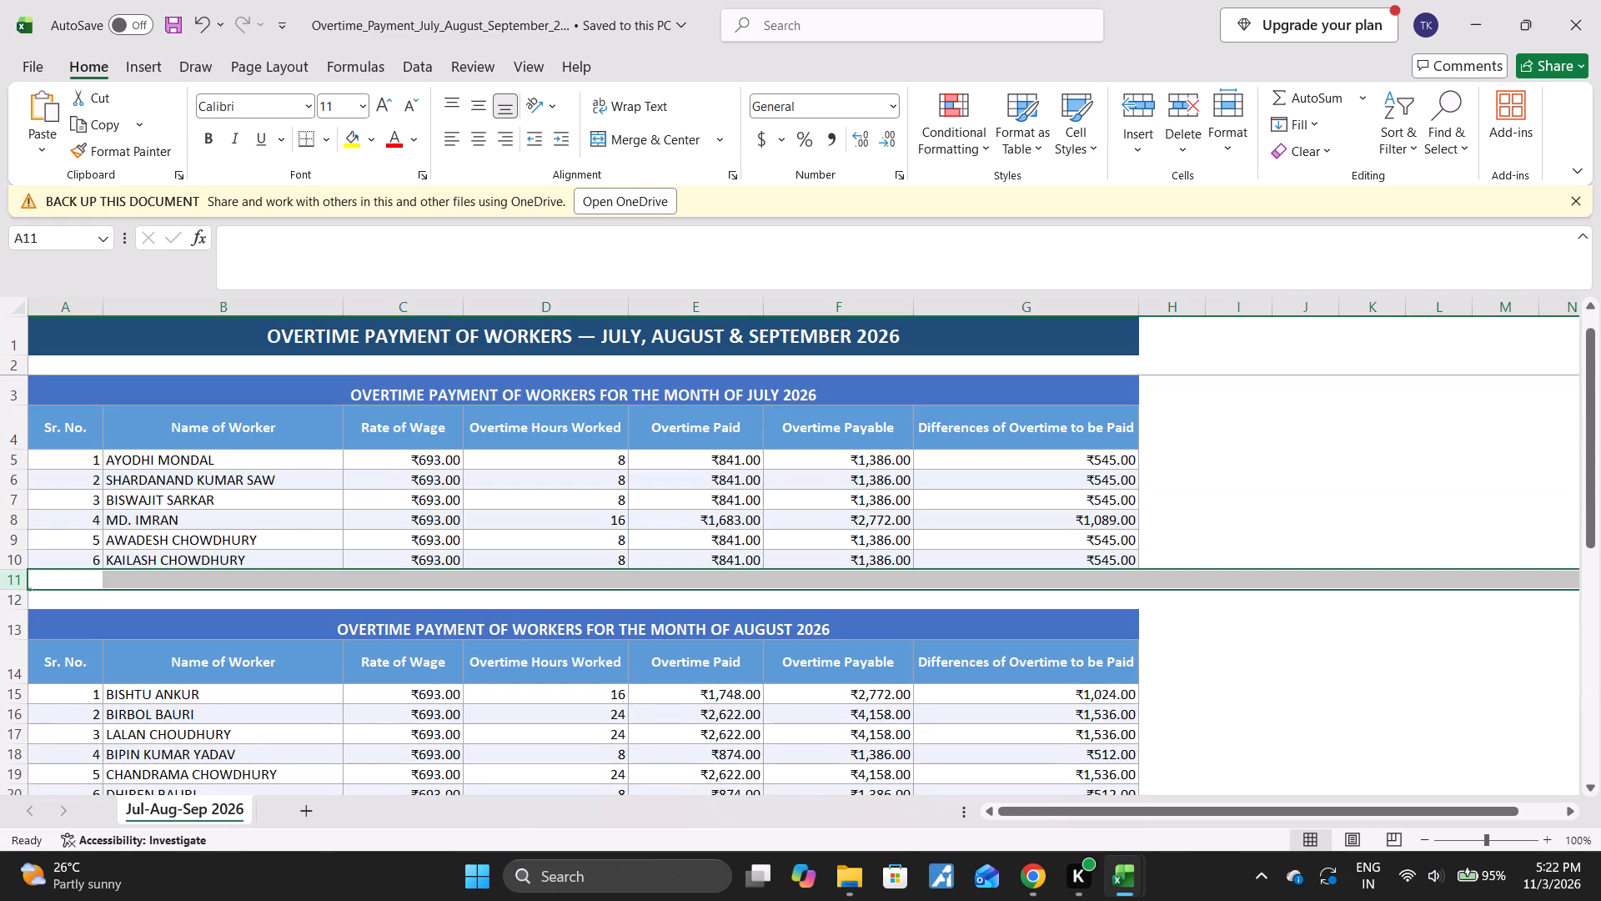
scroll(1032, 590, "up", 2)
scroll(1113, 555, "down", 10)
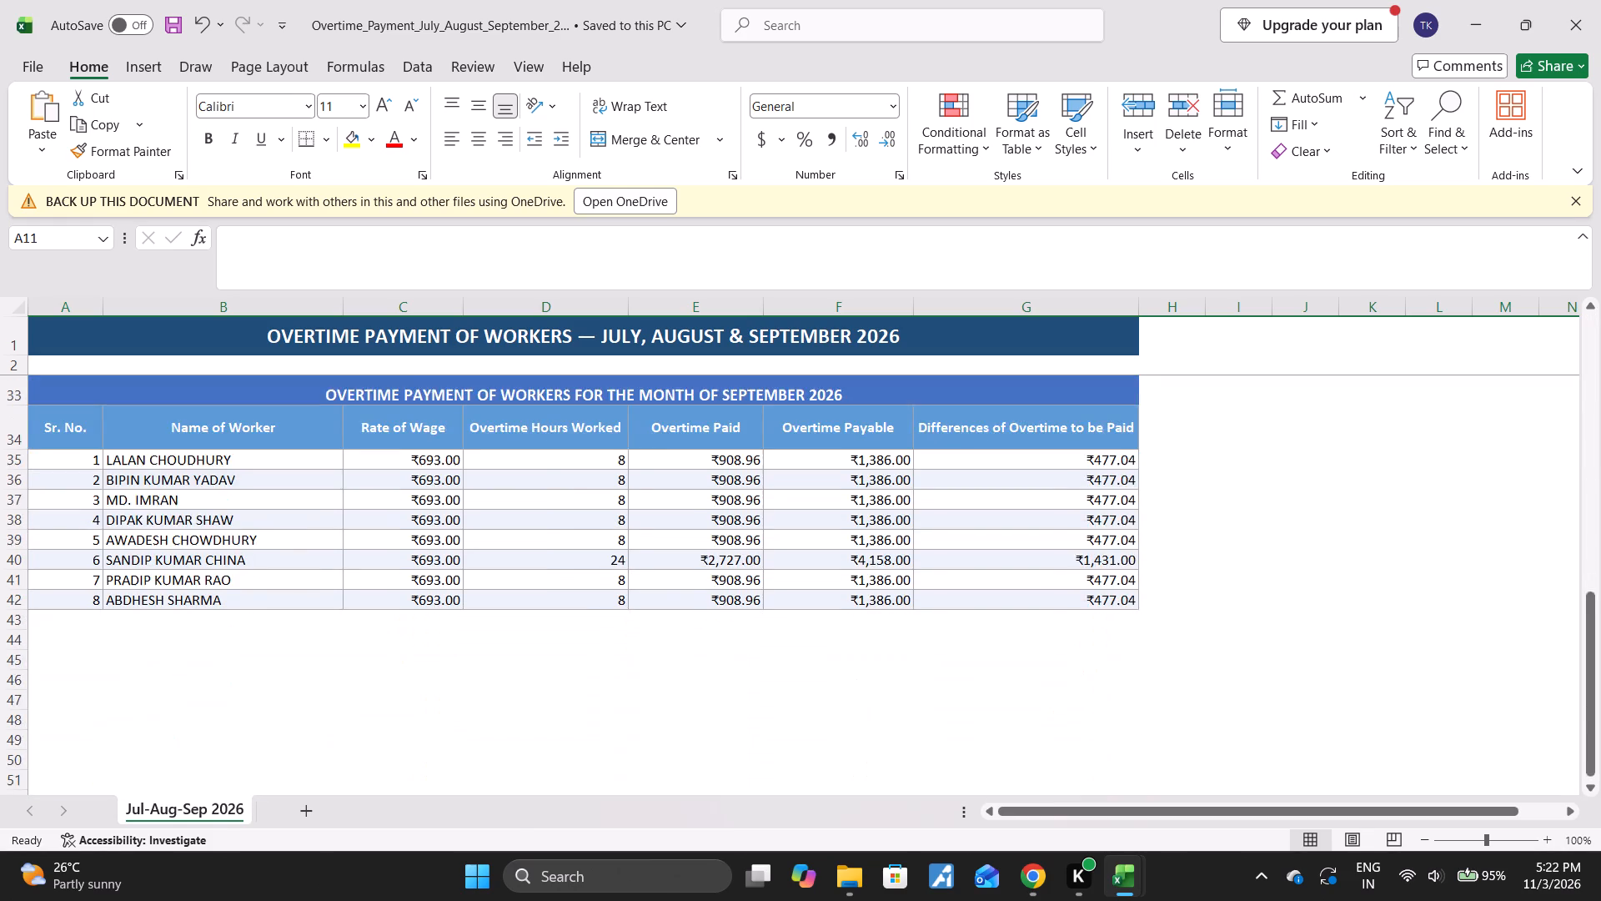
scroll(1106, 554, "down", 2)
scroll(1107, 604, "up", 15)
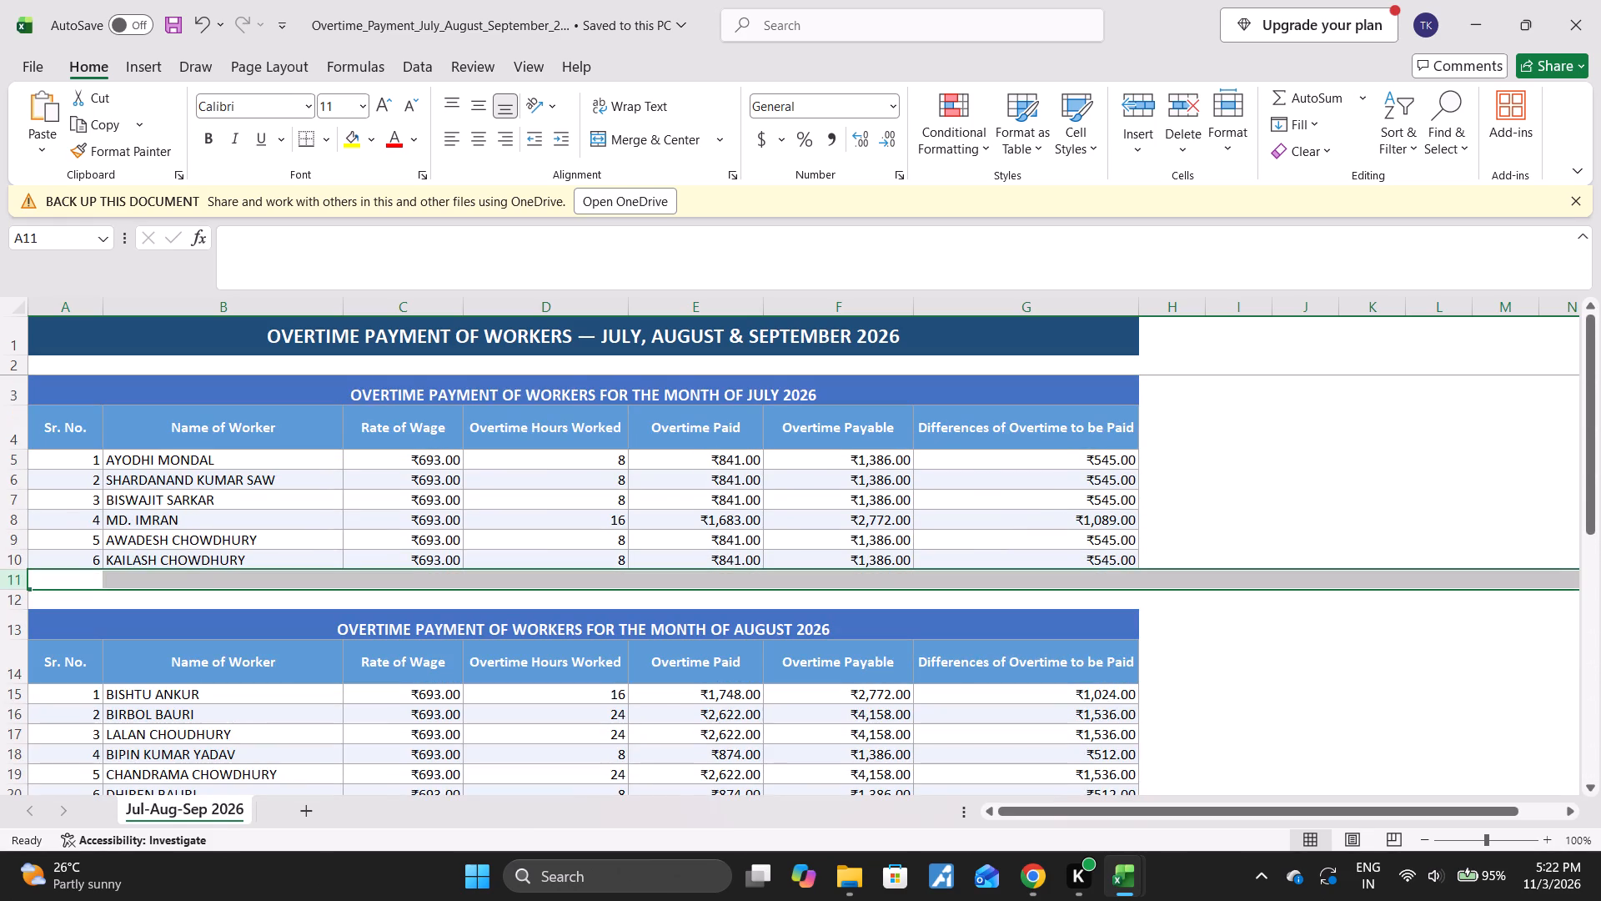
left_click_drag(1590, 397, 1563, 576)
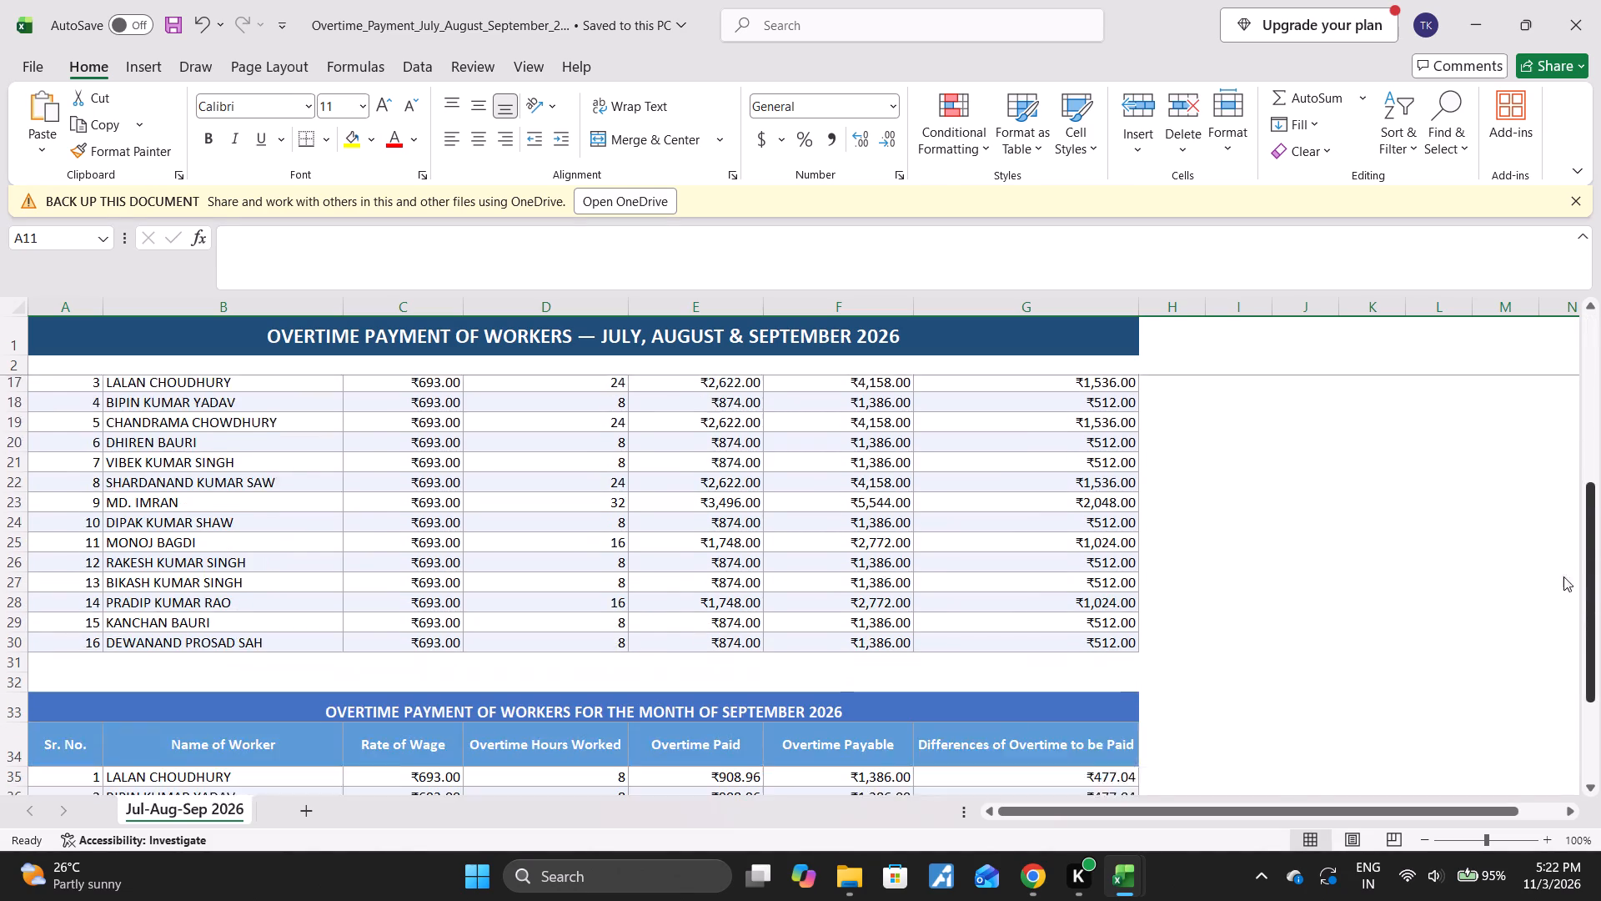
left_click_drag(1563, 576, 1552, 692)
scroll(1287, 519, "down", 4)
scroll(1287, 519, "up", 1)
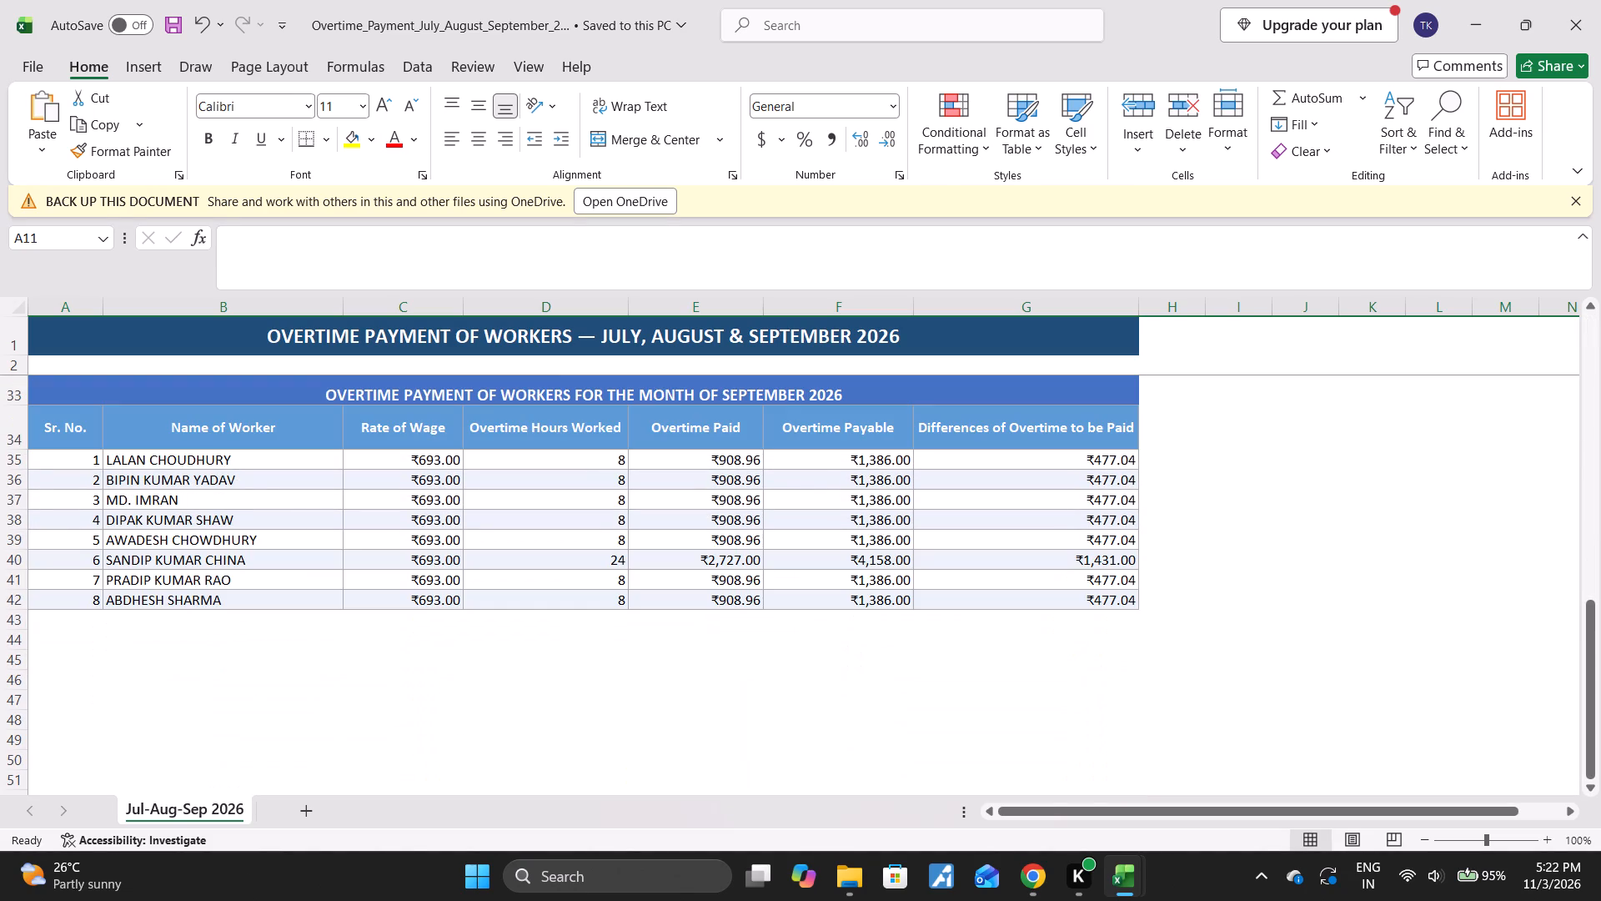
scroll(1094, 626, "up", 7)
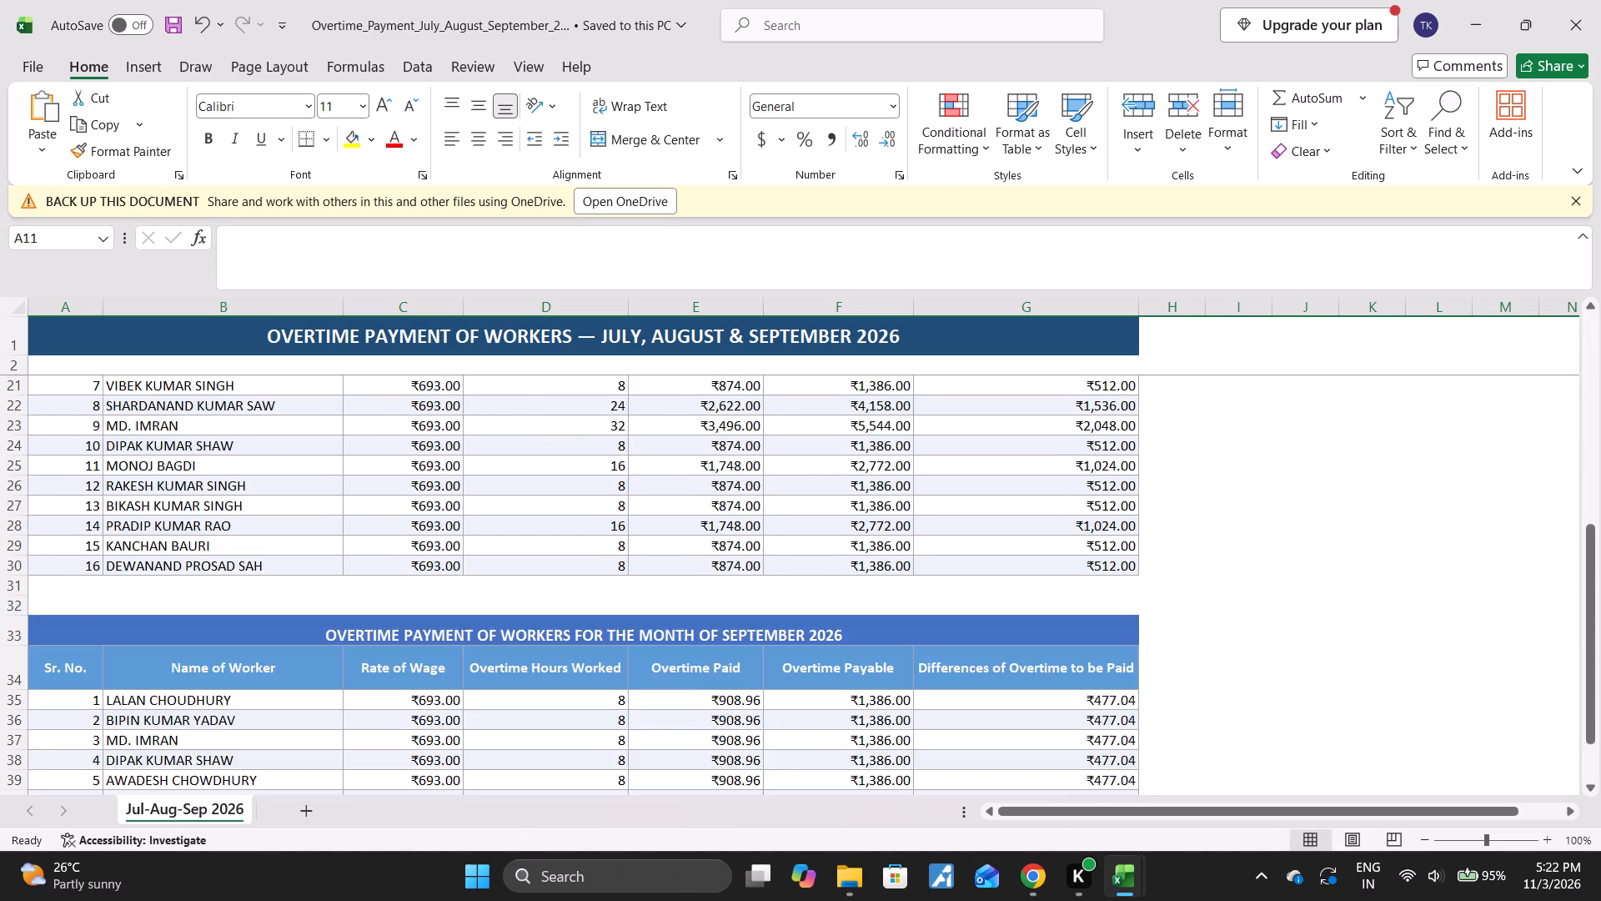
scroll(1094, 626, "up", 10)
scroll(818, 508, "down", 2)
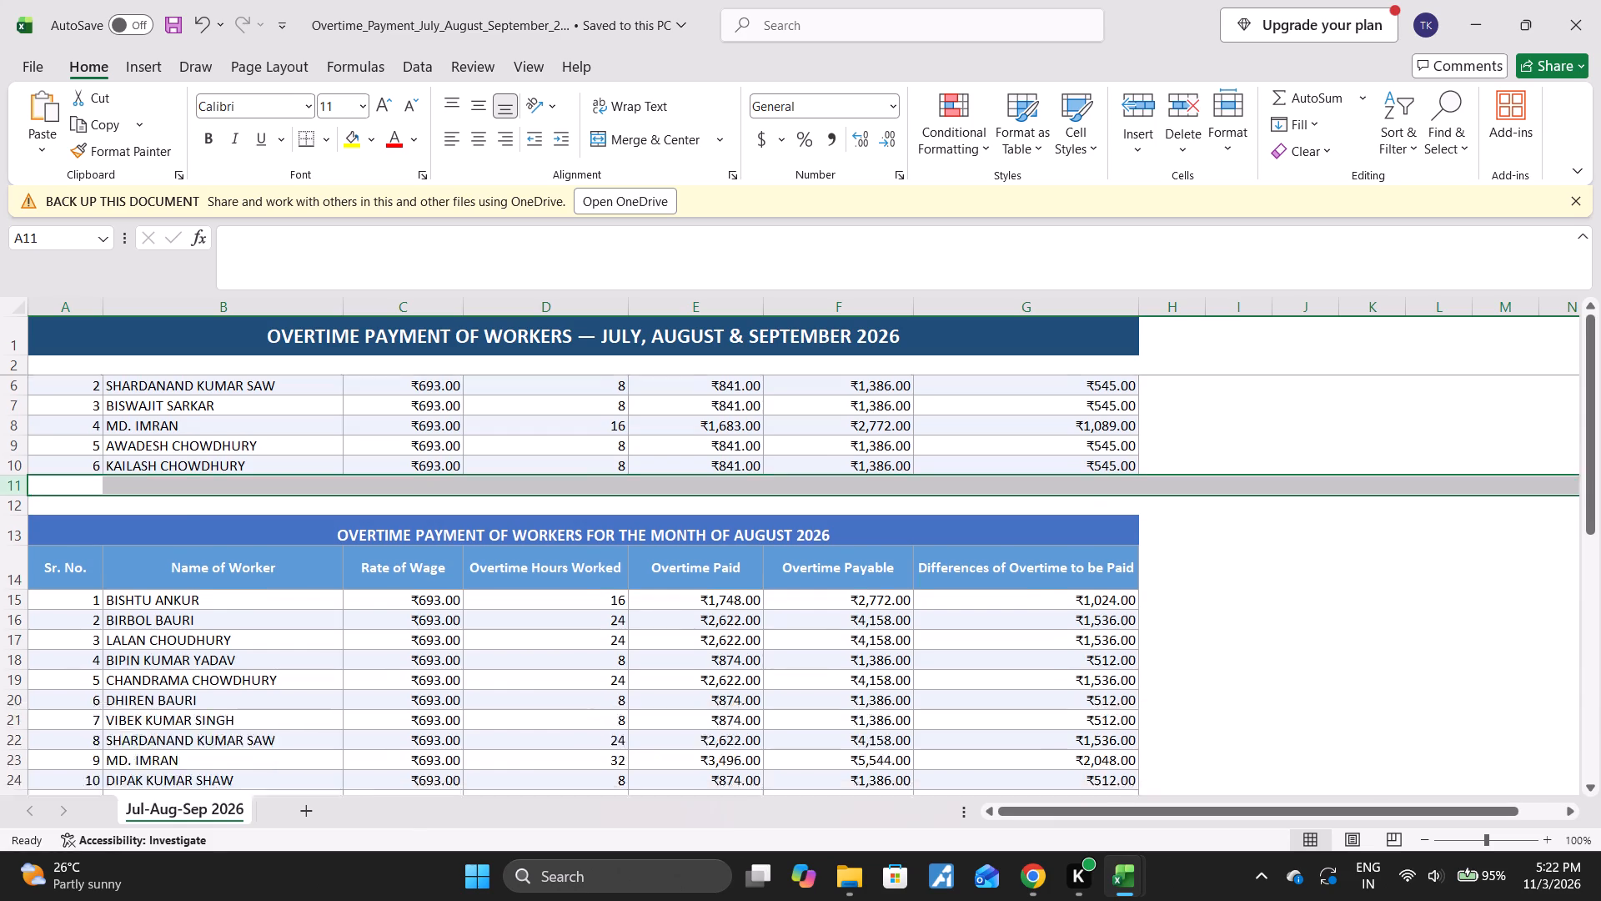
scroll(818, 508, "down", 8)
scroll(889, 516, "up", 4)
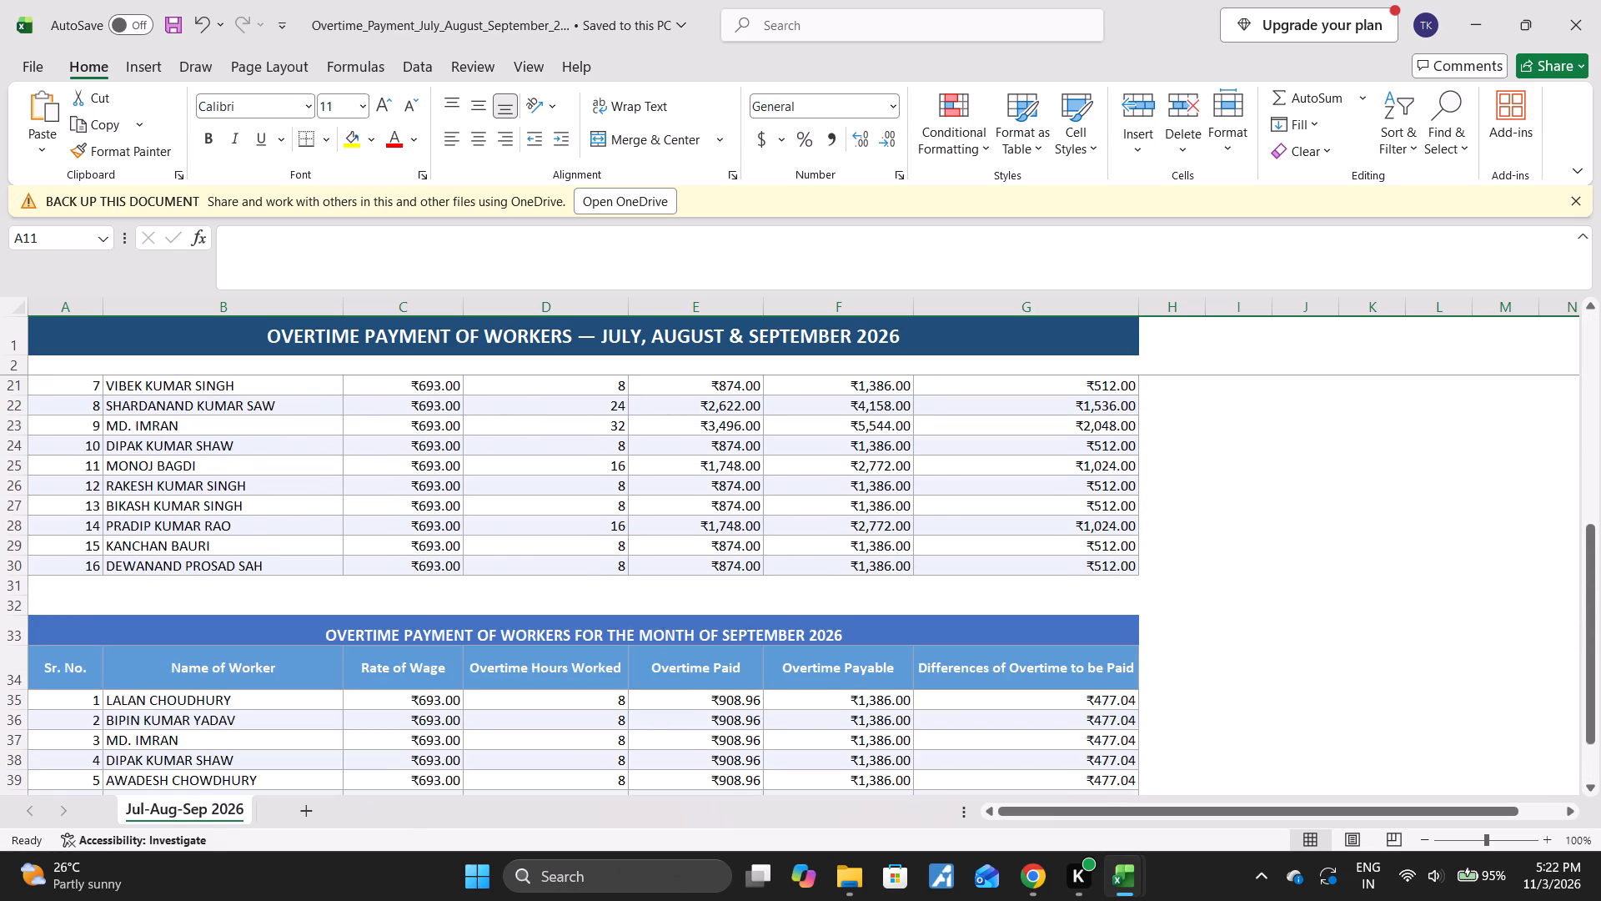
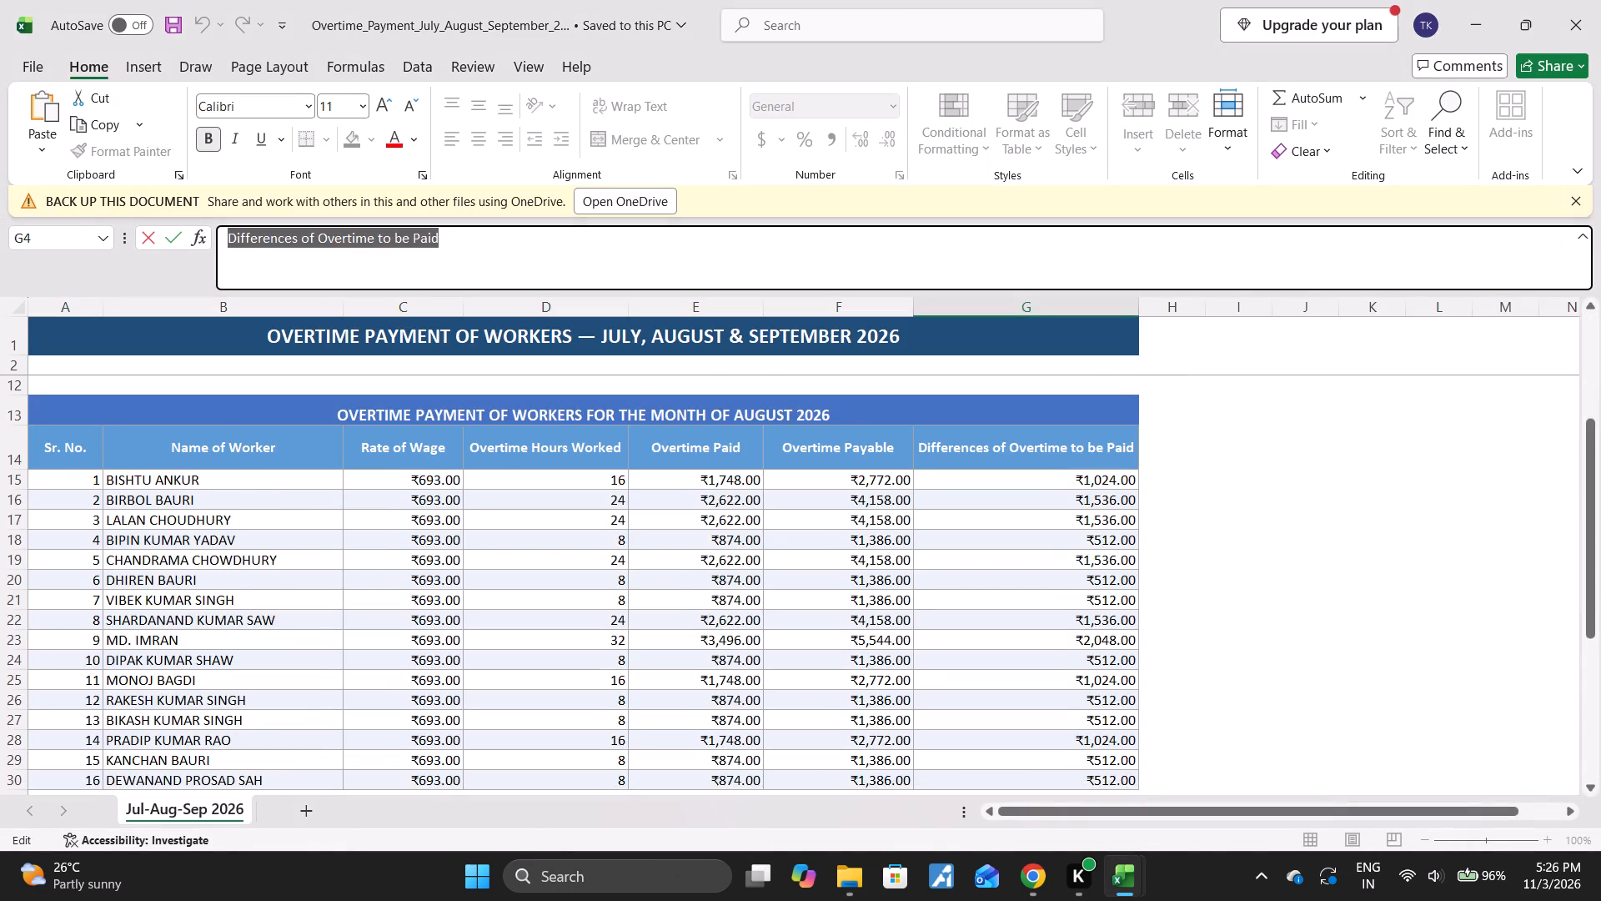
scroll(982, 622, "down", 9)
scroll(982, 622, "up", 7)
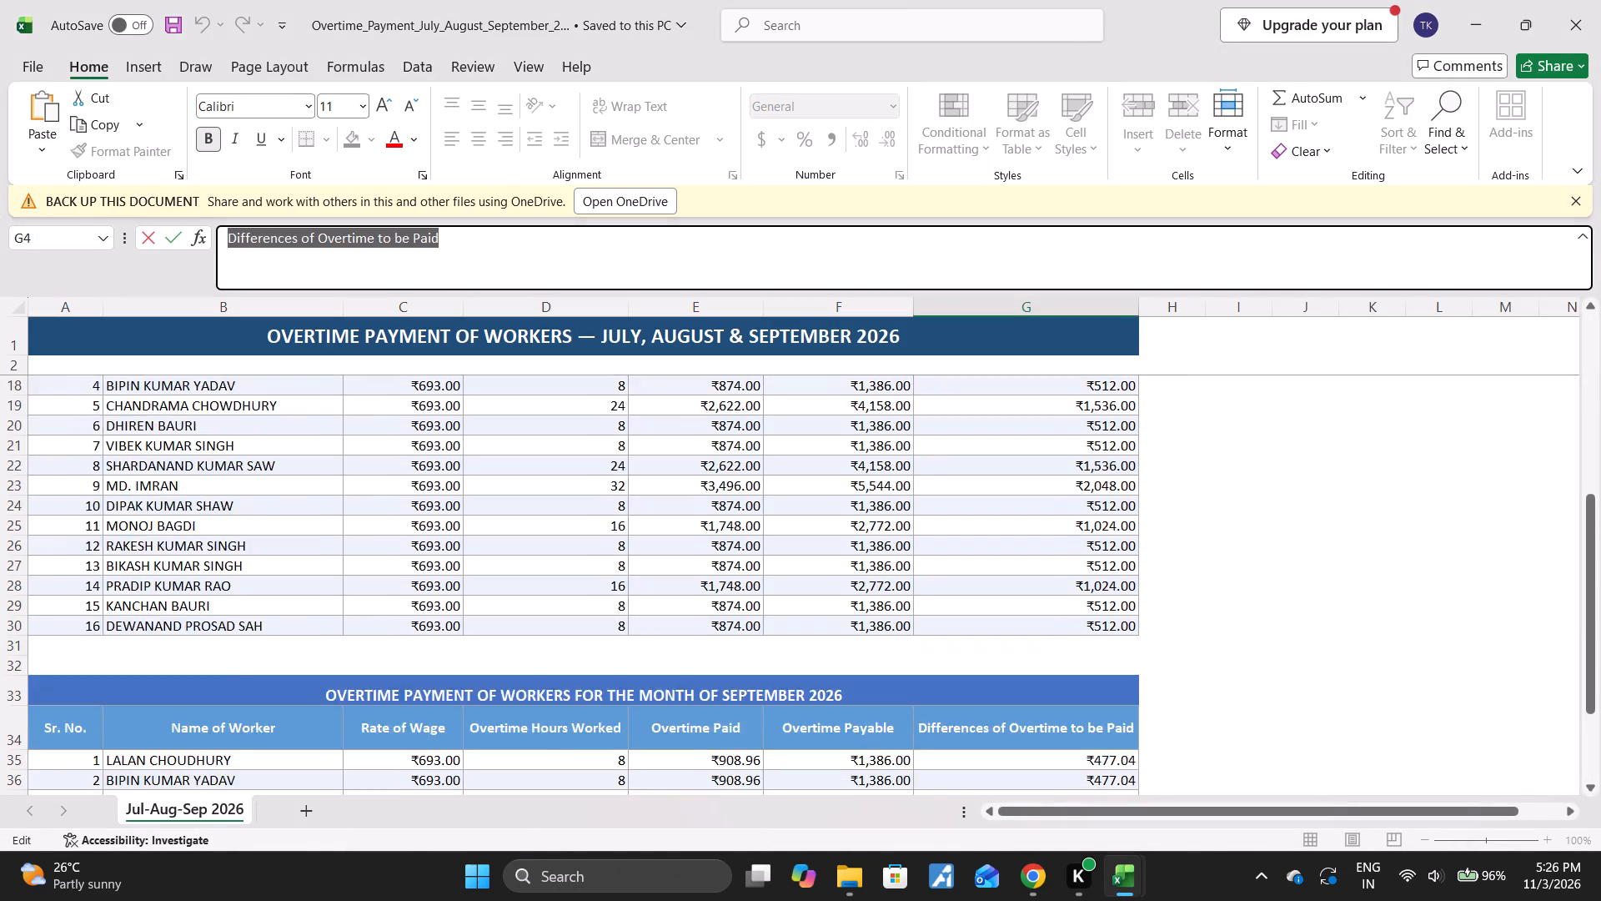
scroll(982, 622, "up", 11)
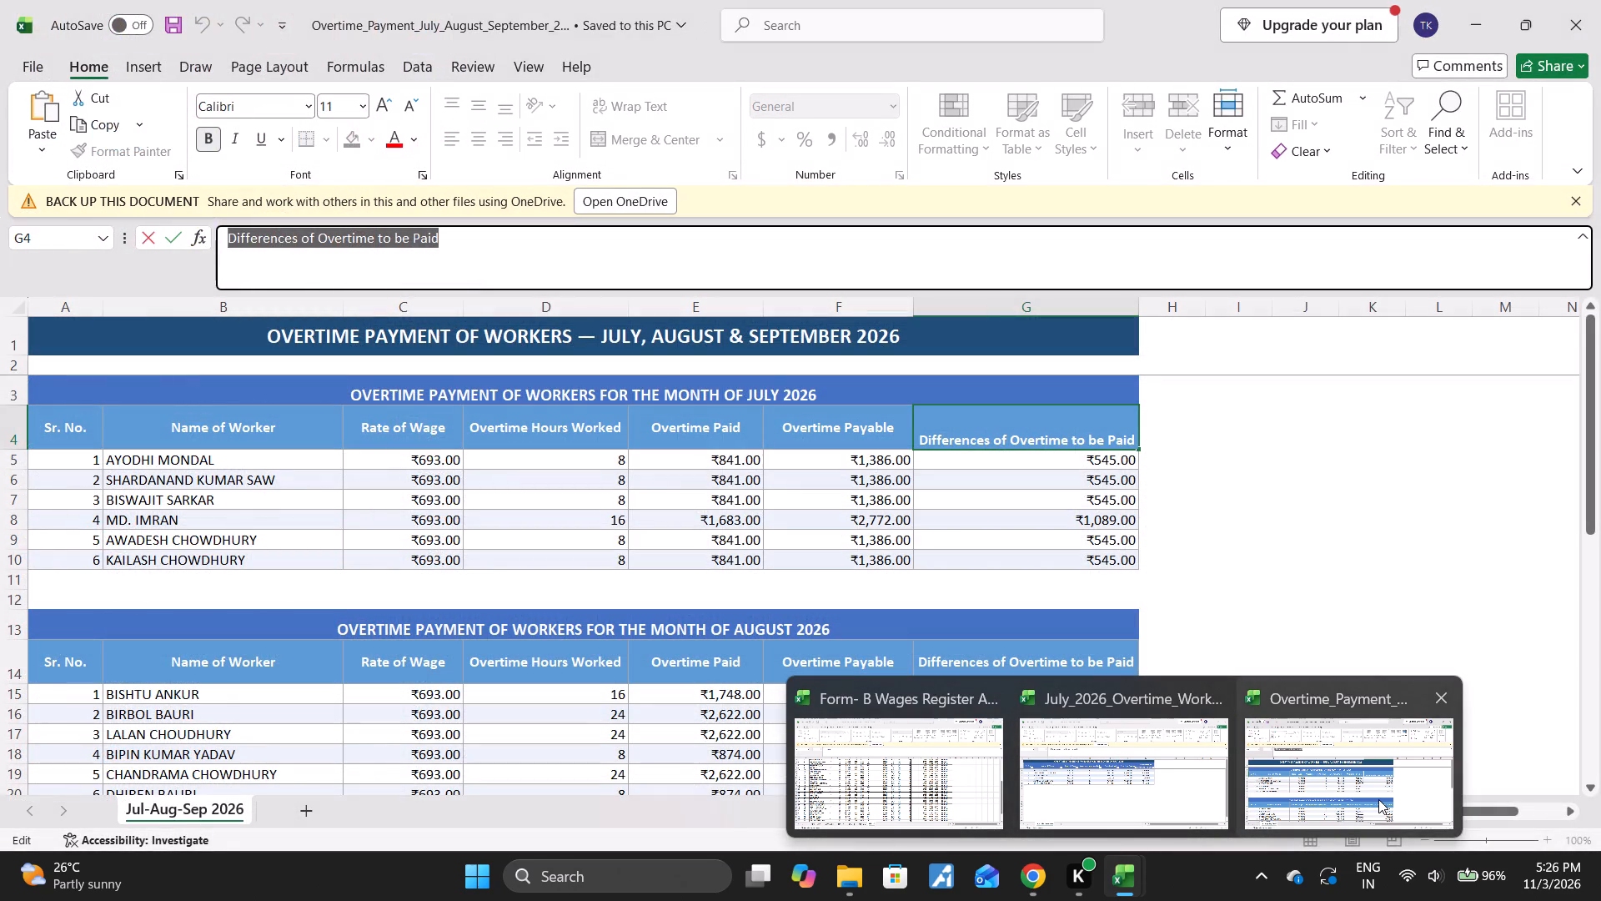
left_click(1378, 799)
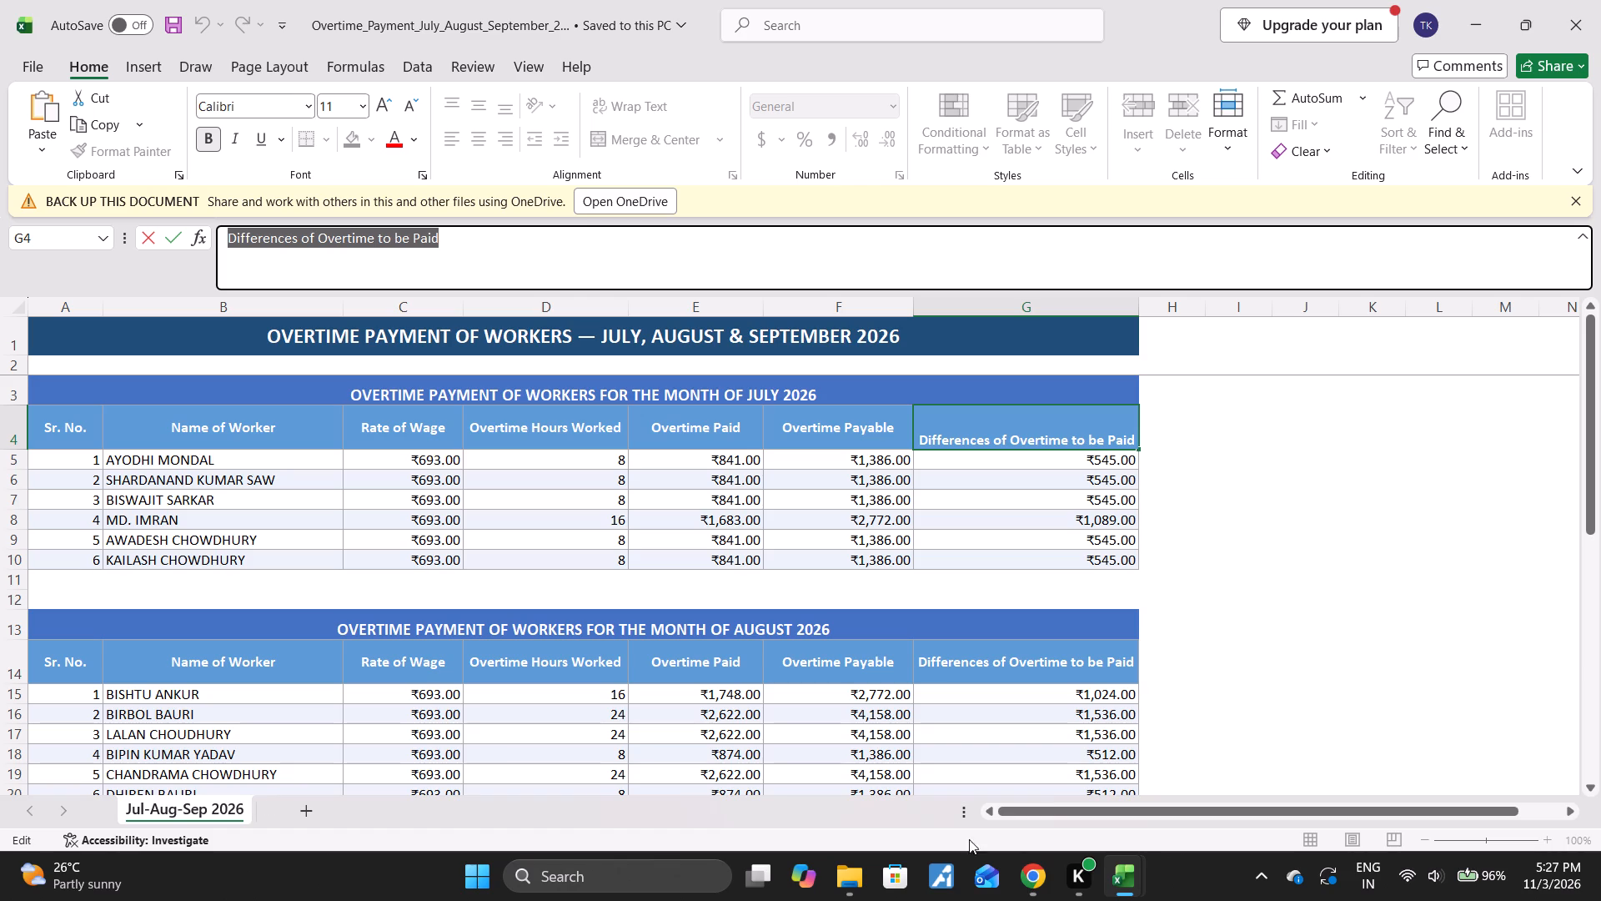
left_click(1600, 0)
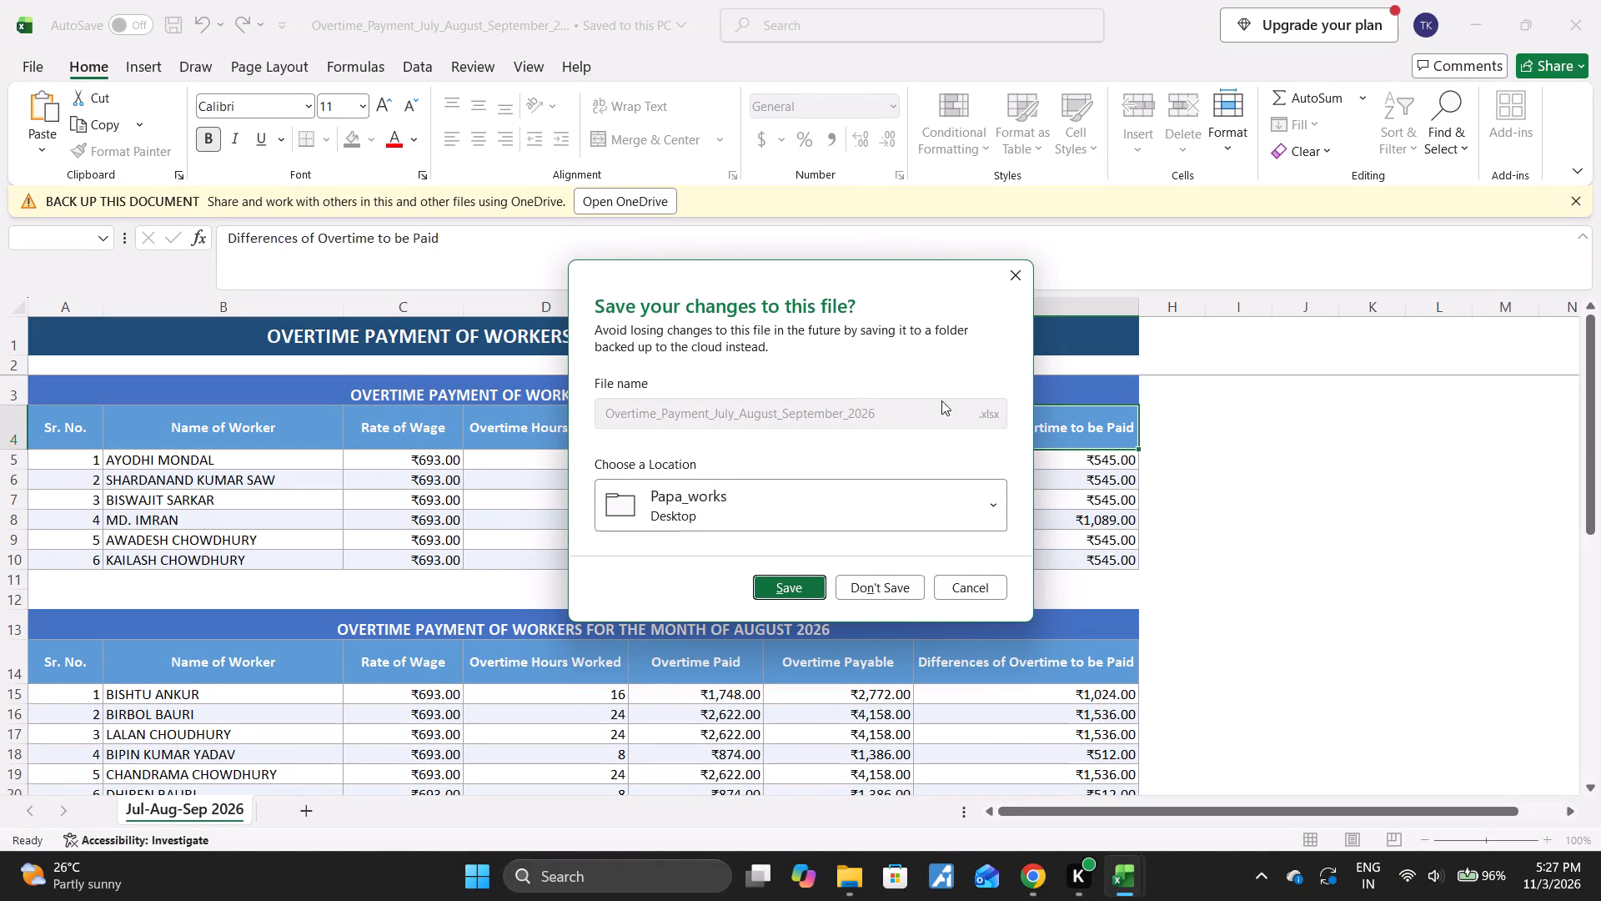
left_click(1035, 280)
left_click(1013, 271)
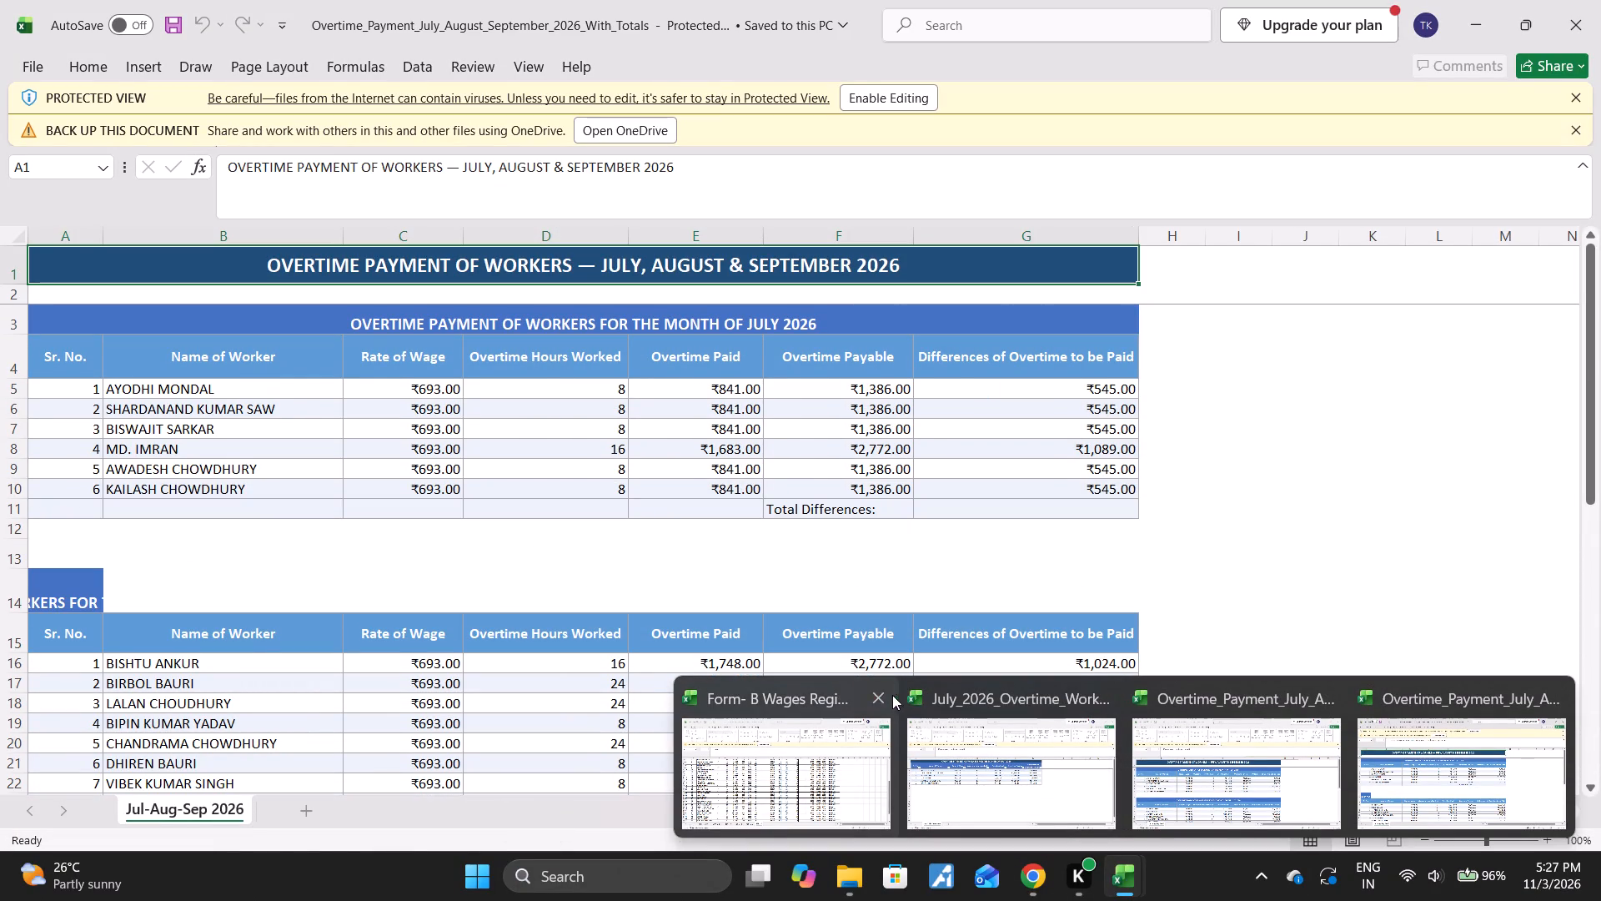
left_click(882, 697)
left_click(994, 697)
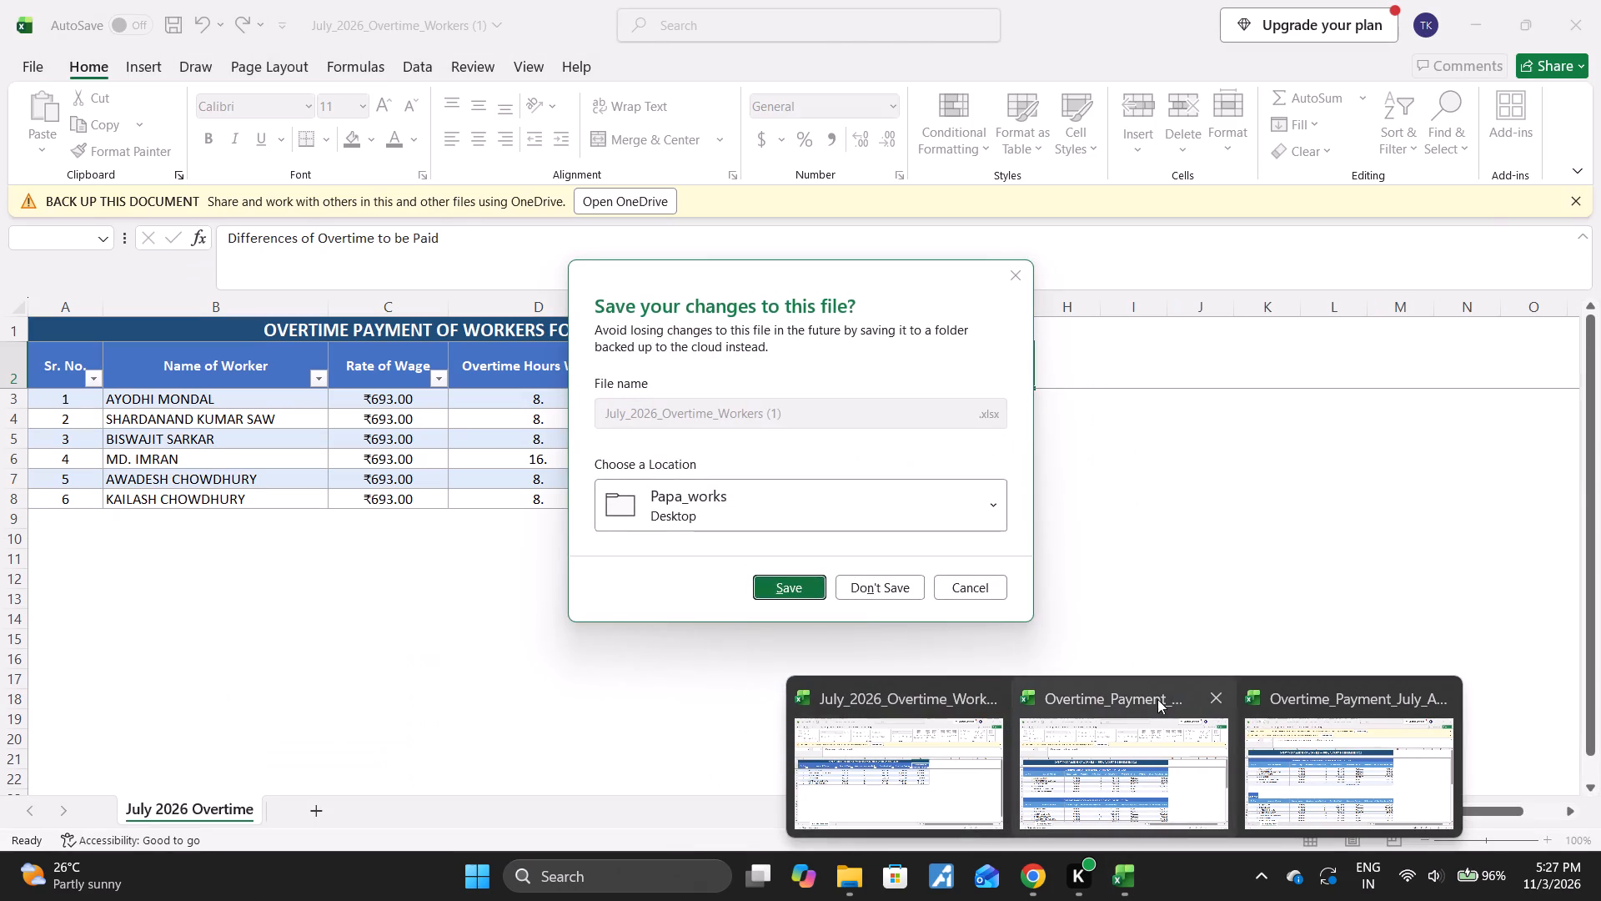
left_click(881, 591)
left_click(1134, 868)
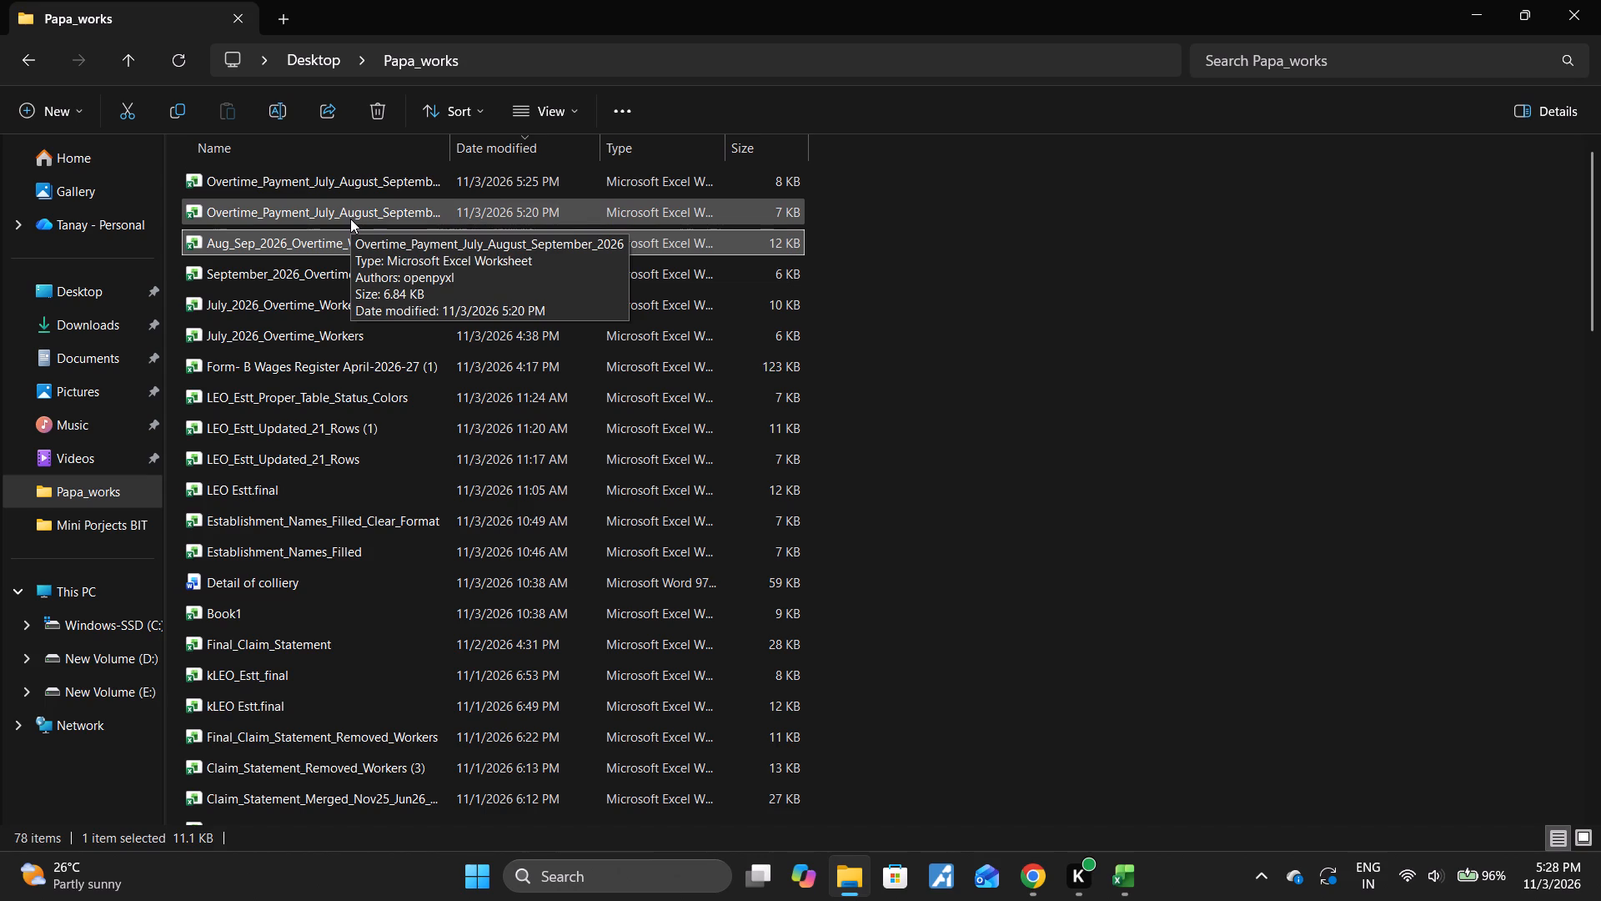
double_click(379, 189)
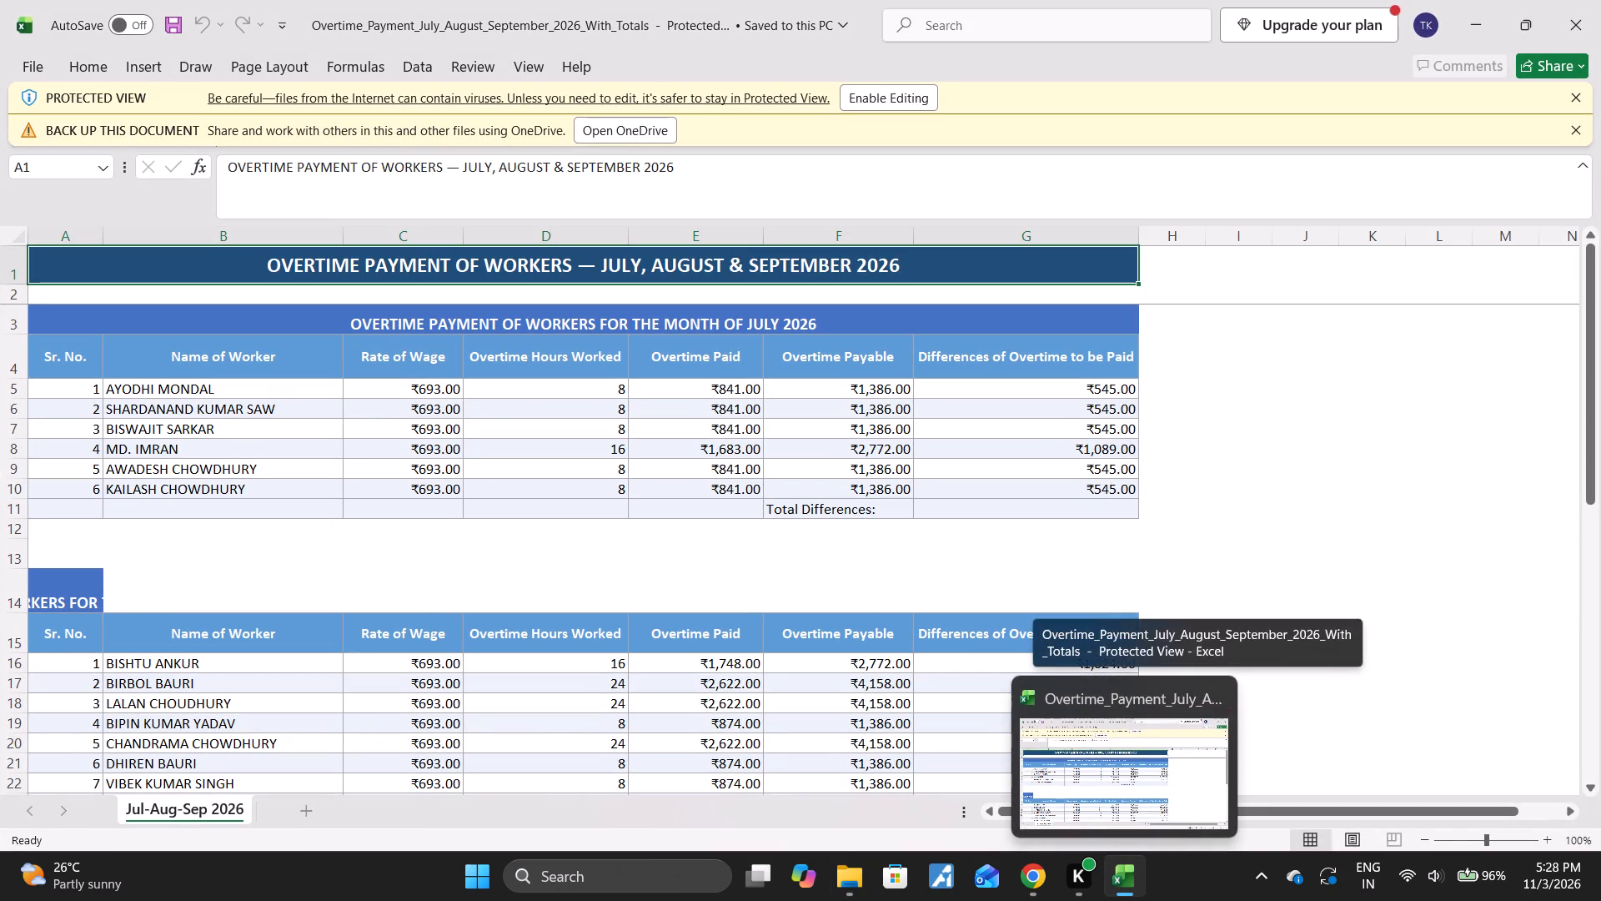
Examine the monthly tables, section headings and Total Differences rows of the workbook with totals.
scroll(778, 455, "down", 3)
scroll(778, 455, "up", 2)
scroll(989, 546, "down", 2)
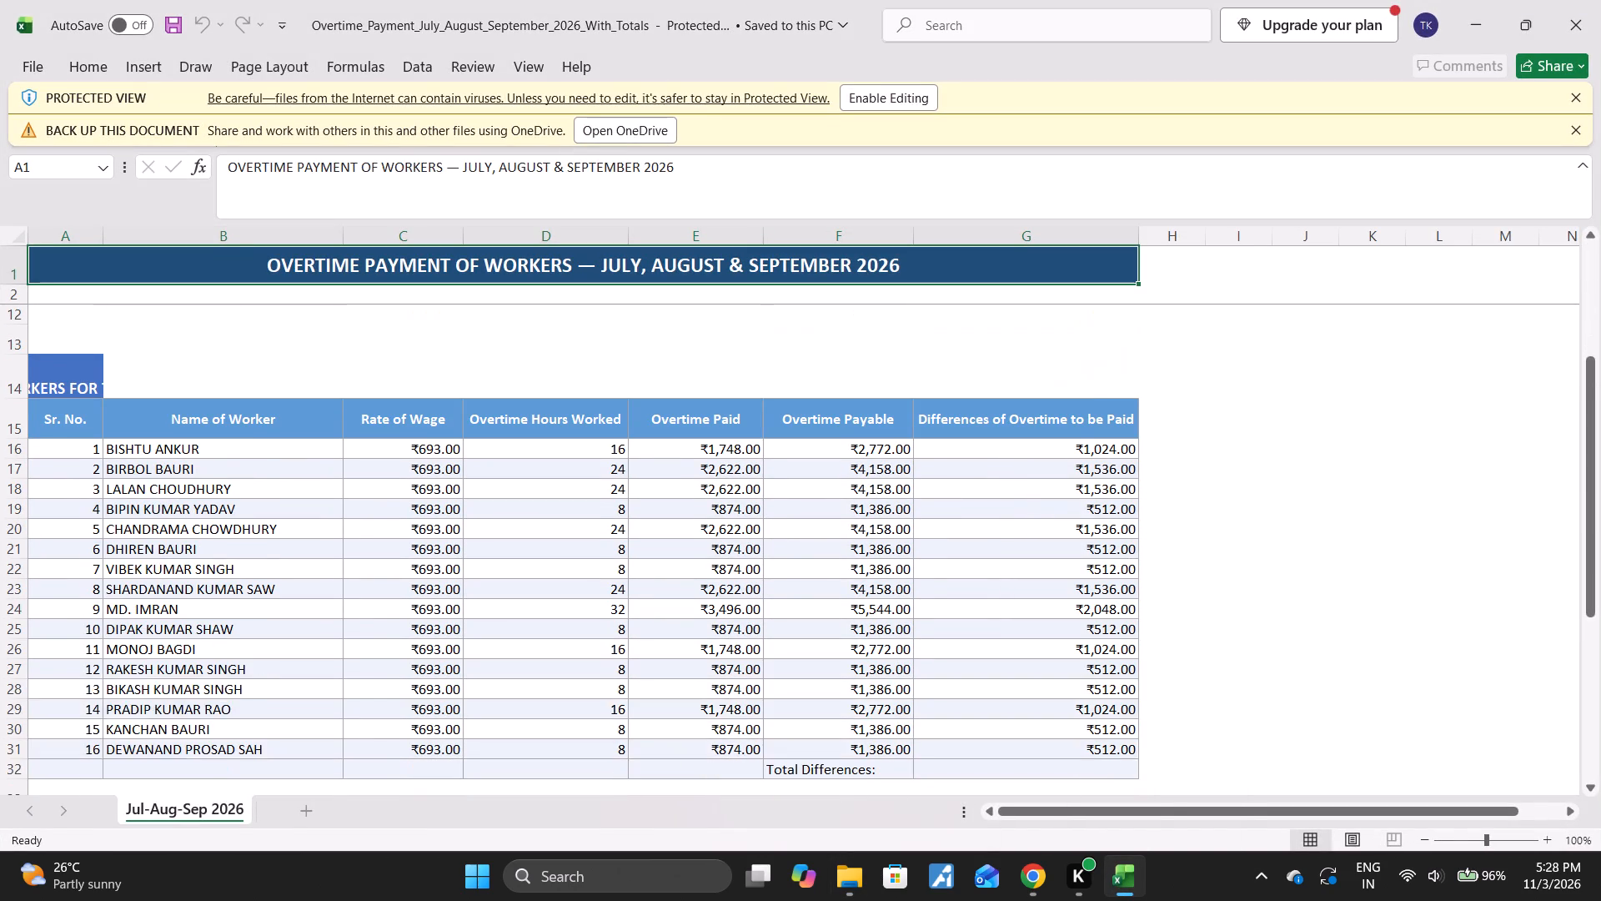
scroll(989, 546, "down", 9)
scroll(941, 630, "up", 5)
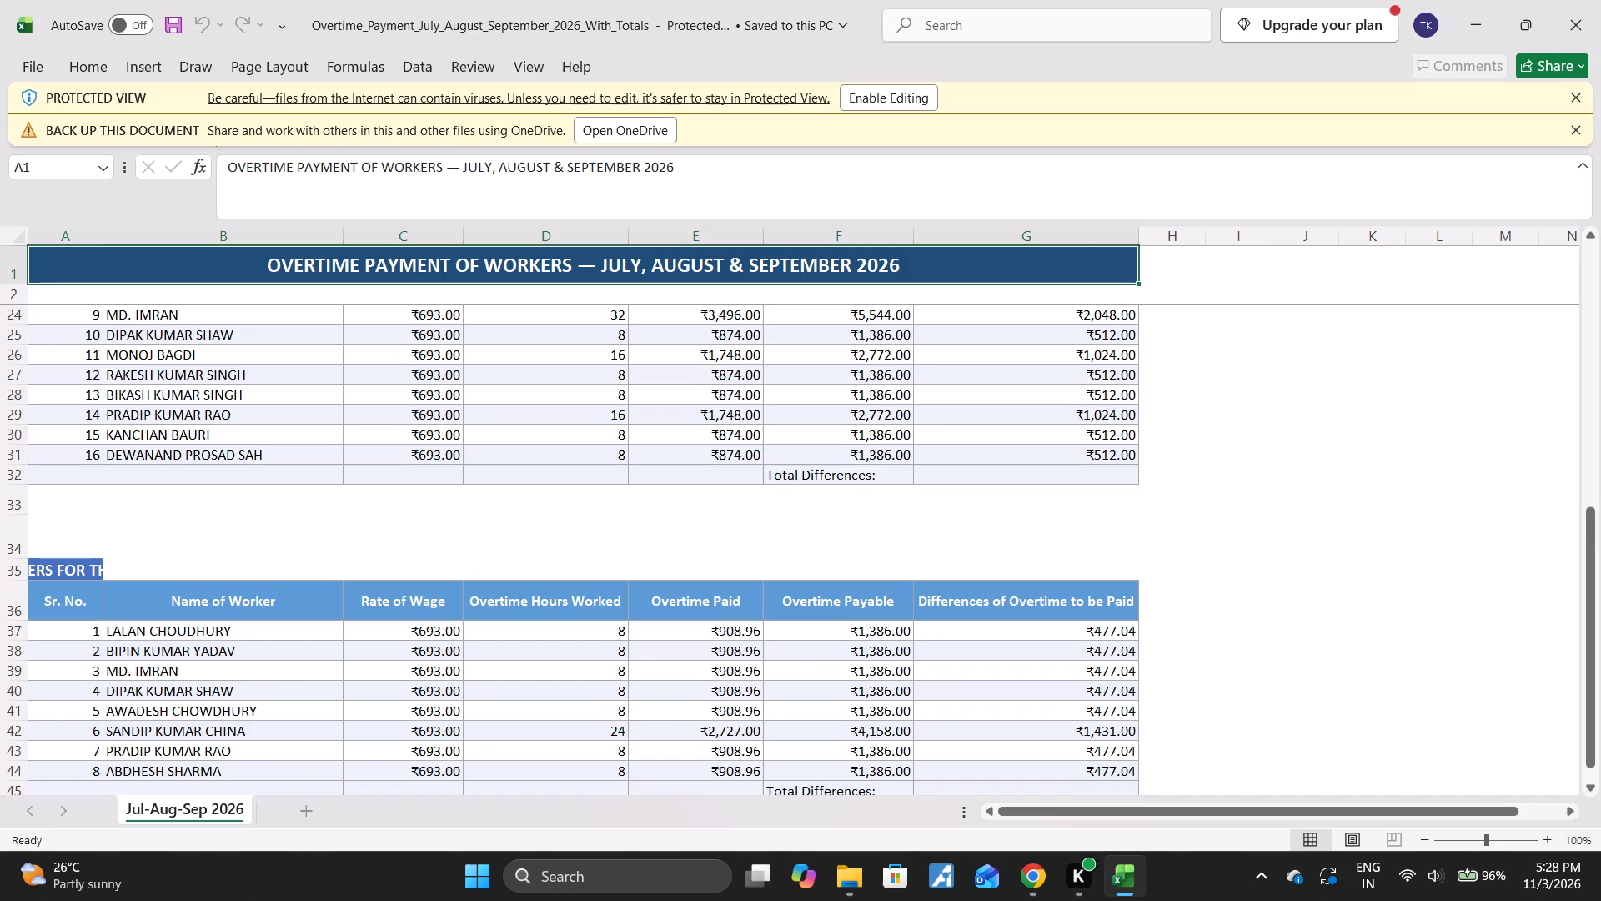
scroll(941, 625, "down", 2)
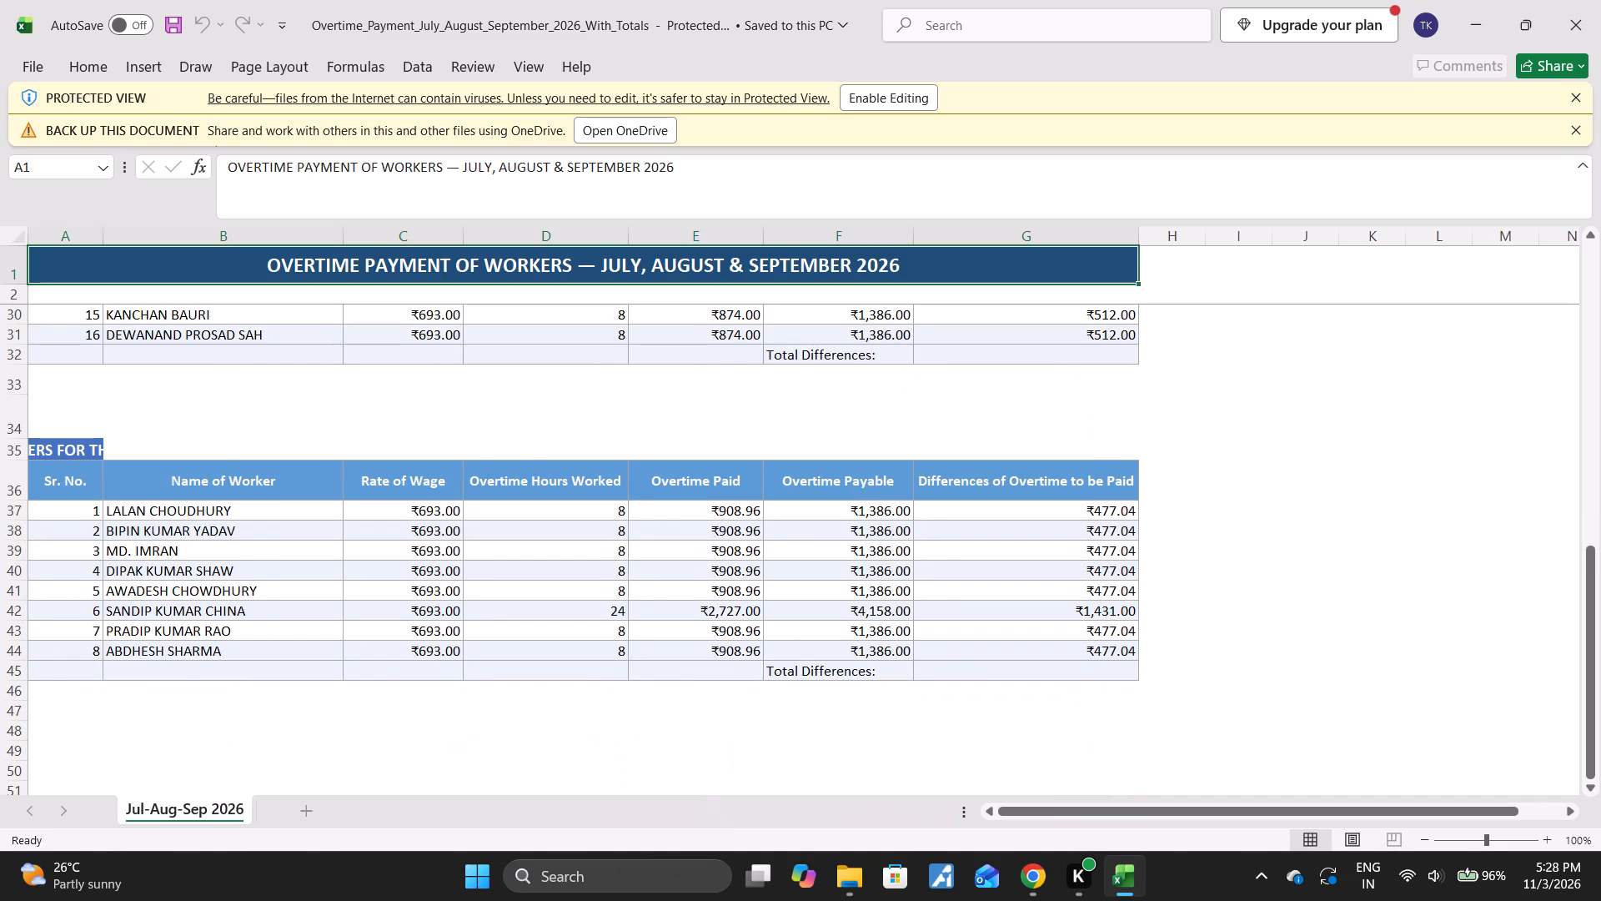
scroll(980, 630, "up", 5)
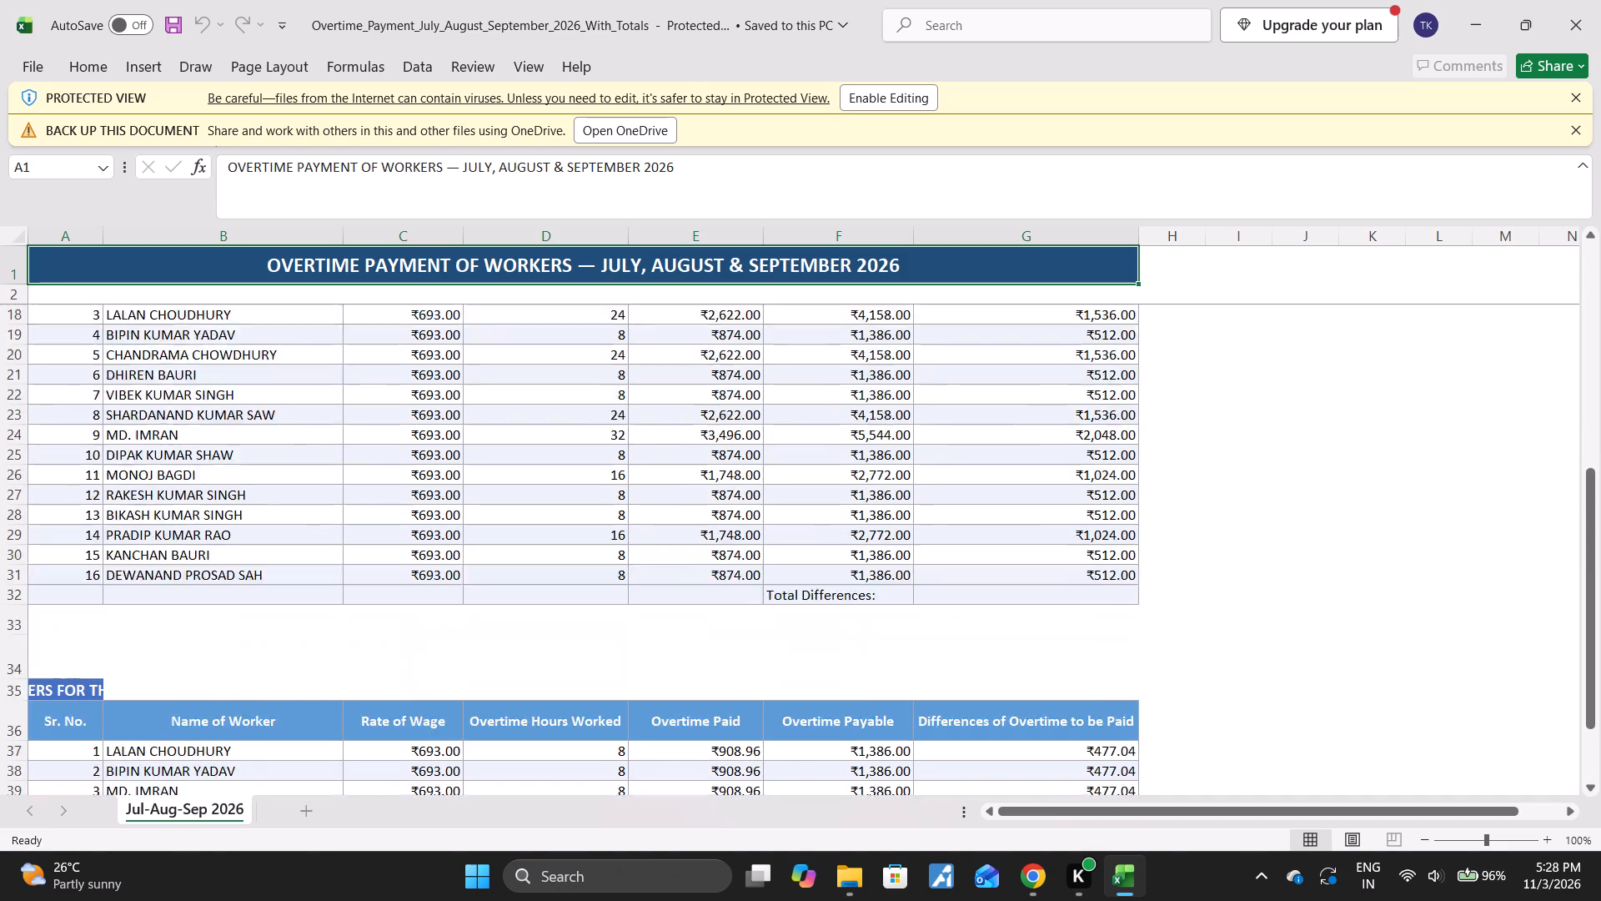
scroll(980, 630, "up", 1)
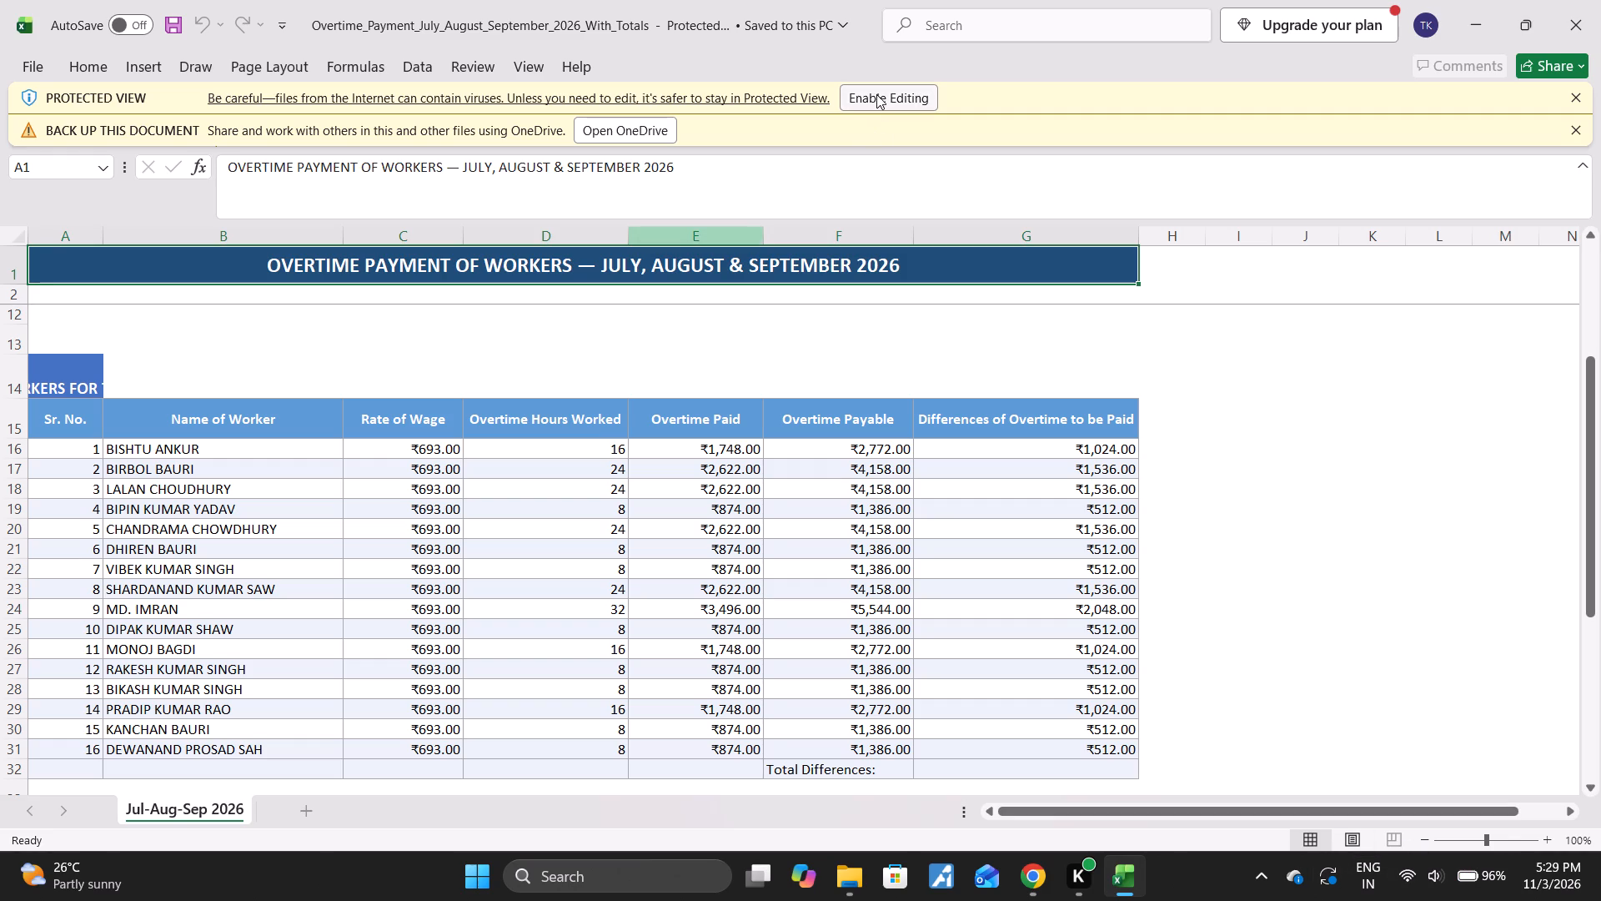
Inspect the formula in the August table's Total Differences cell under Differences of Overtime to be Paid.
left_click(877, 770)
left_click(1006, 774)
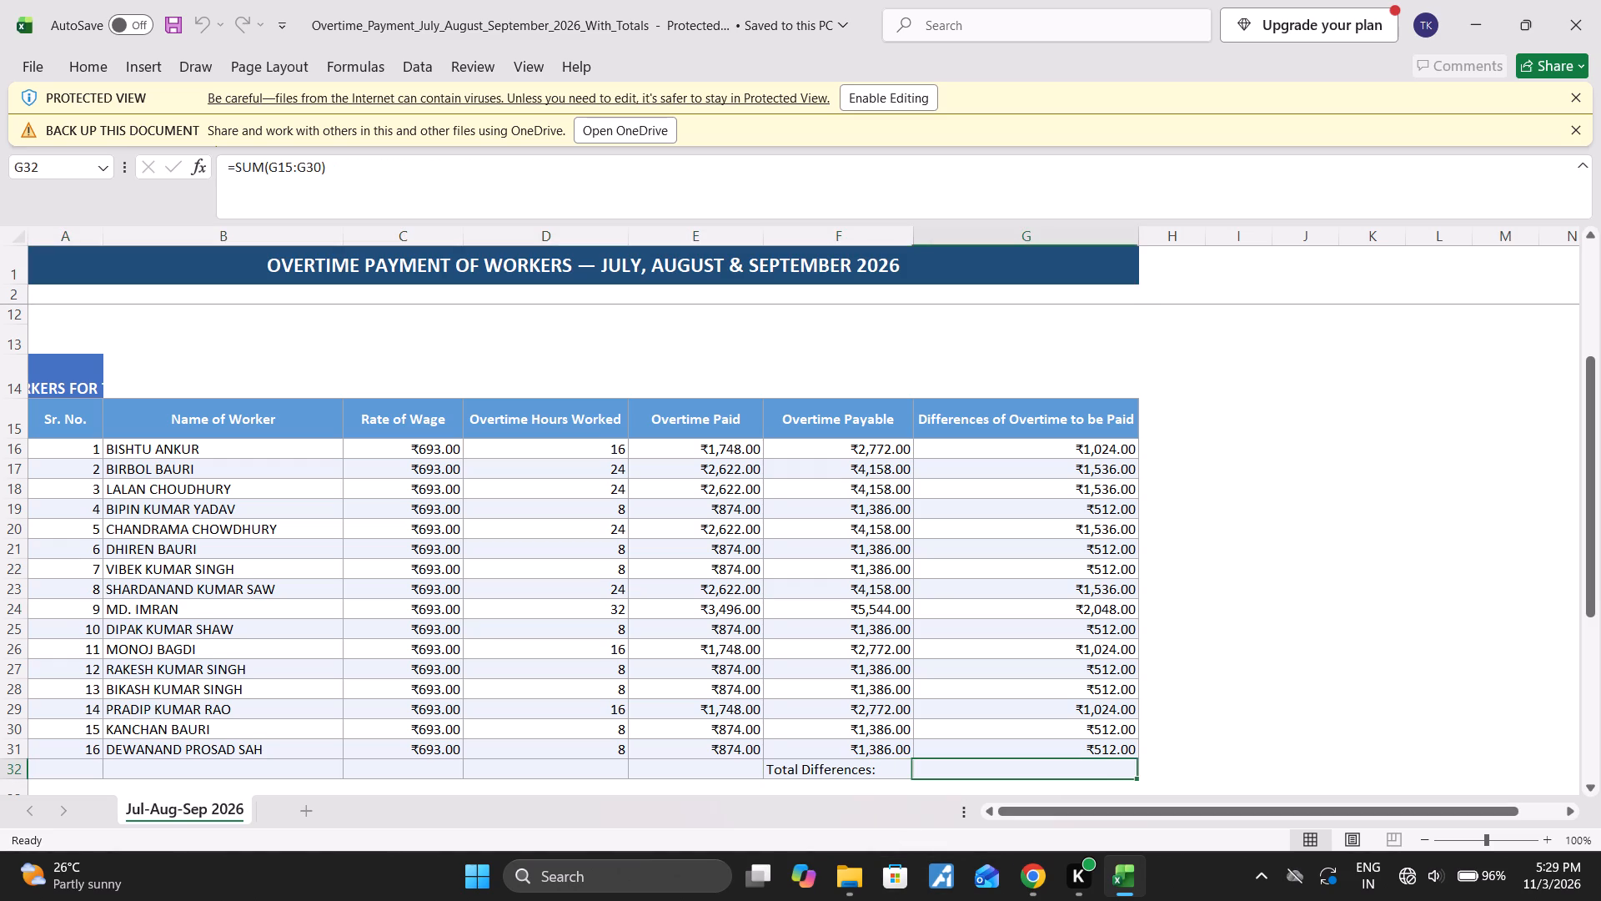
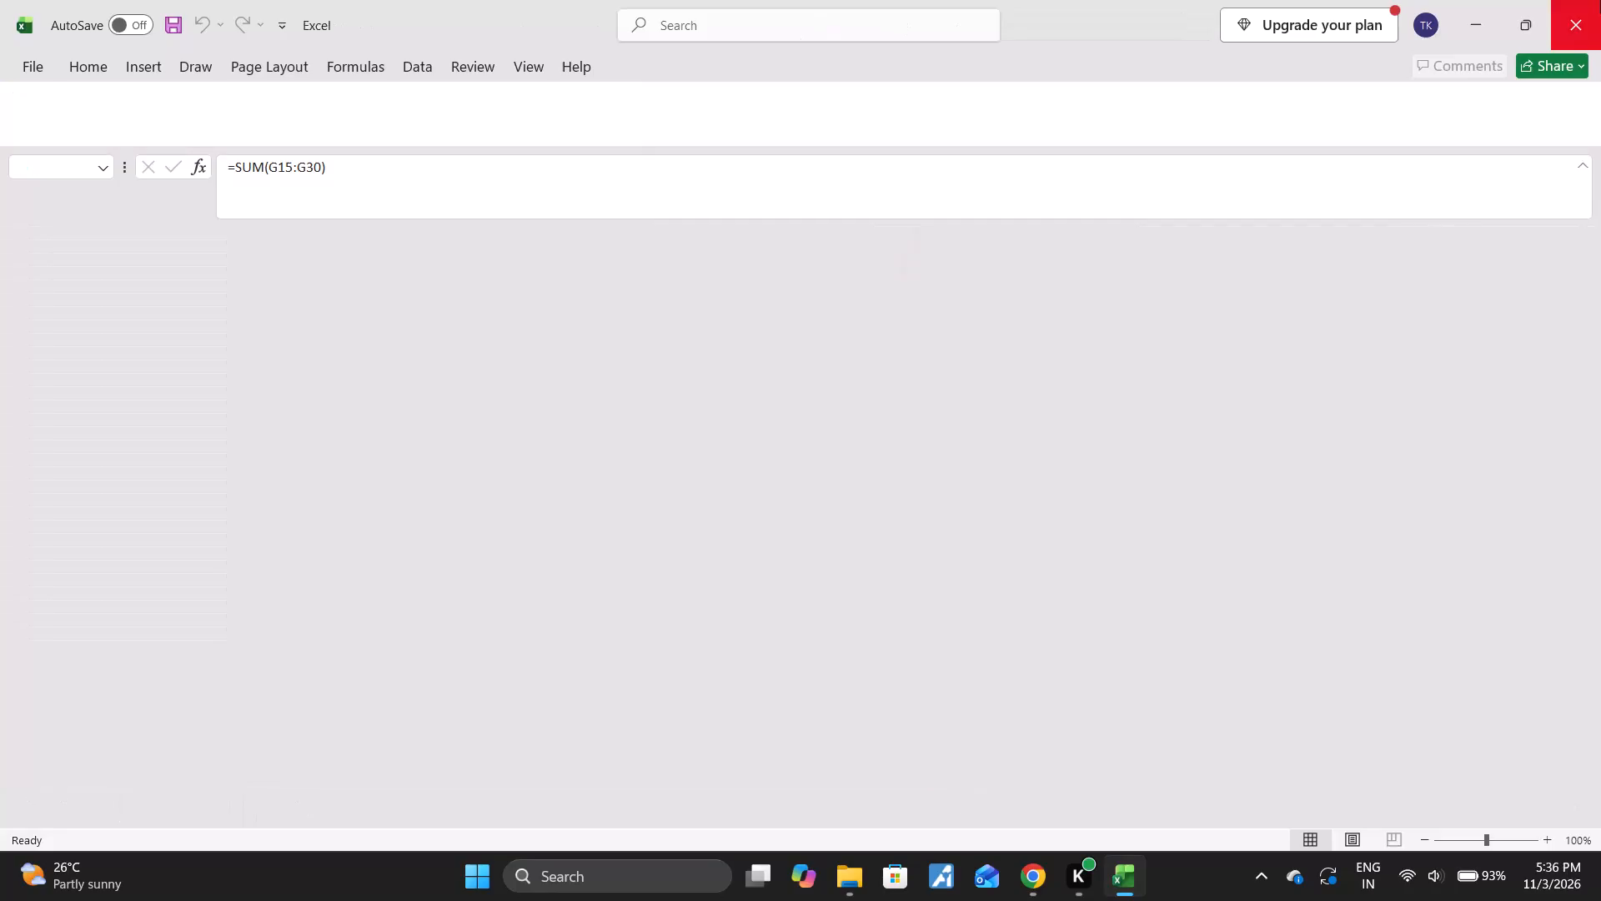
Close Excel with the July, August and September overtime workbook, returning to the ChatGPT conversation in Chrome.
left_click(1580, 0)
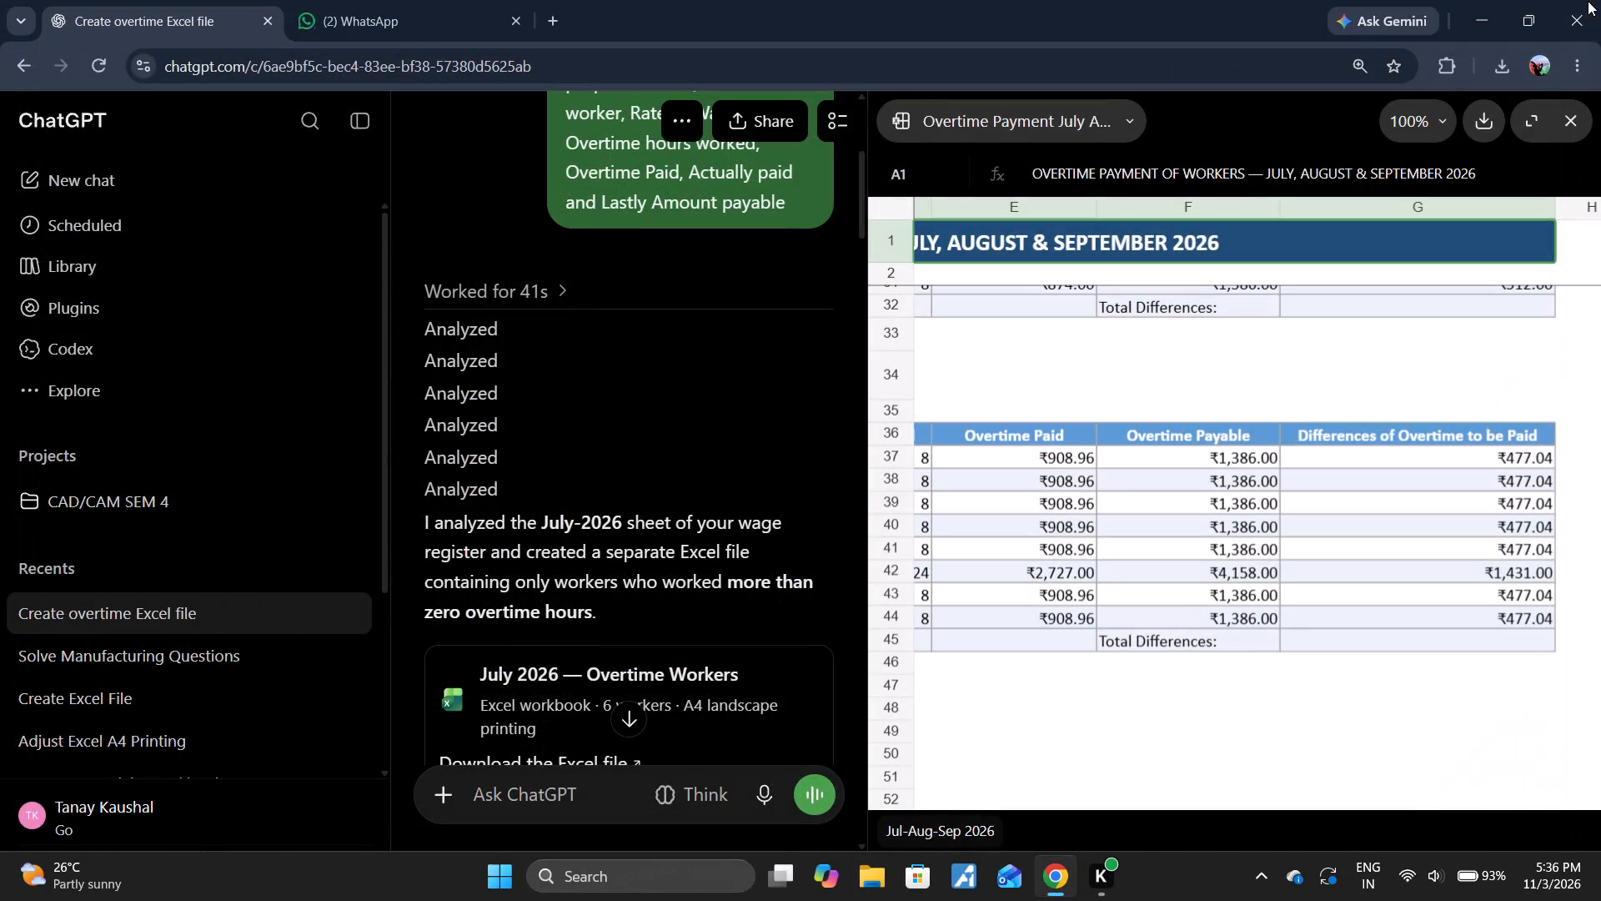